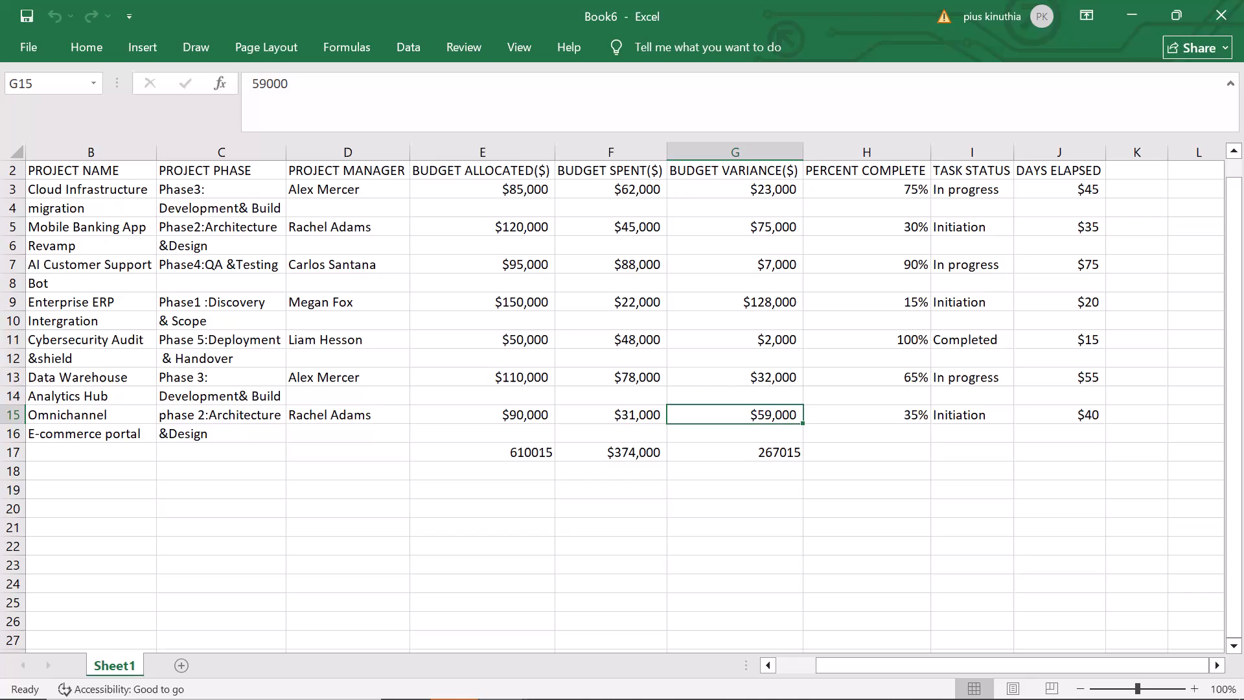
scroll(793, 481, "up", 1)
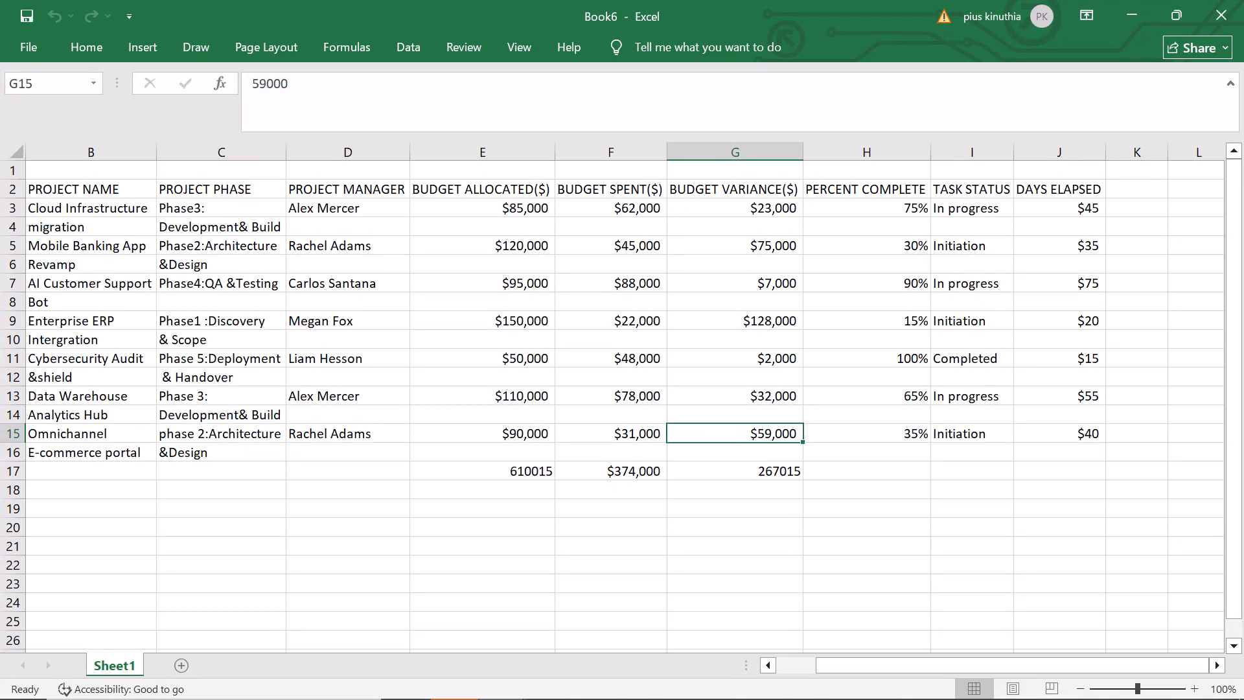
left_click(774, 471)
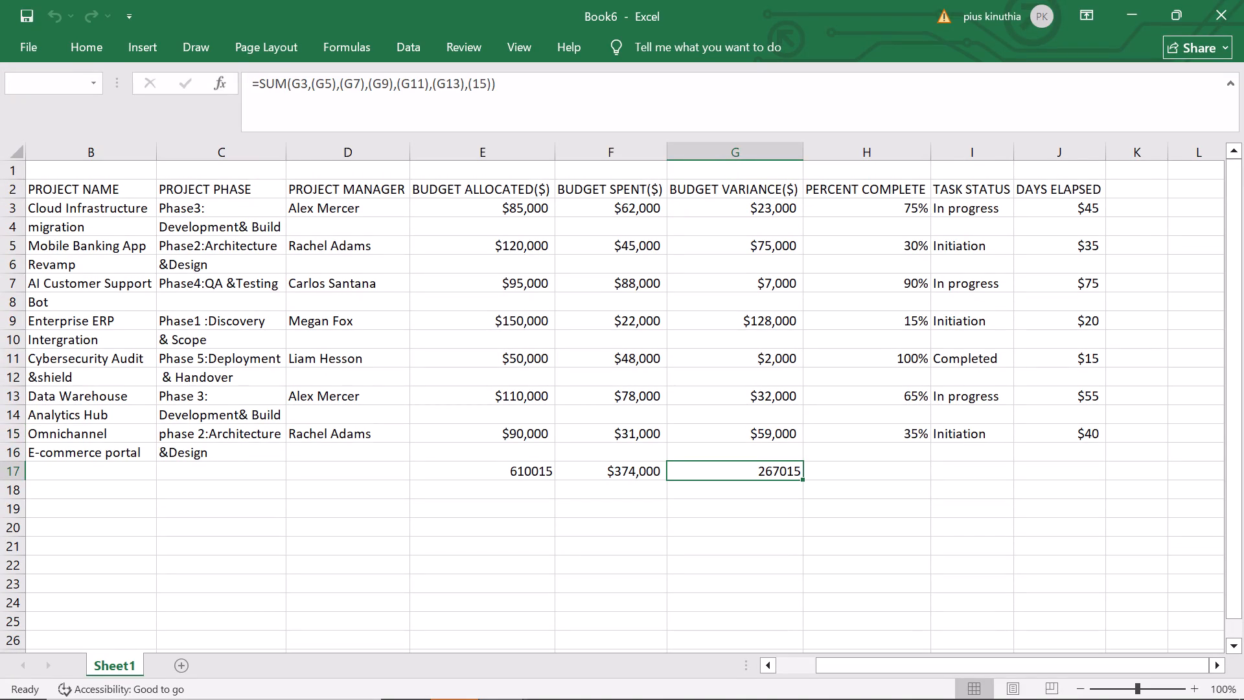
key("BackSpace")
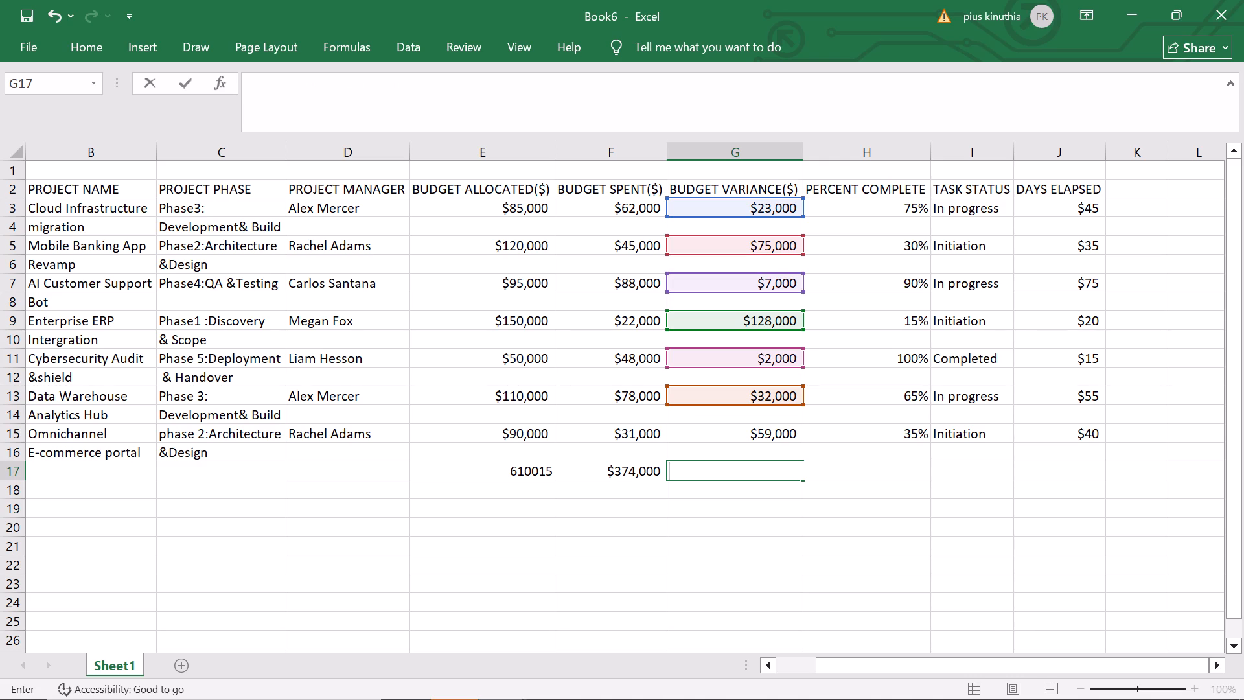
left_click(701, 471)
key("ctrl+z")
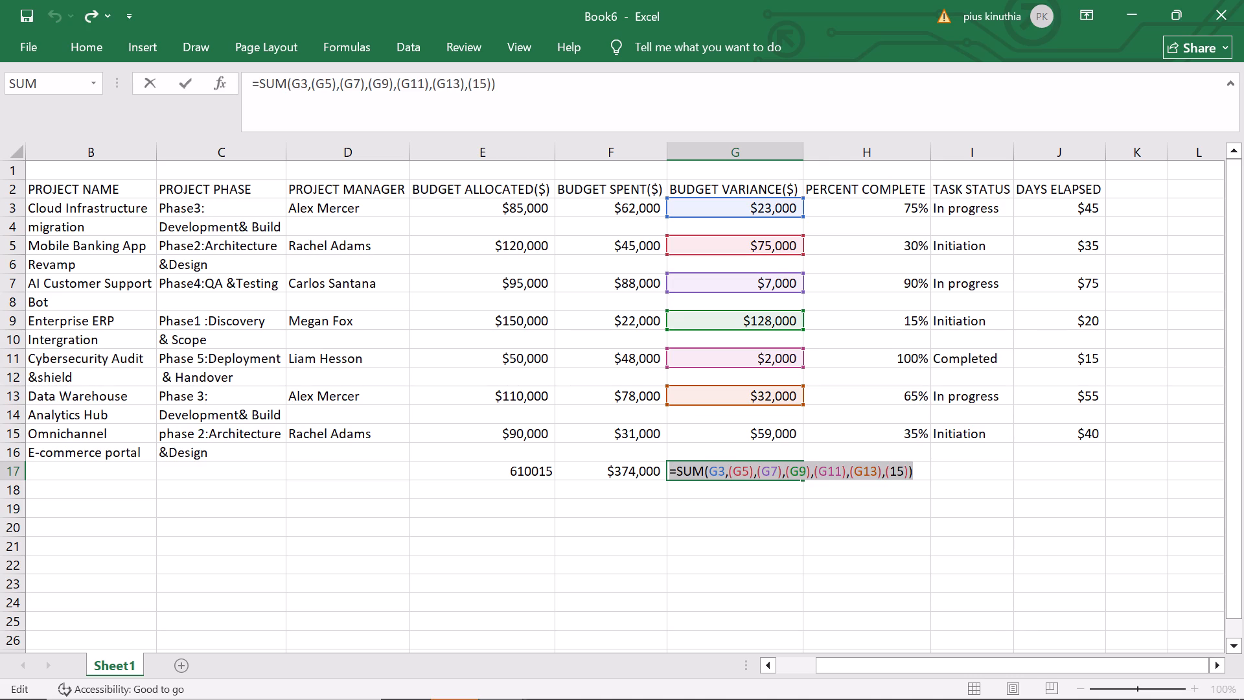
Re-enter the existing SUM formula in G17 through Function Arguments, keeping its arguments as they are.
left_click(785, 451)
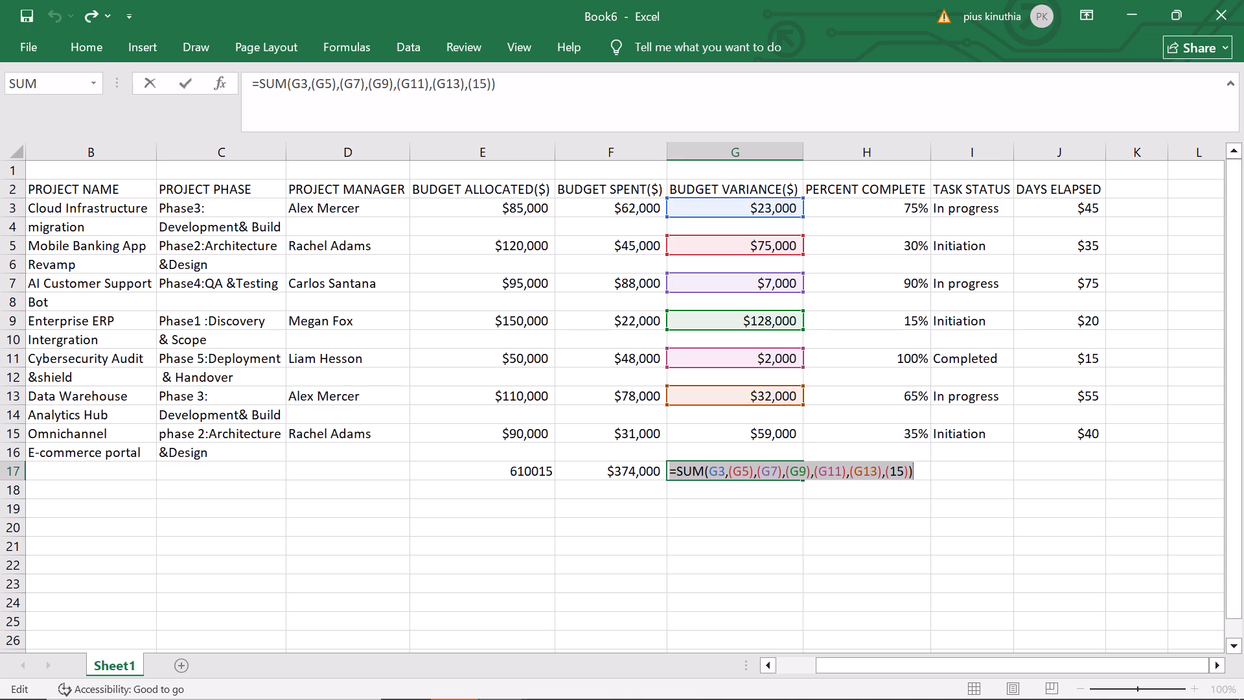
left_click(779, 471)
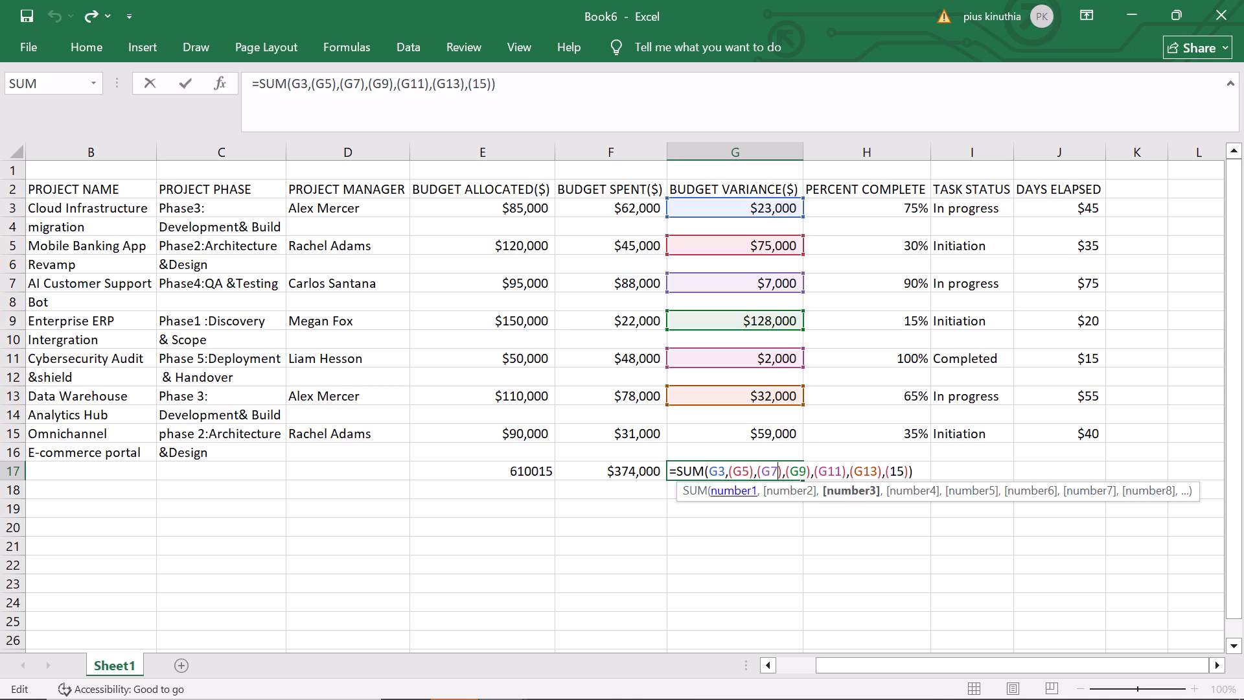
left_click(696, 471)
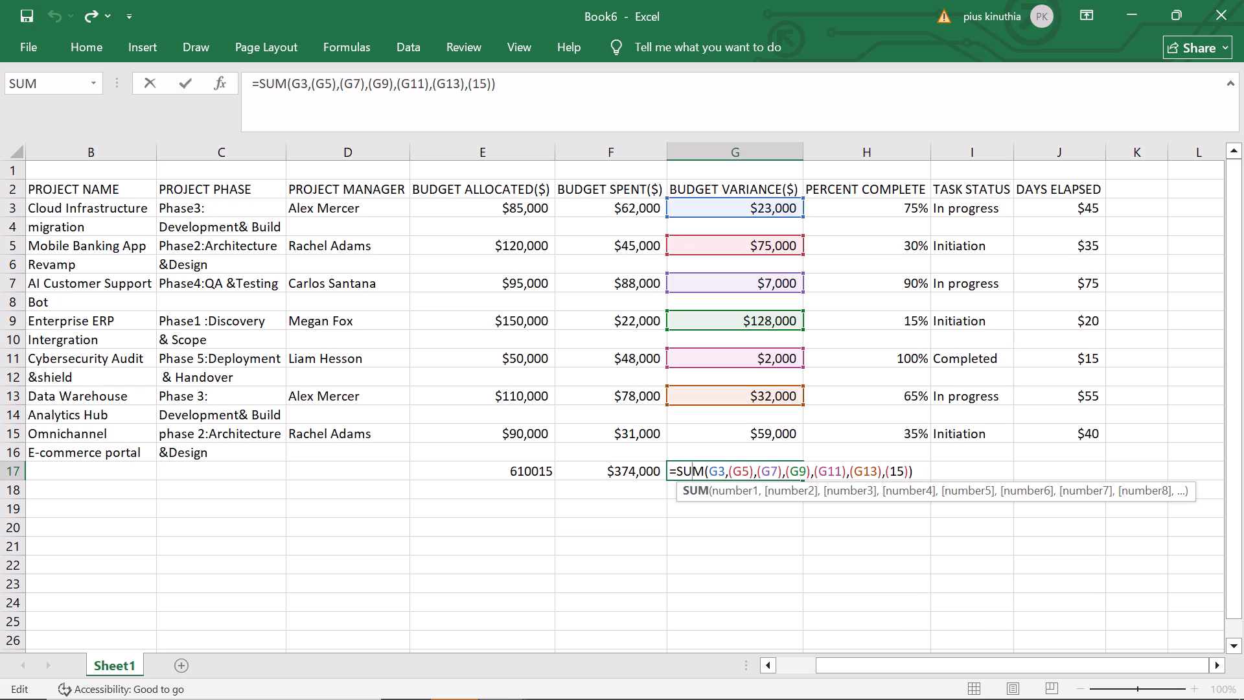
left_click(222, 78)
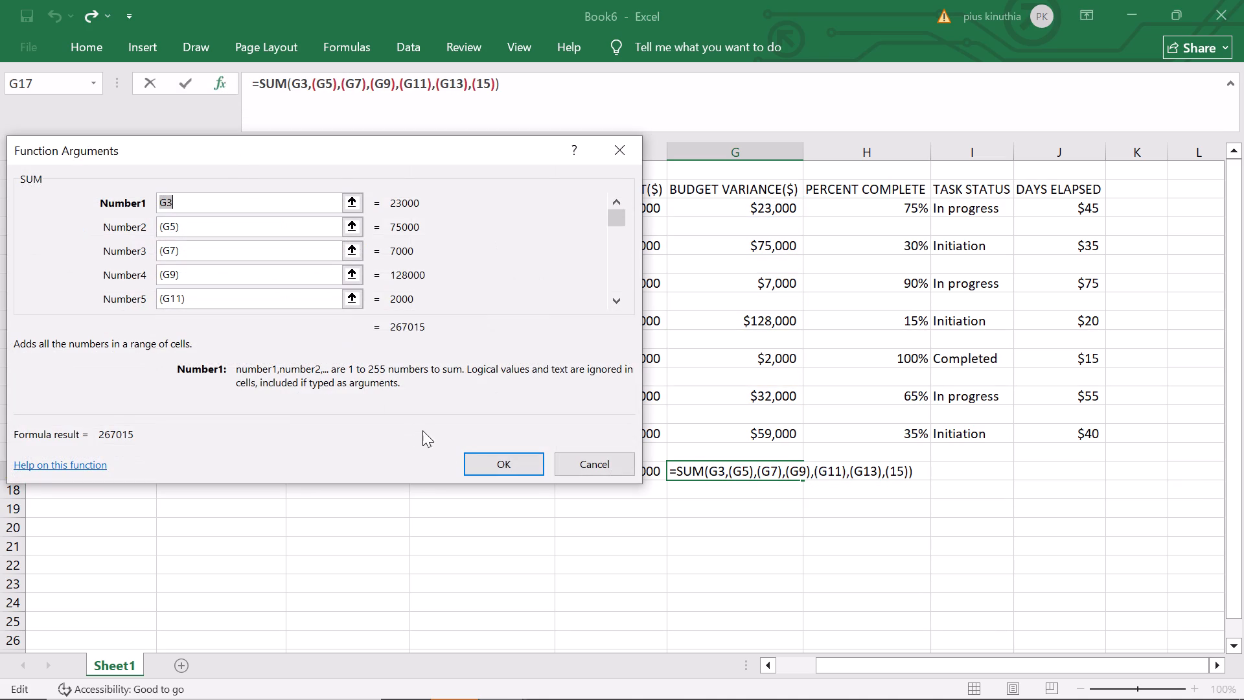
left_click(501, 458)
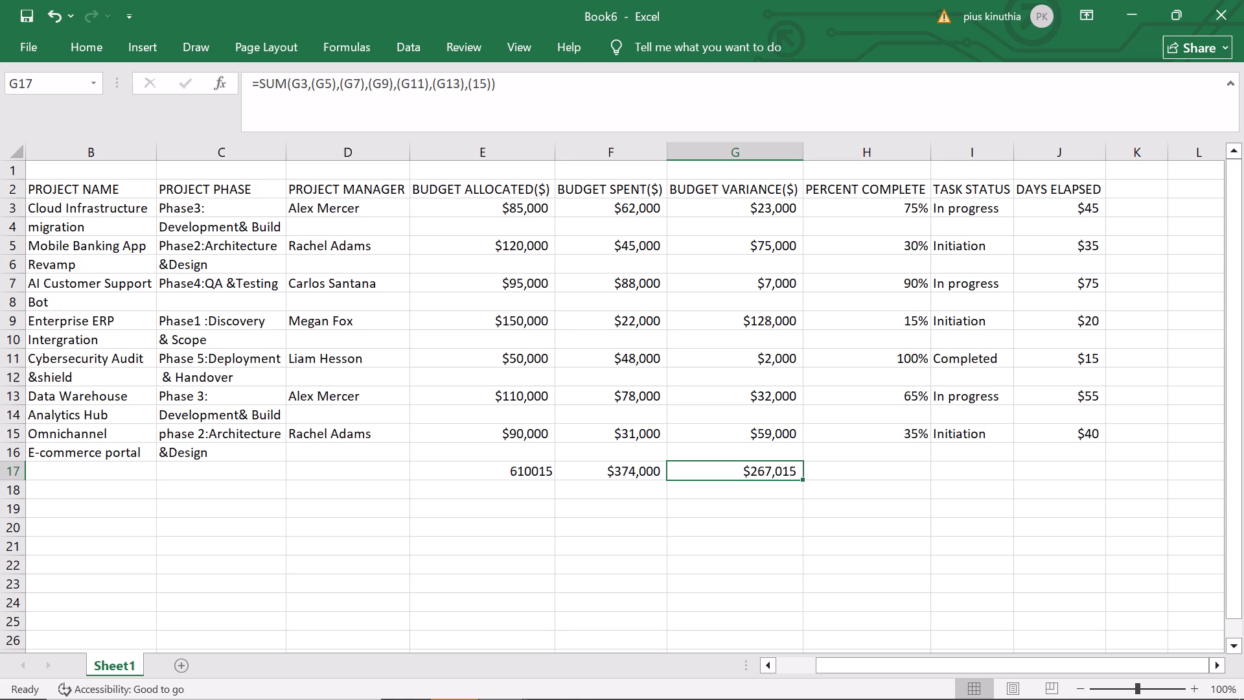
Build a SUM formula in J17 for the days elapsed, listing J3, (J5), (J7) and (J9) as arguments: =SUM(J3,(J5),(J7),(J9),.
left_click(1085, 471)
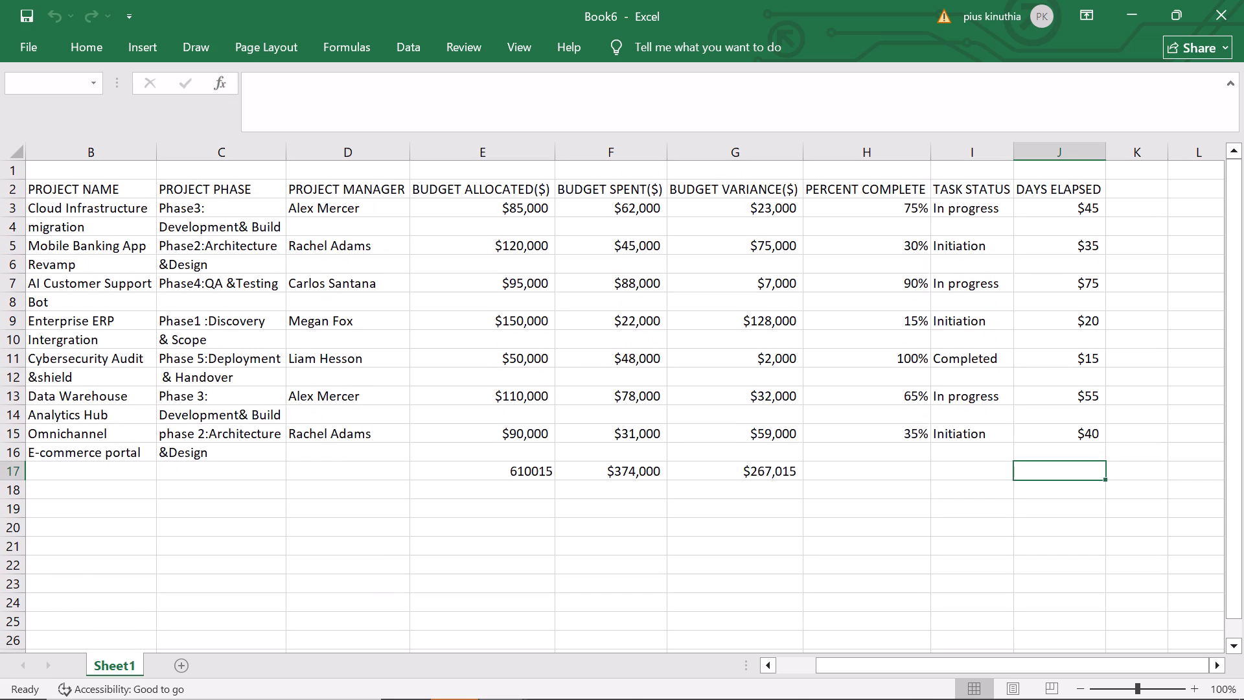
key("equal")
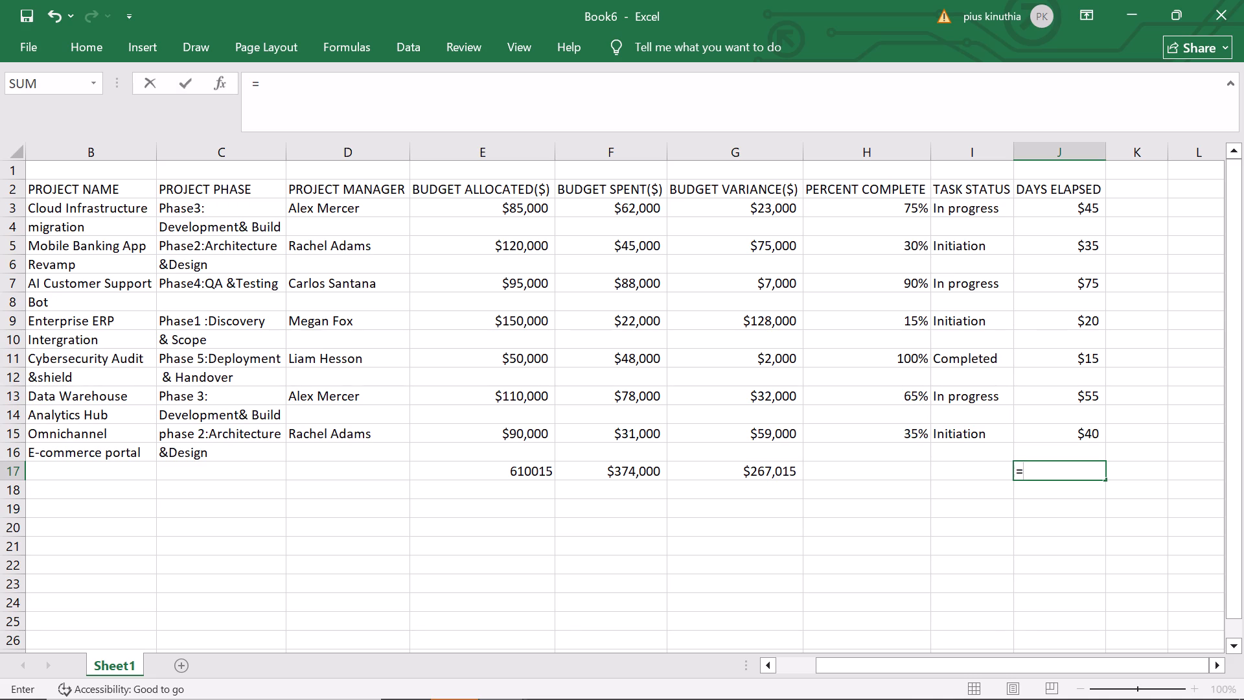
left_click(267, 86)
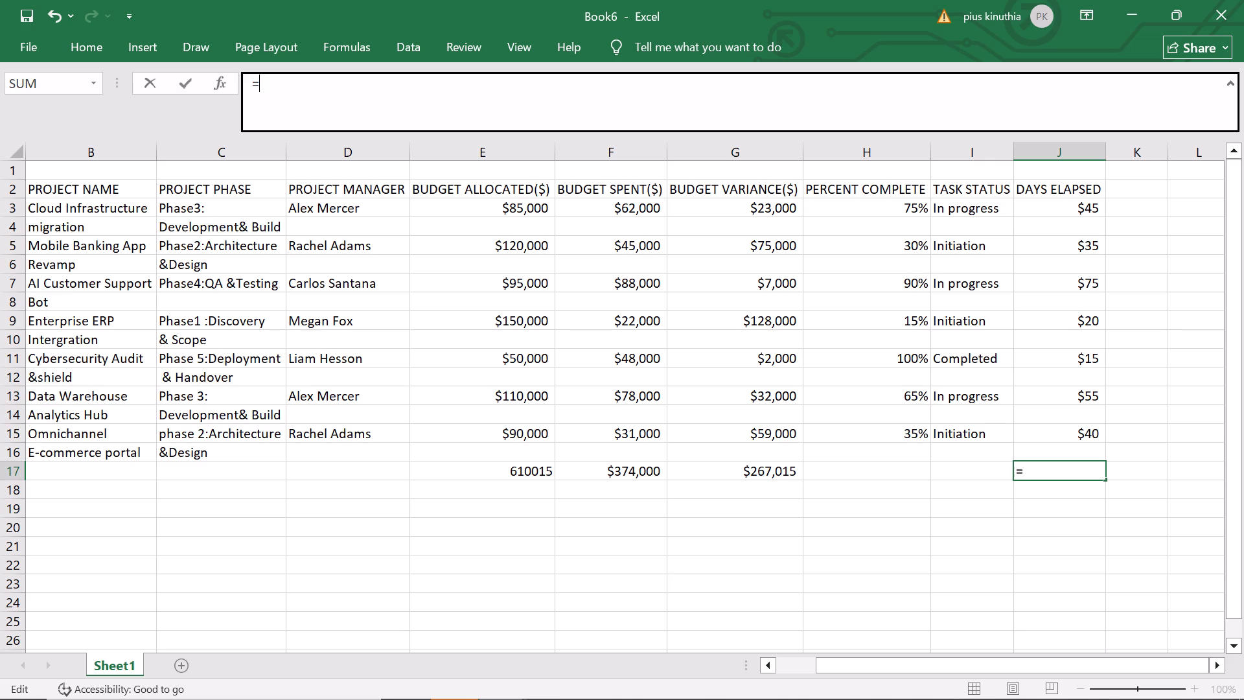
type("SU")
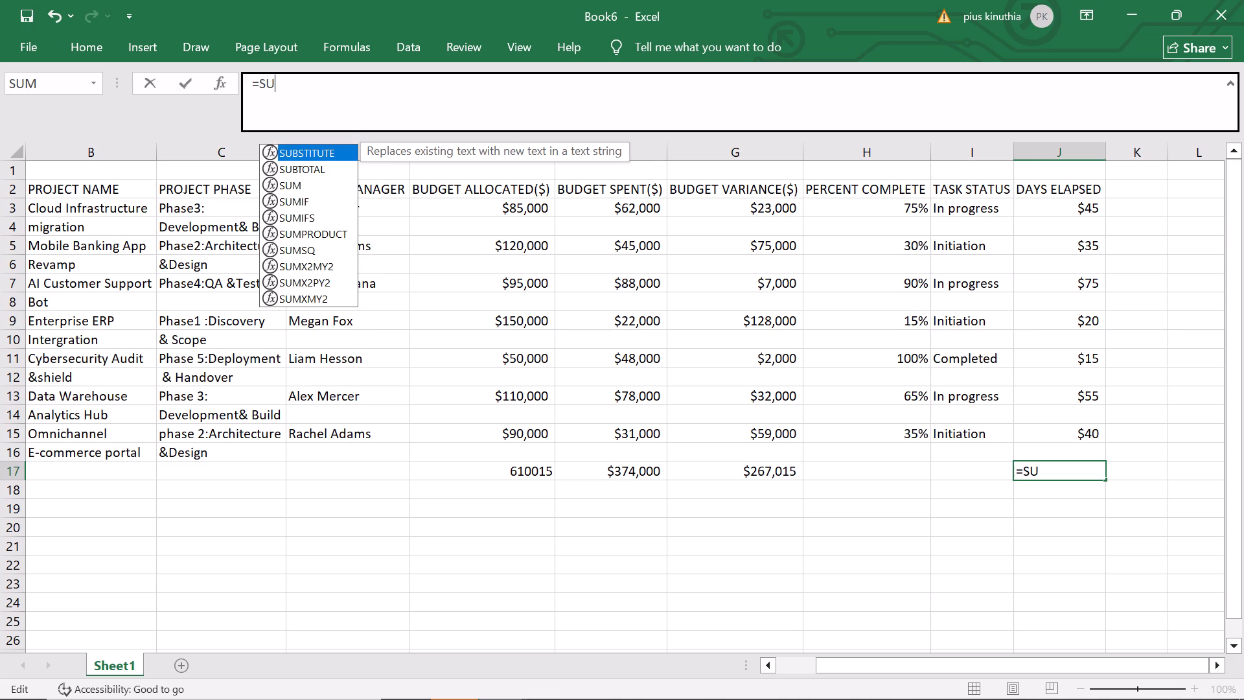
key("m")
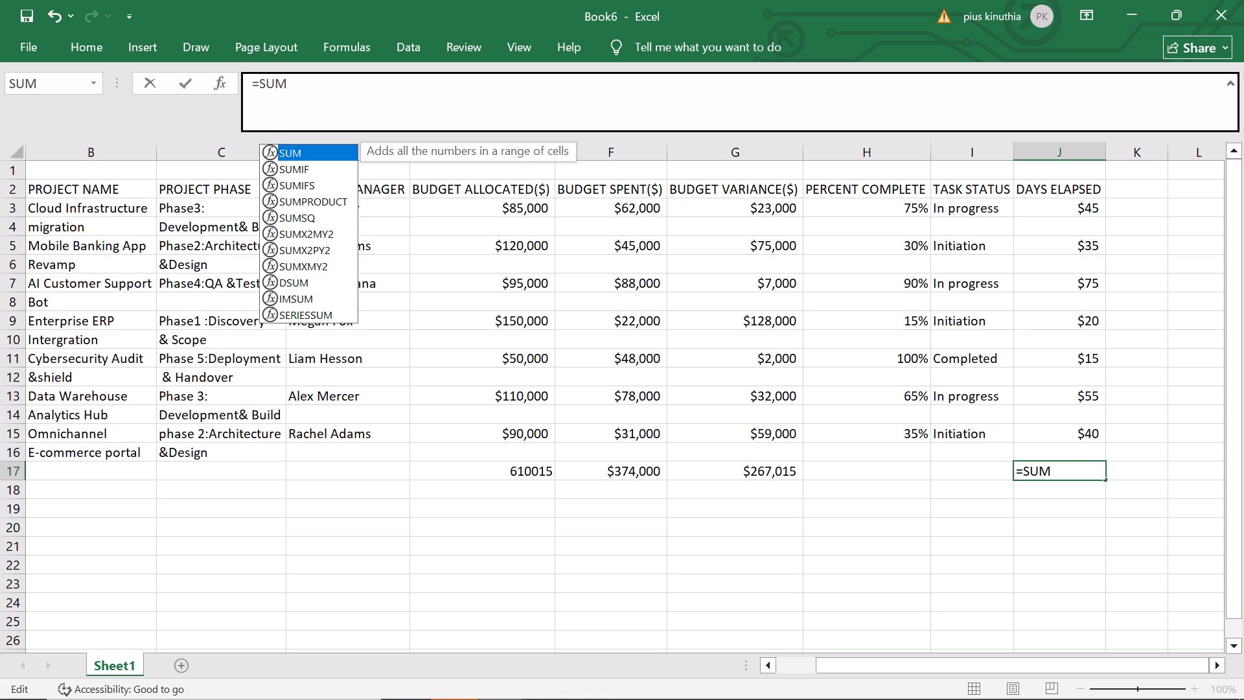
key("shift+parenleft")
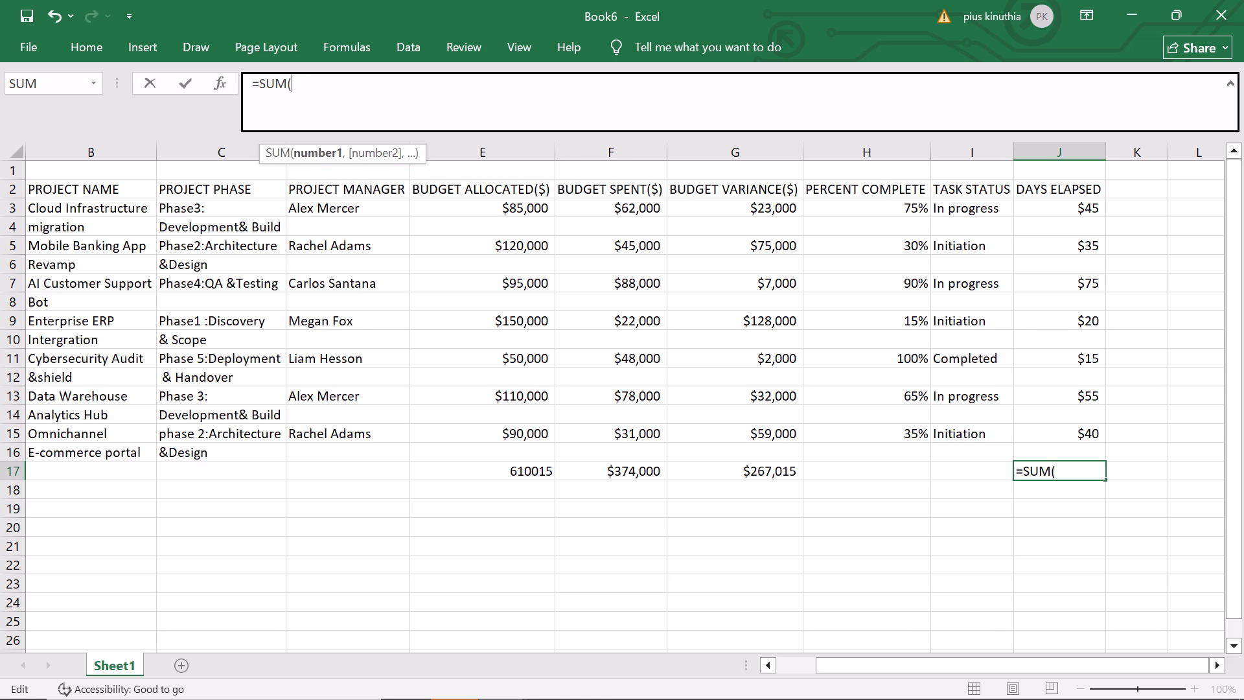
key("j")
key("3")
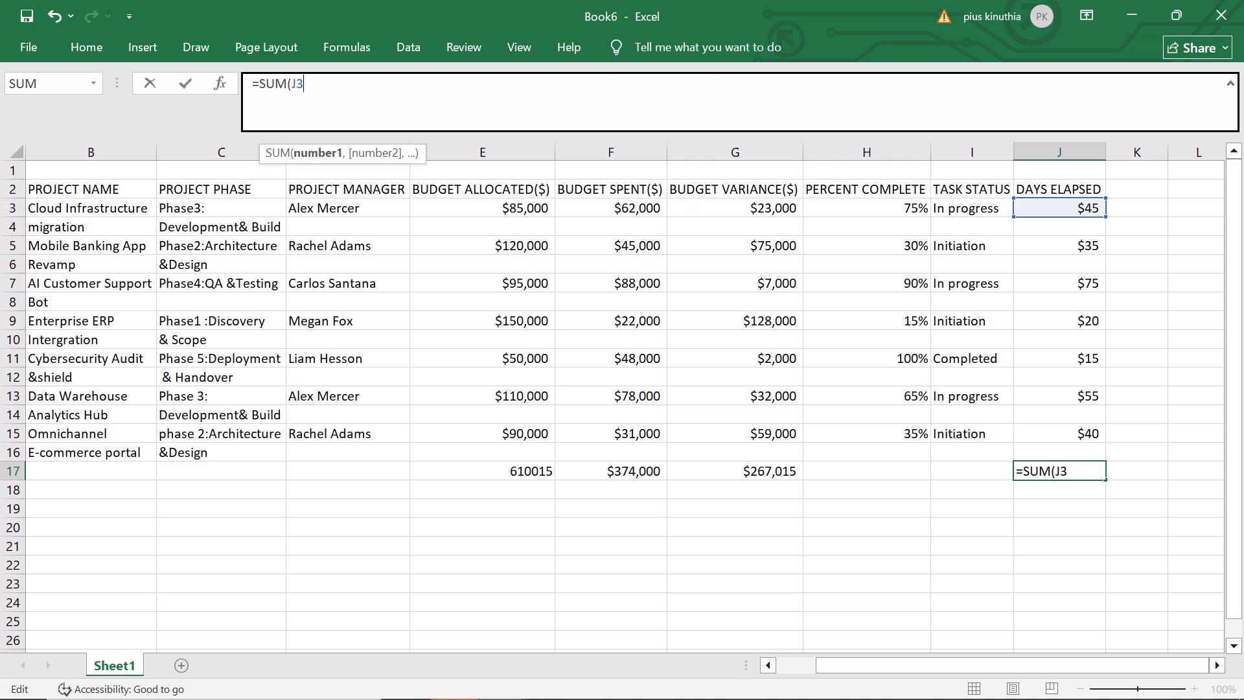
key("comma")
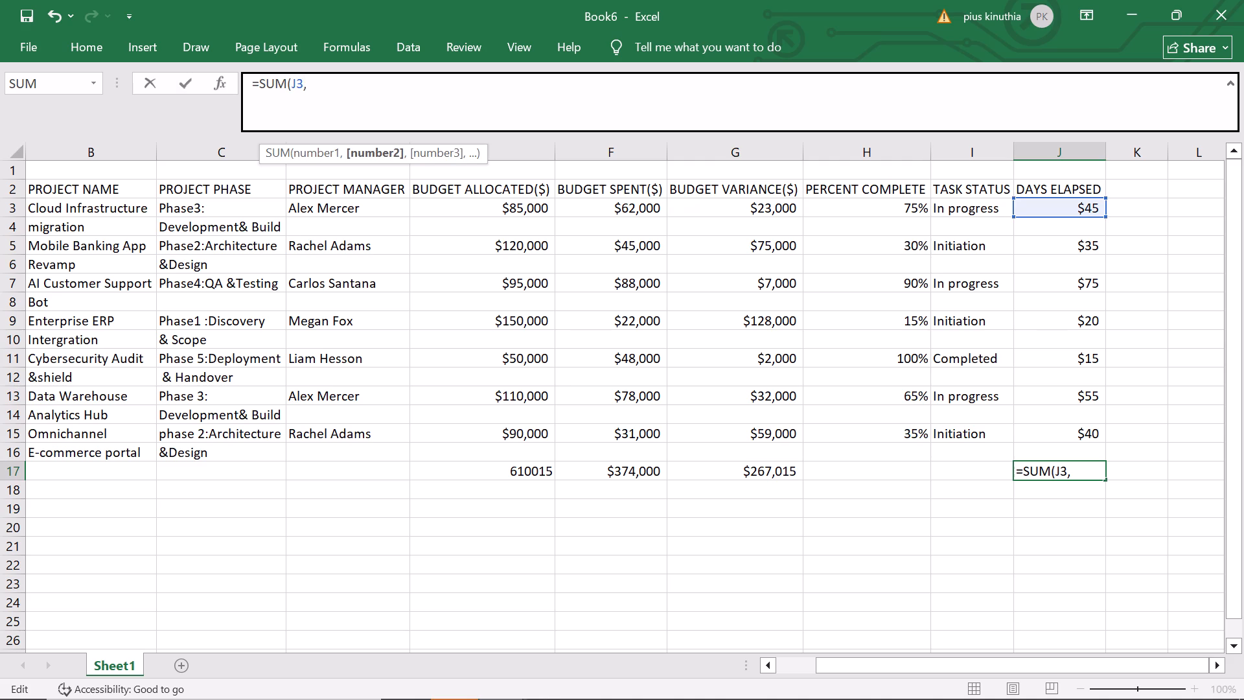
key("shift+parenleft")
key("j")
key("5")
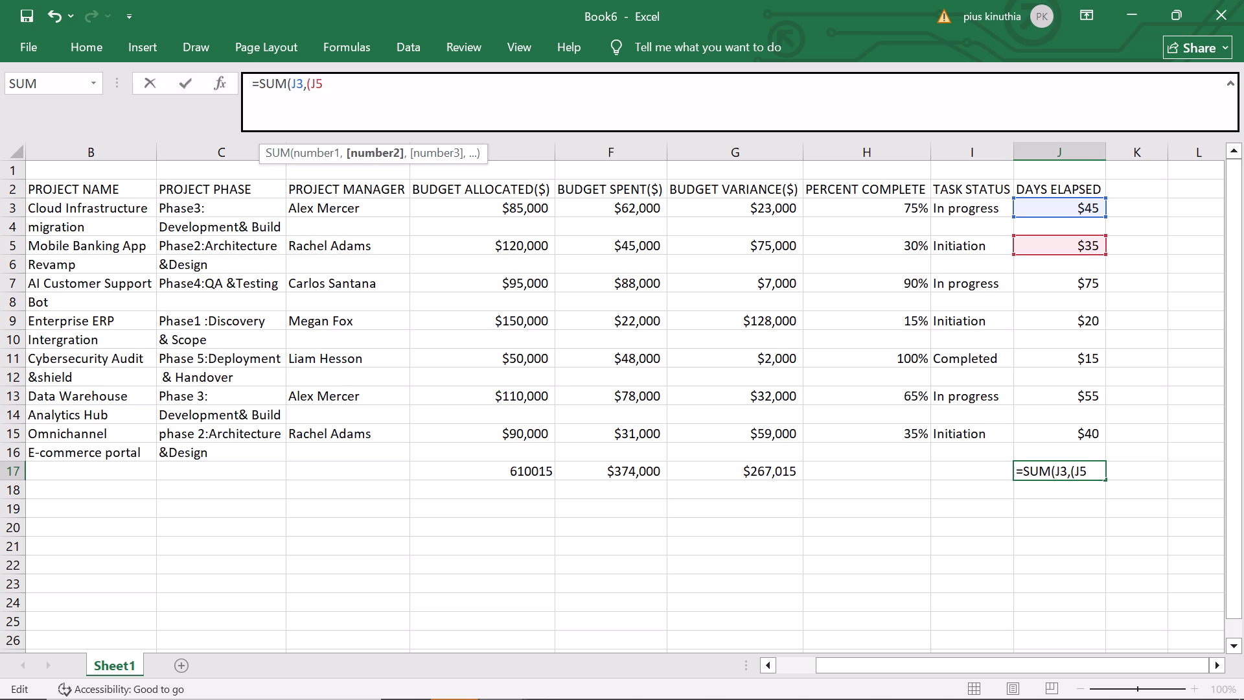
key("shift+parenright")
key("comma")
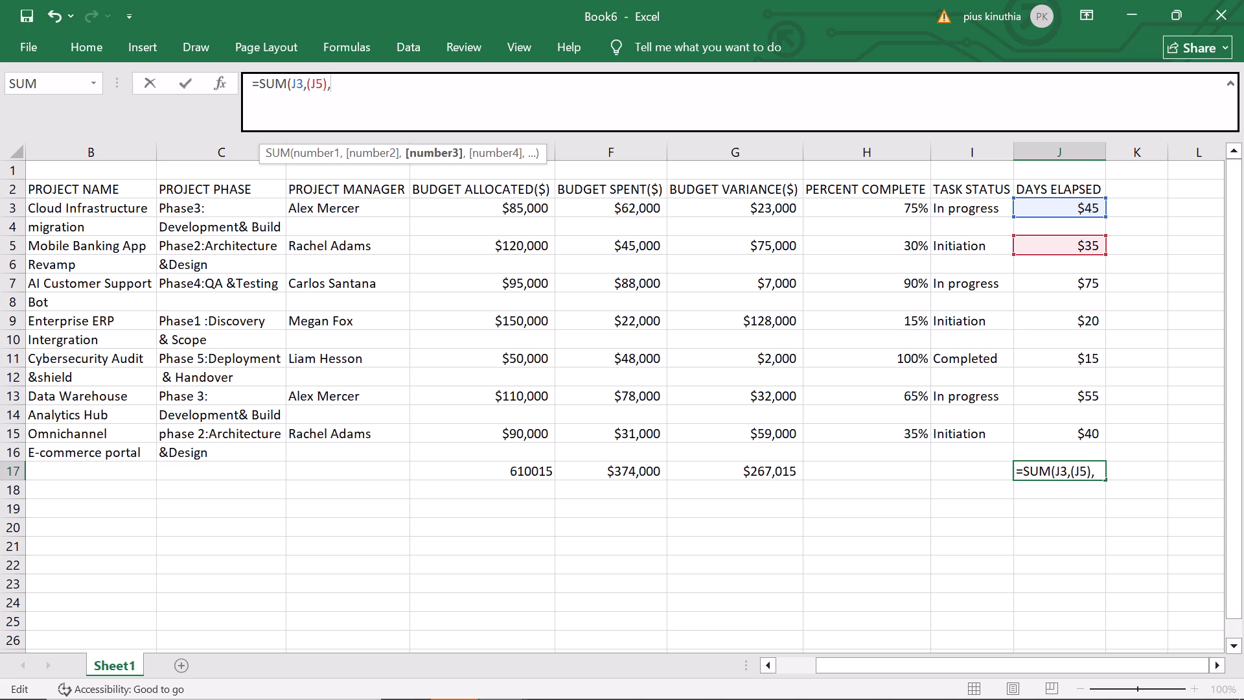
key("shift+parenleft")
key("j")
key("shift+ampersand")
key("BackSpace")
key("7")
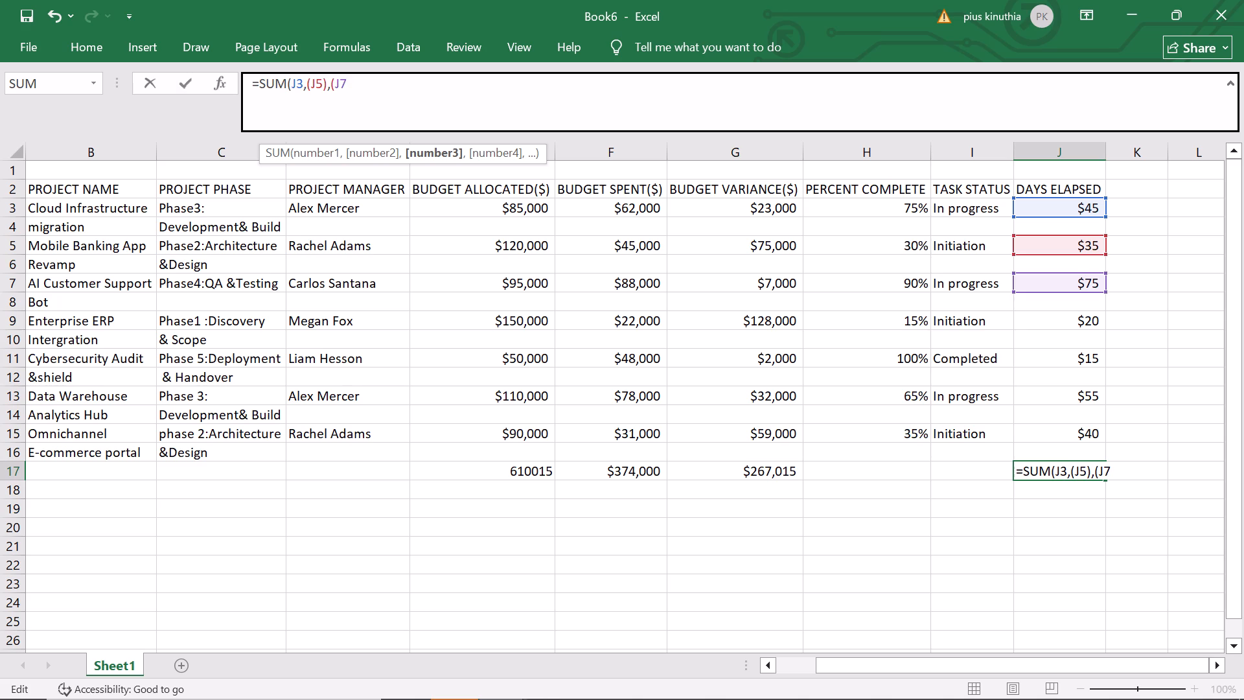
key("shift+parenright")
key("comma")
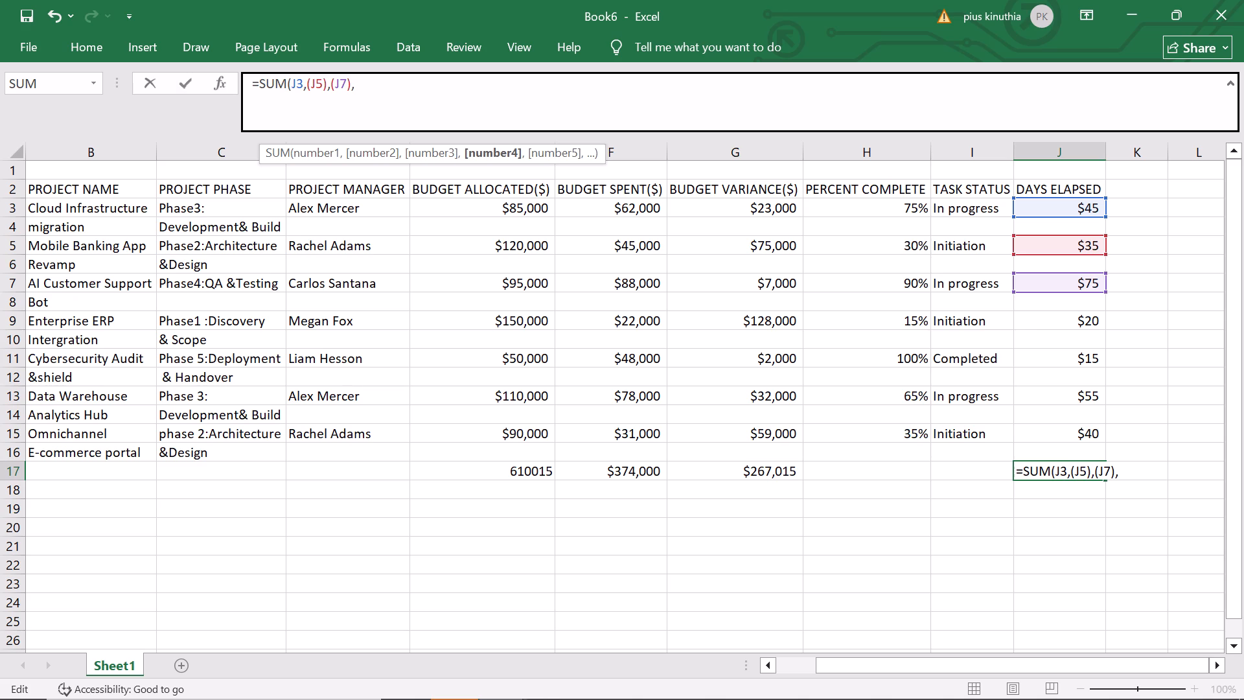
key("shift+parenleft")
key("j")
key("9")
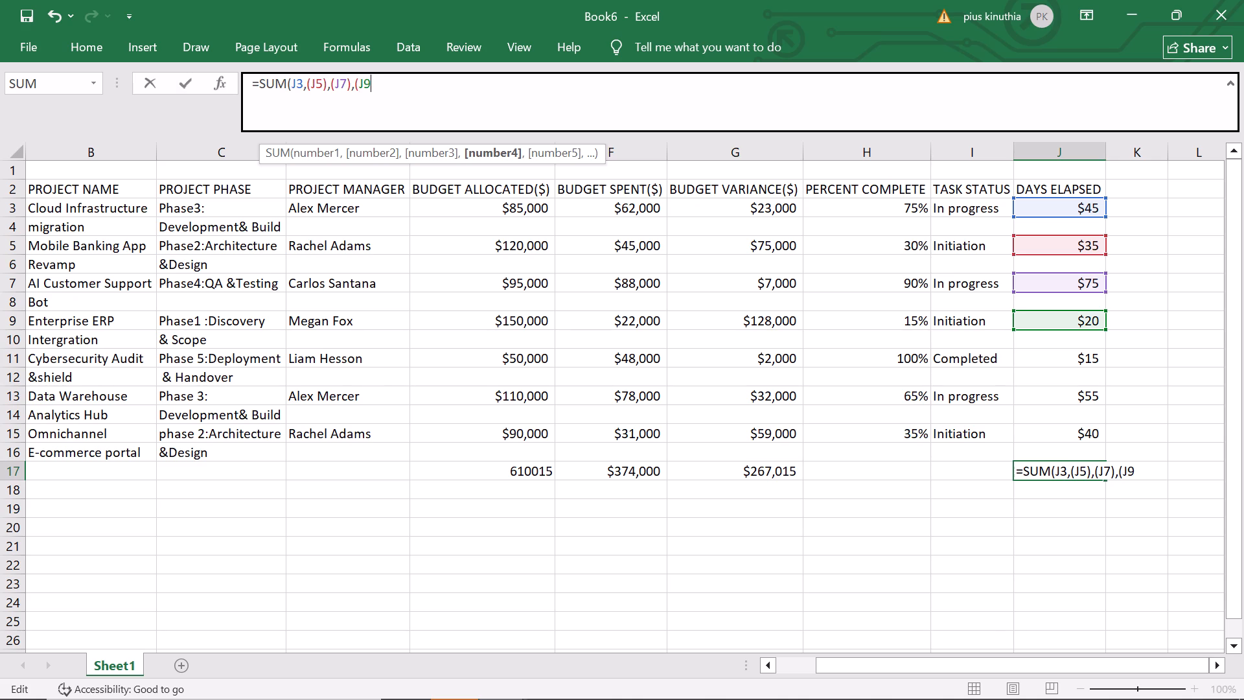
key("shift+parenright")
key("comma")
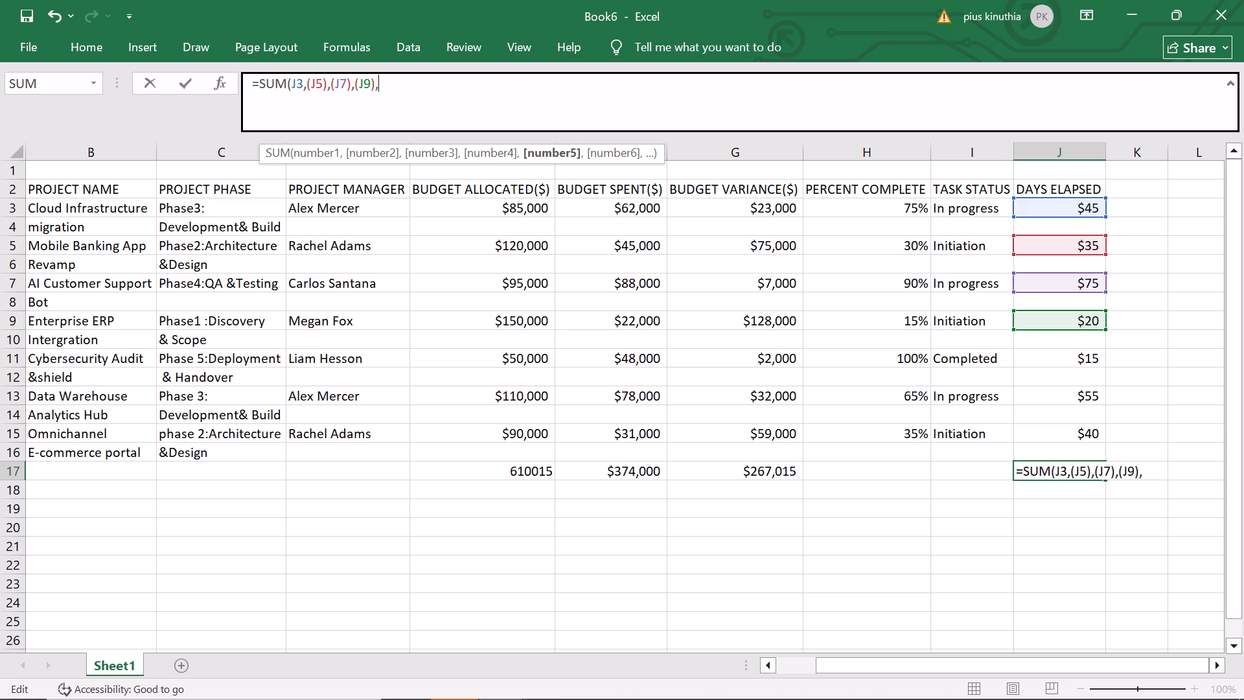
Continue the J17 SUM formula by adding (J11) as the fifth argument.
key("j")
key("BackSpace")
key("shift+parenleft")
key("shift+j")
type("10")
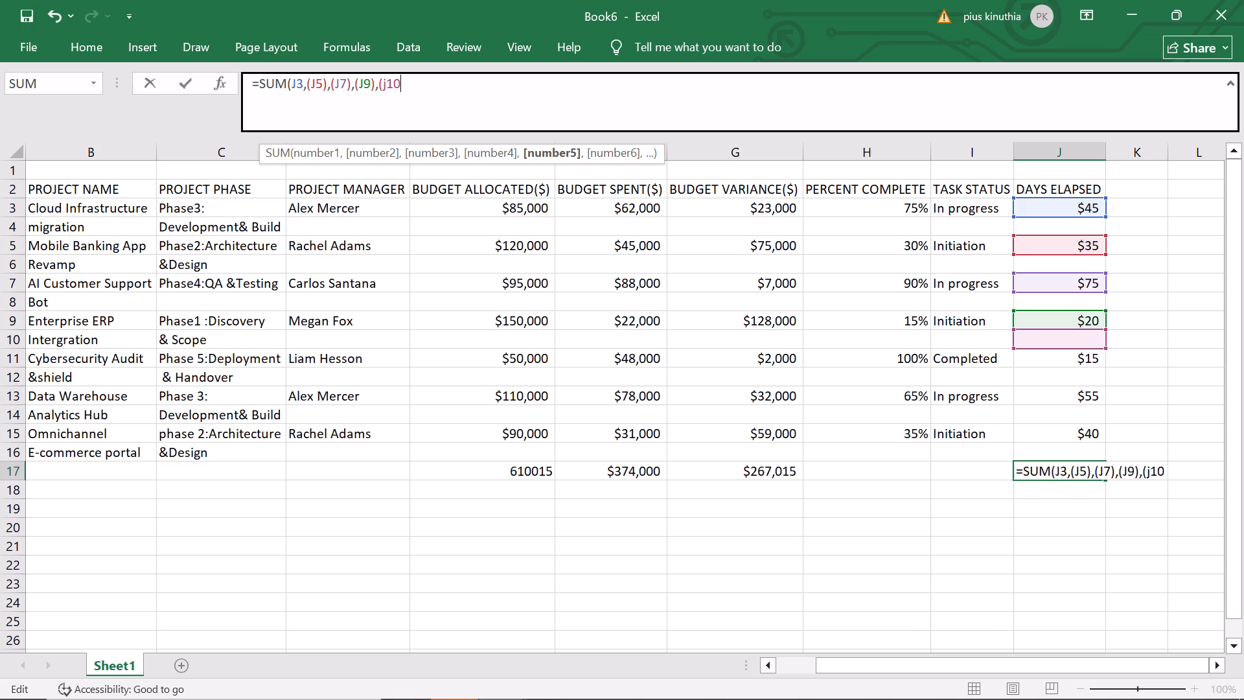
key("shift+parenright")
key("BackSpace")
key("BackSpace")
key("1")
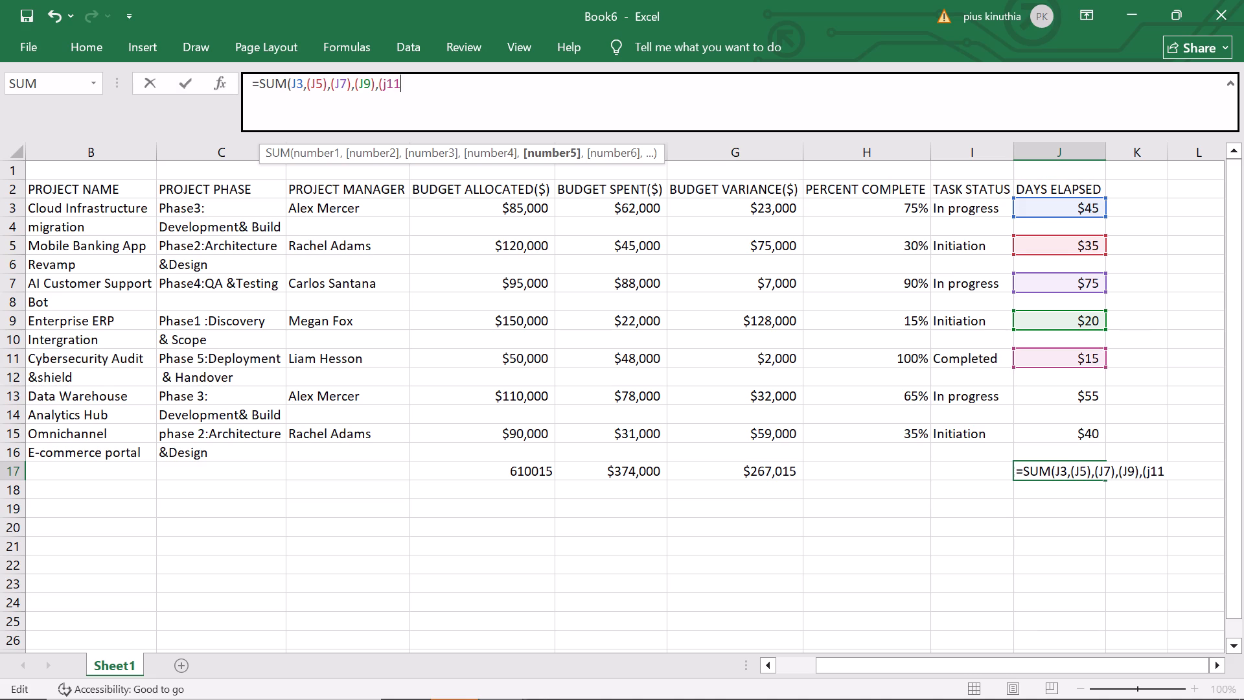
key("shift+parenright")
key("comma")
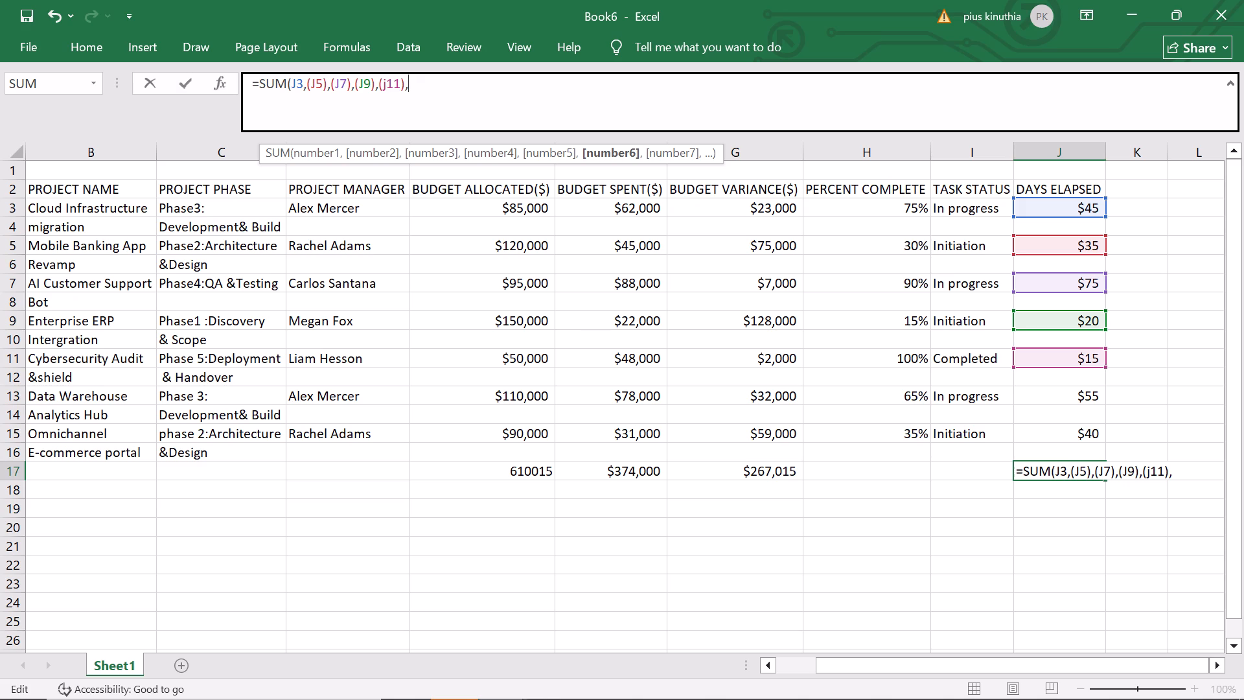
Add (J13) and (J15) to the J17 SUM formula and enter it through Function Arguments.
key("shift+parenleft")
key("j")
key("1")
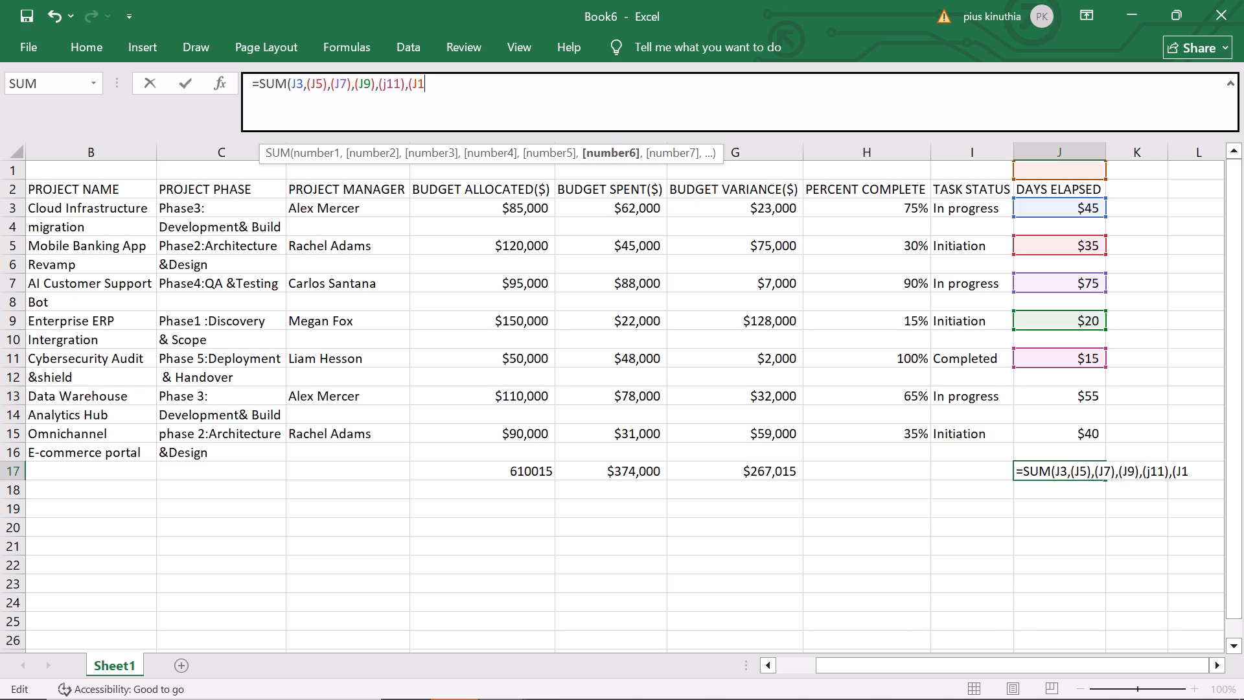
key("3")
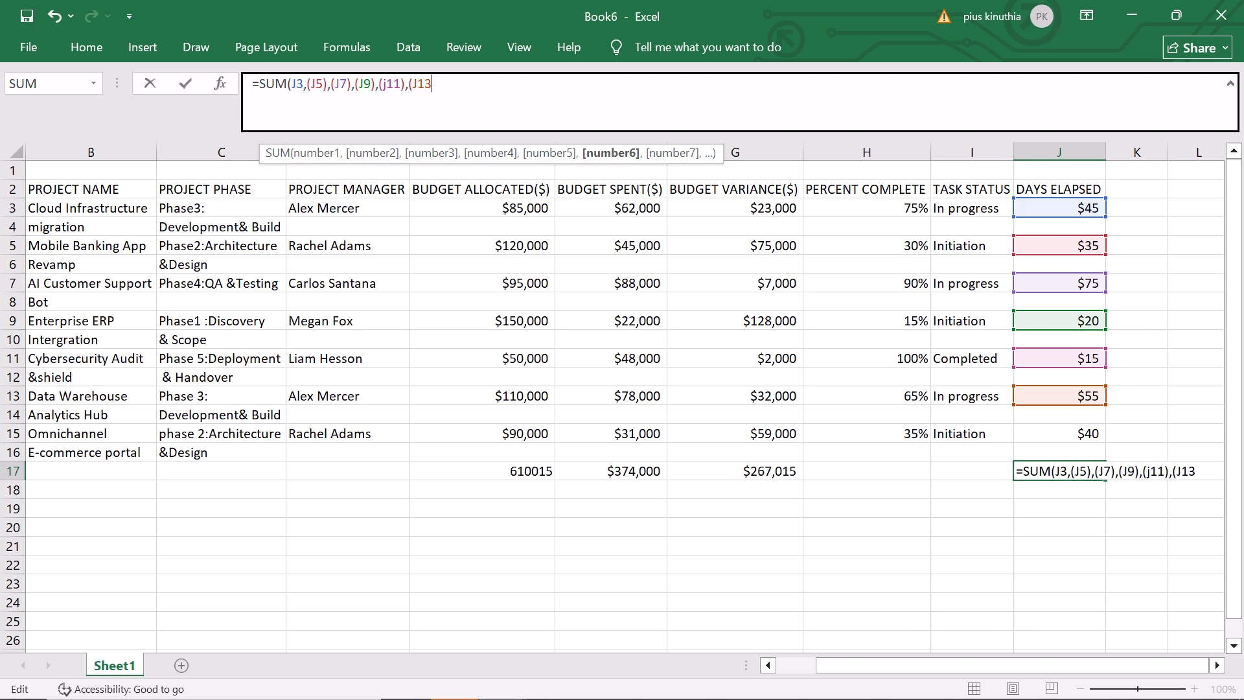
key("shift+parenright")
key("comma")
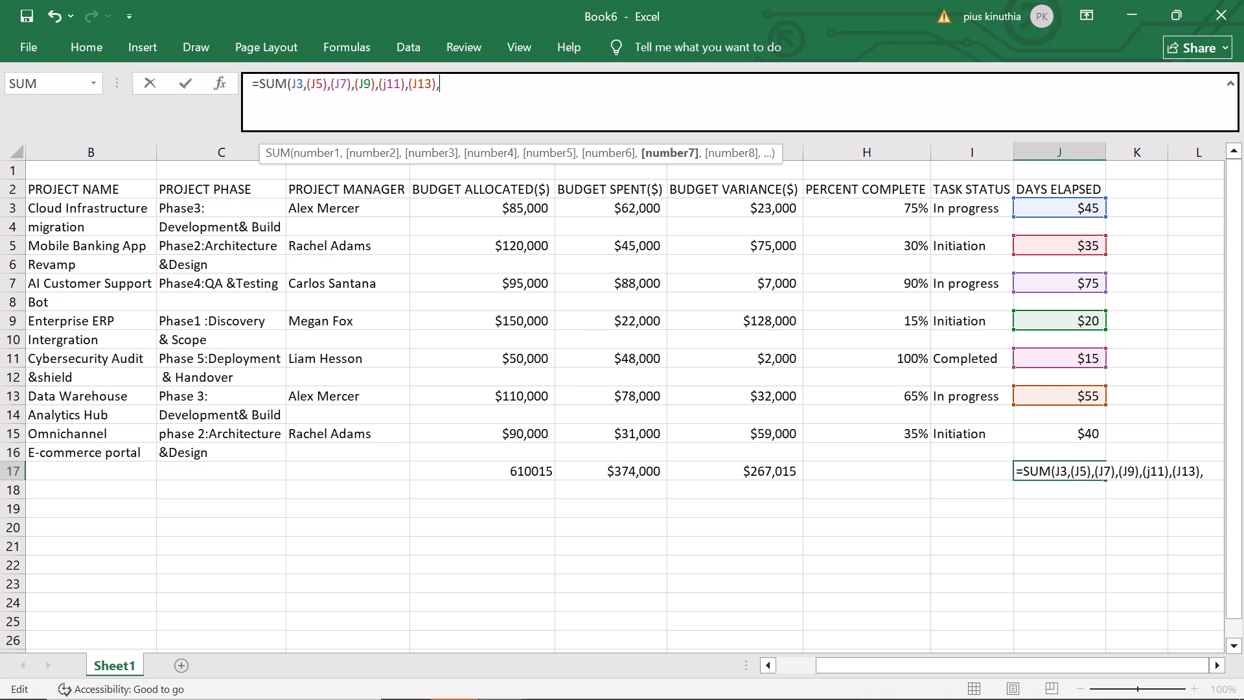
key("shift+parenleft")
key("j")
type("15")
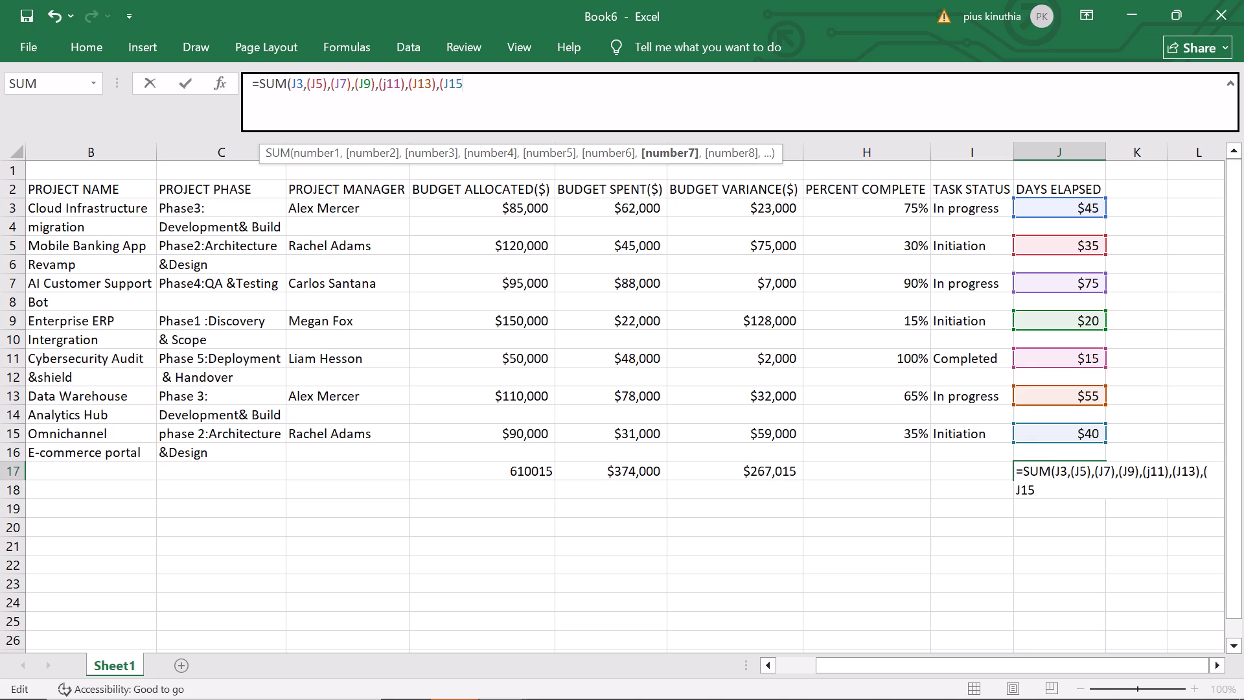
key("shift+parenright")
left_click(223, 82)
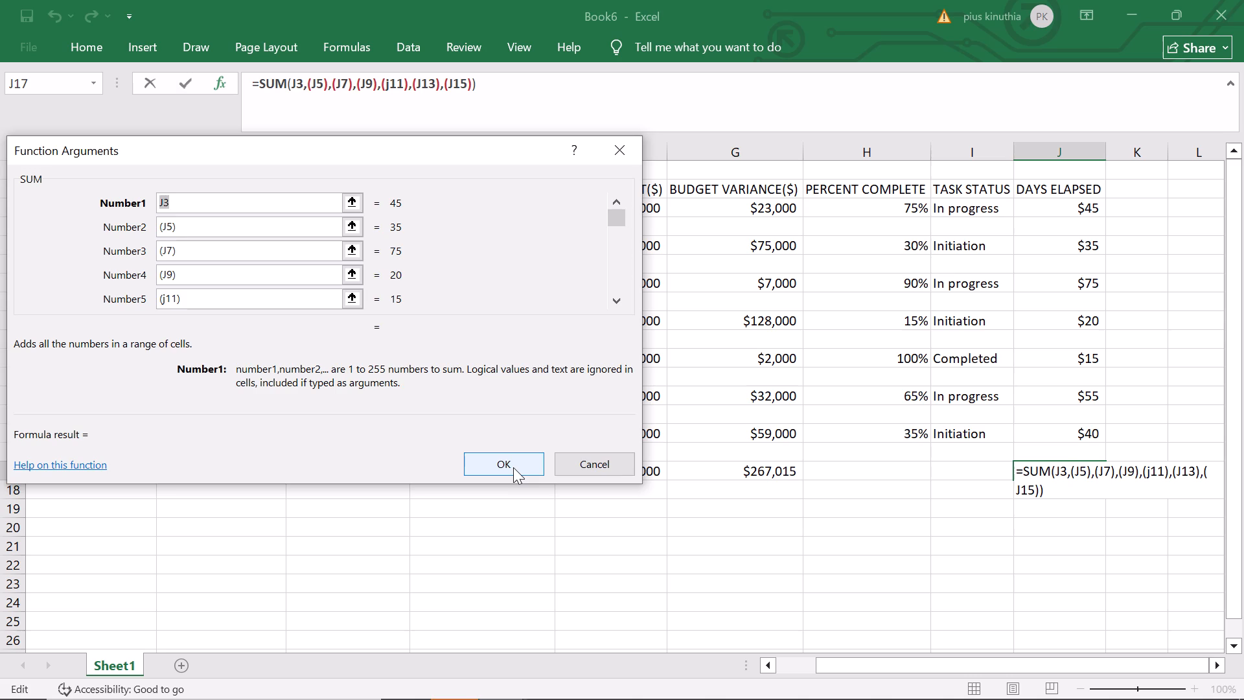
left_click(513, 467)
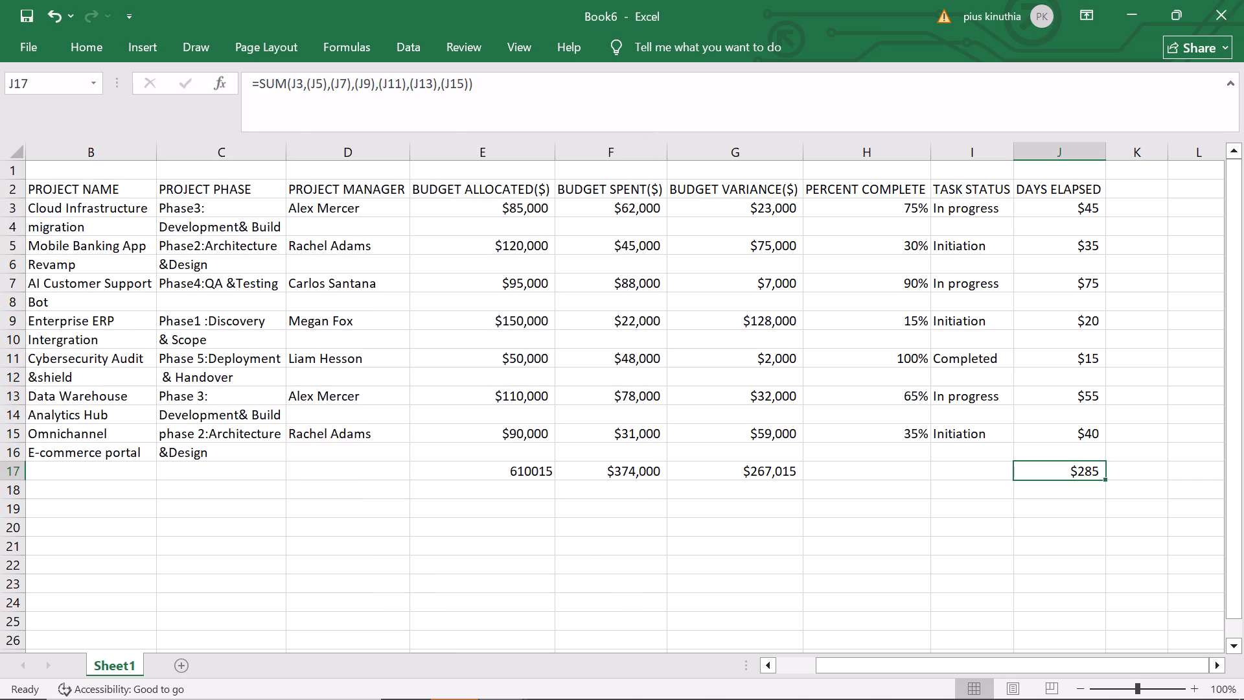
Make the sheet title COMPANY PROJECT PORTFOLIO AND TASK MASTER DATASET in cell A1 bold.
scroll(1027, 461, "down", 1)
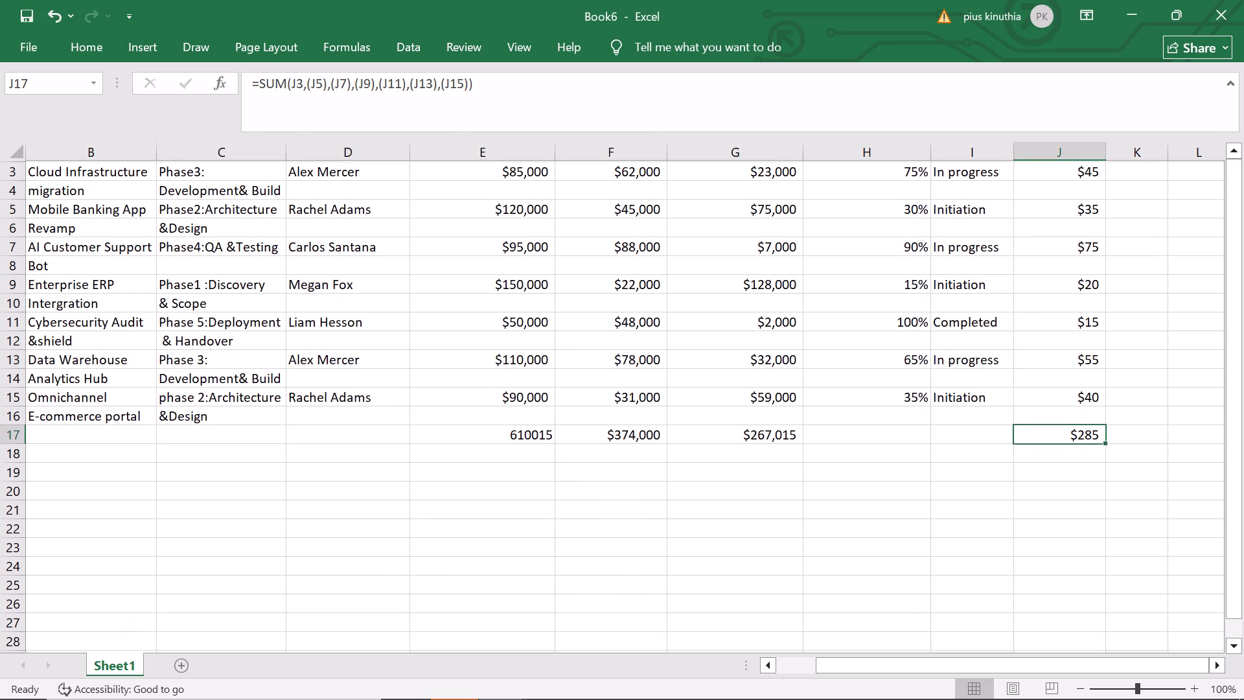
scroll(1027, 461, "down", 1)
scroll(1027, 461, "right", 5)
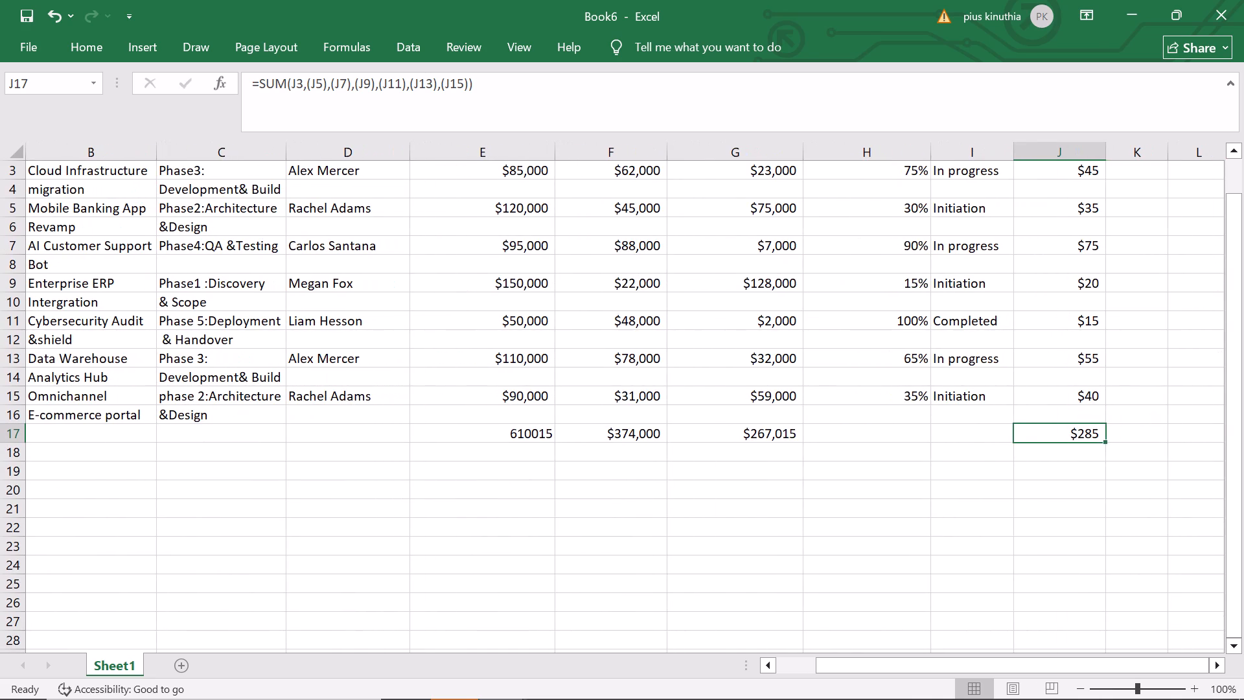
scroll(1027, 461, "right", 6)
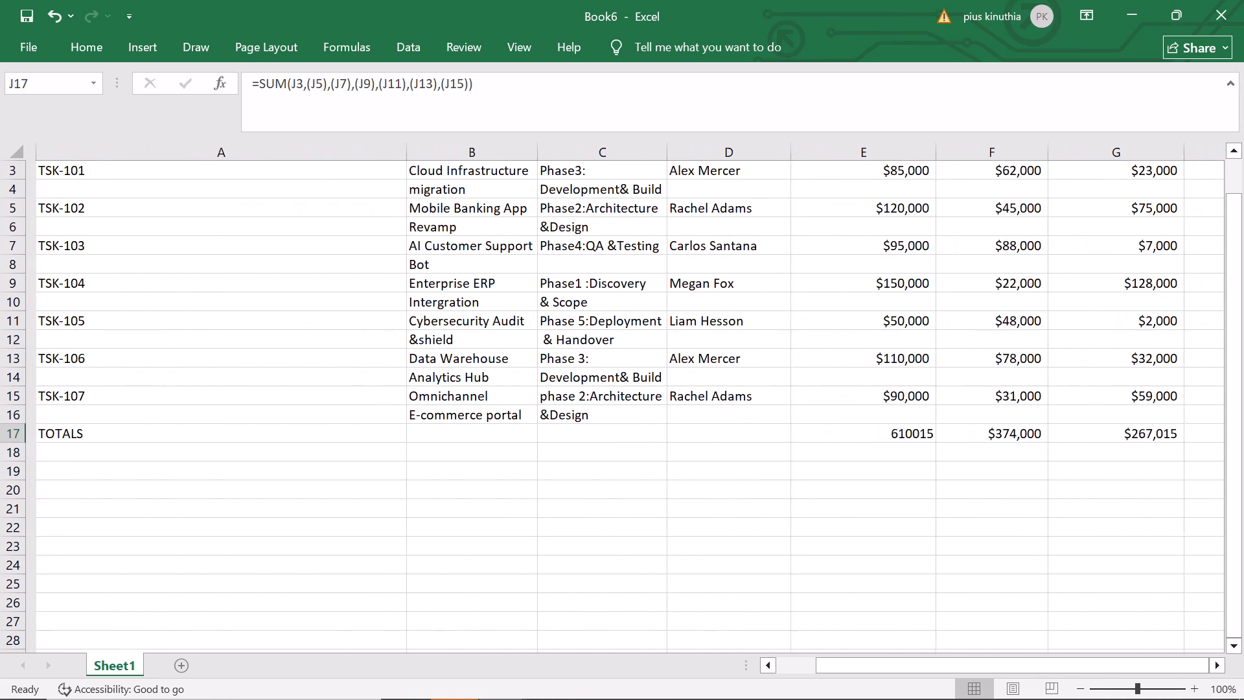
scroll(1027, 461, "right", 3)
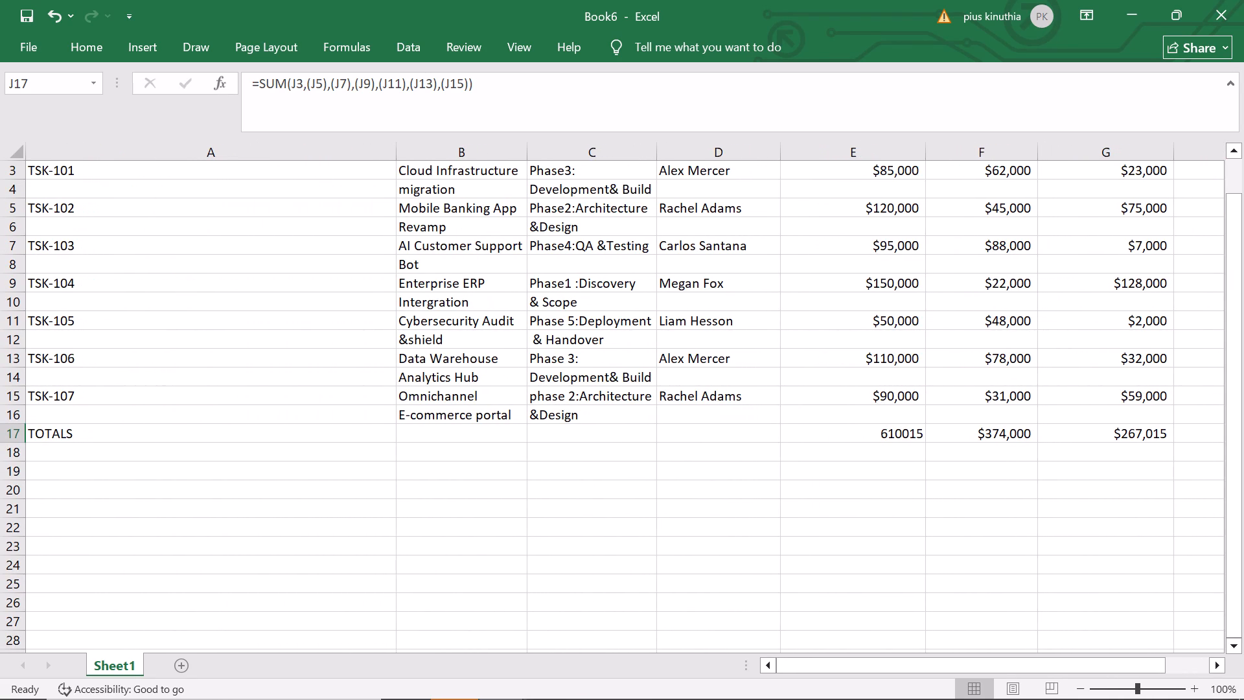
scroll(521, 449, "up", 3)
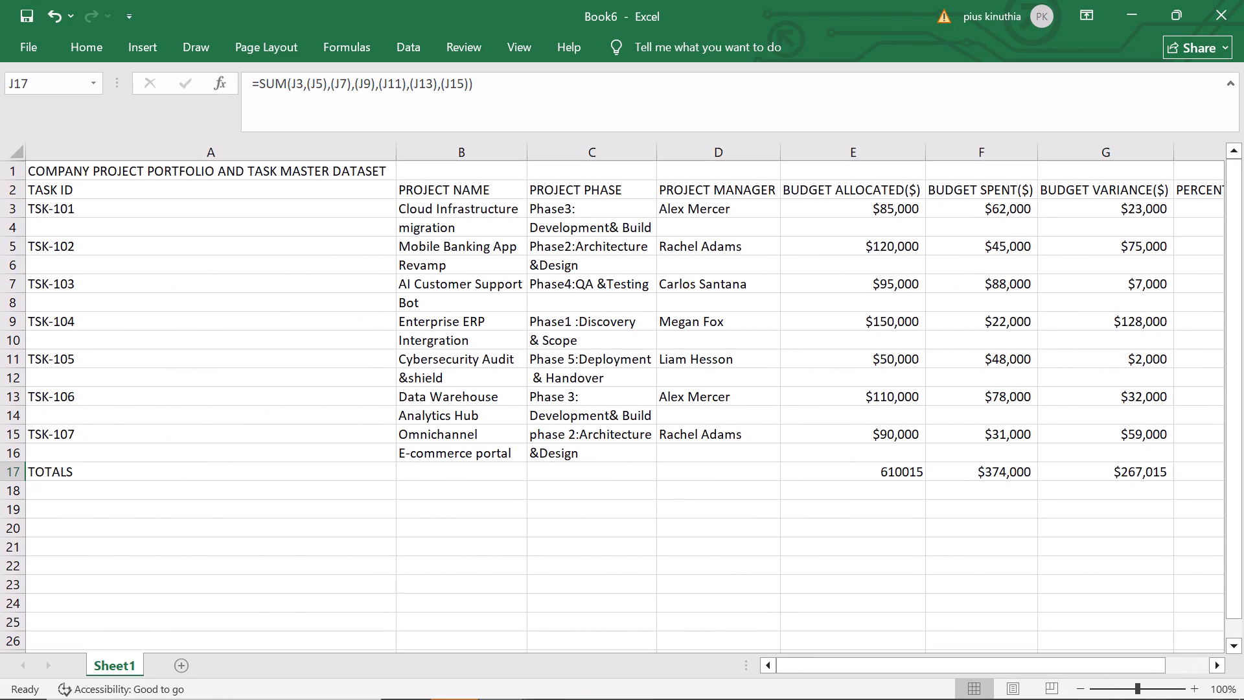
scroll(521, 449, "up", 1)
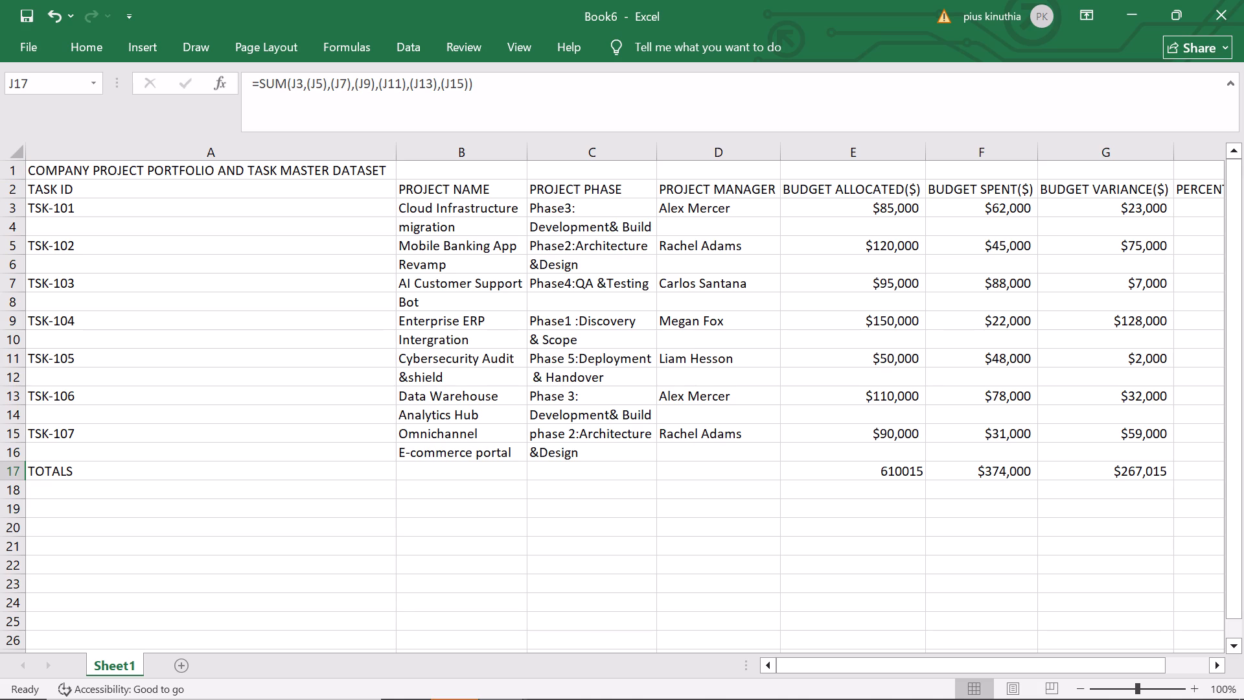
left_click_drag(28, 172, 138, 174)
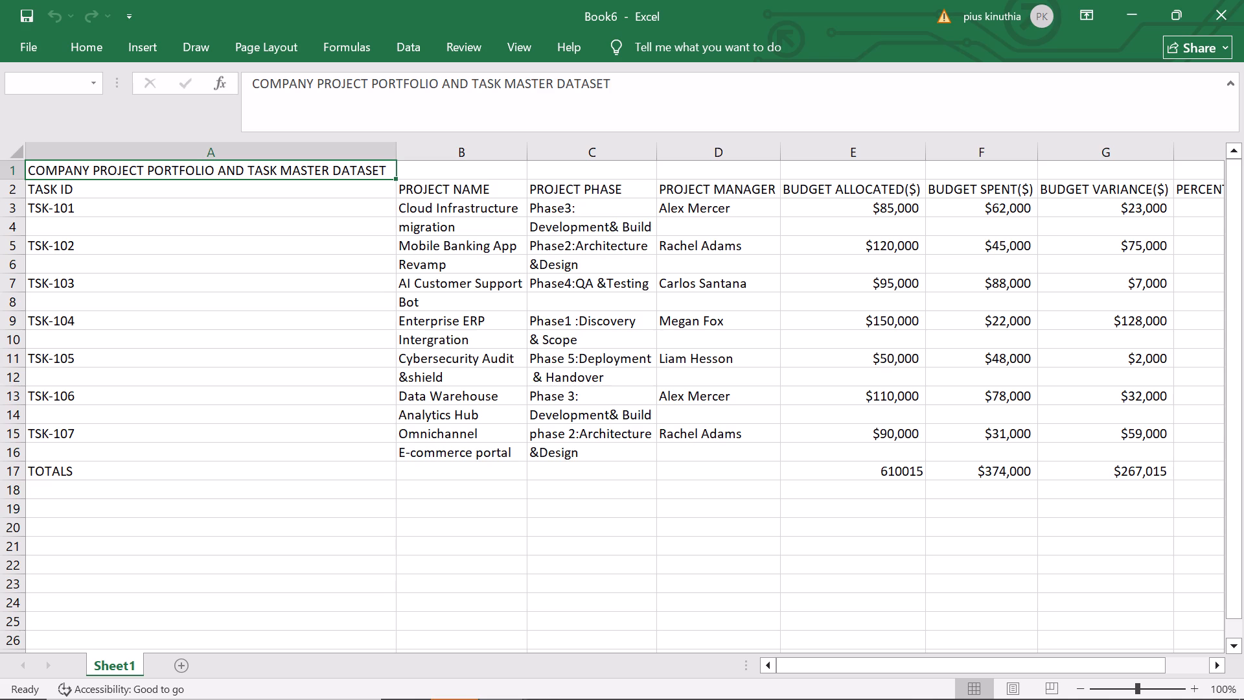
left_click_drag(390, 174, 354, 170)
left_click_drag(354, 170, 316, 173)
left_click(327, 196)
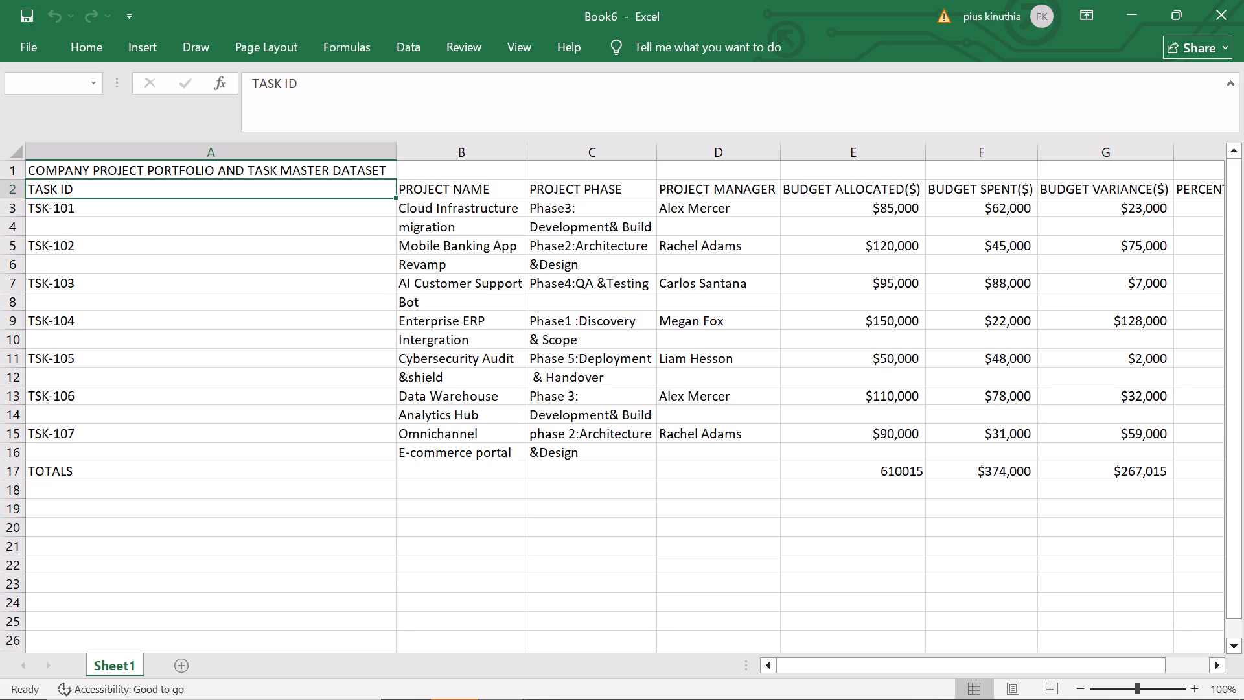
left_click(107, 167)
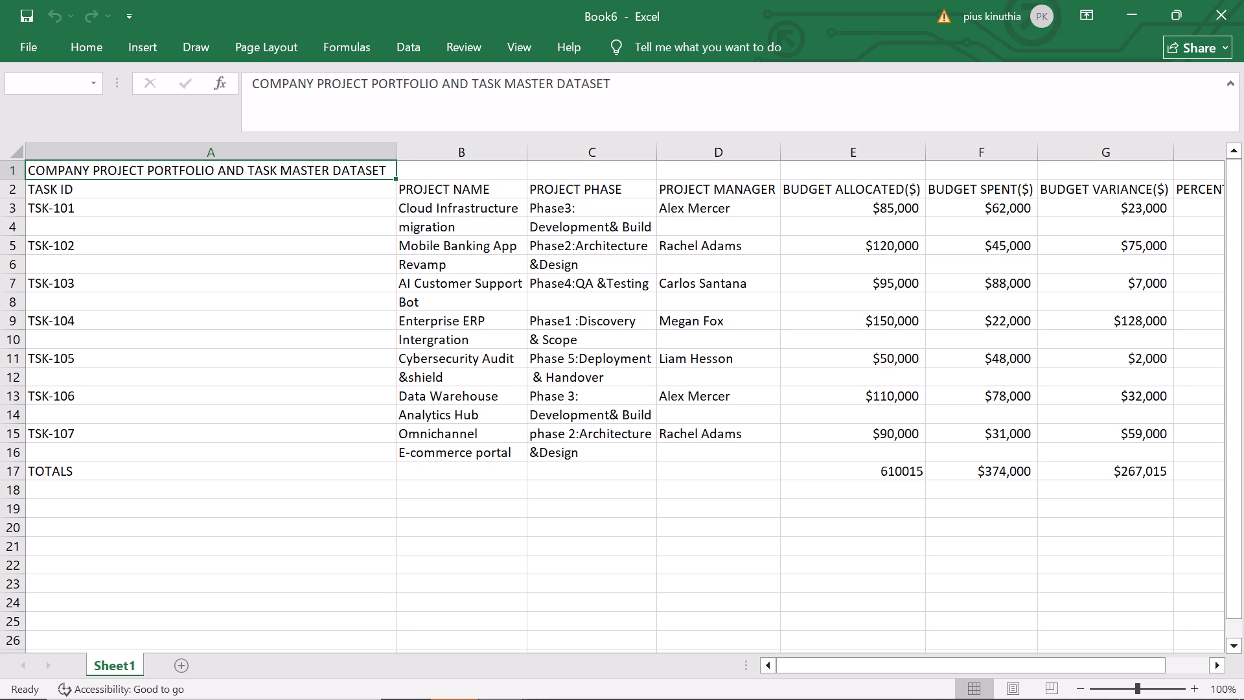
left_click_drag(45, 171, 43, 171)
left_click_drag(43, 171, 338, 176)
left_click(395, 174)
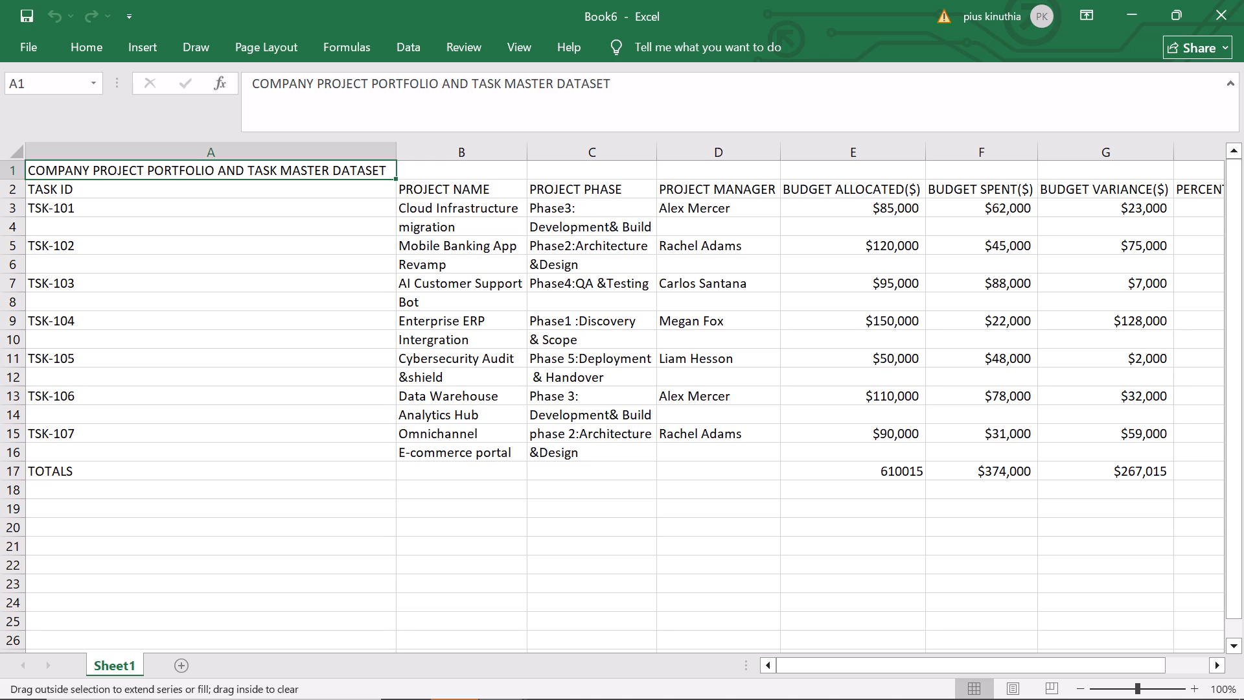
right_click(382, 163)
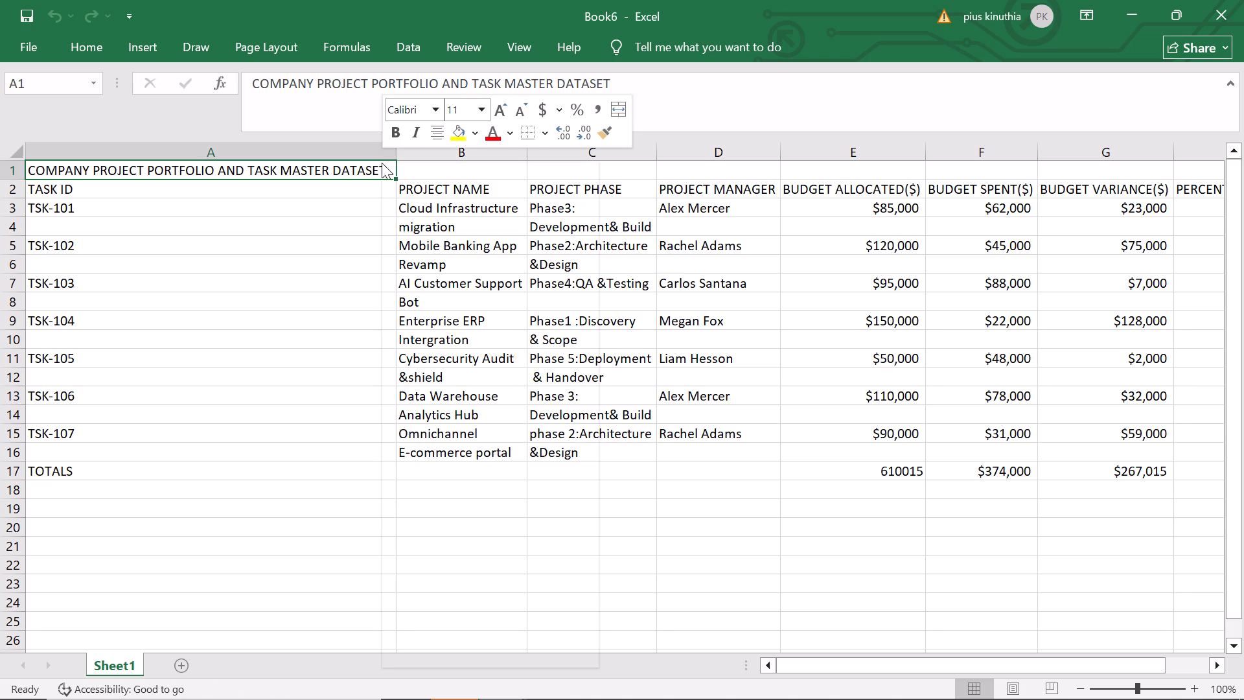
left_click(397, 131)
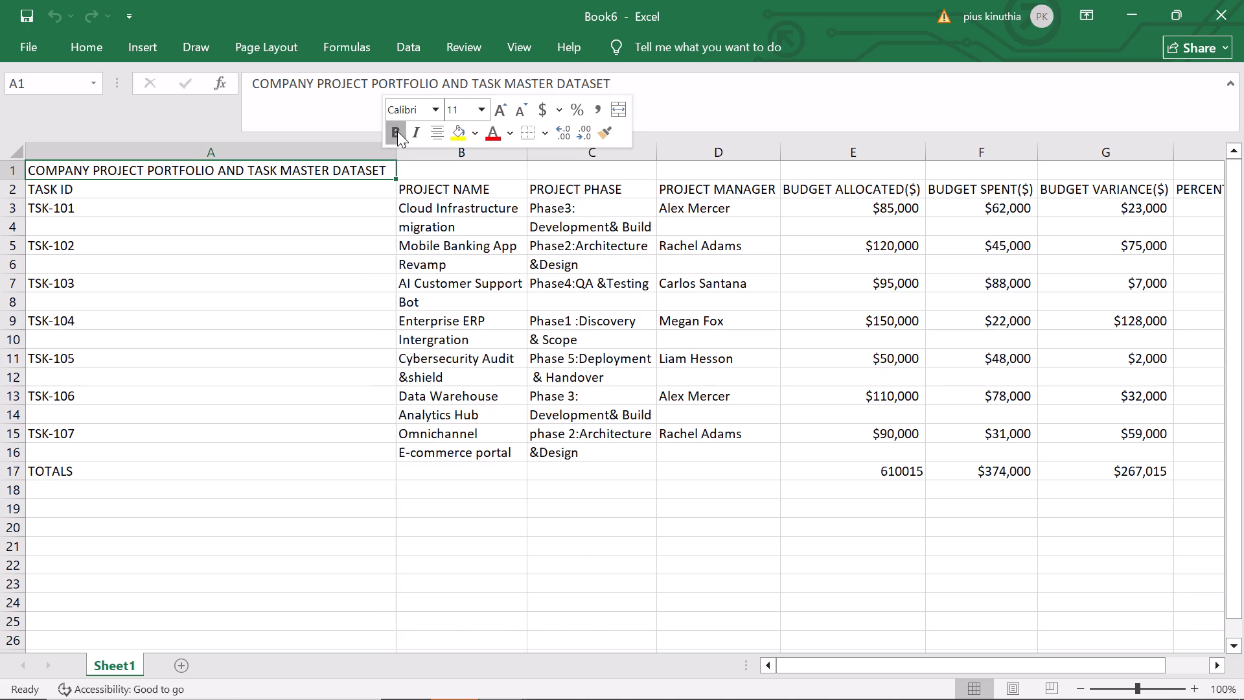
Make the TASK ID header in A2 and the PROJECT NAME header in B2 bold.
left_click(433, 178)
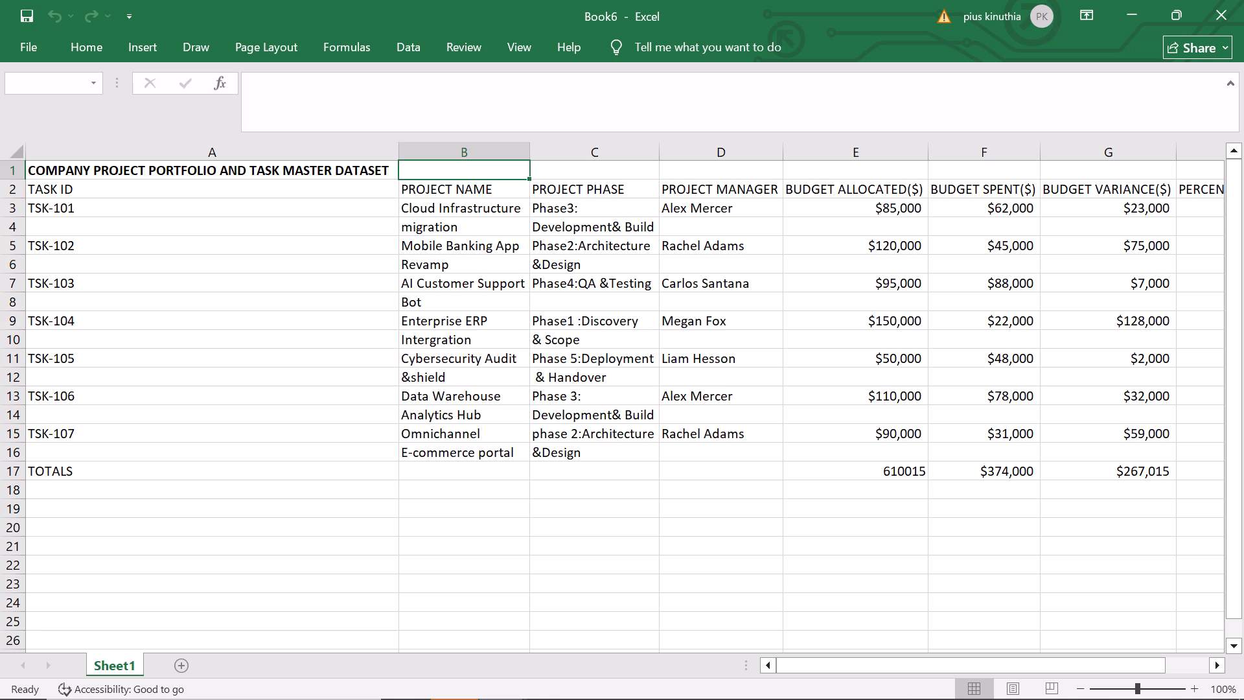
left_click_drag(35, 194, 69, 188)
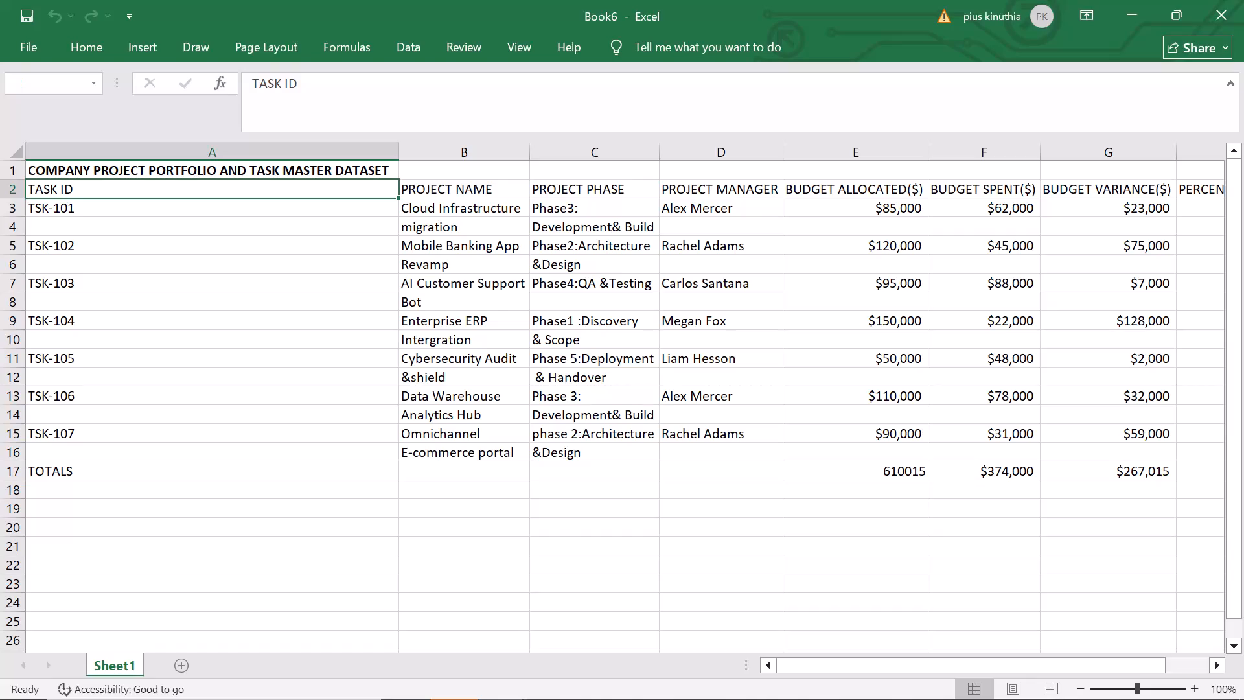
right_click(79, 200)
right_click(154, 191)
left_click(161, 165)
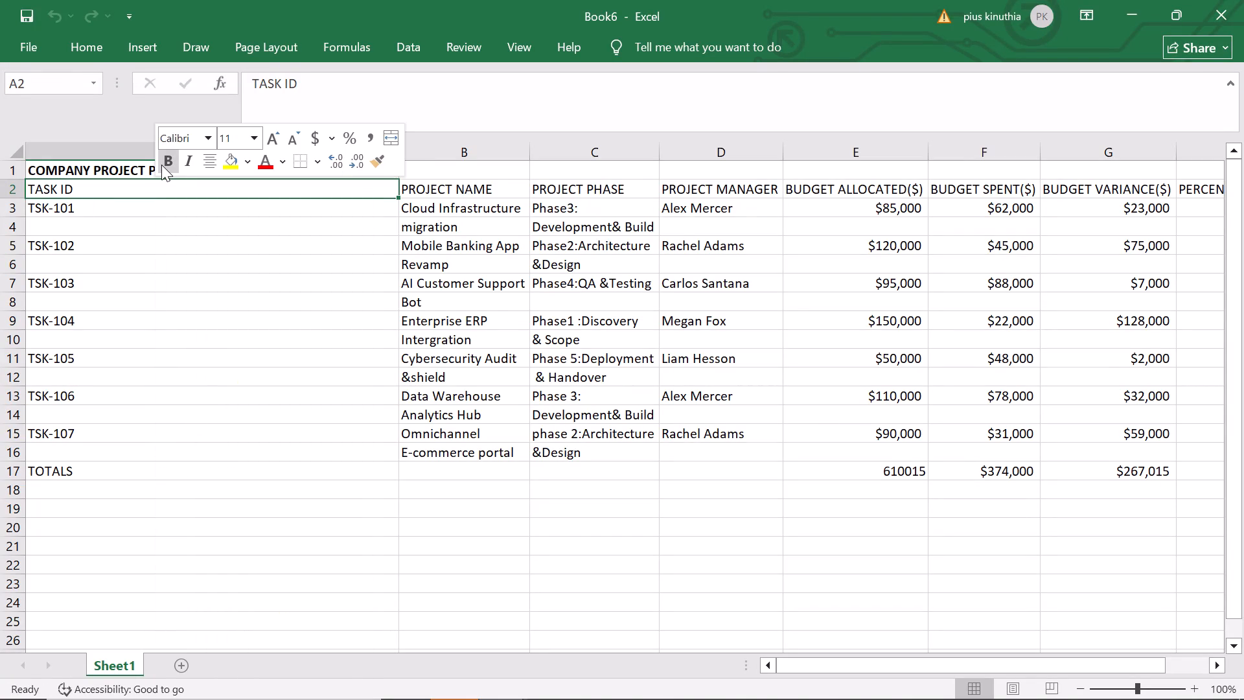
left_click(483, 199)
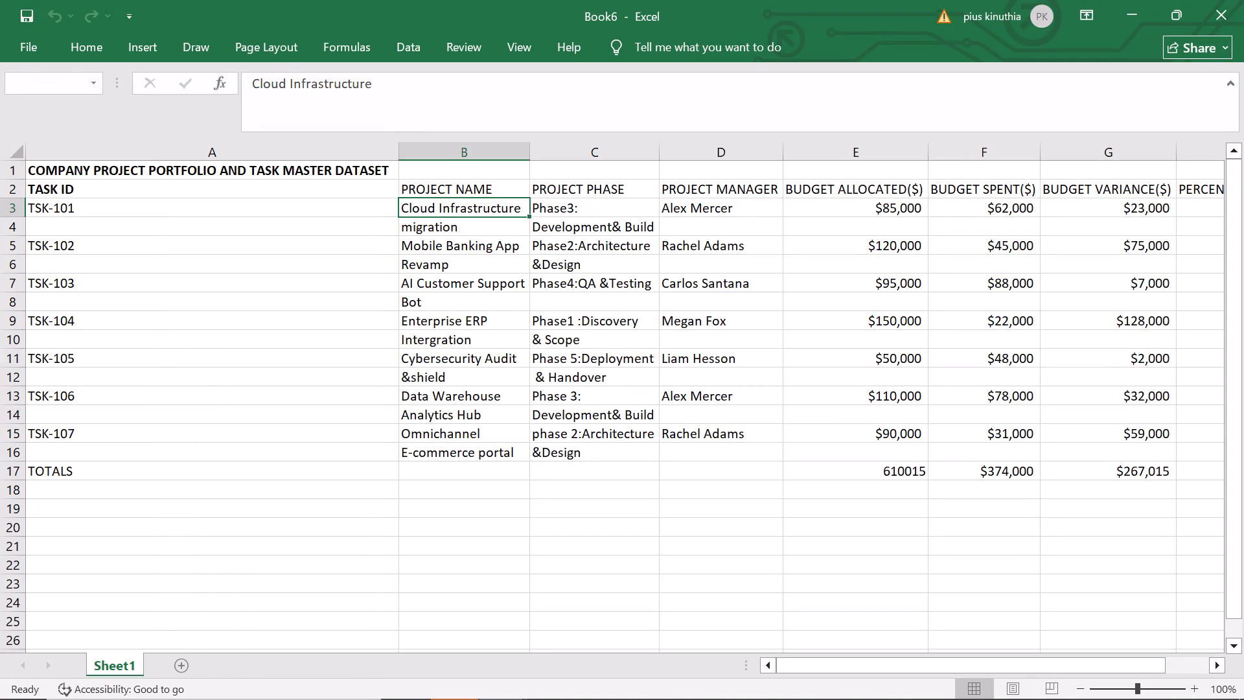
left_click(485, 187)
right_click(485, 187)
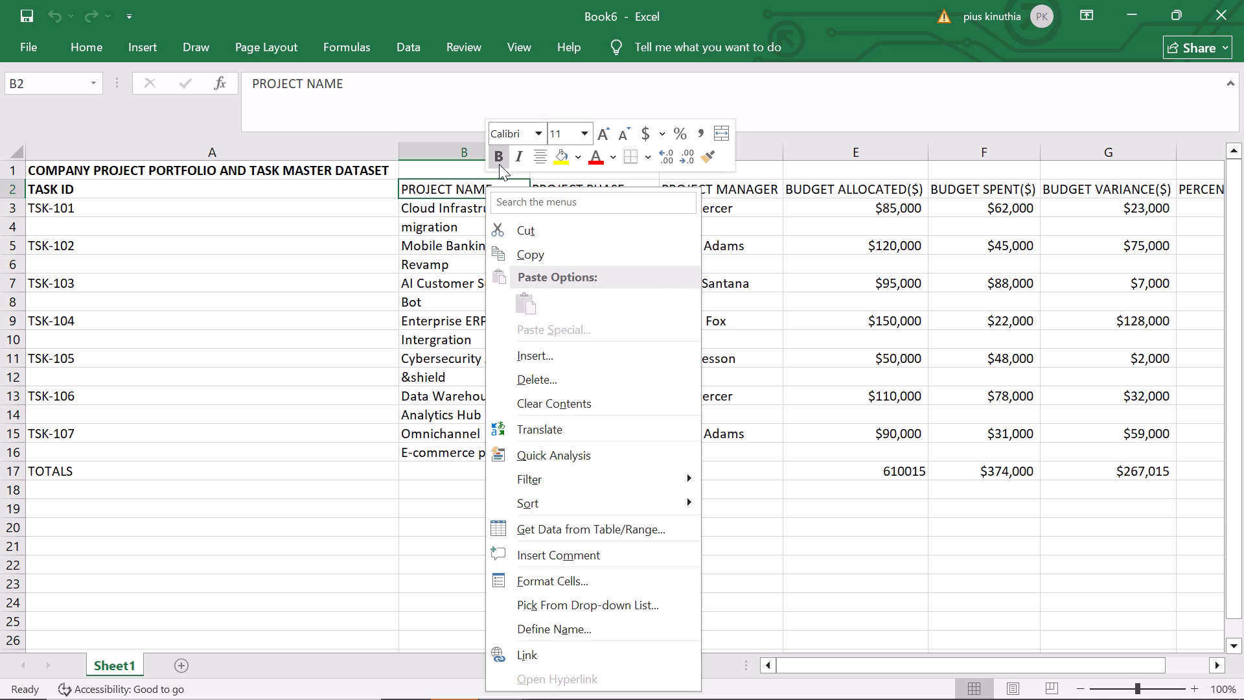
left_click(499, 164)
Make the PROJECT PHASE header in C2 and the PROJECT MANAGER header in D2 bold.
left_click(590, 196)
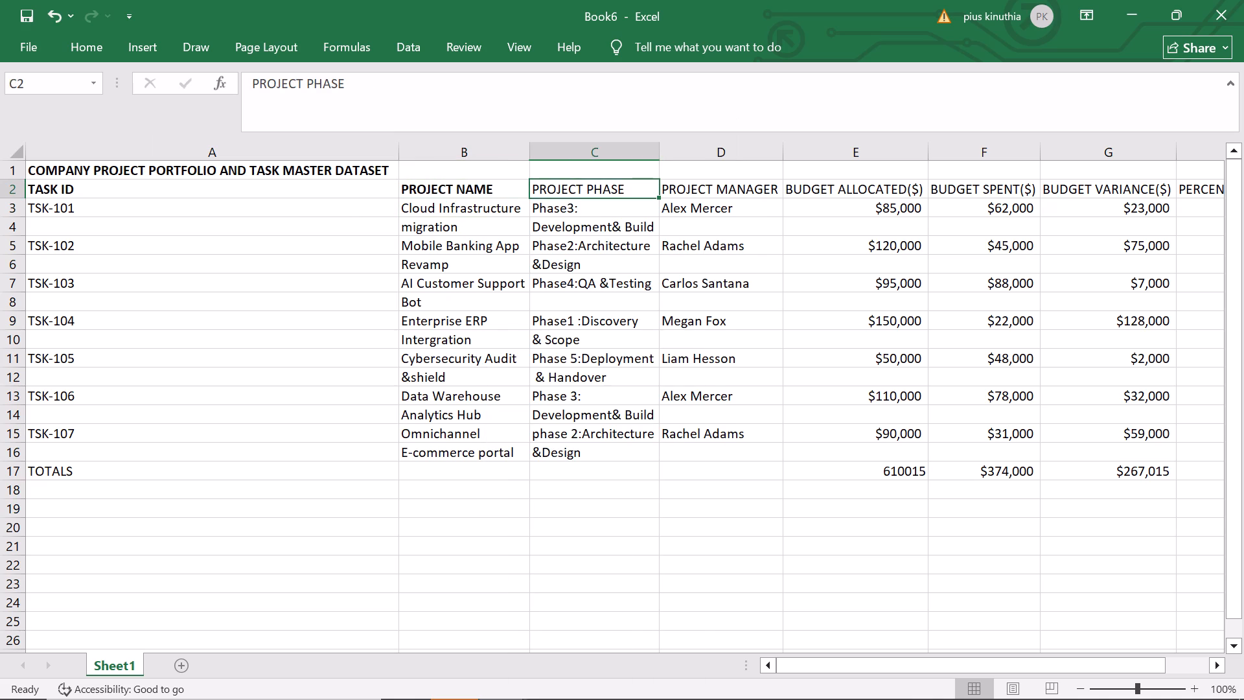
right_click(590, 196)
left_click(606, 192)
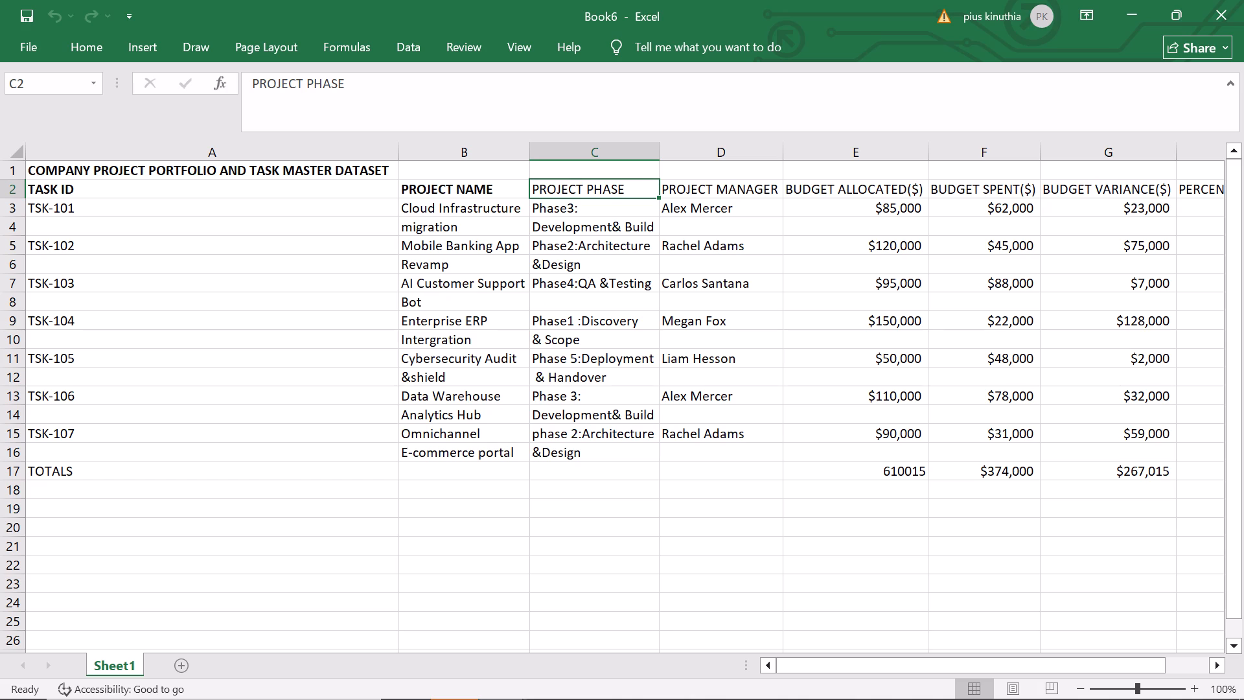
right_click(606, 192)
left_click(621, 167)
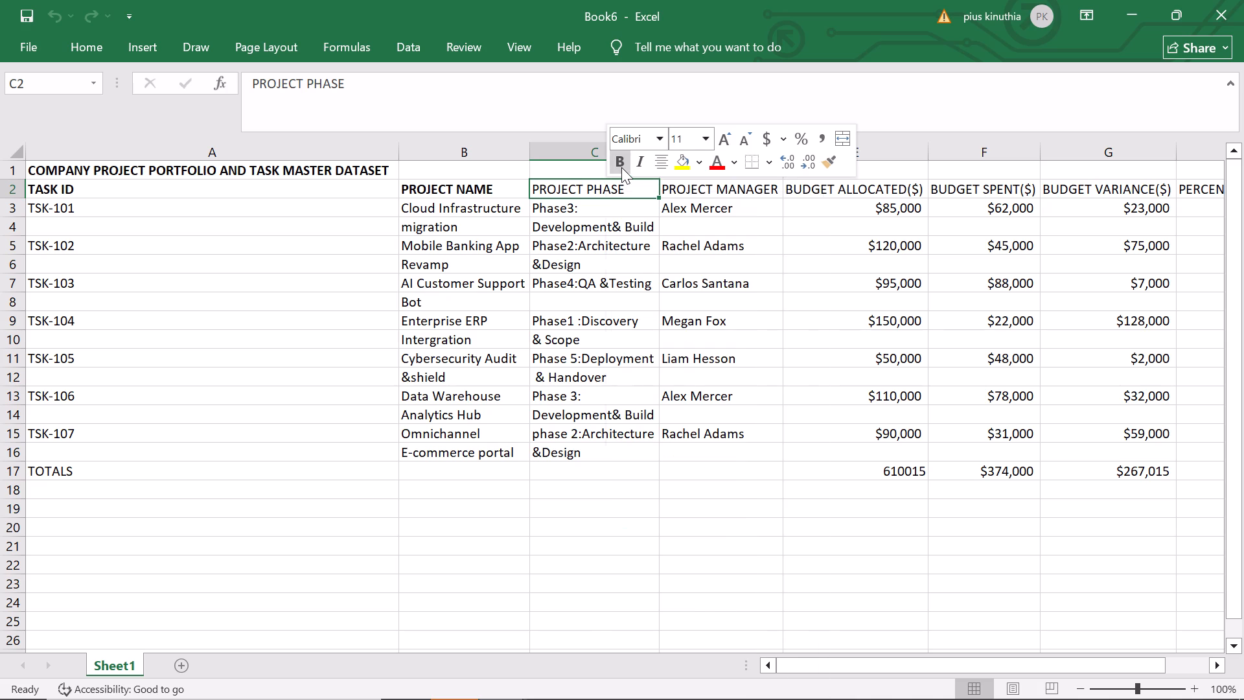
left_click(730, 192)
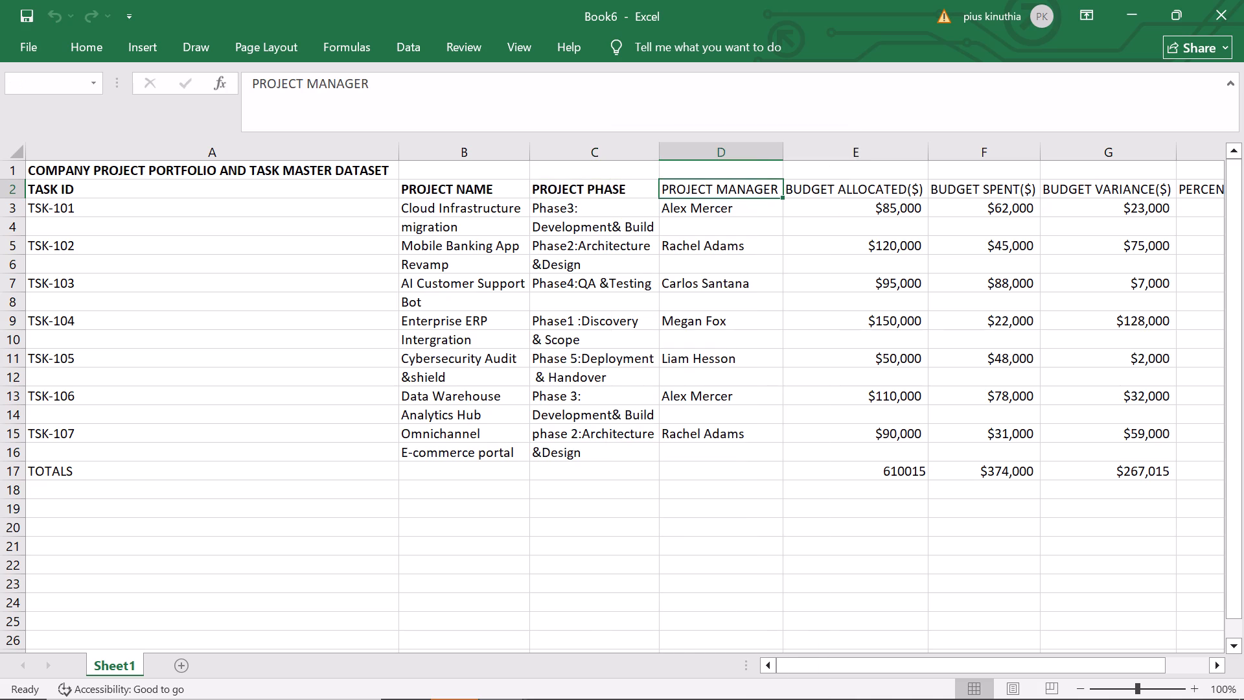
right_click(730, 192)
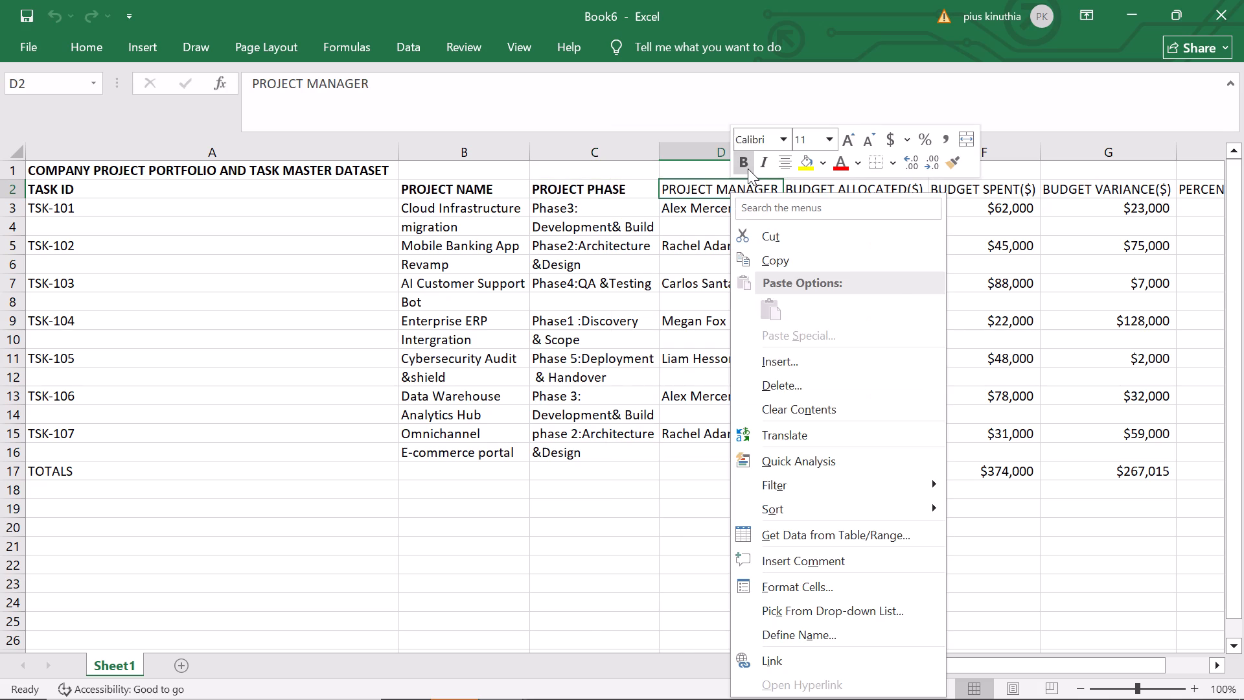
left_click(748, 169)
Make the three budget headers in E2, F2 and G2 bold: BUDGET ALLOCATED($), BUDGET SPENT($) and BUDGET VARIANCE($).
left_click(836, 196)
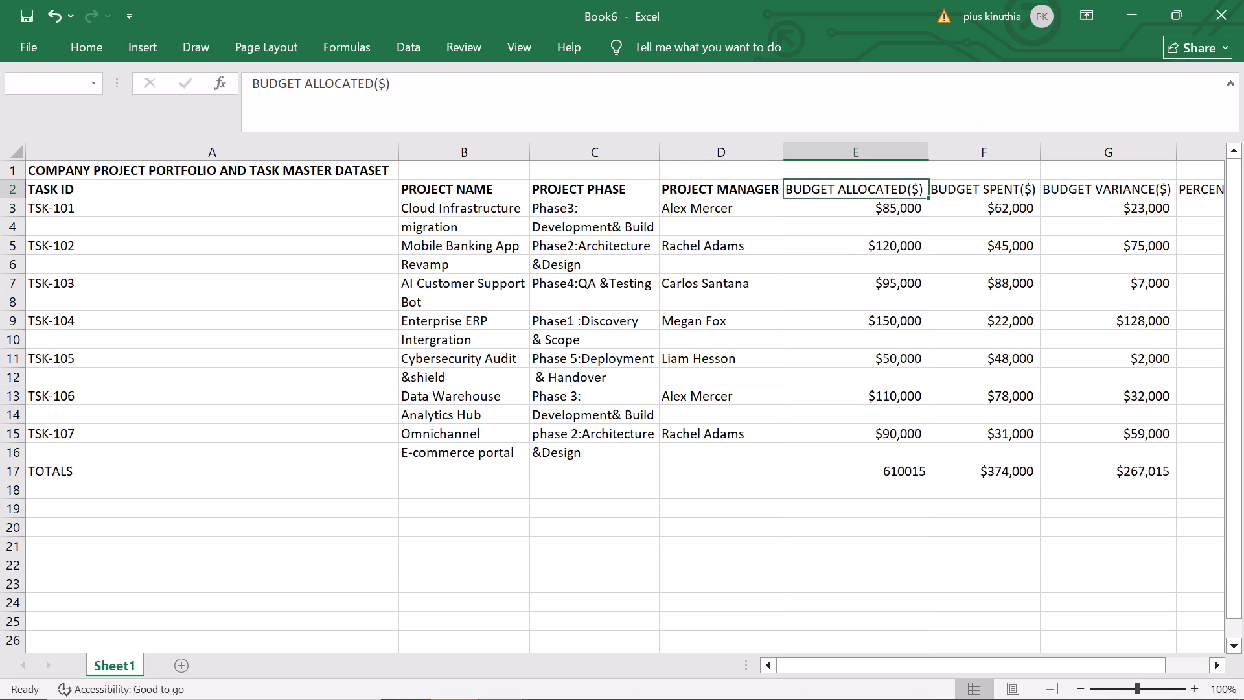
right_click(836, 196)
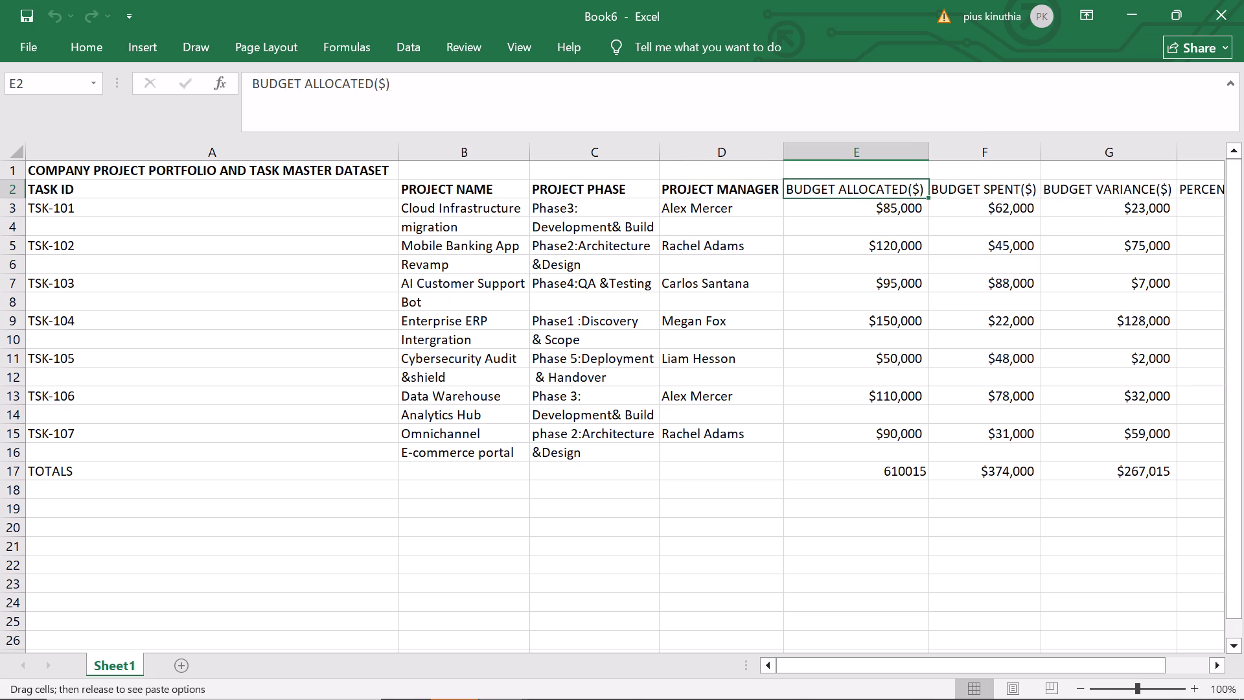
left_click(836, 191)
right_click(836, 191)
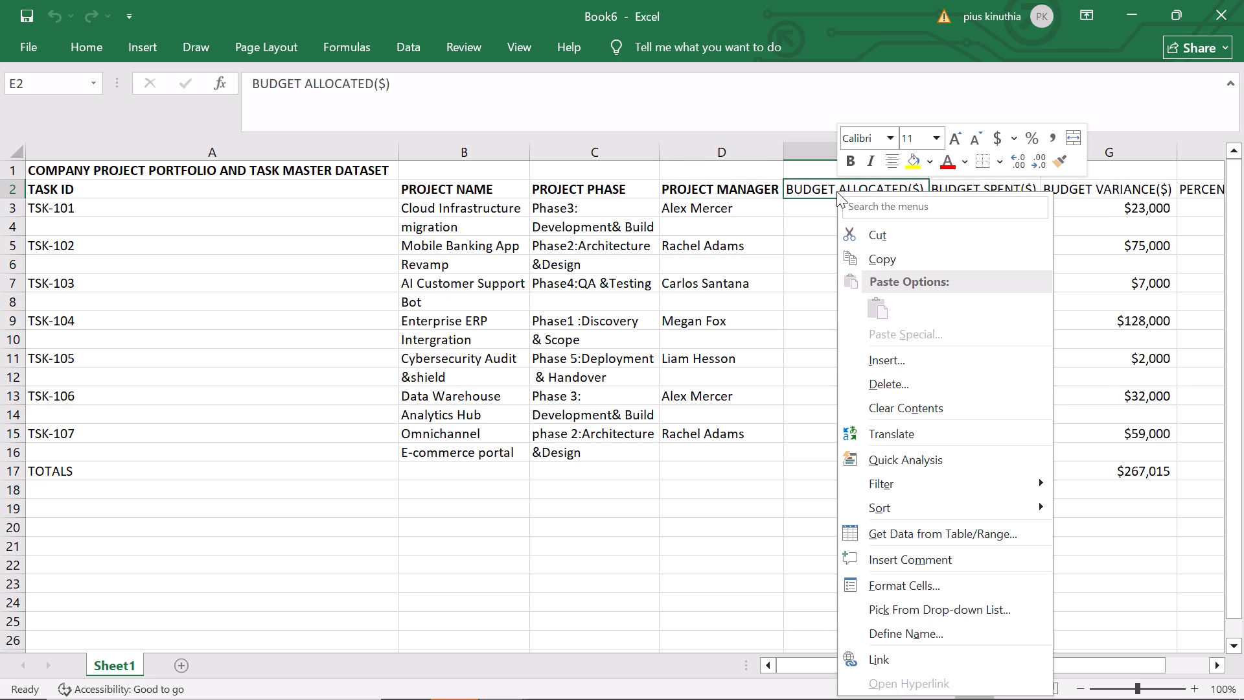
left_click(855, 158)
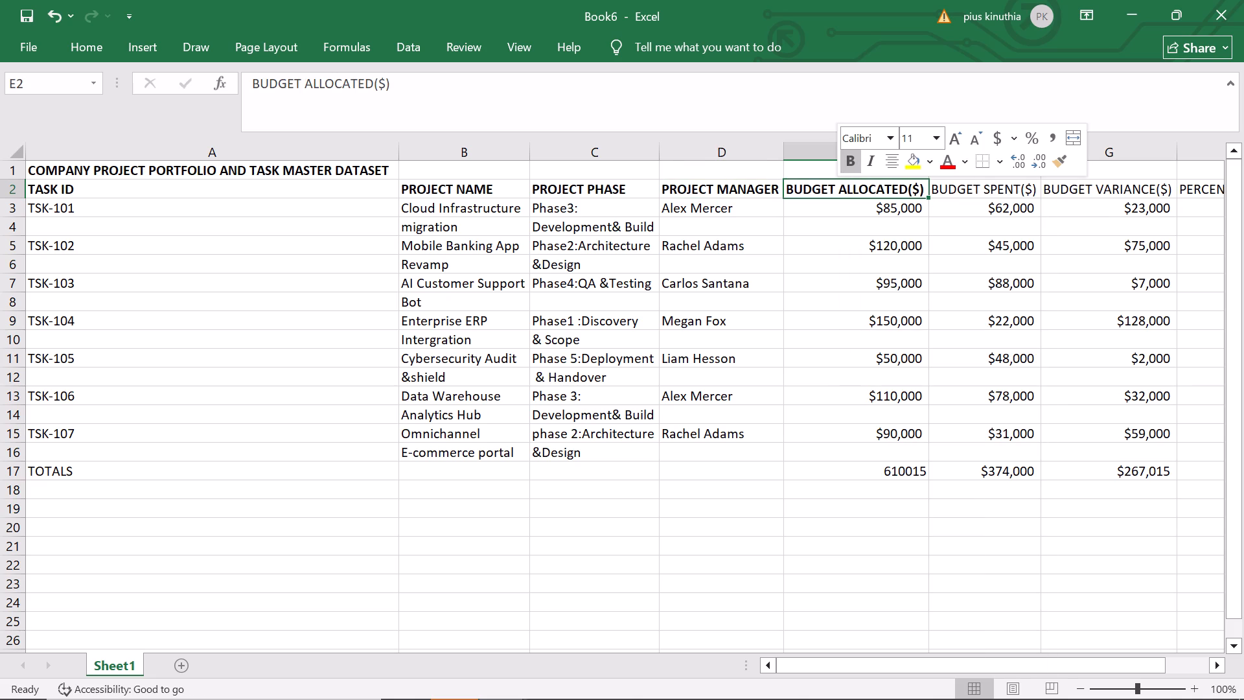
left_click(977, 198)
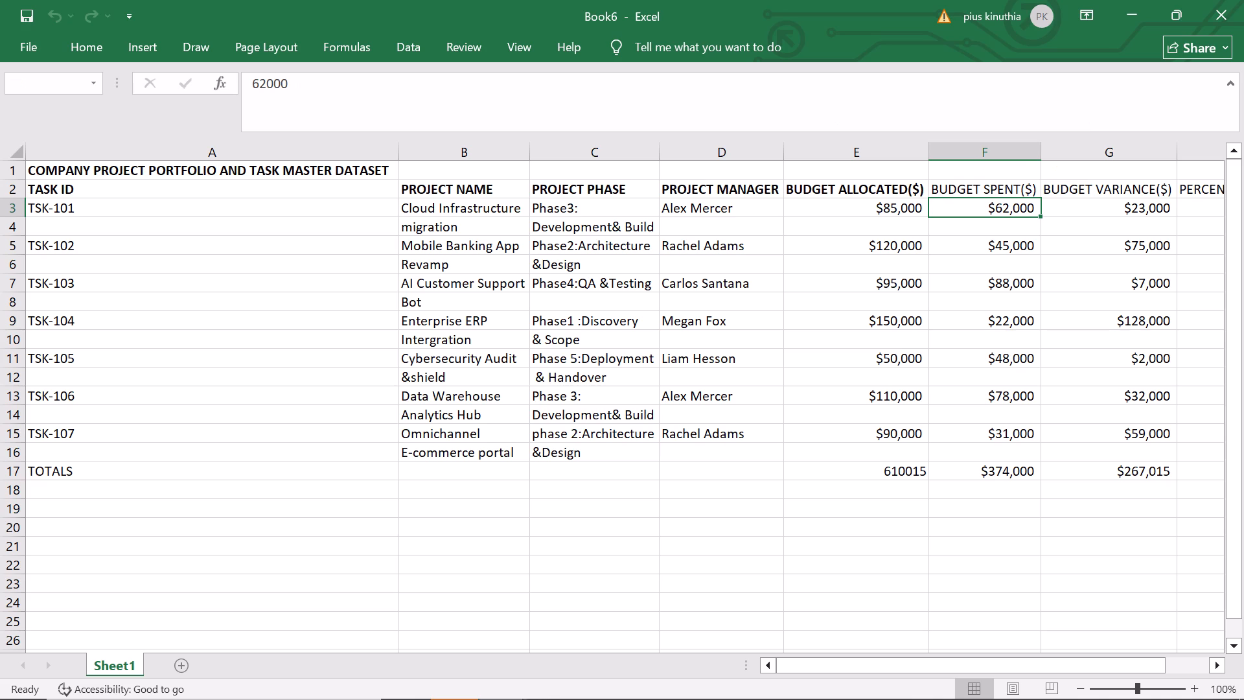
left_click(976, 185)
right_click(976, 185)
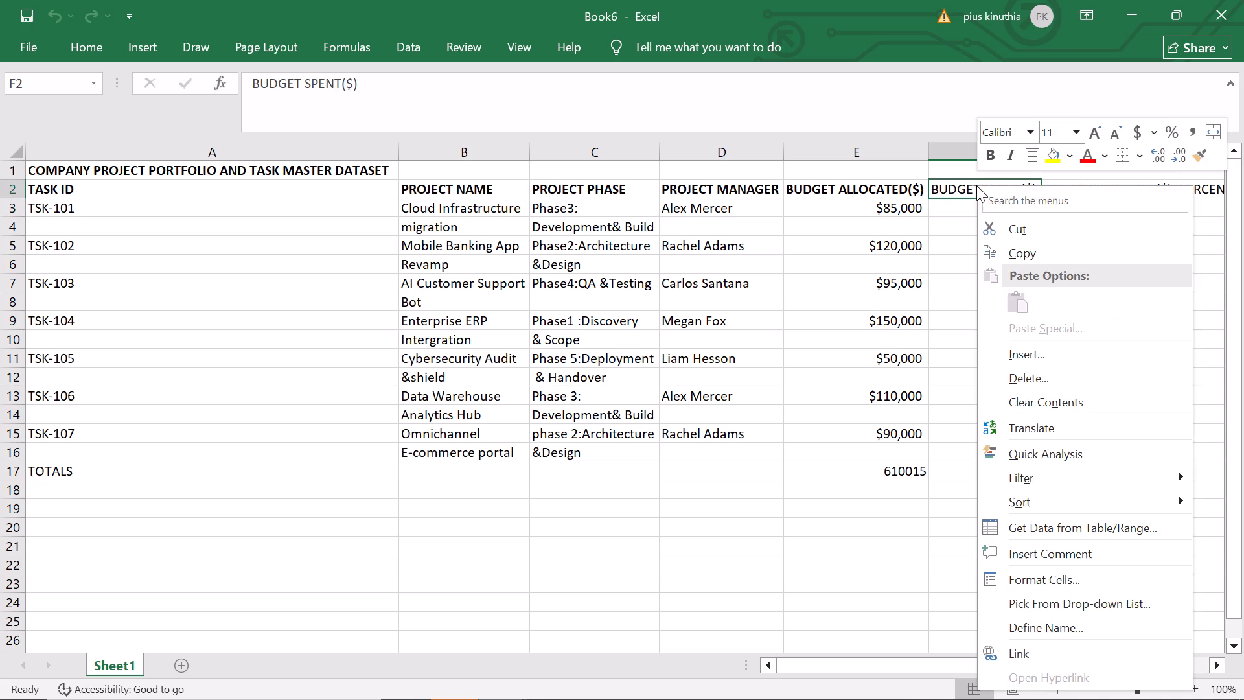
left_click(985, 159)
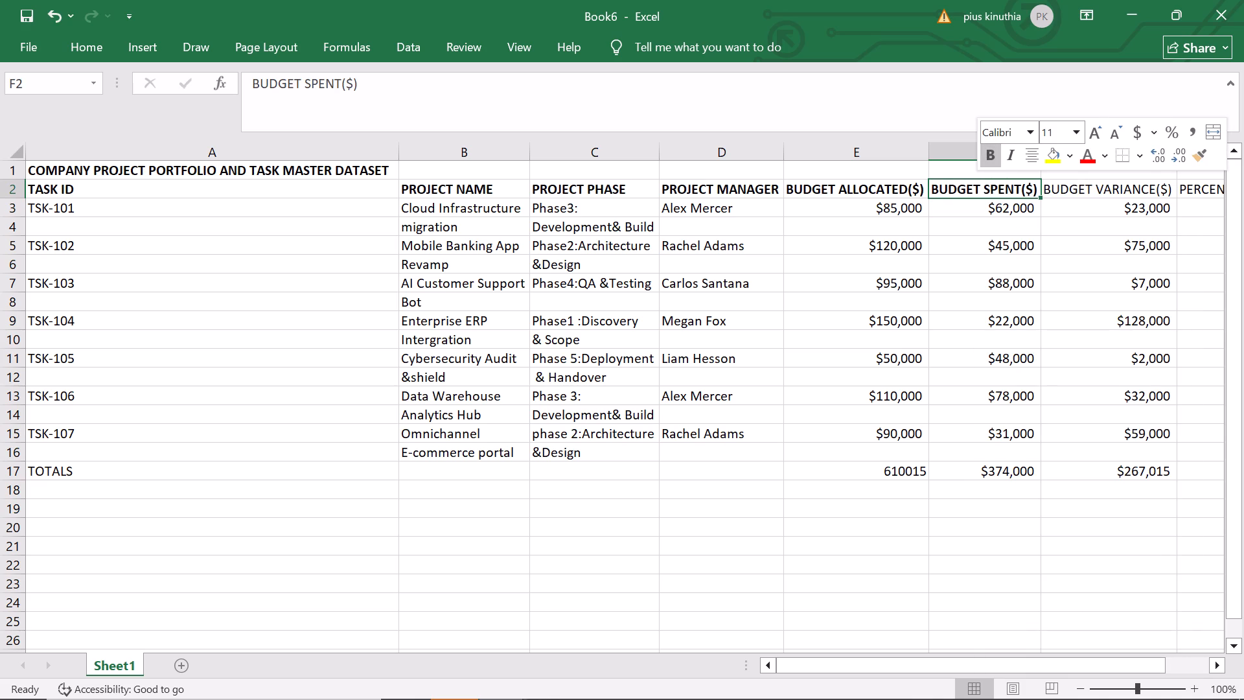
left_click(1092, 191)
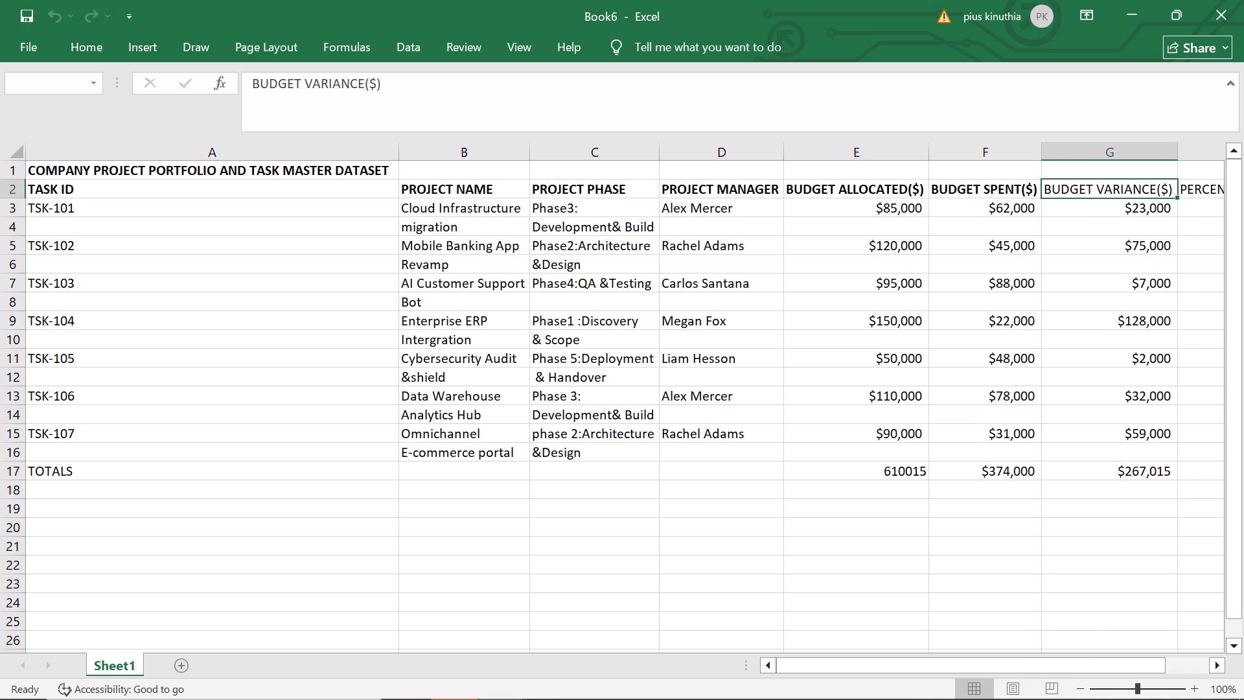
right_click(1092, 191)
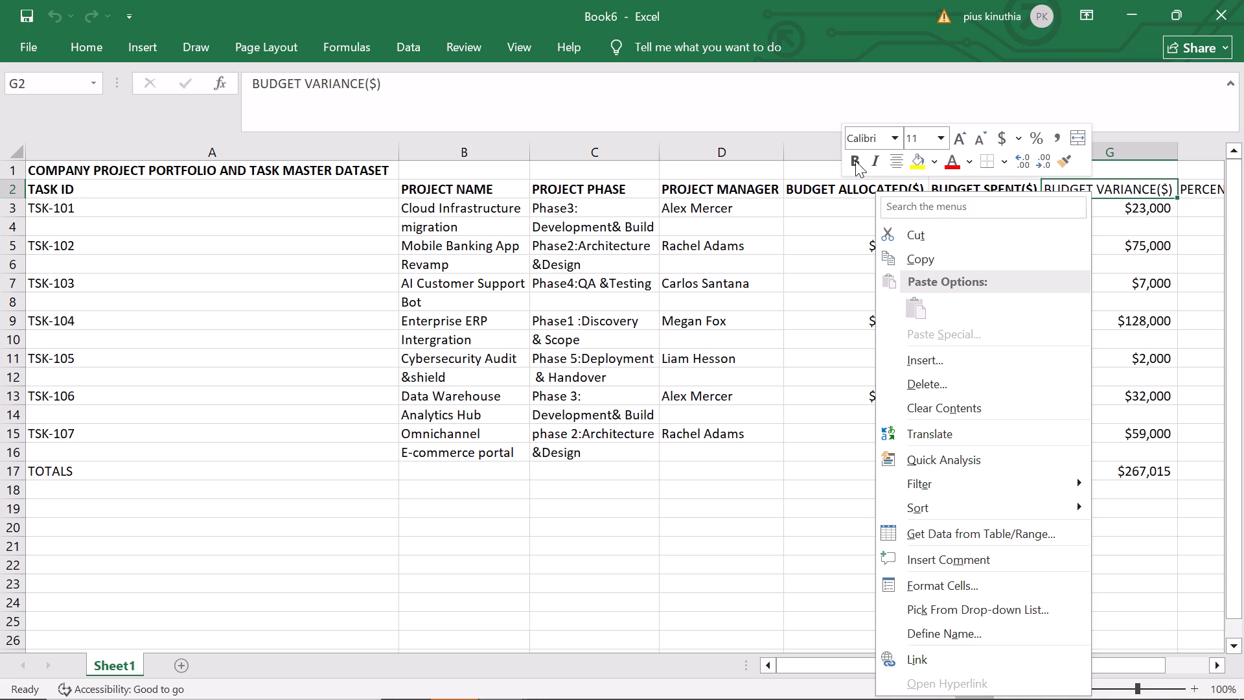
left_click(855, 161)
Make the remaining headers PERCENT COMPLETE in H2, TASK STATUS in I2 and DAYS ELAPSED in J2 bold.
scroll(1149, 190, "left", 3)
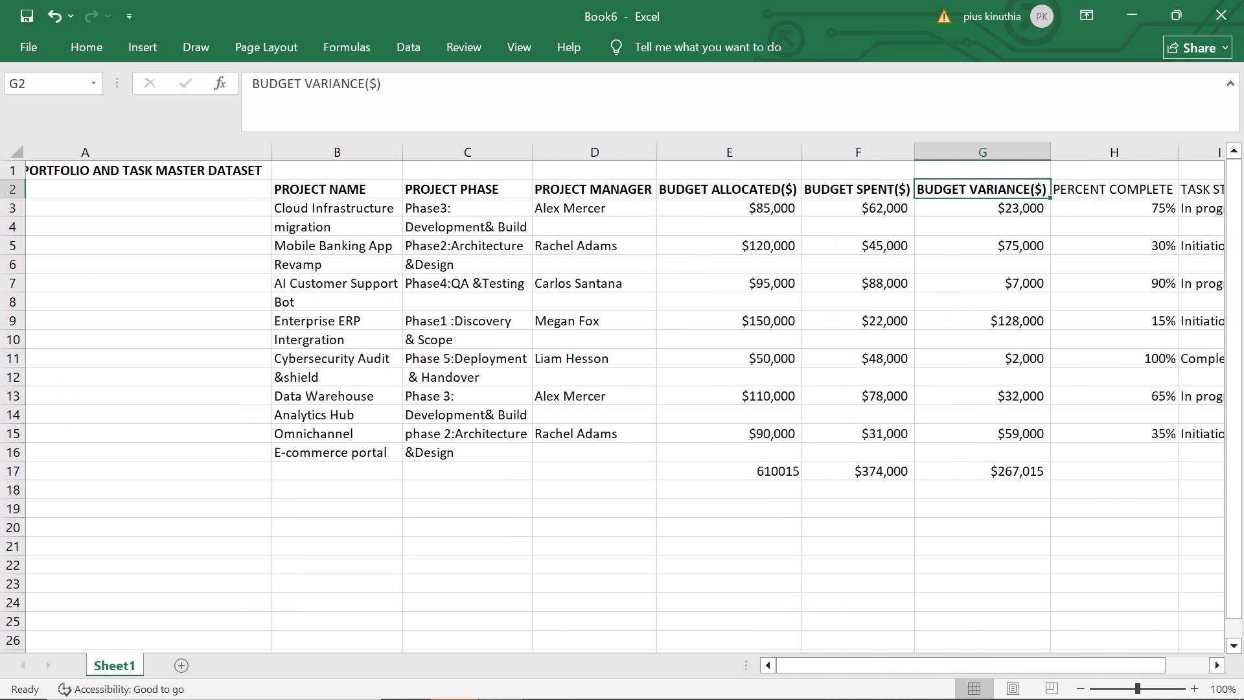
scroll(1149, 190, "left", 6)
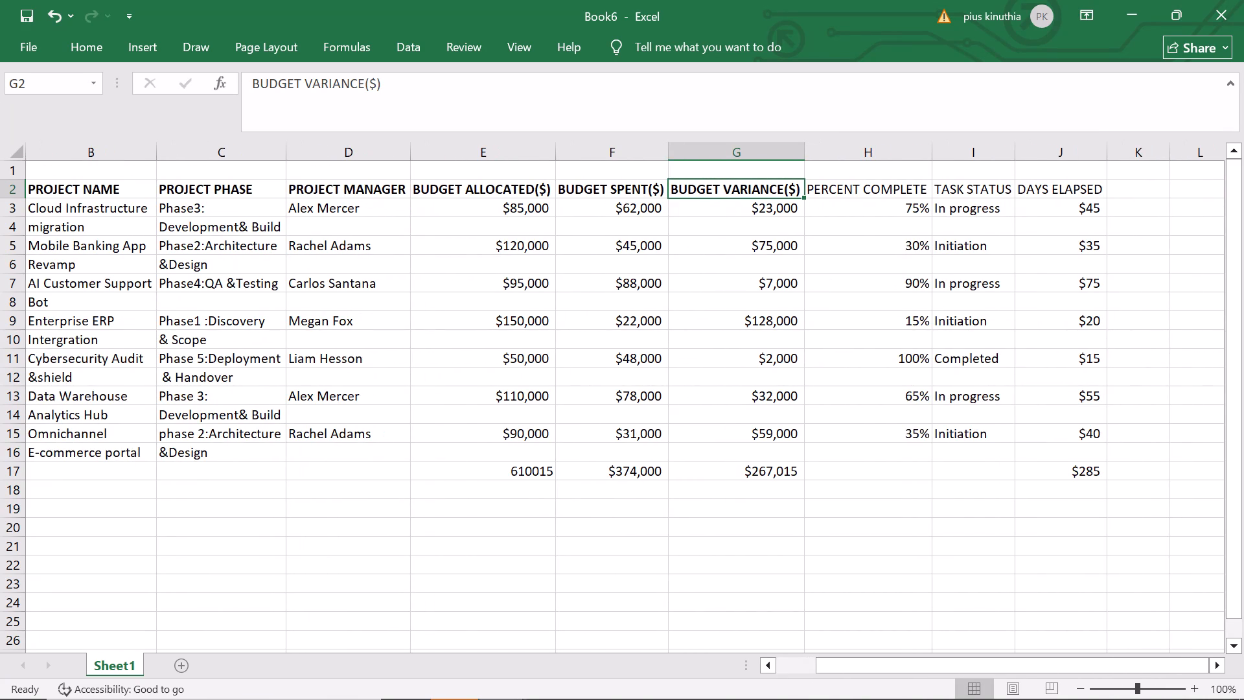
left_click(884, 196)
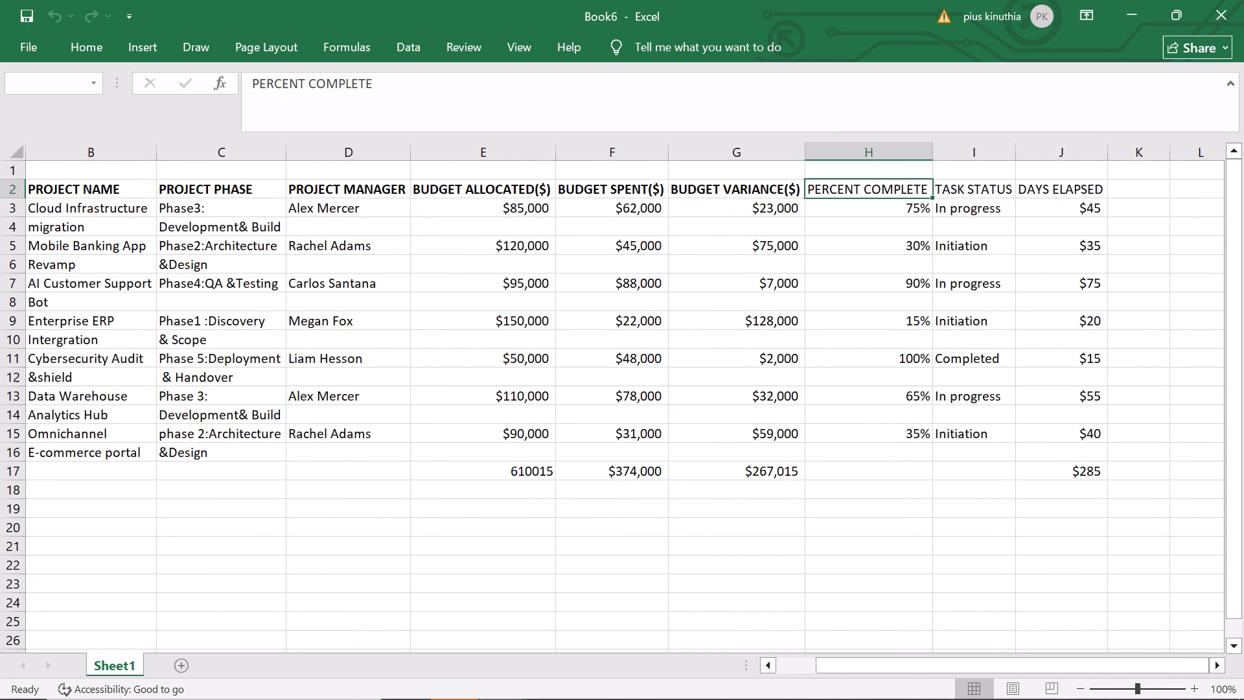
right_click(884, 196)
right_click(884, 196)
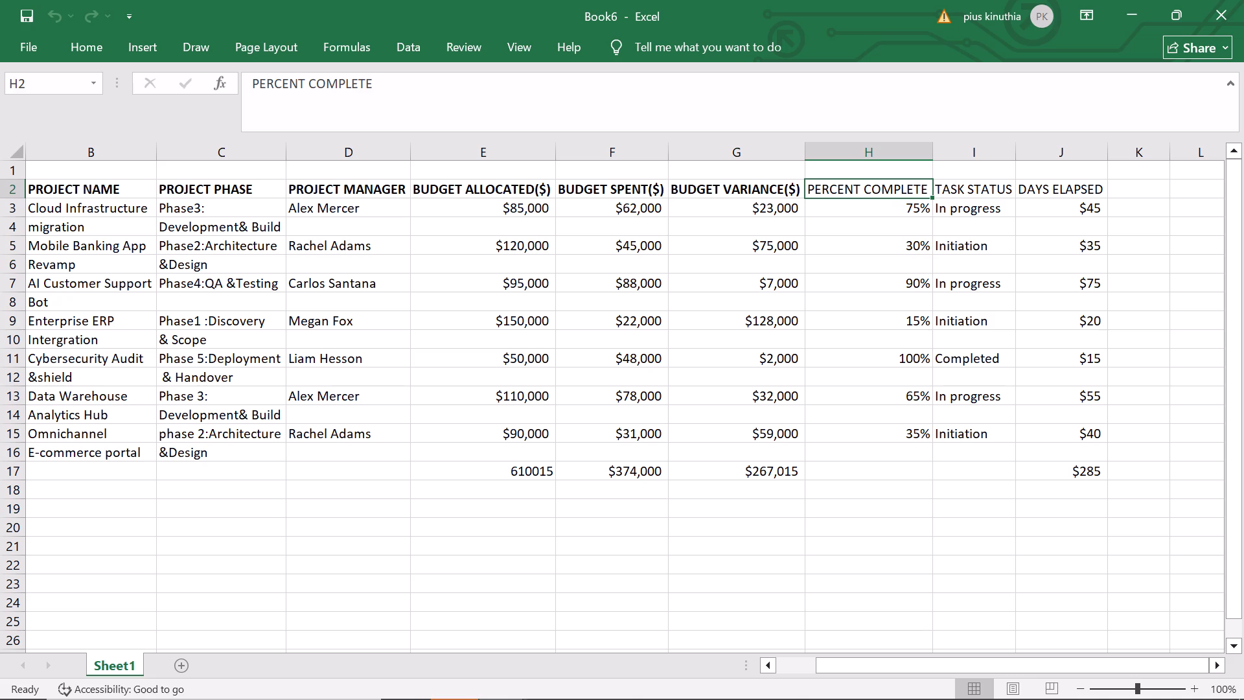
right_click(884, 192)
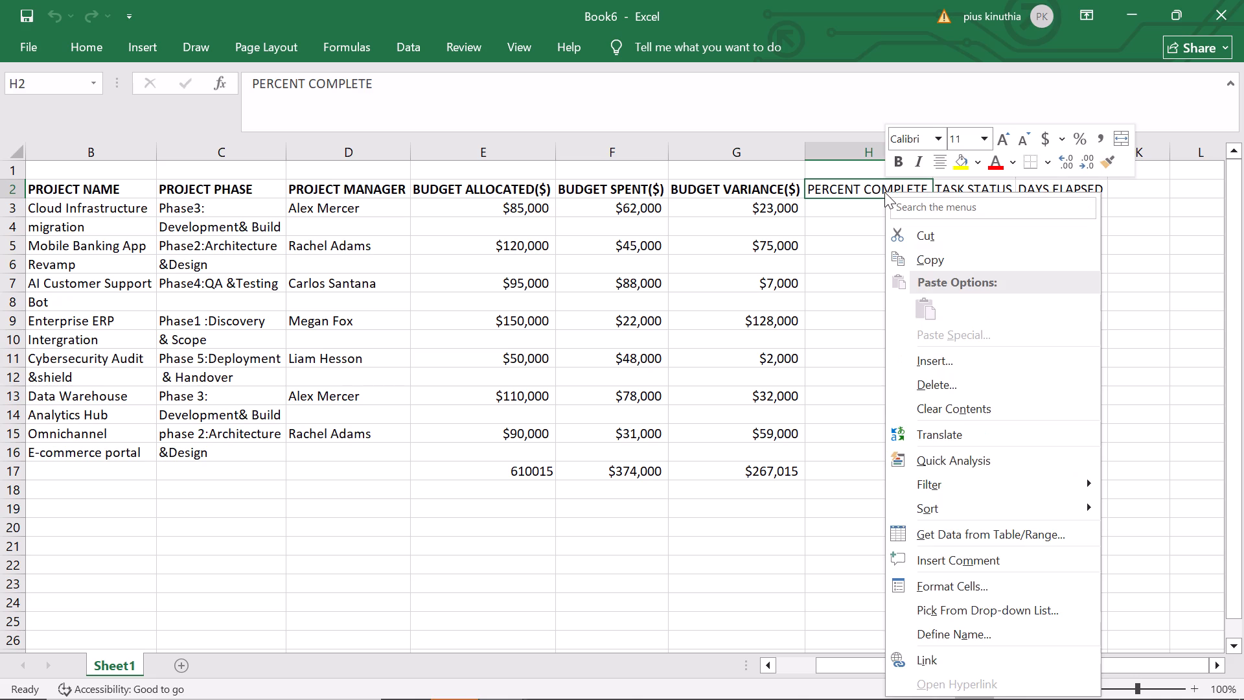
left_click(892, 163)
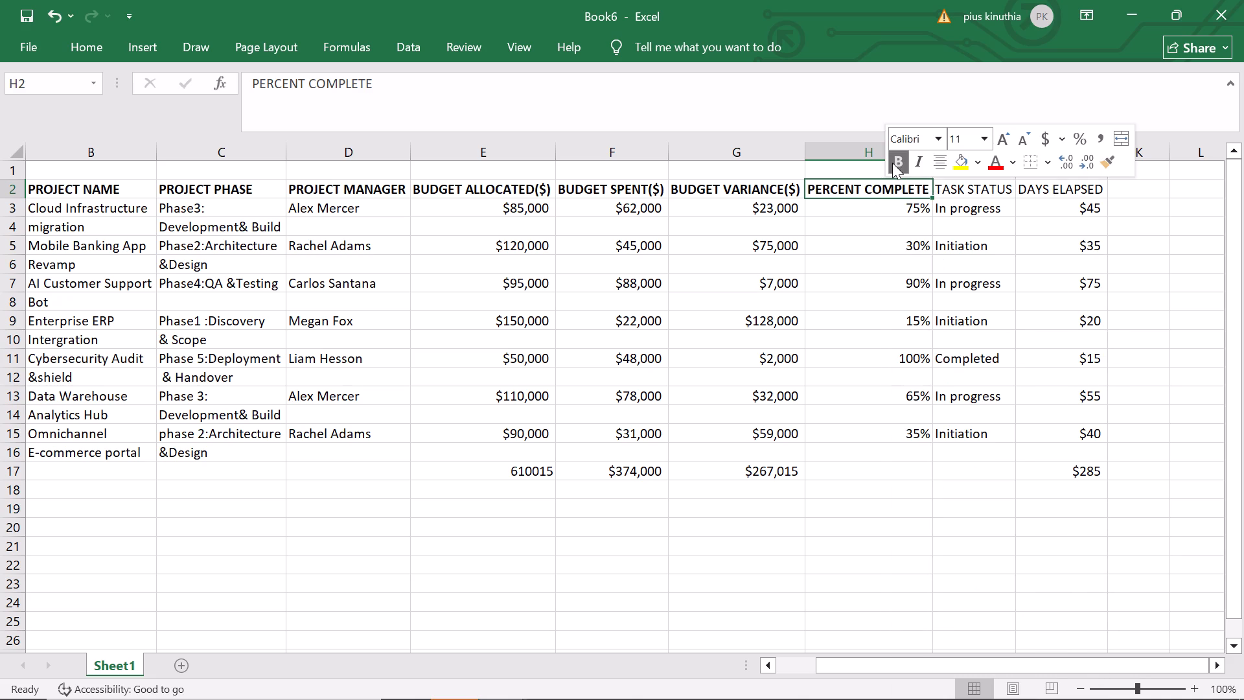
left_click(990, 196)
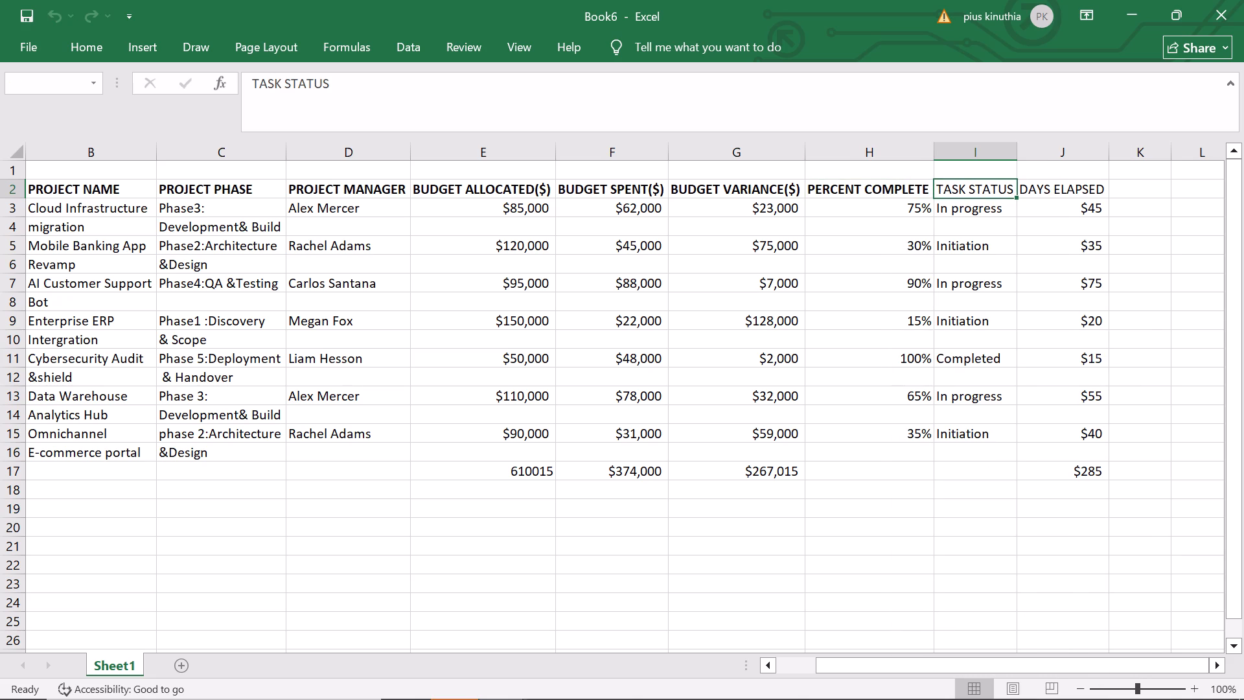
right_click(990, 196)
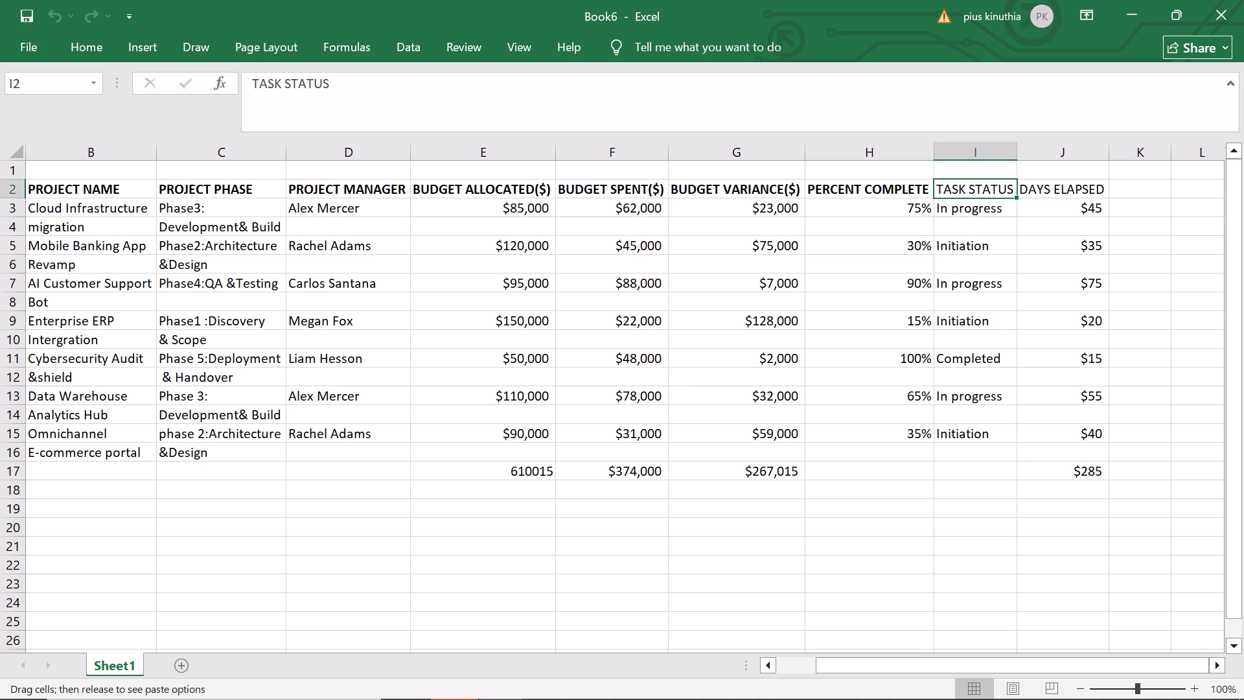
right_click(979, 194)
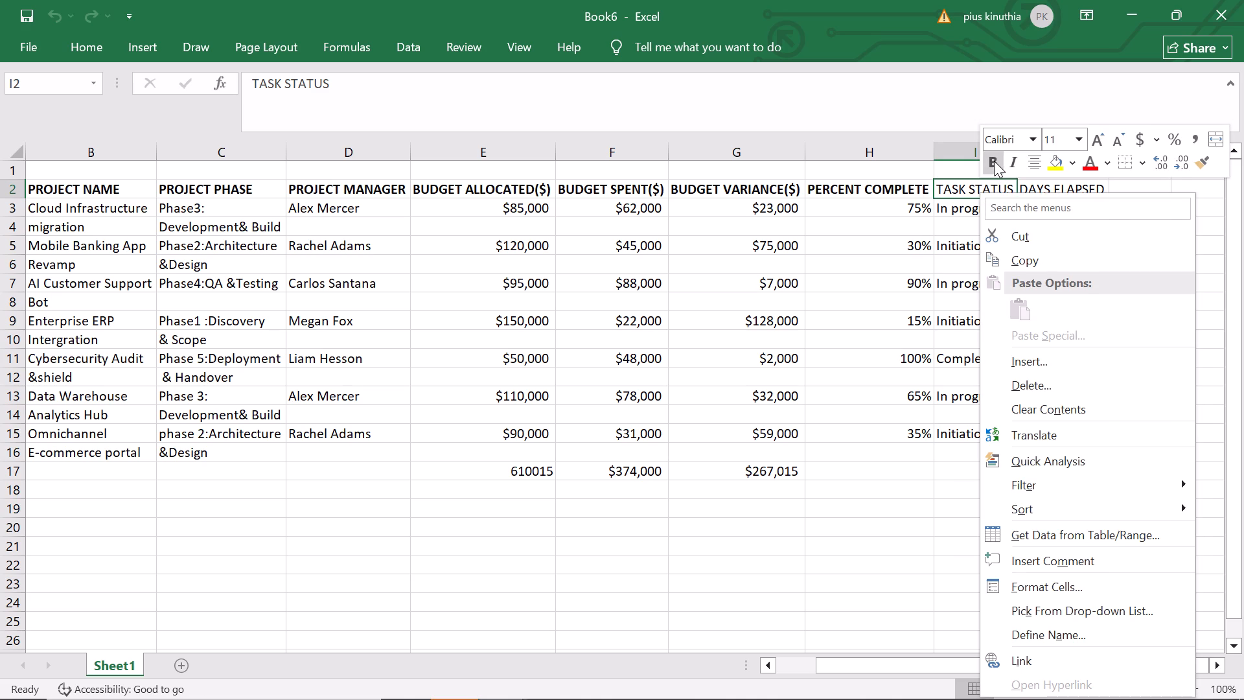
left_click(994, 161)
left_click(1054, 192)
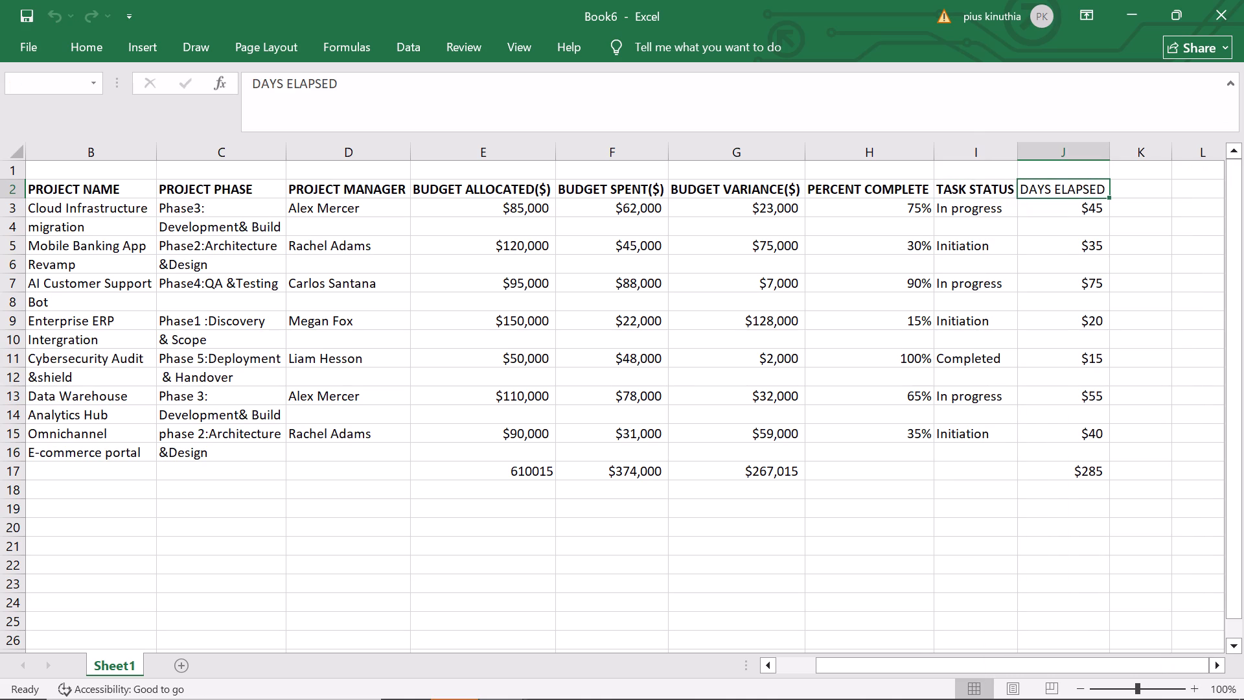
right_click(1043, 192)
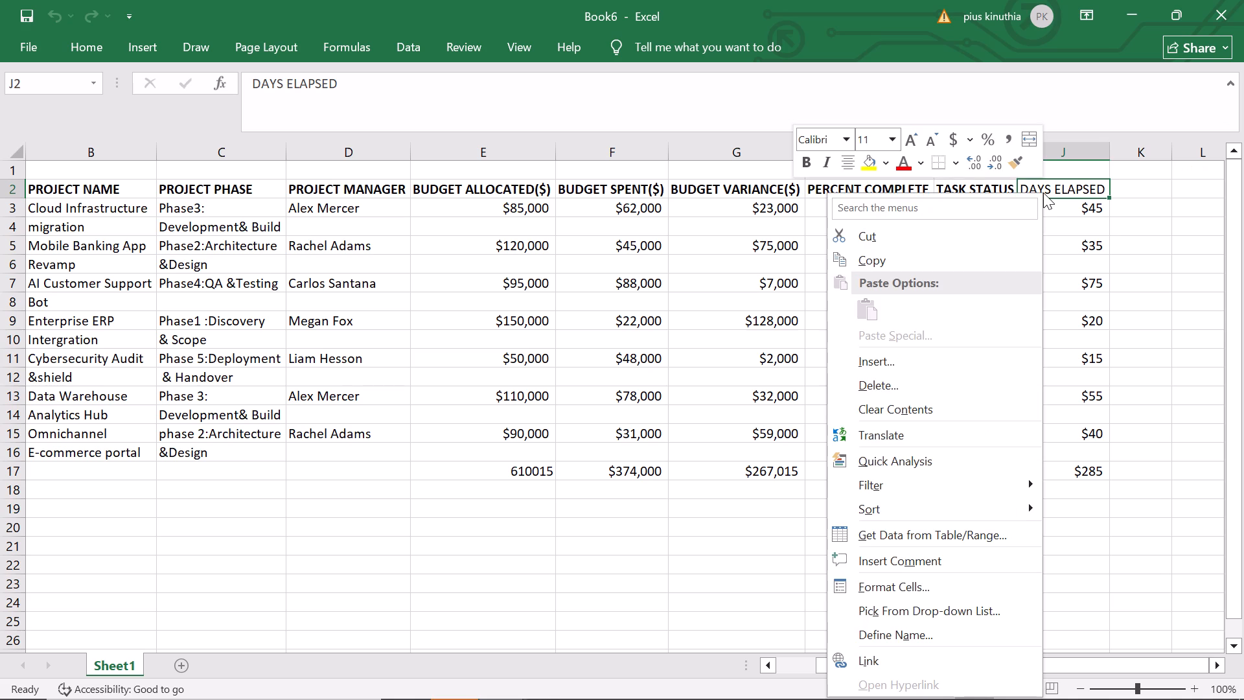
left_click(801, 165)
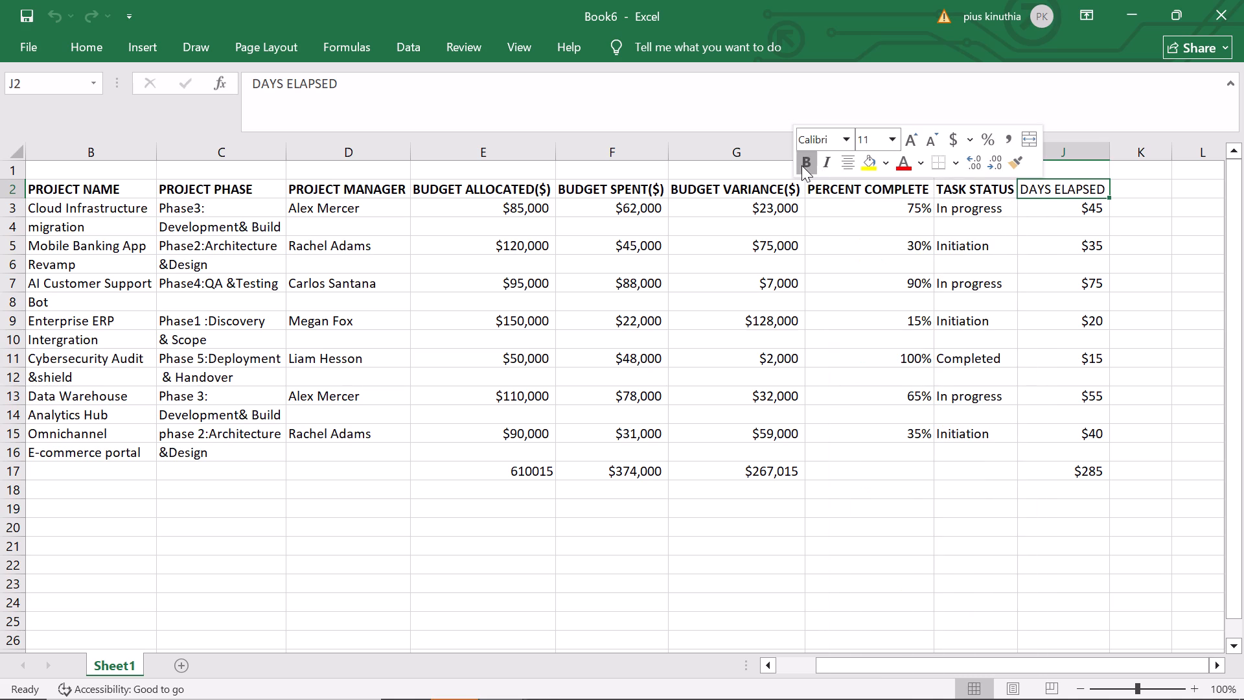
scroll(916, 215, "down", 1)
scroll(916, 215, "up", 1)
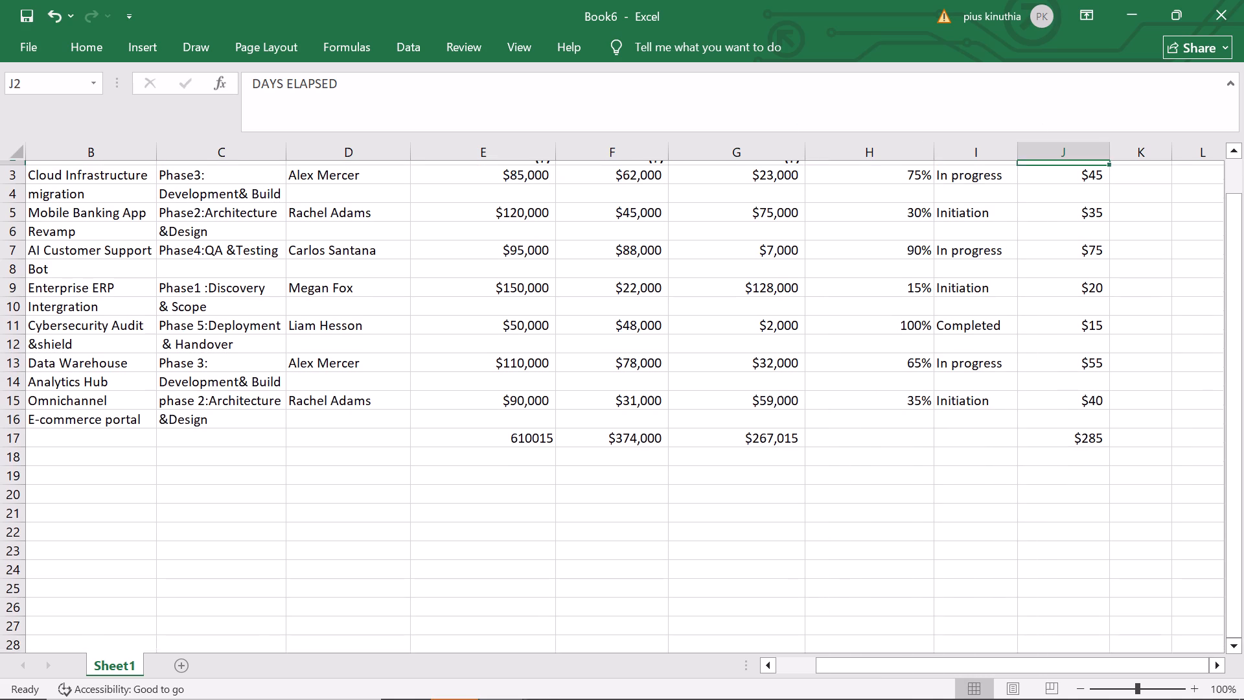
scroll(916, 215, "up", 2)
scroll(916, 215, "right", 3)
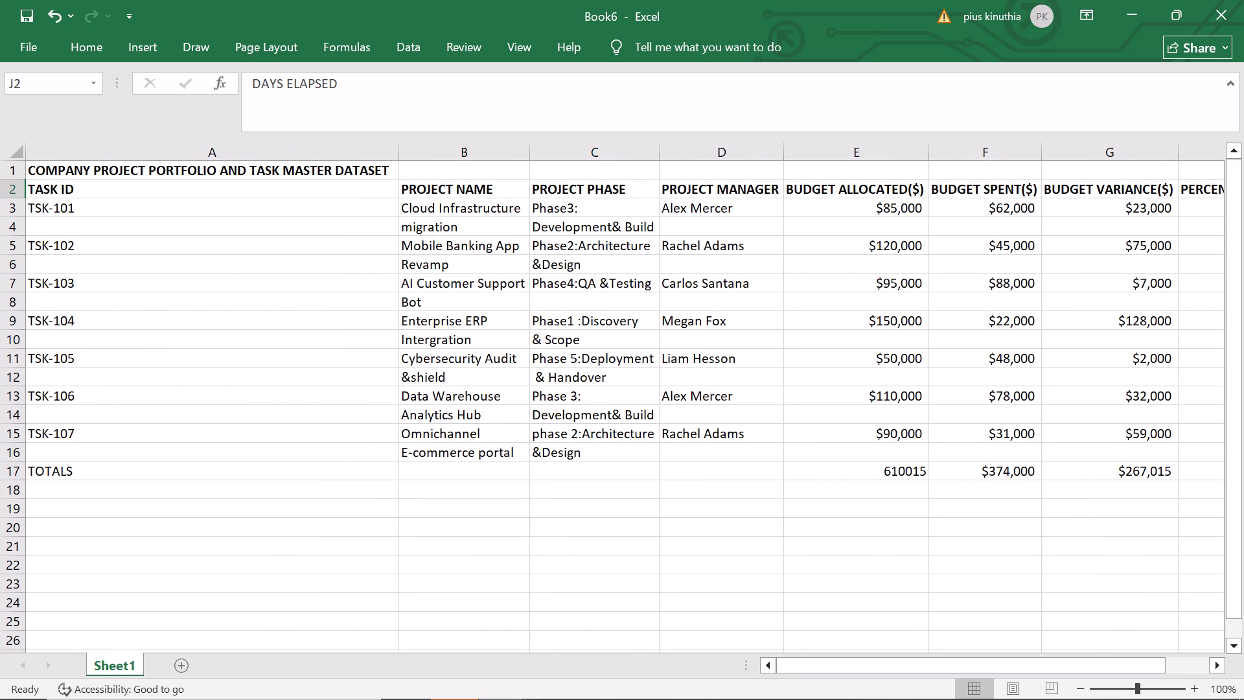
Convert the range A2:J17, from the TASK ID header through the totals row, into a table with headers.
left_click_drag(32, 189, 41, 192)
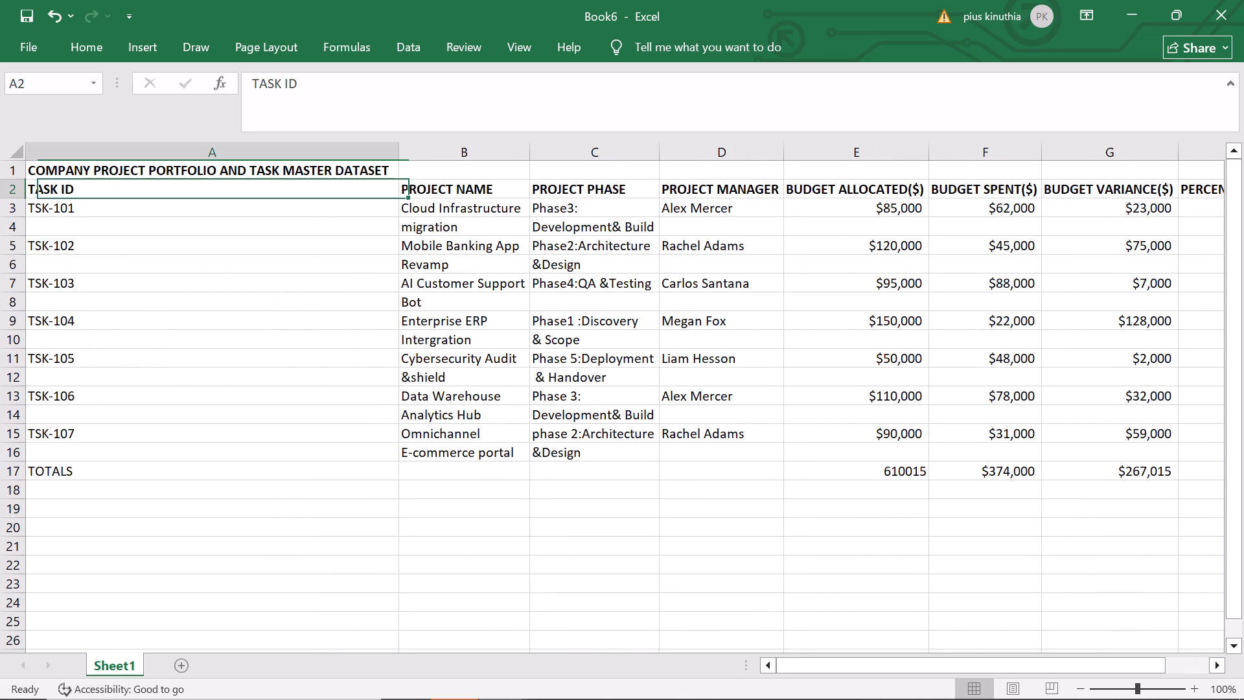
left_click_drag(41, 192, 1101, 482)
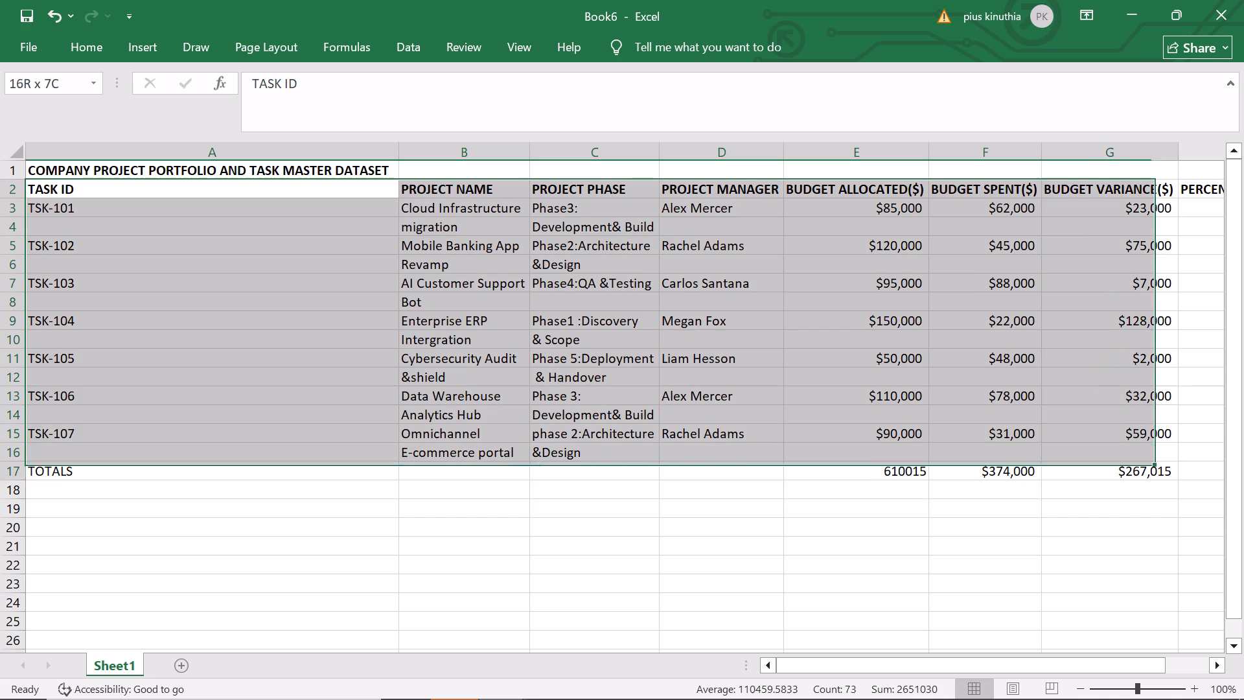
left_click_drag(1101, 482, 1243, 469)
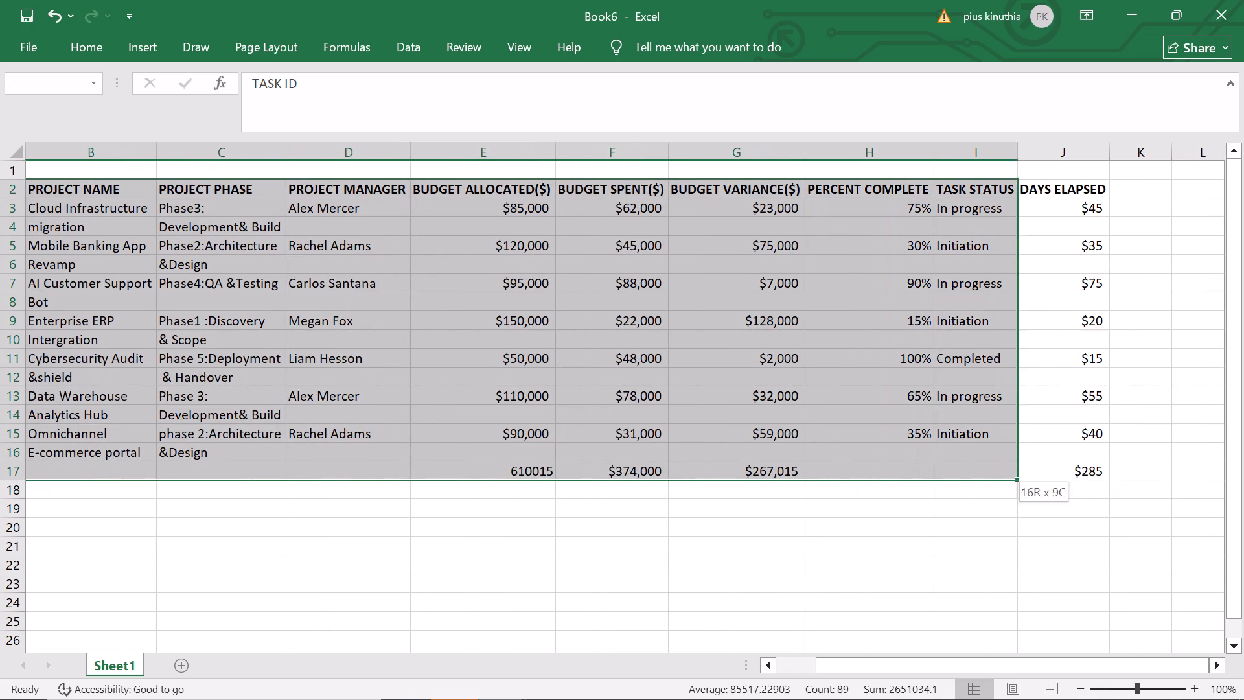
left_click_drag(1243, 469, 1243, 471)
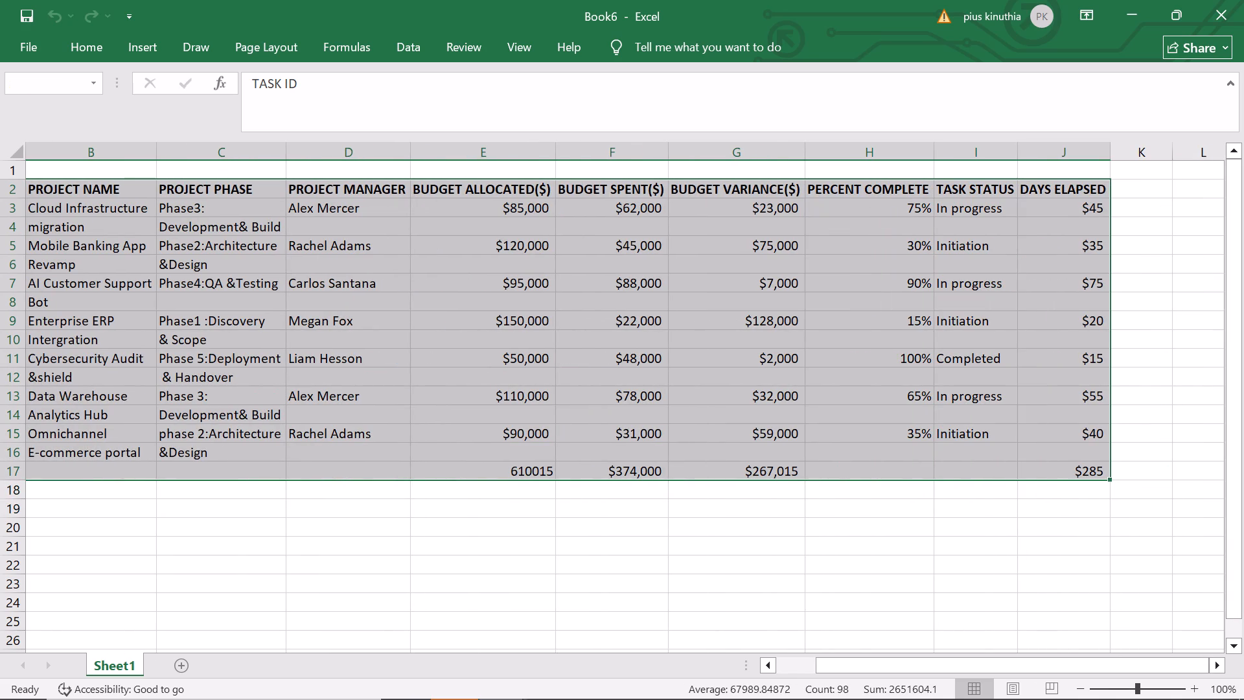
scroll(831, 395, "right", 3)
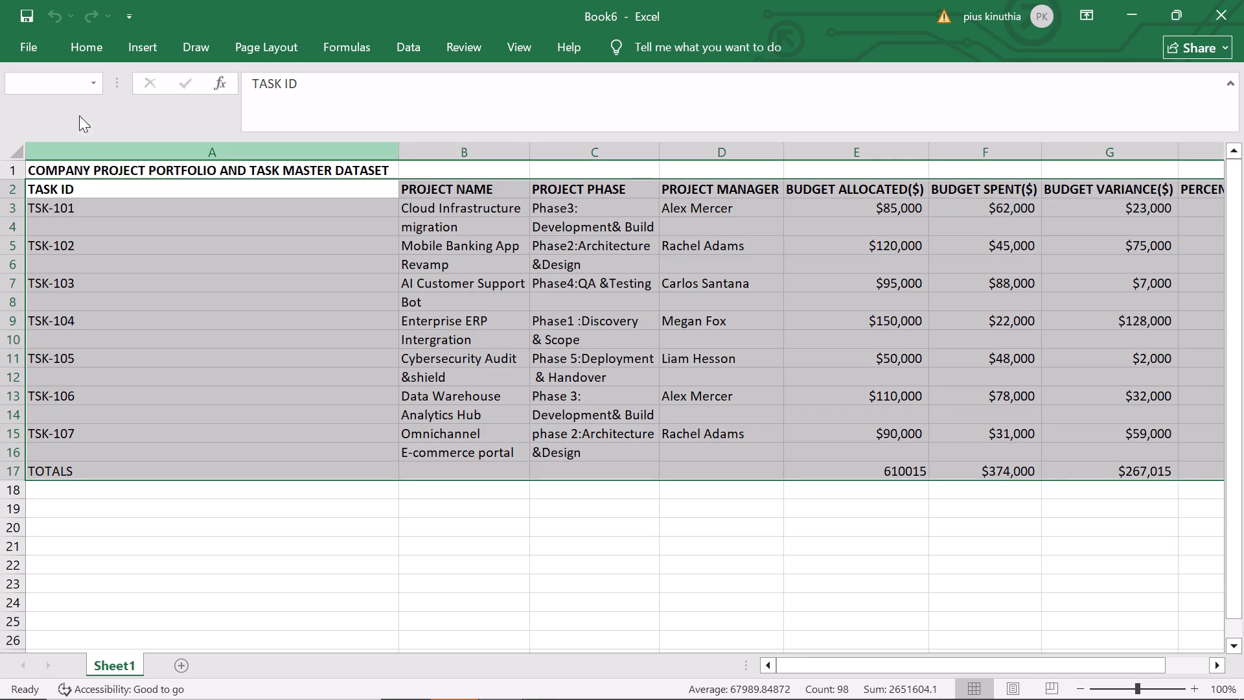
left_click(135, 44)
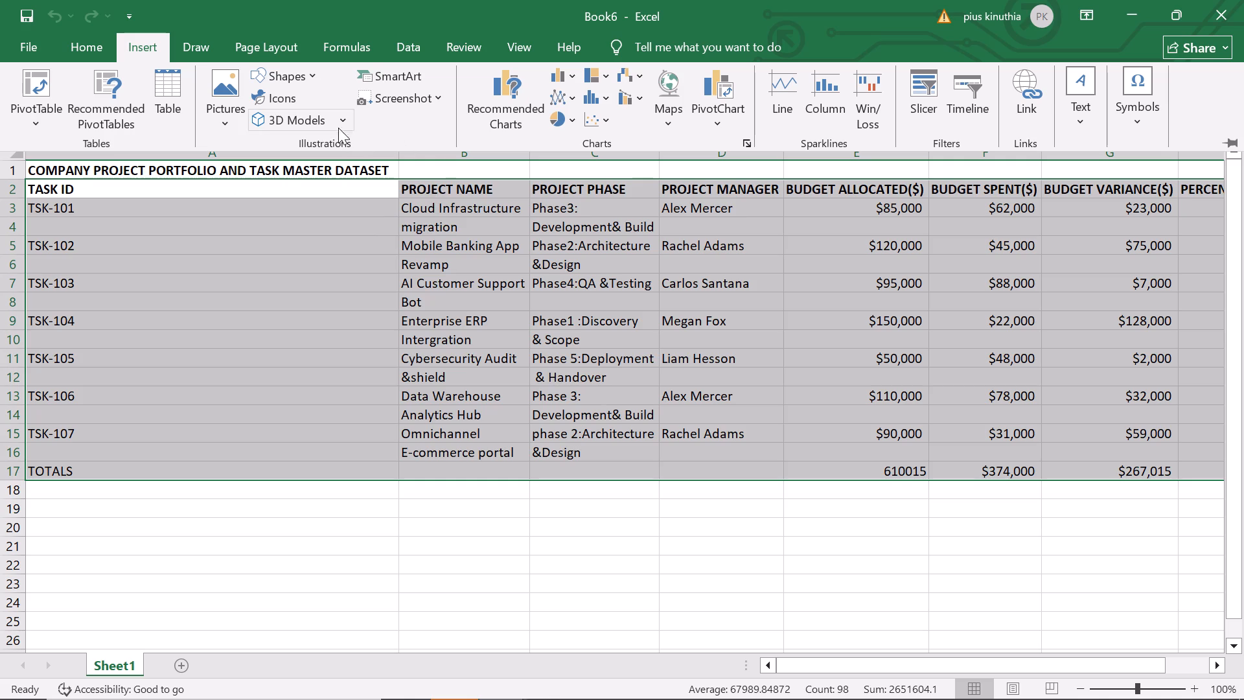
left_click(165, 88)
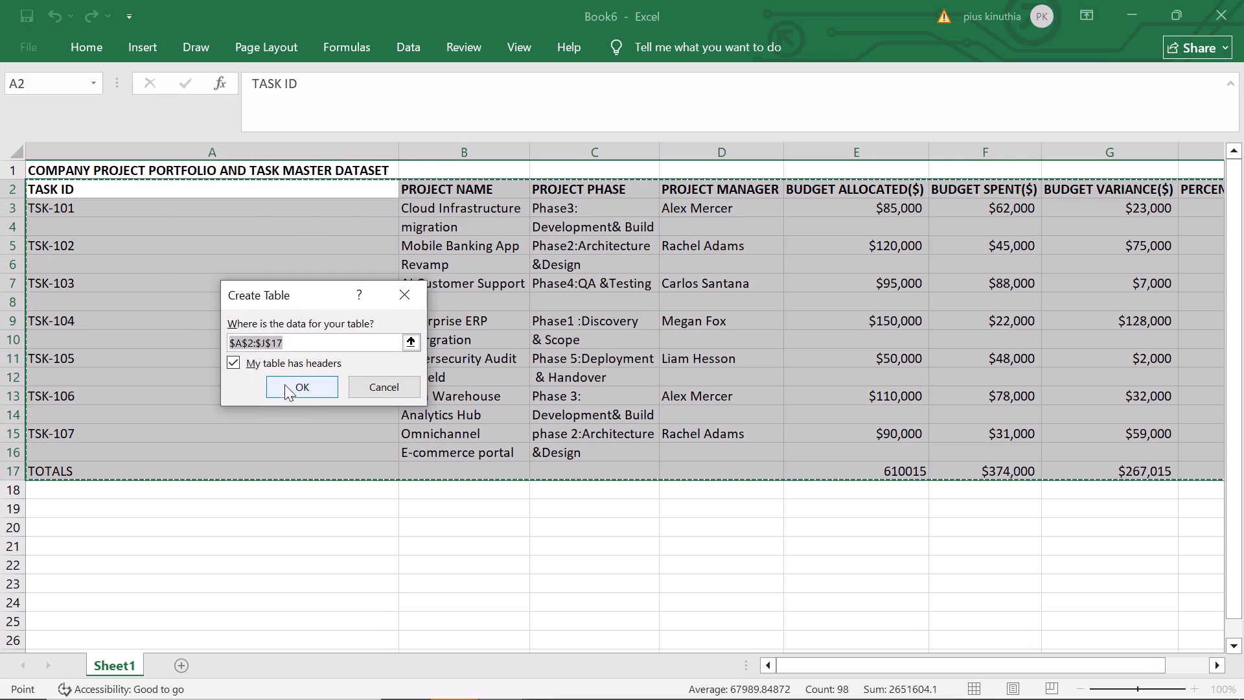
left_click(292, 378)
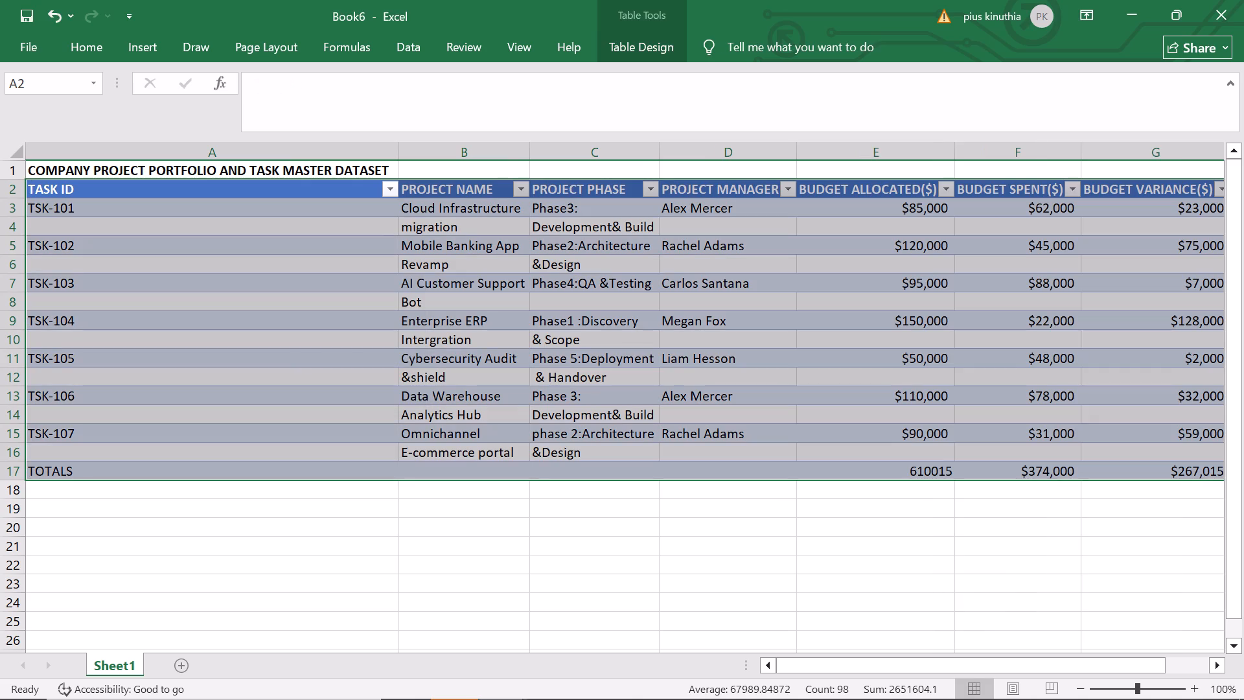
Deselect the new table and look over its formatting from the TASK ID column across to DAYS ELAPSED.
scroll(595, 362, "left", 3)
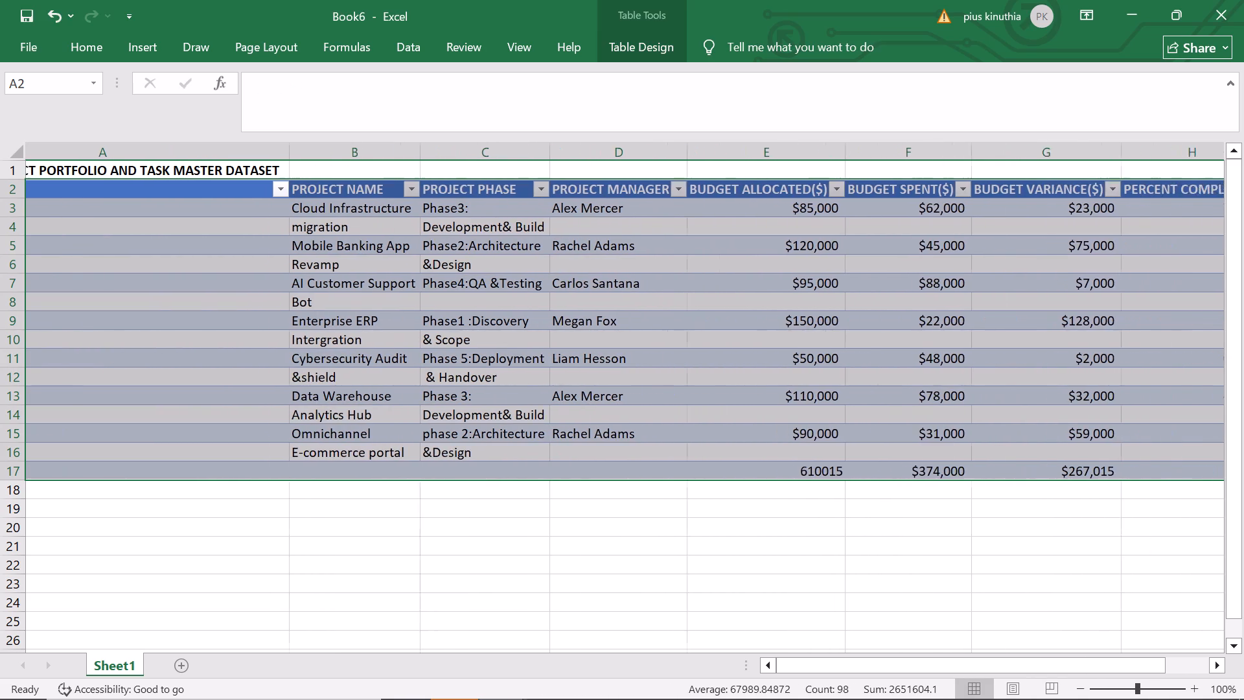
left_click(655, 501)
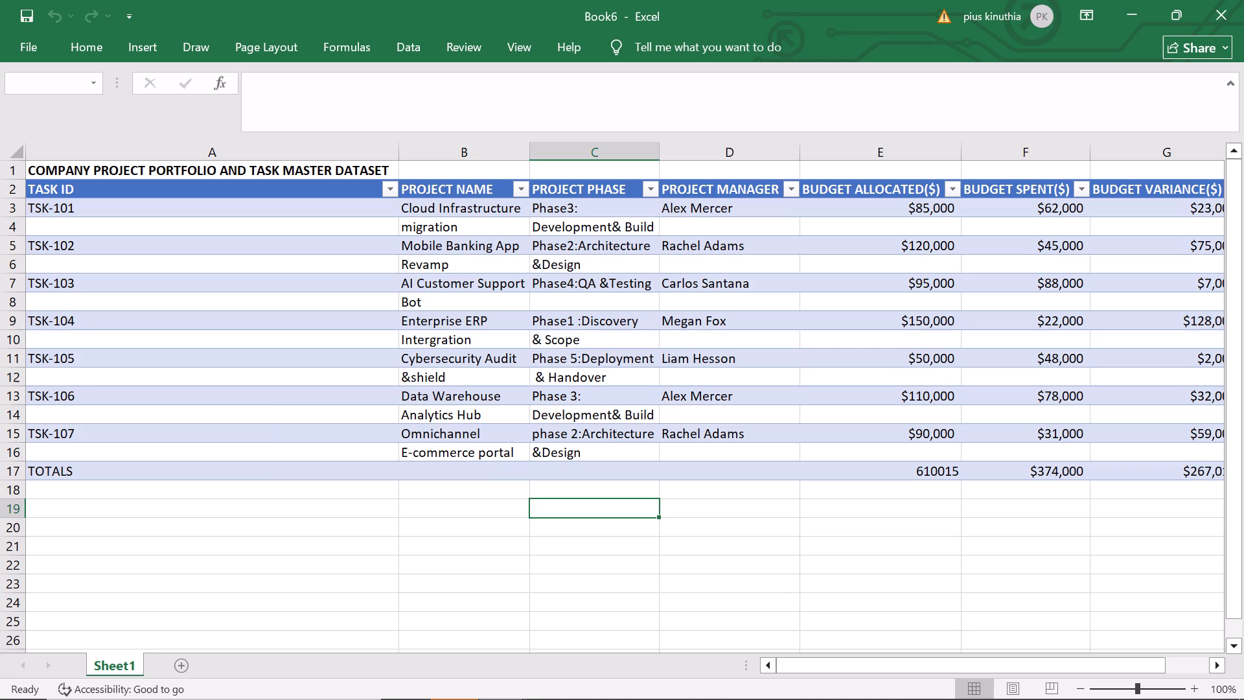
scroll(961, 401, "left", 4)
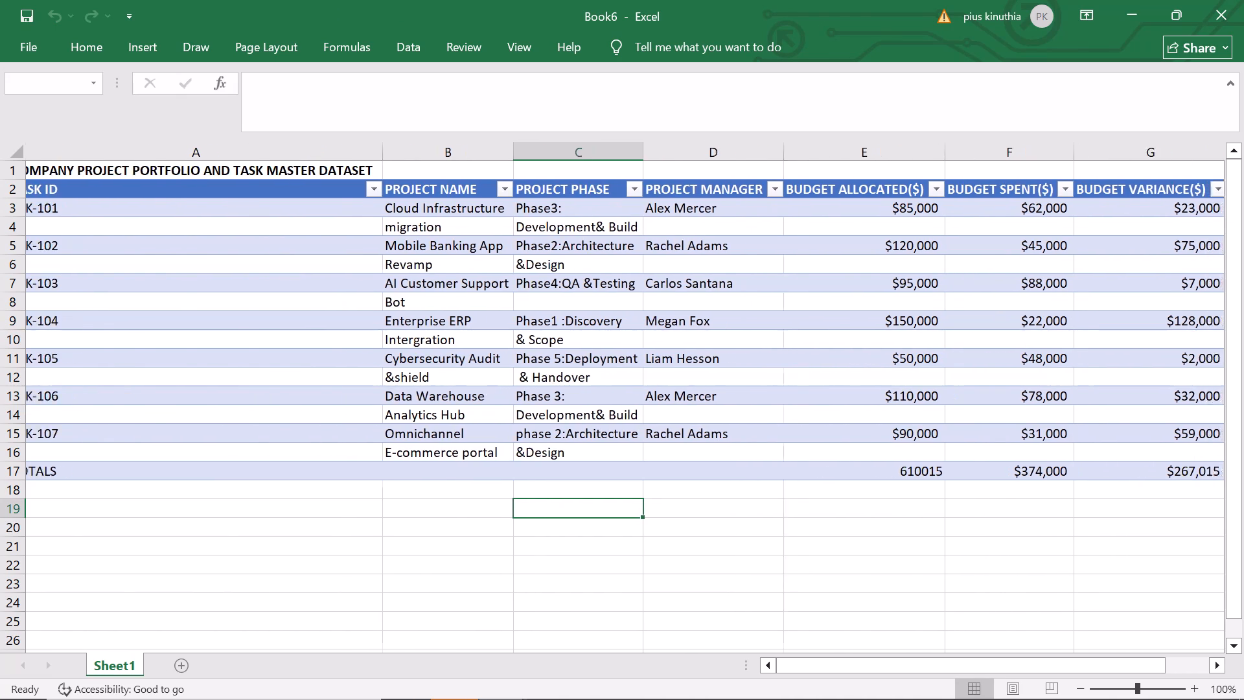
scroll(961, 401, "left", 3)
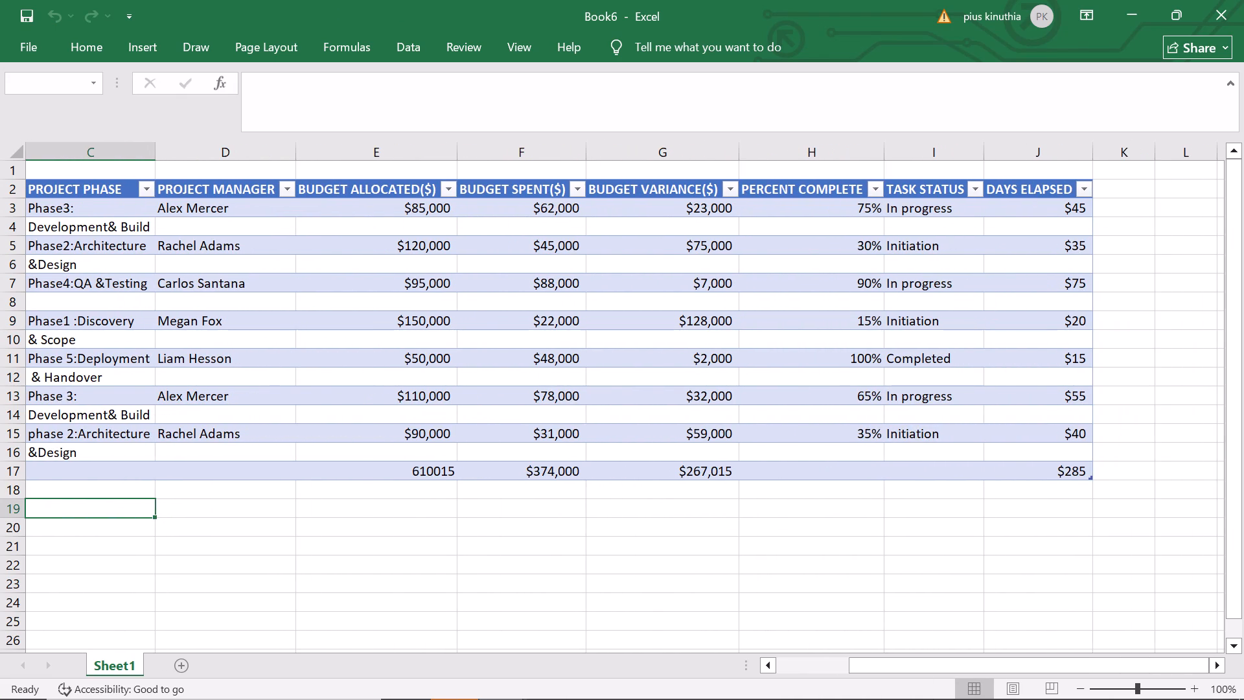
scroll(961, 401, "right", 6)
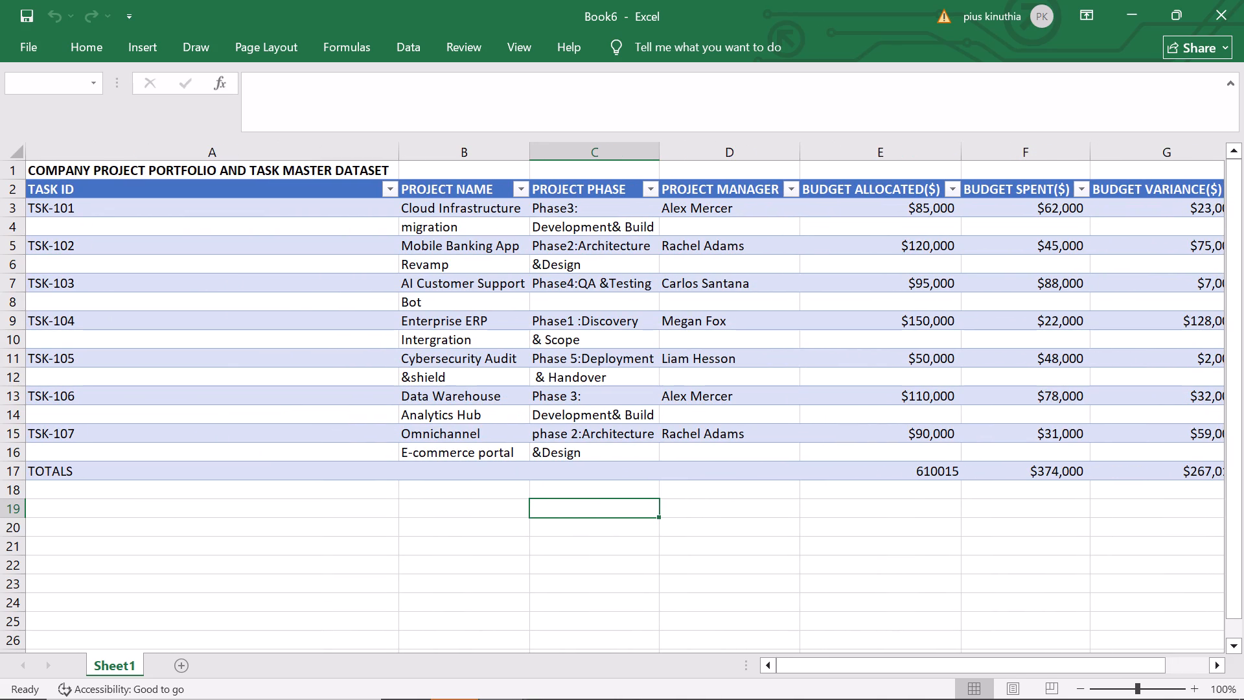
Insert a 2-D clustered column chart from the range A1:J18, covering the title and the whole table.
left_click_drag(31, 173, 693, 384)
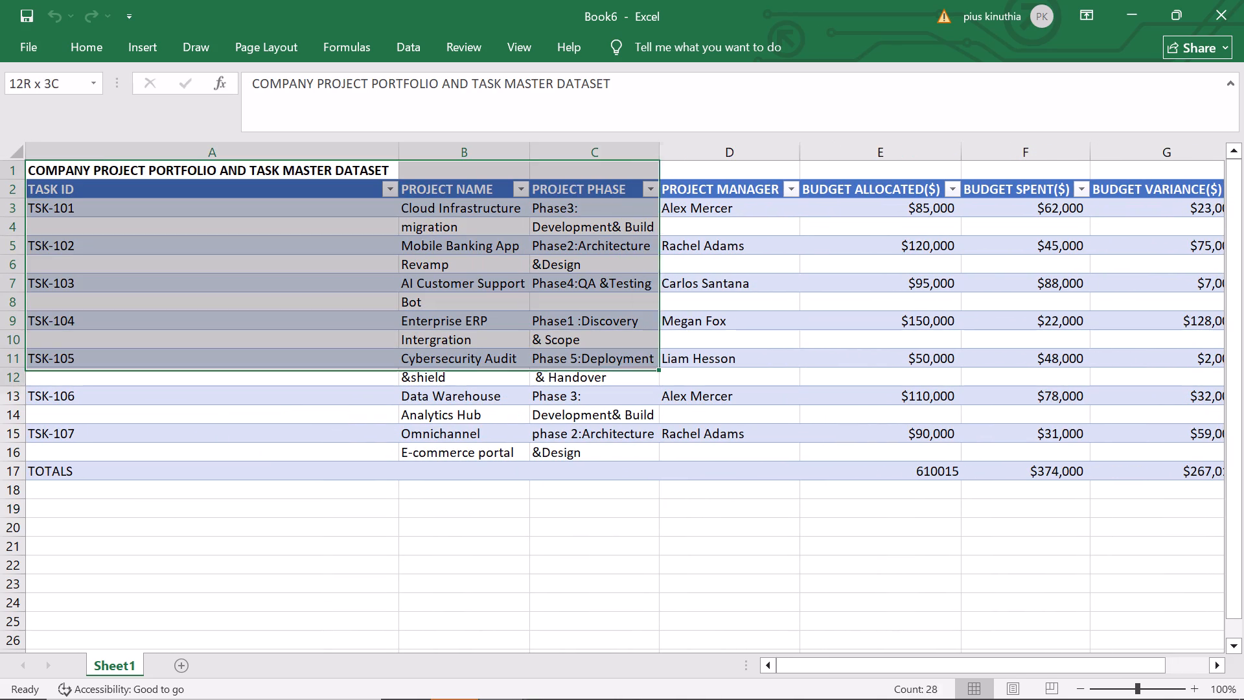
left_click_drag(693, 384, 1225, 490)
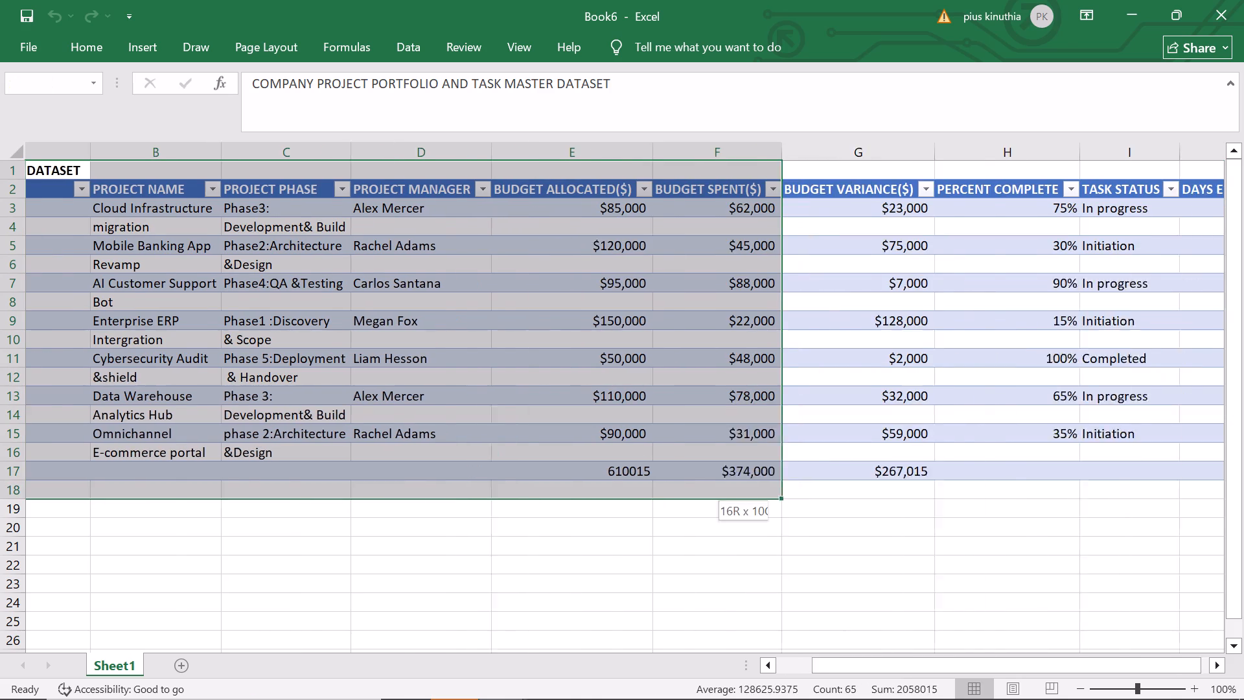
left_click_drag(1225, 490, 1239, 490)
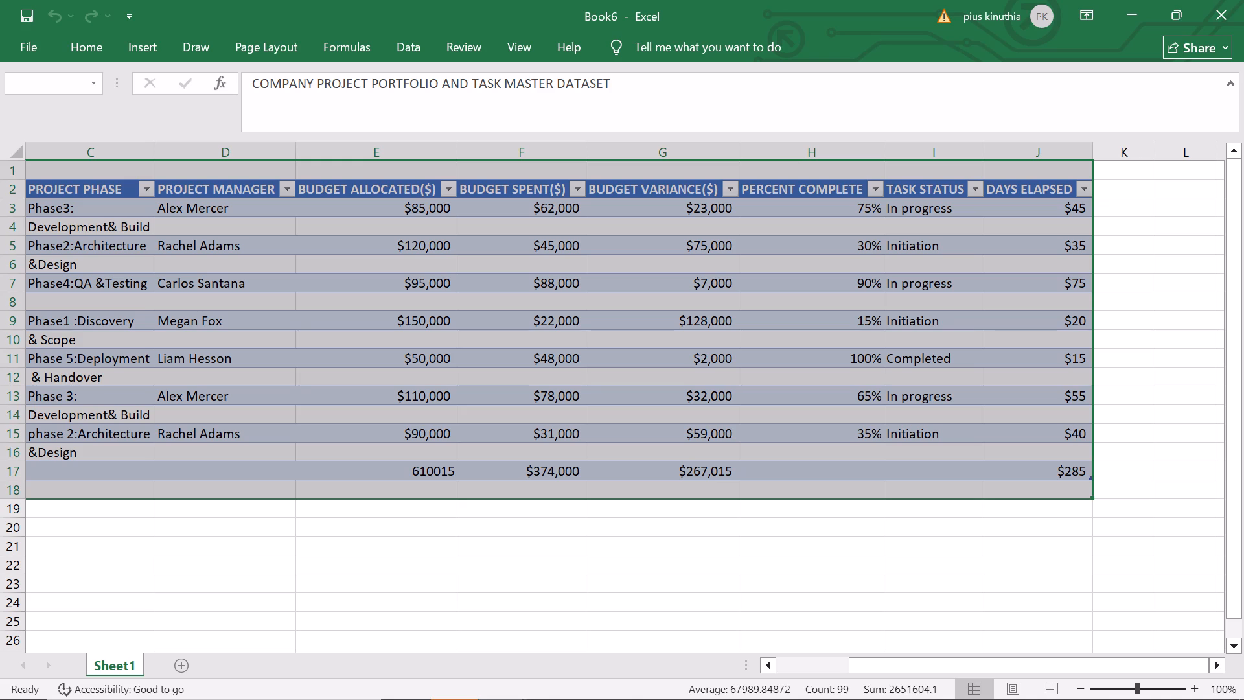
scroll(989, 456, "right", 3)
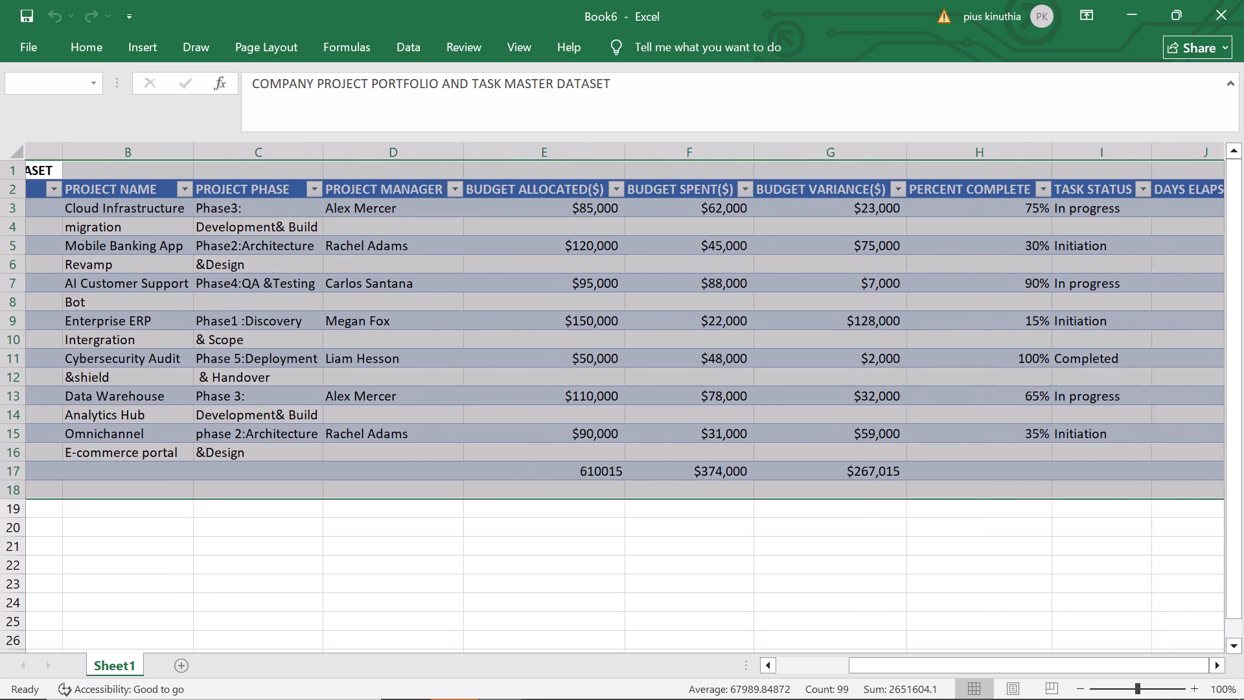
scroll(989, 456, "right", 2)
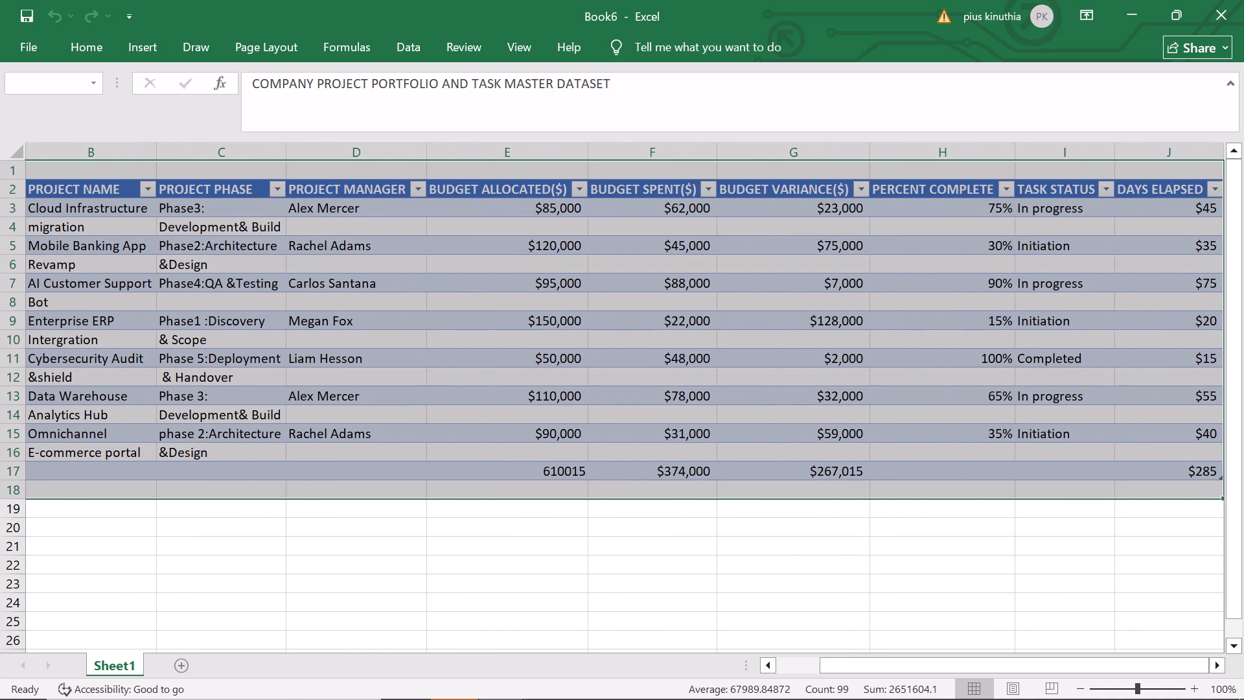
scroll(989, 456, "right", 7)
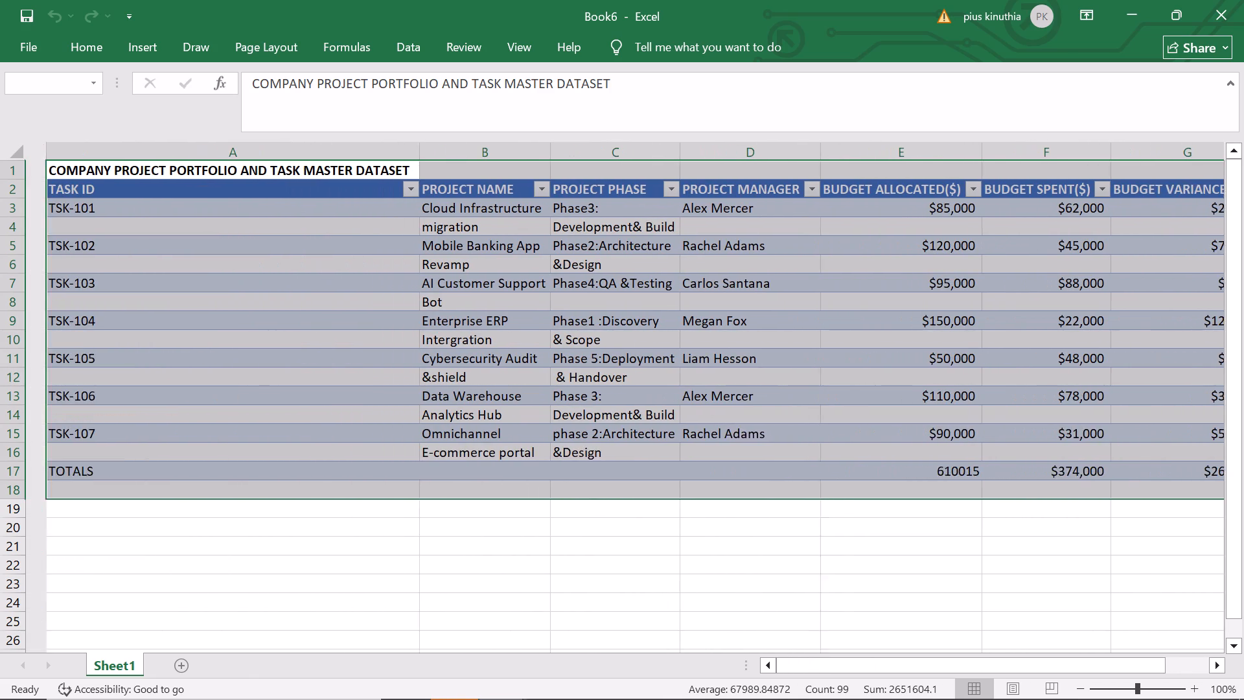
scroll(989, 456, "right", 1)
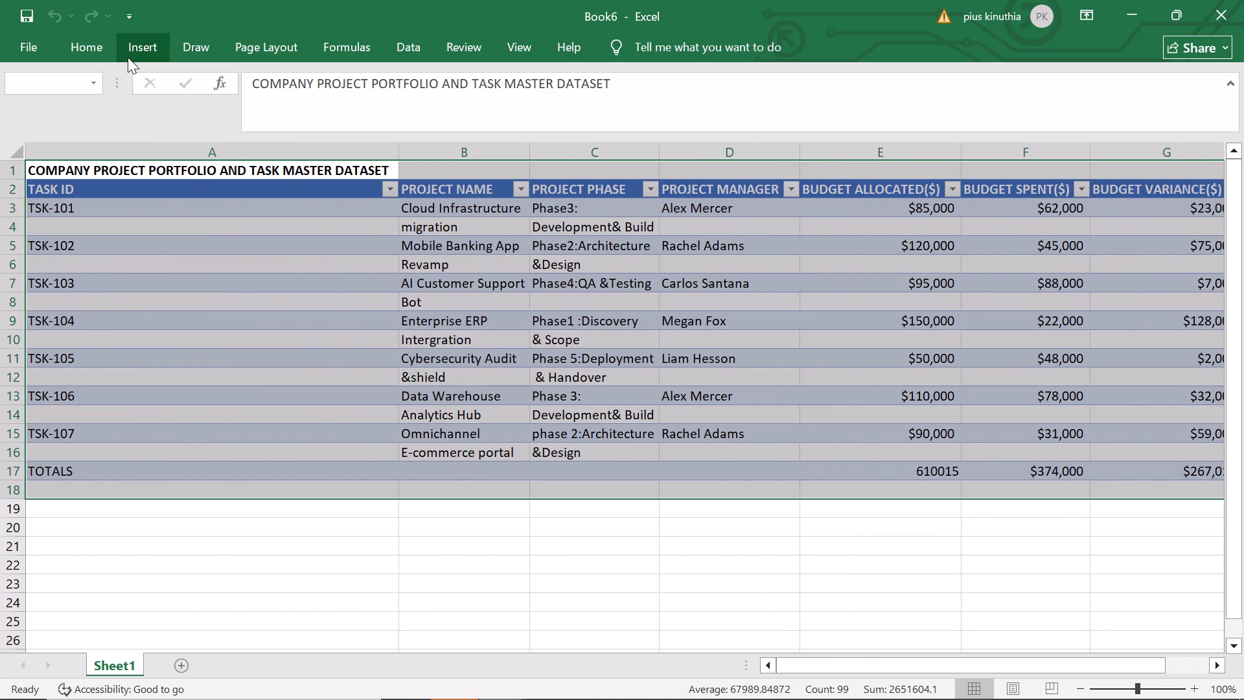
left_click(141, 48)
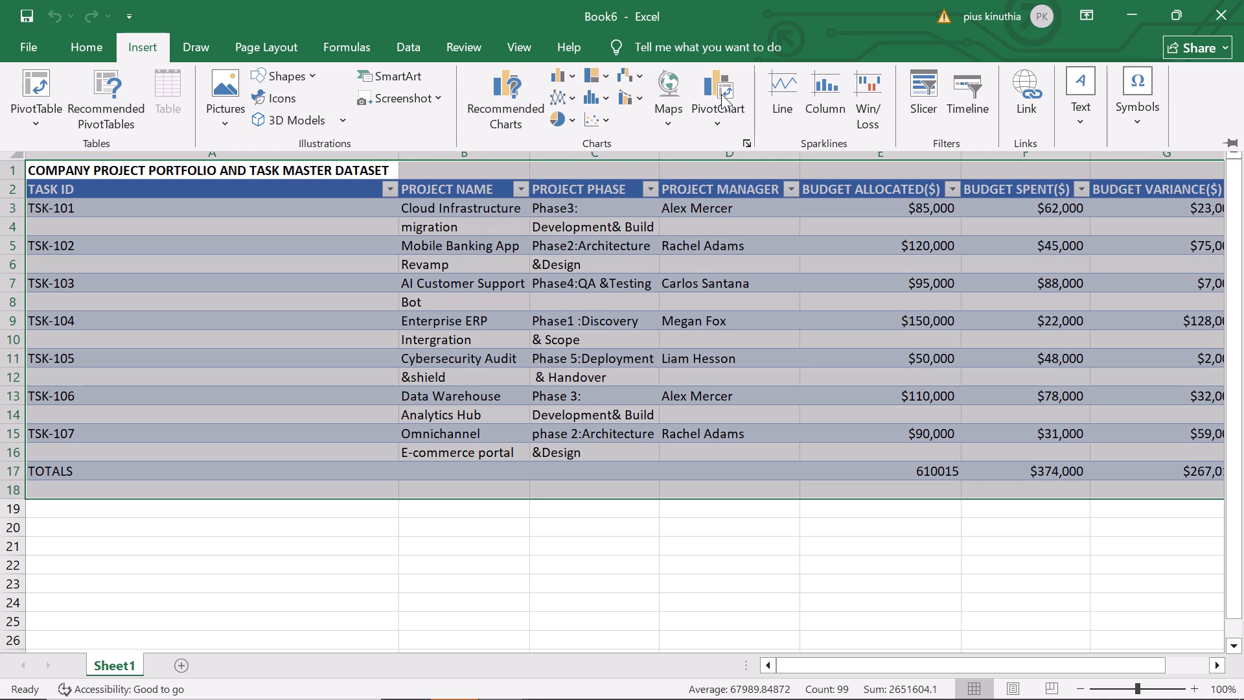
left_click(592, 116)
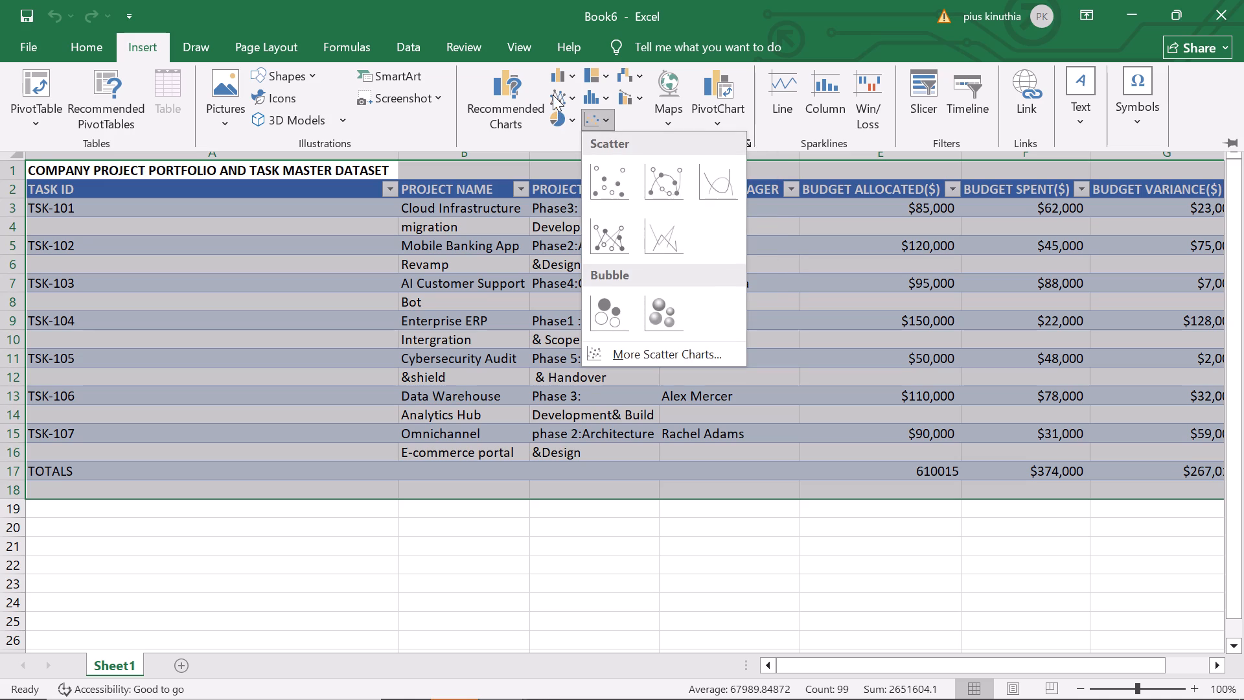
left_click(557, 75)
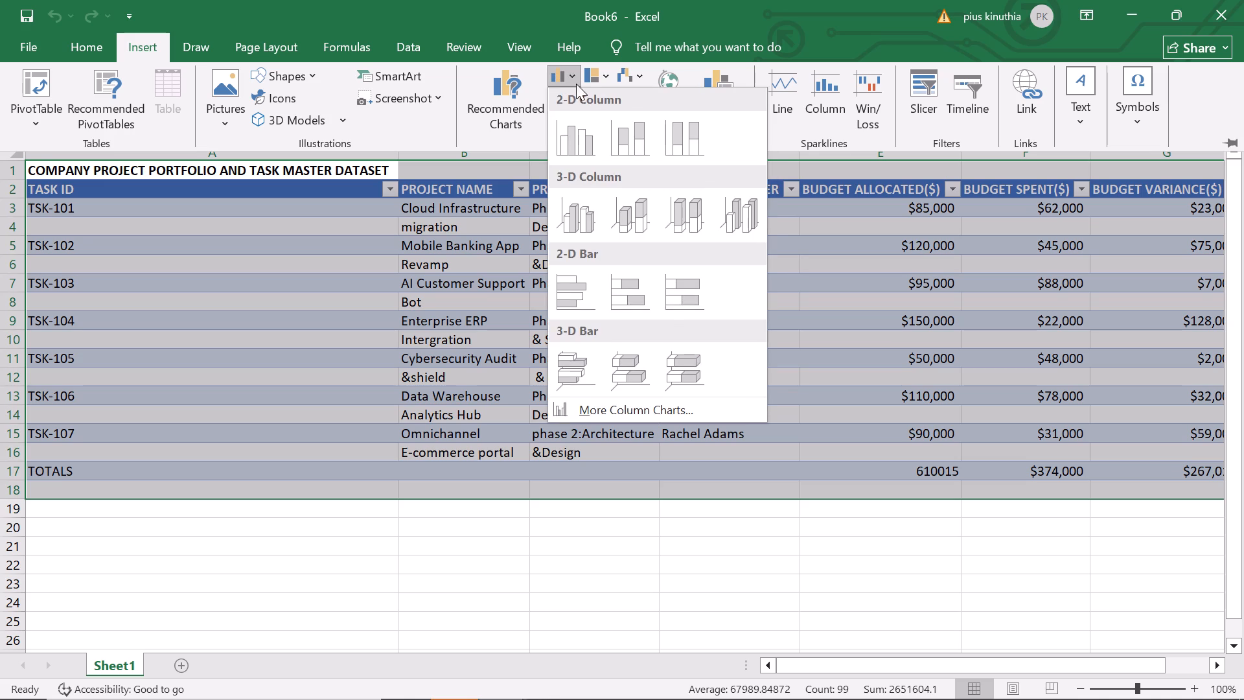
left_click(577, 137)
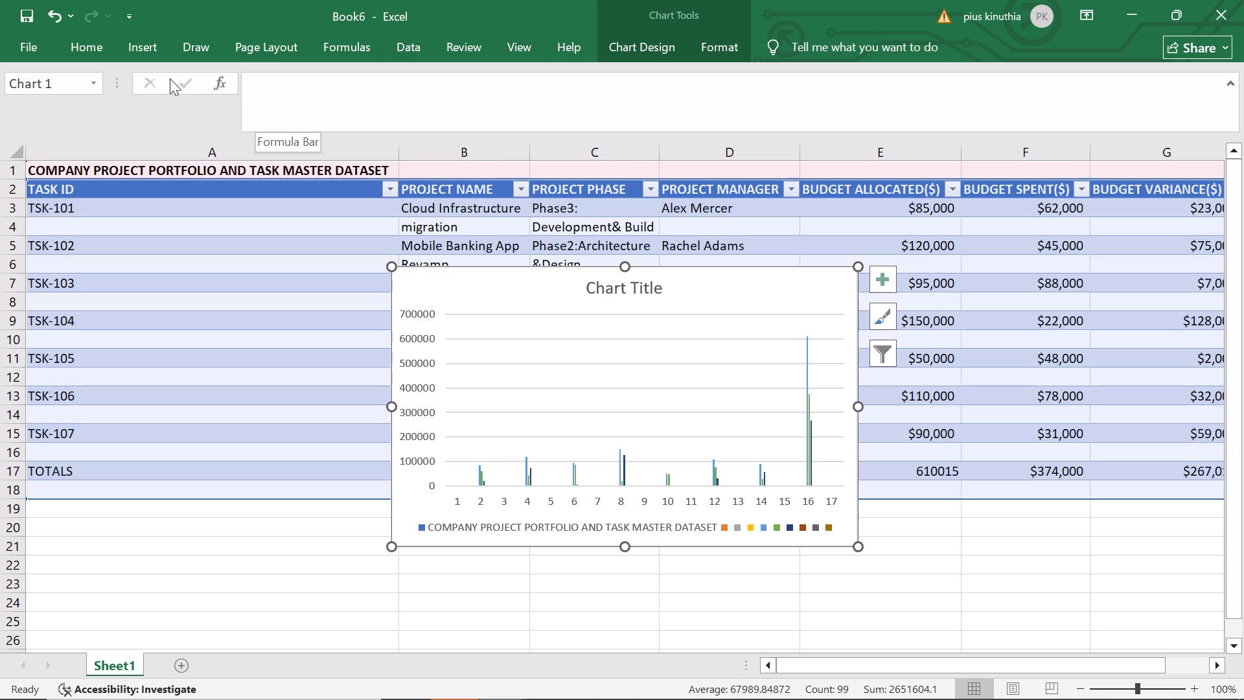
Compare the recommended chart types for the chart, previewing Clustered Bar, Stacked Bar, Clustered Column, Pareto and Funnel.
left_click(141, 42)
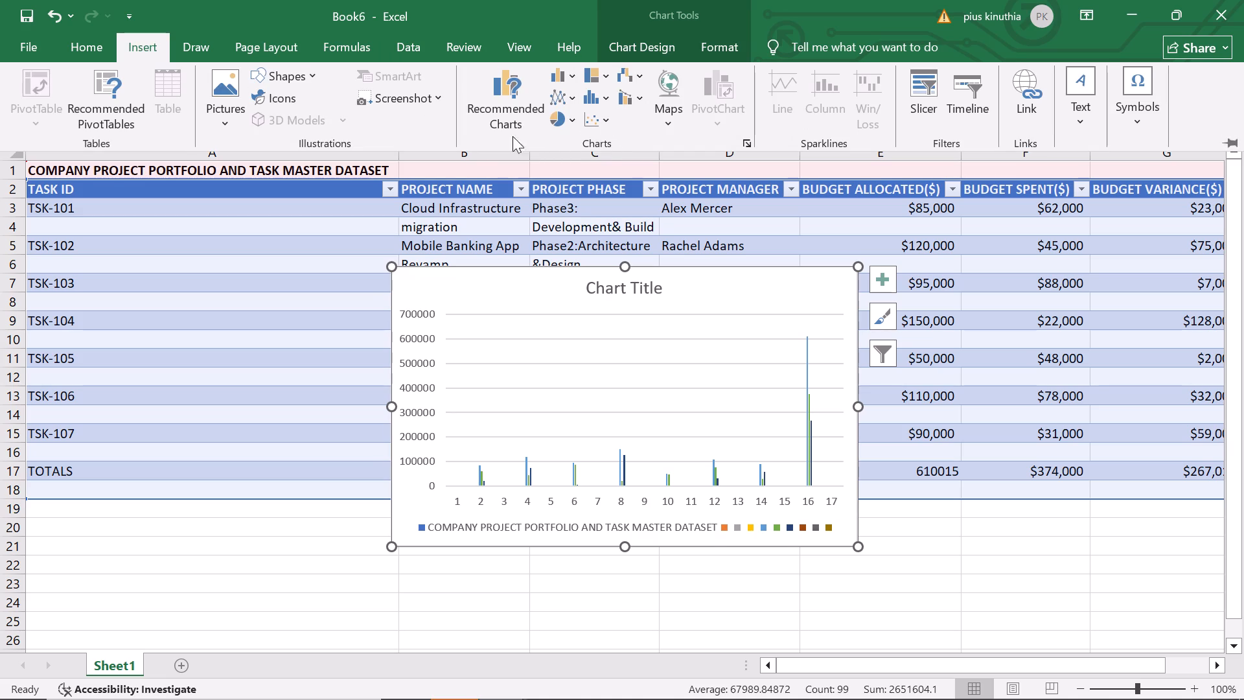
left_click(492, 99)
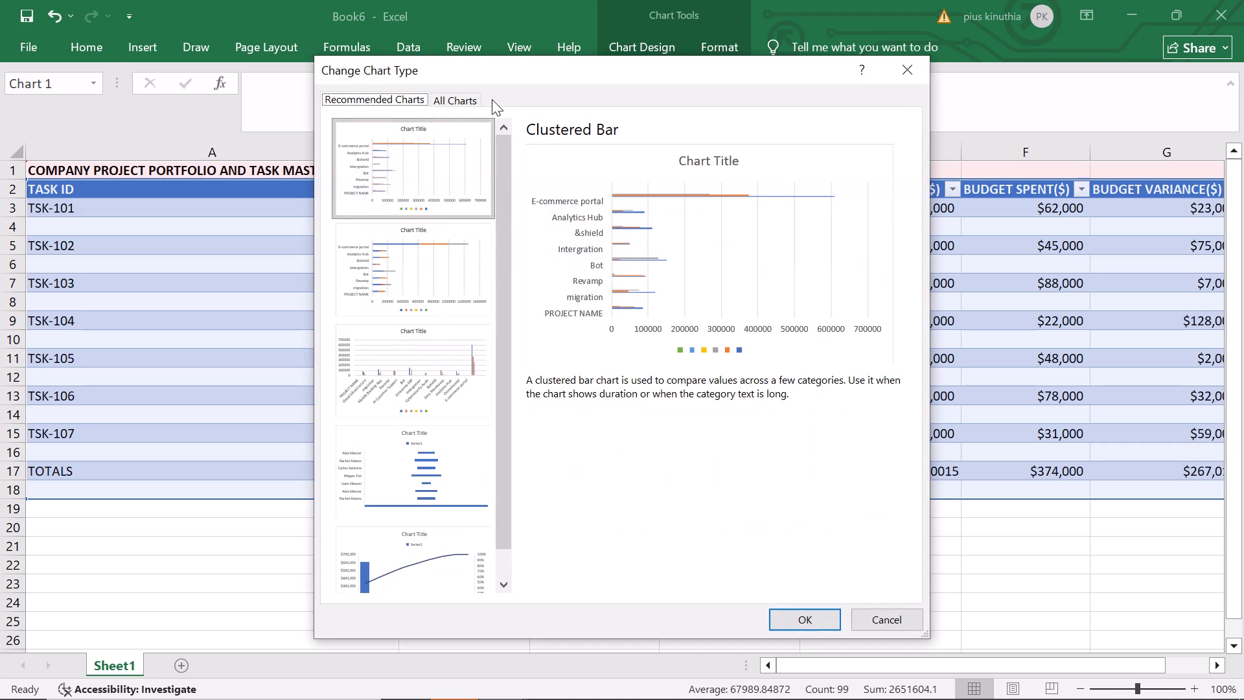
left_click(458, 170)
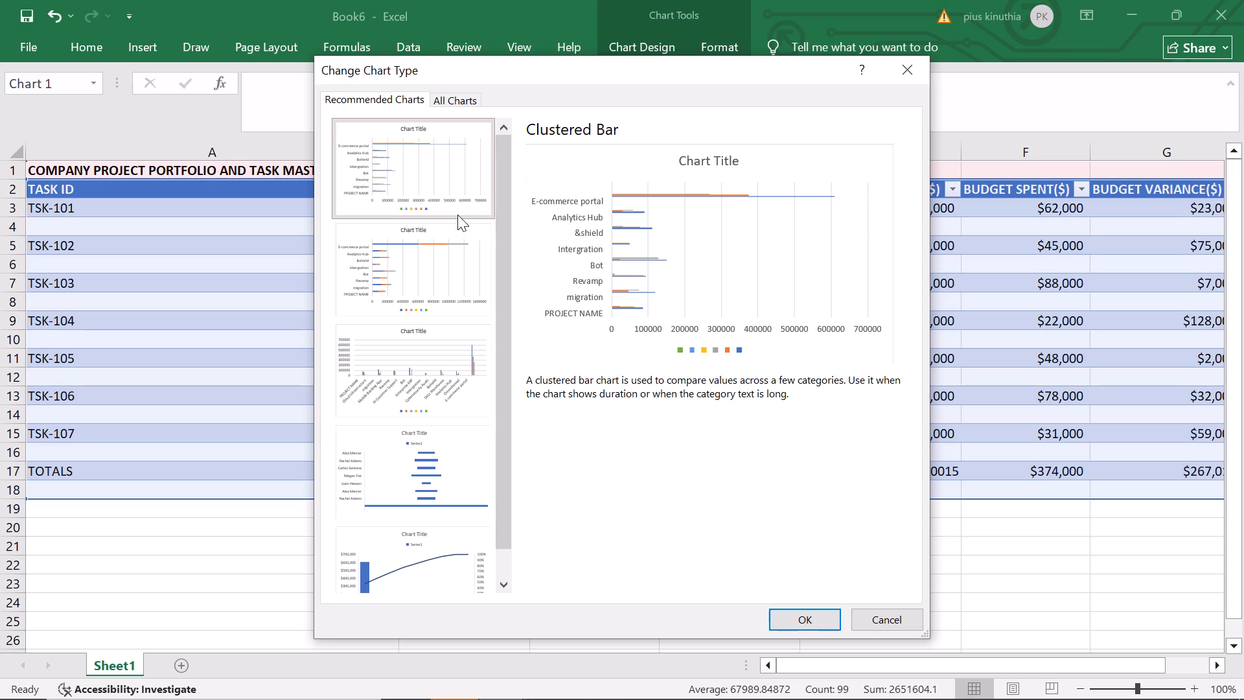
left_click(438, 275)
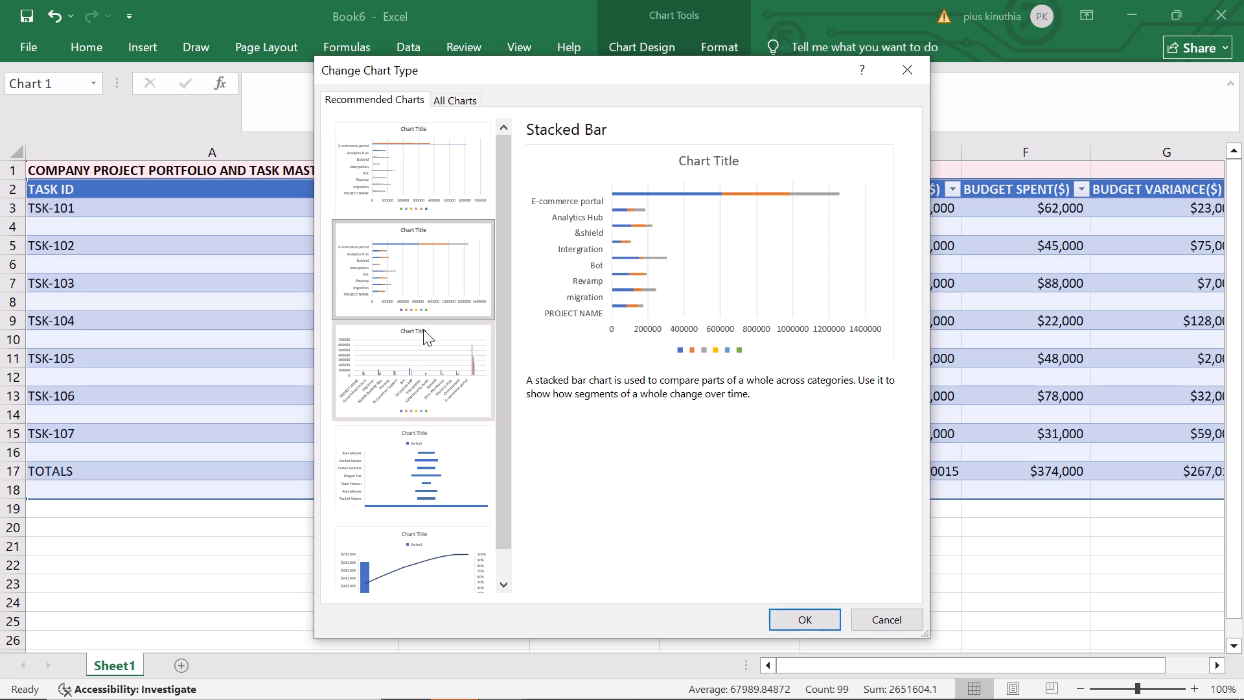
left_click(408, 382)
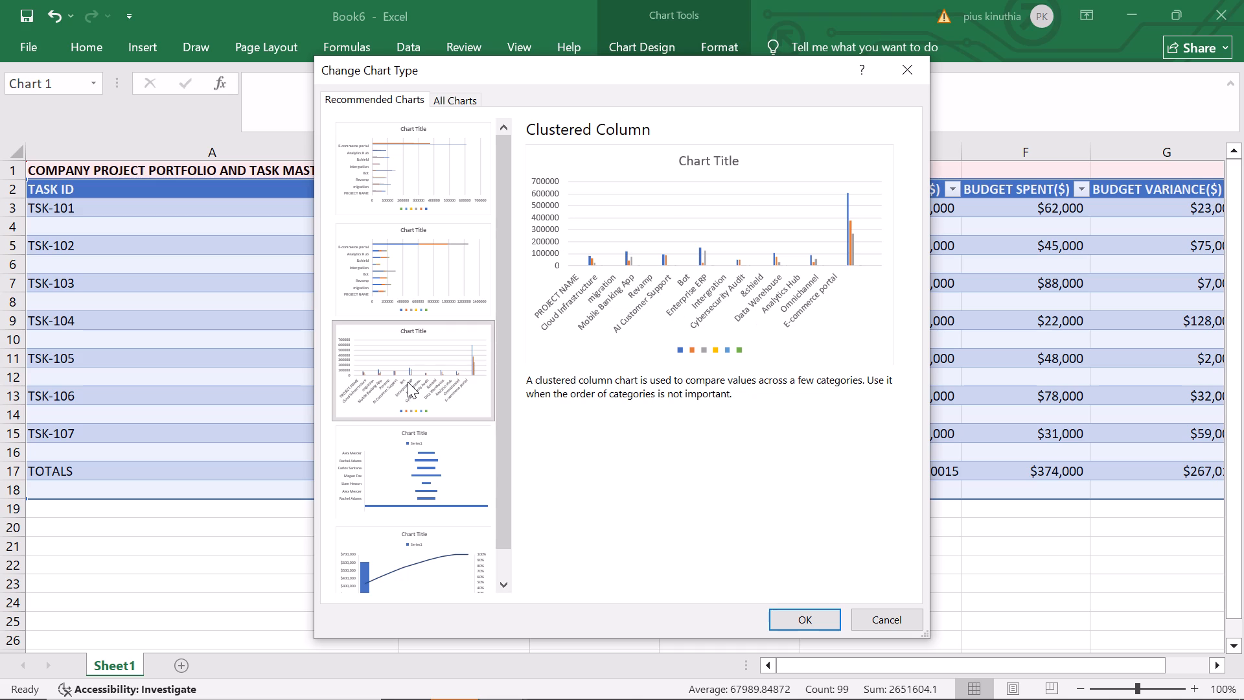
scroll(408, 382, "down", 1)
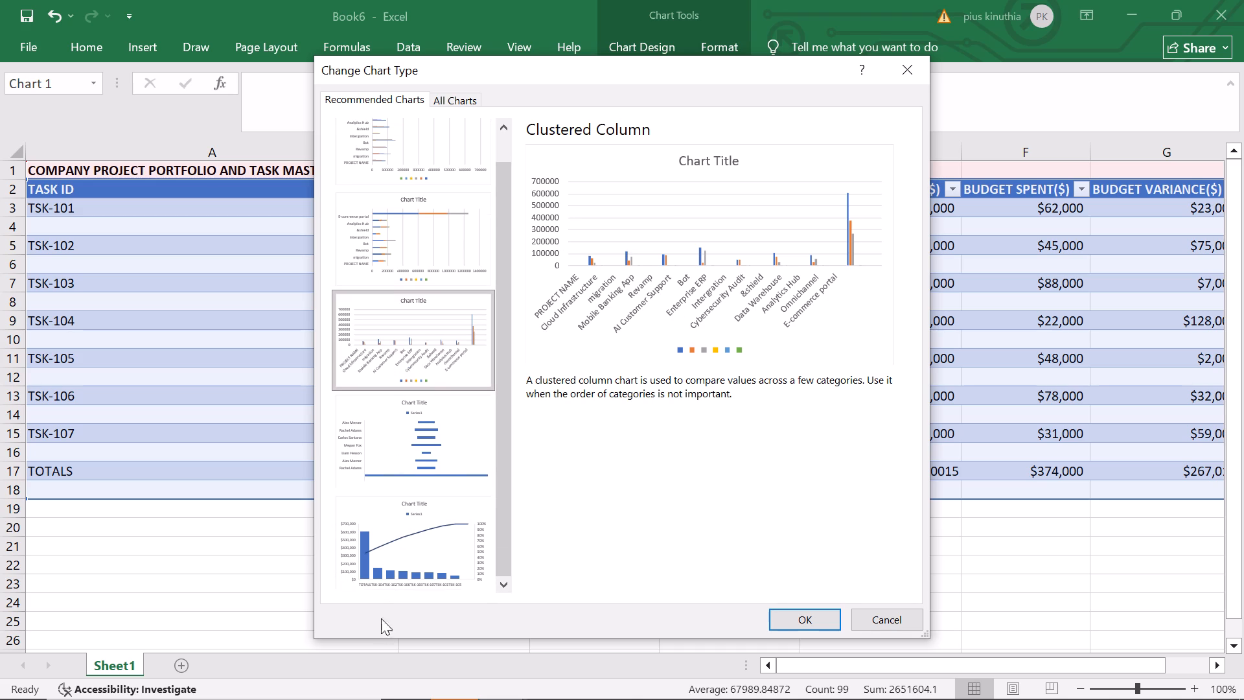
left_click(382, 555)
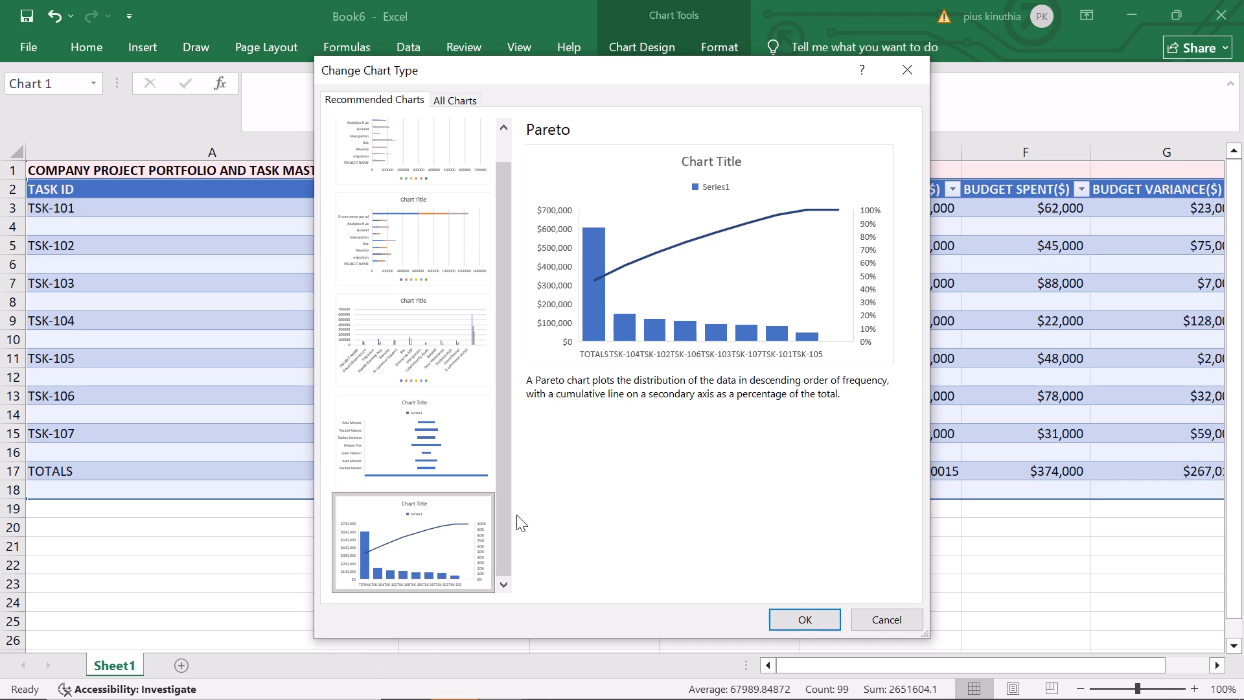
left_click(397, 423)
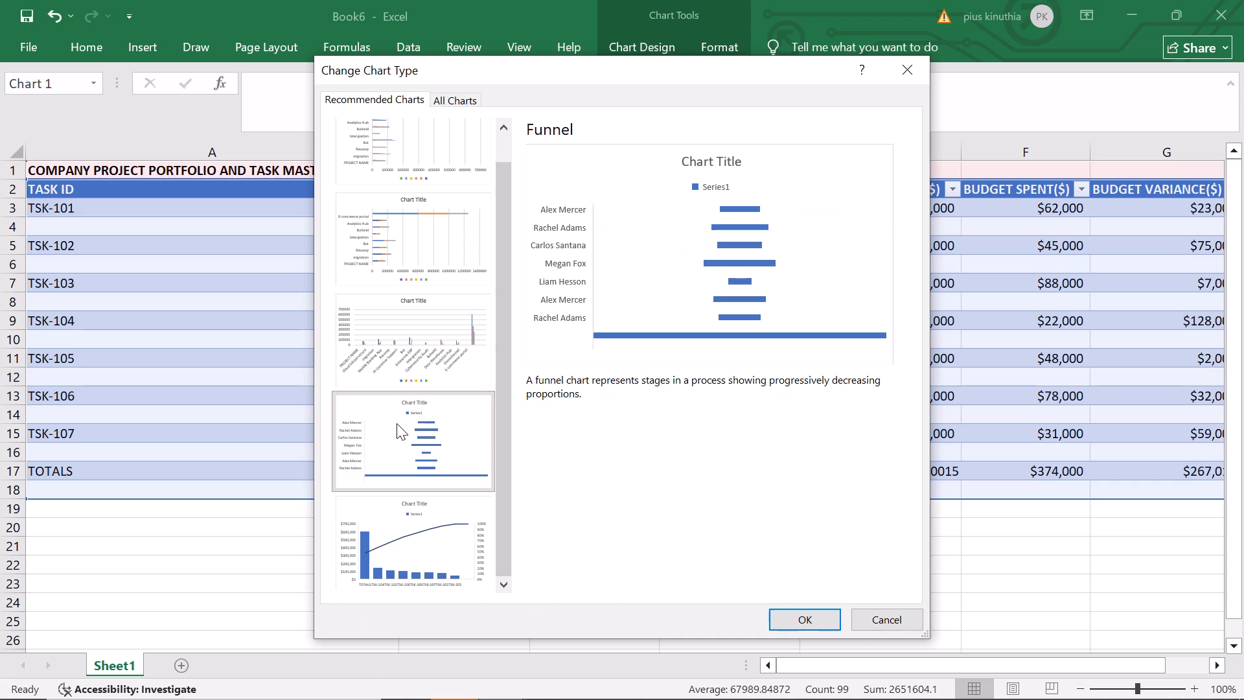
left_click(389, 320)
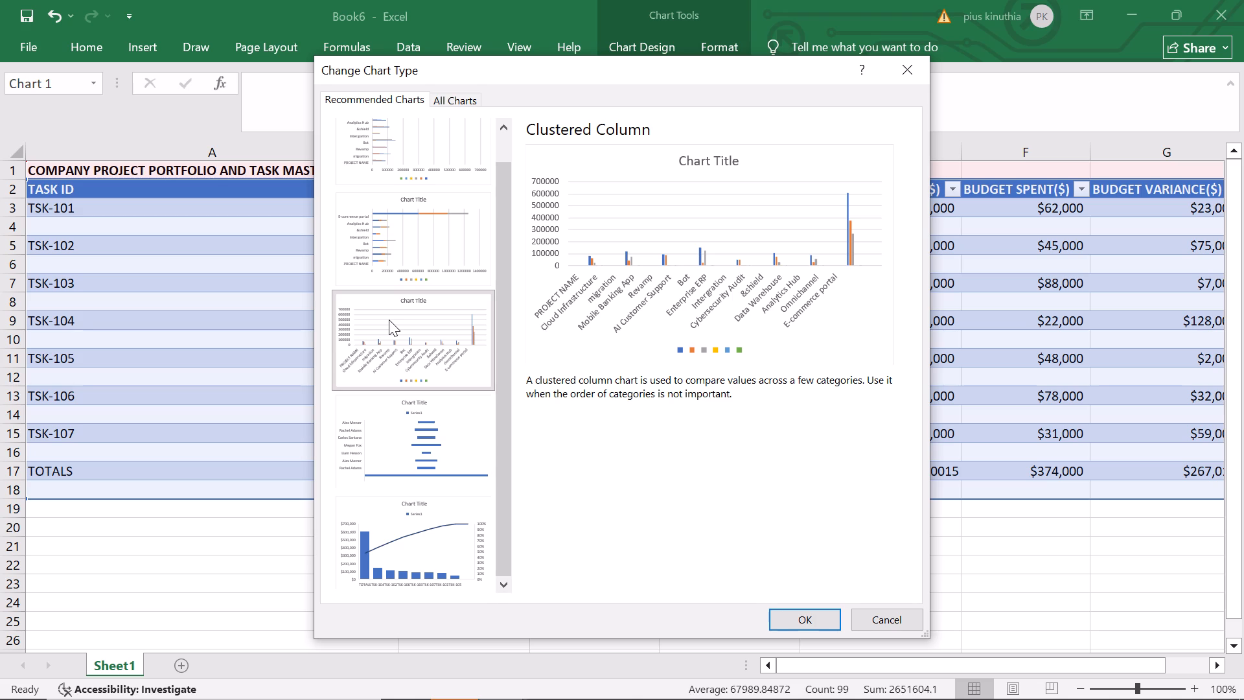
left_click(417, 241)
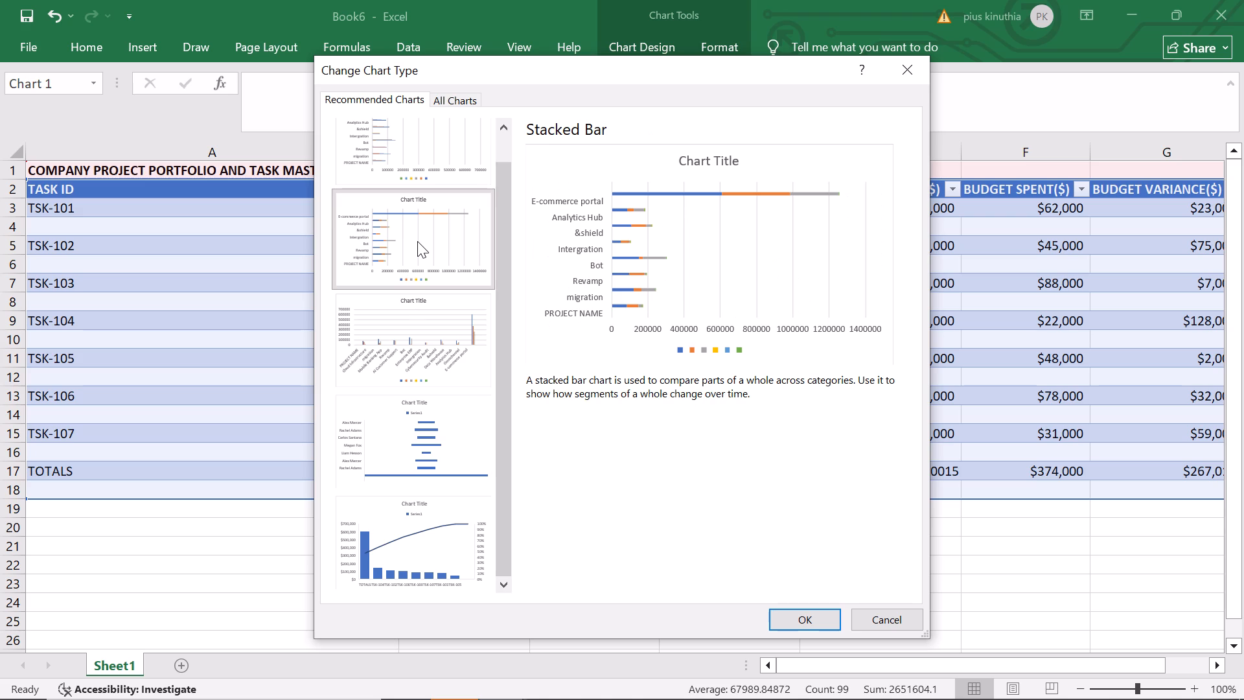
left_click(364, 138)
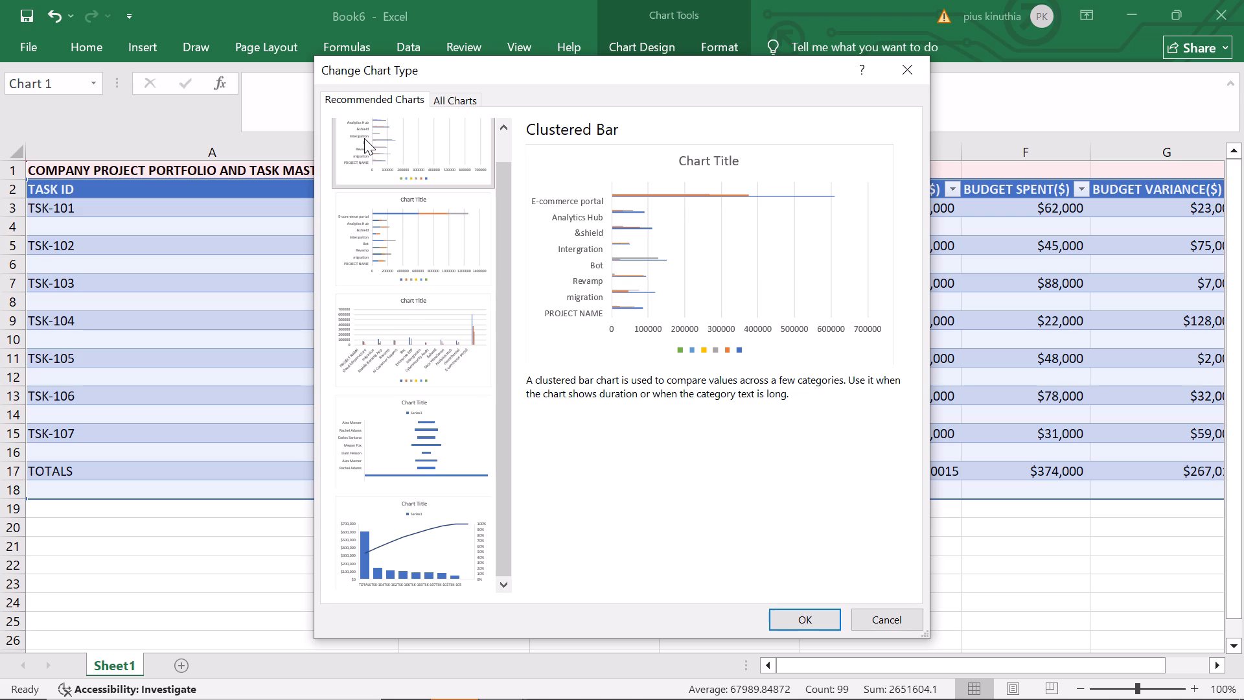
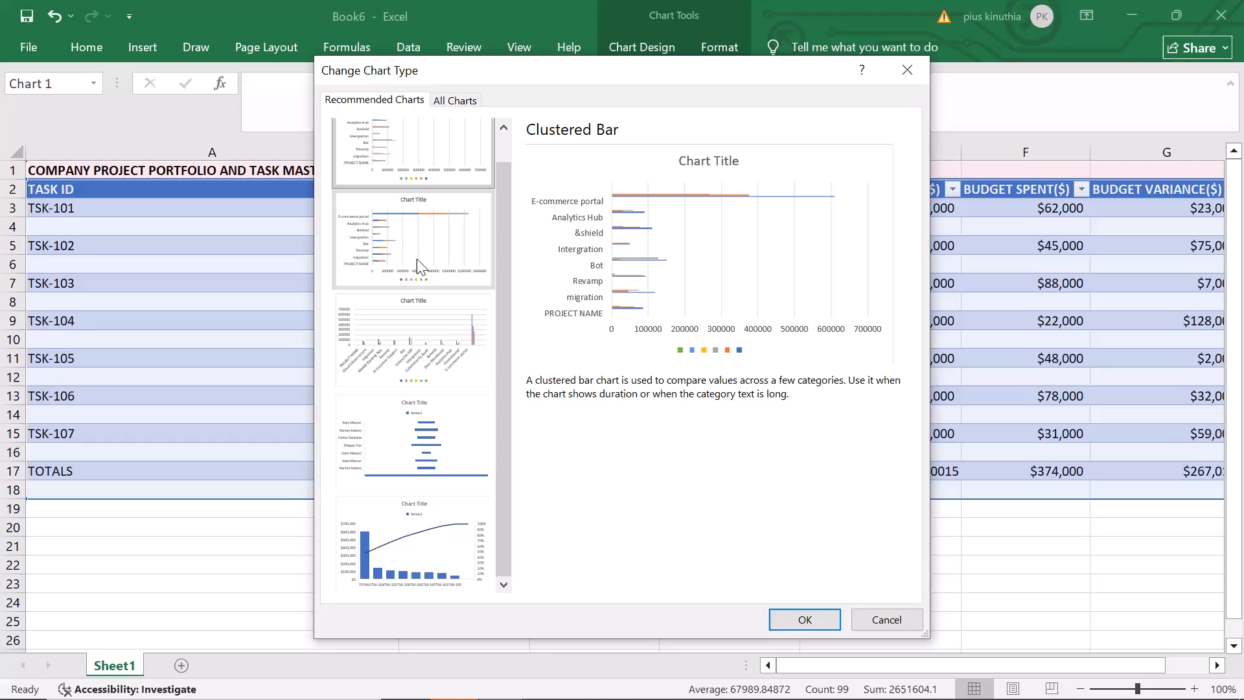
Compare the recommended chart types once more and change the chart to a Pareto chart.
left_click(417, 259)
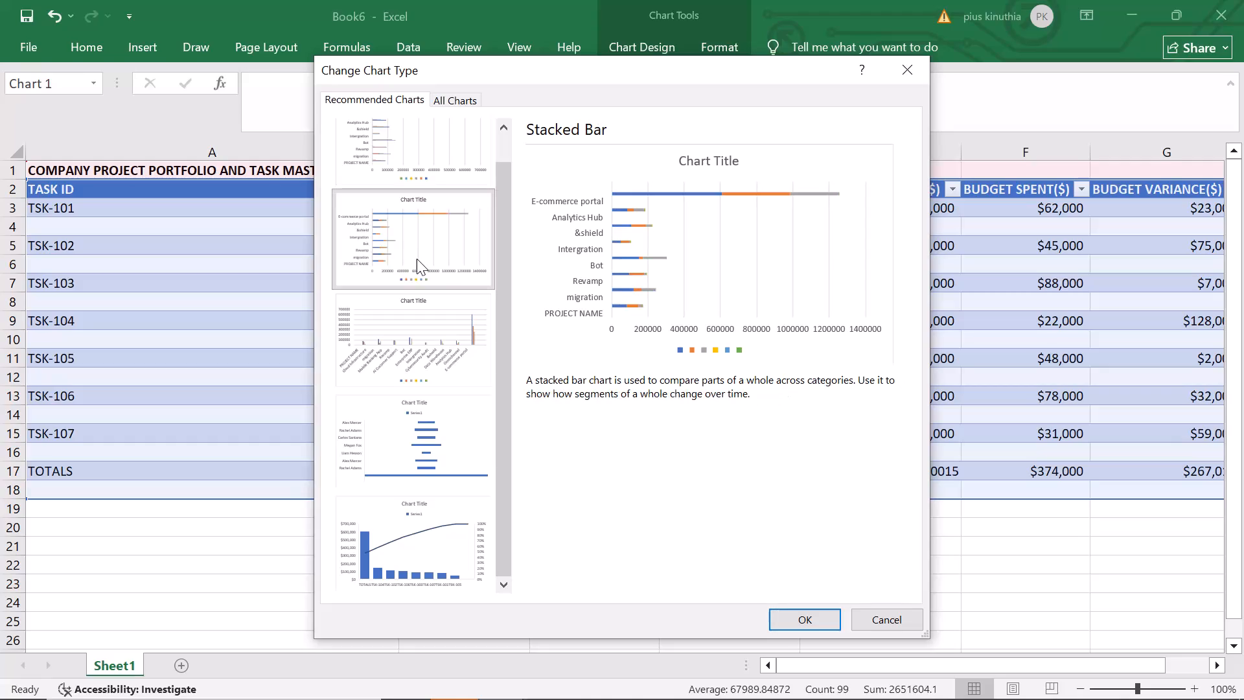
left_click(386, 145)
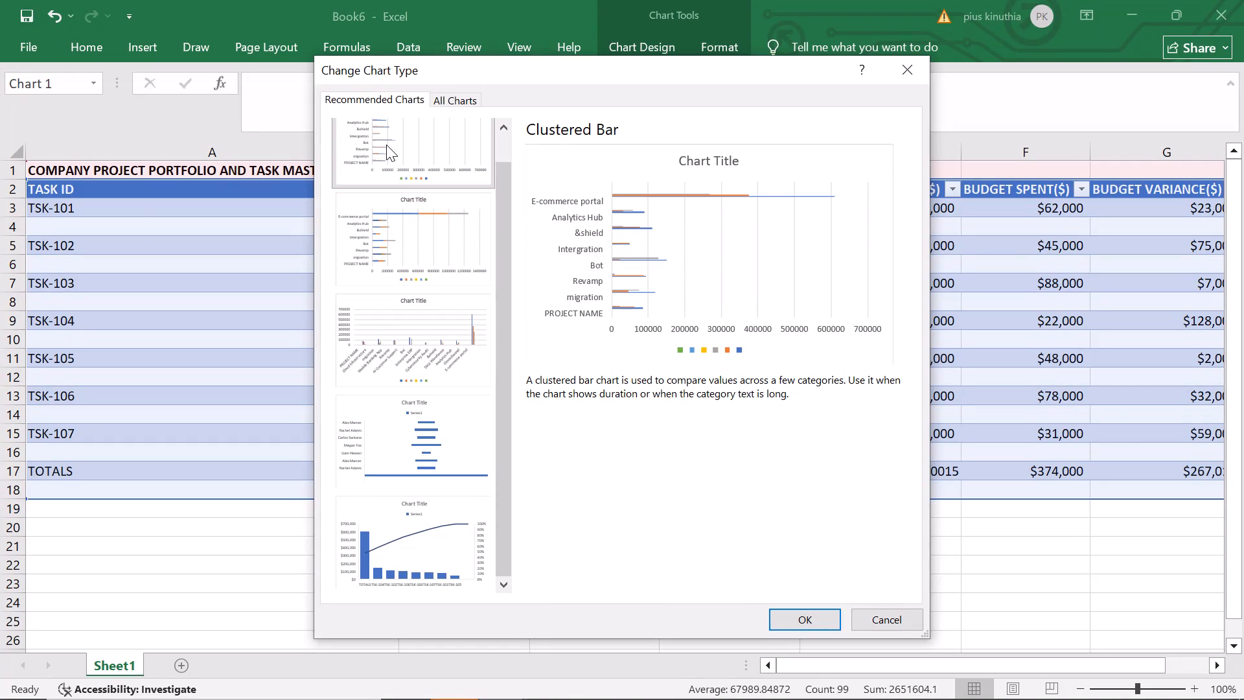
left_click(408, 250)
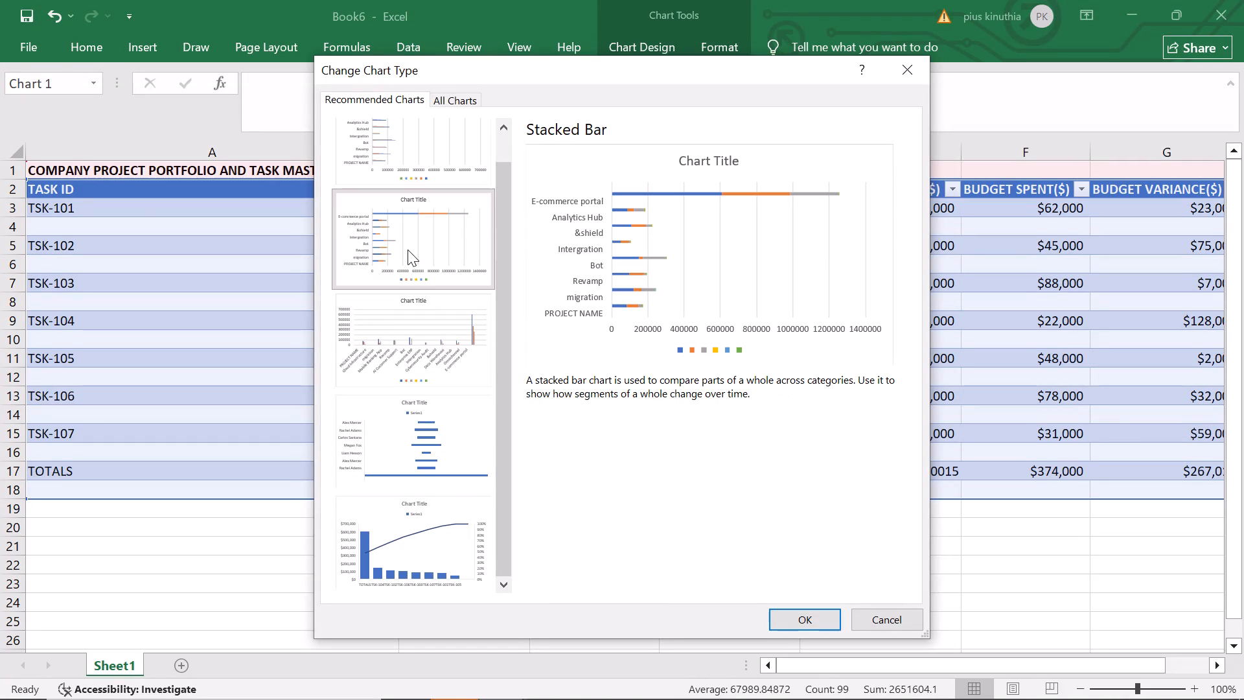
left_click(437, 355)
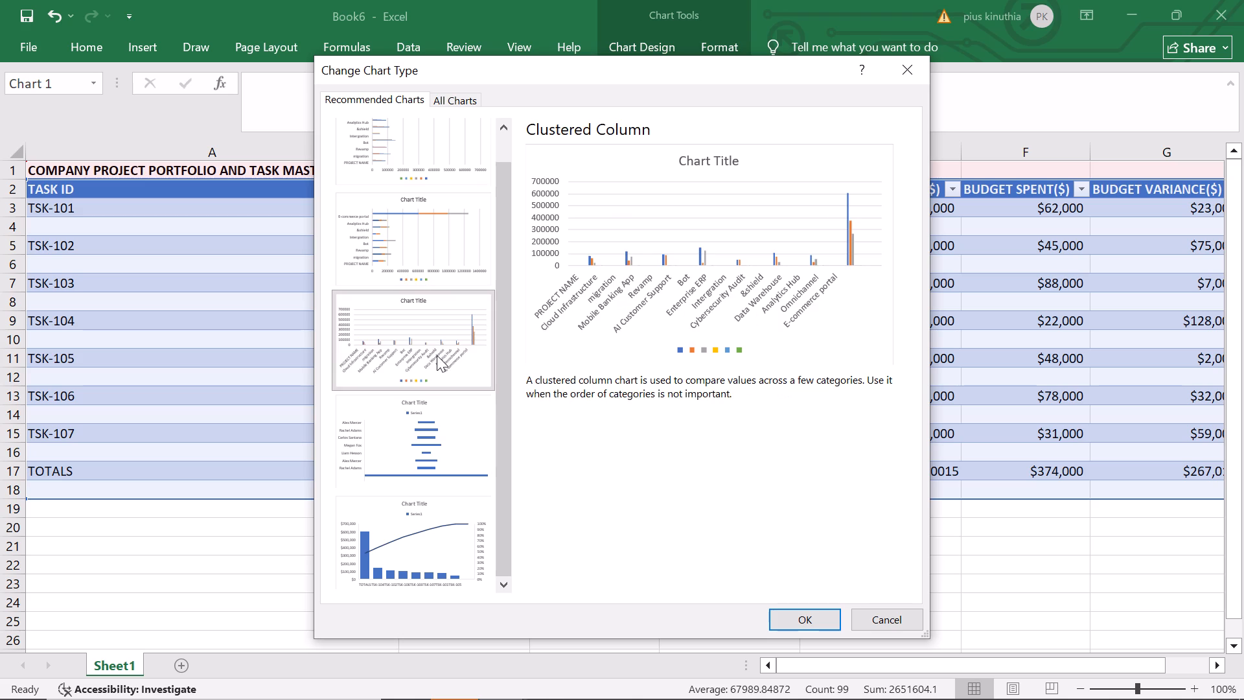
left_click(428, 445)
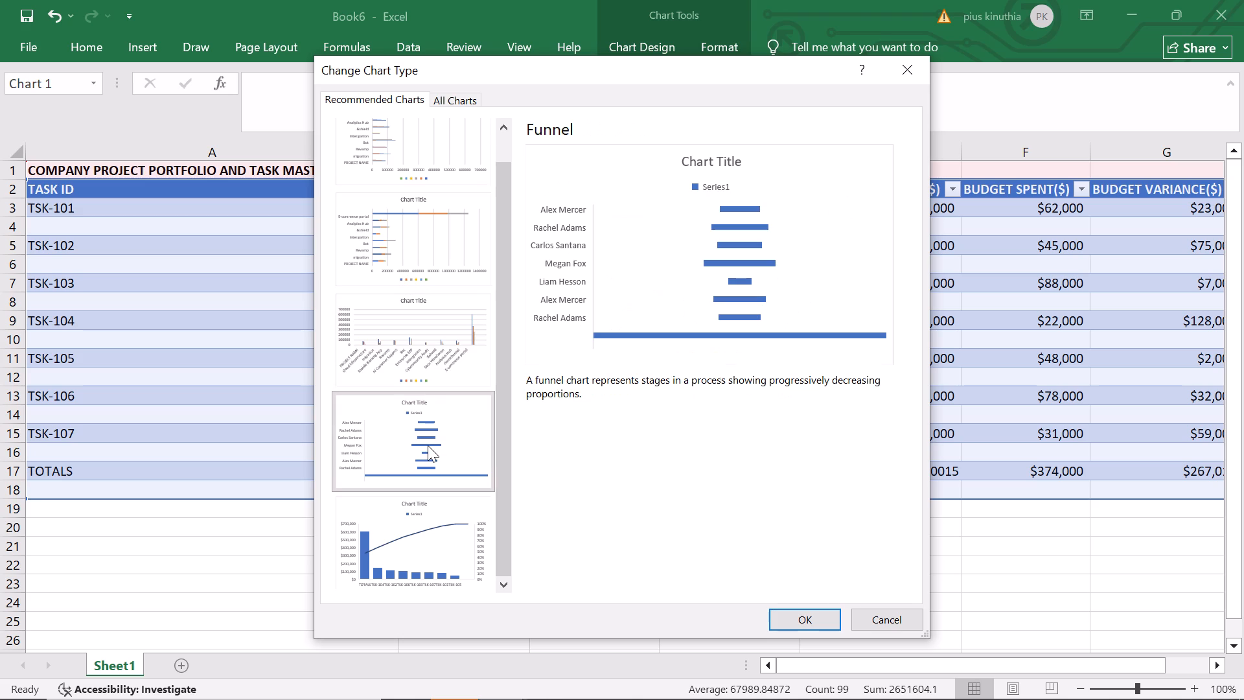
left_click(420, 531)
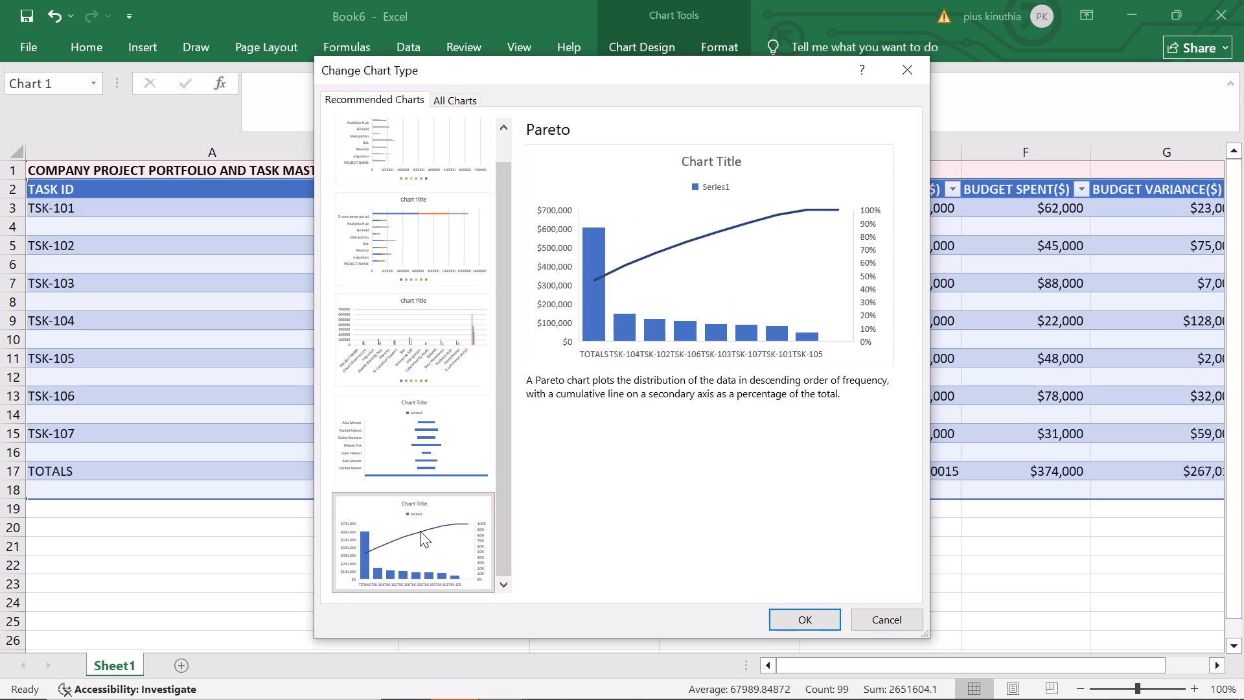
left_click(809, 620)
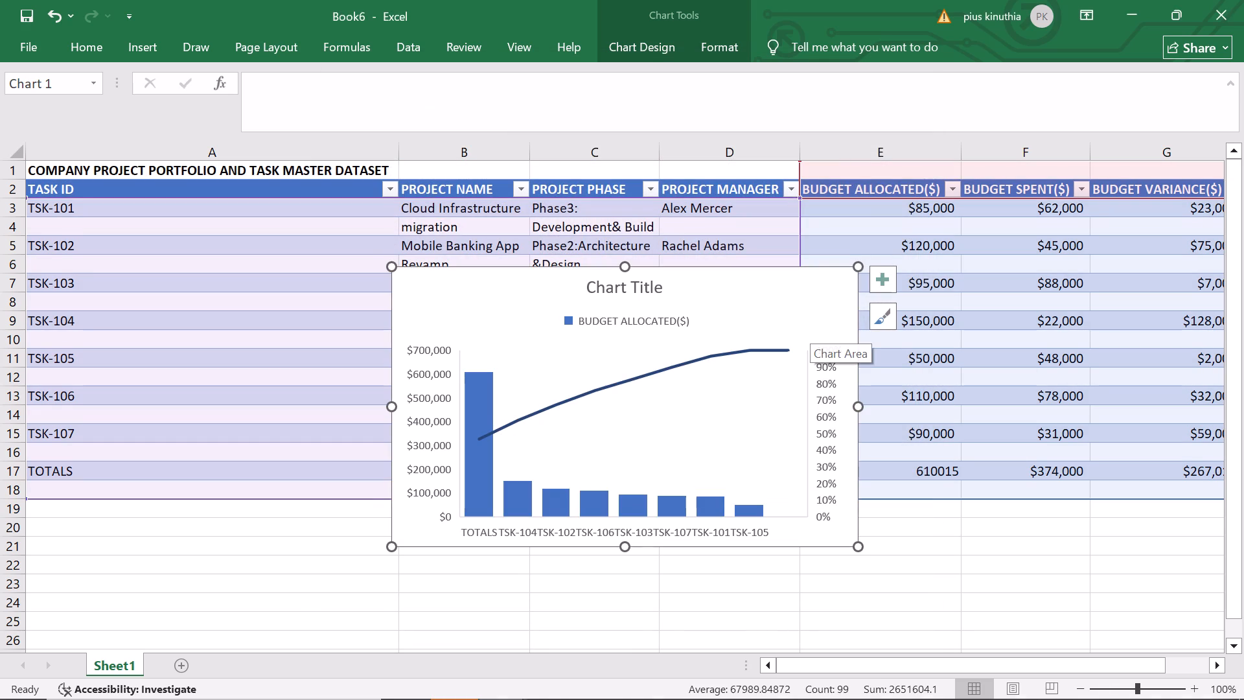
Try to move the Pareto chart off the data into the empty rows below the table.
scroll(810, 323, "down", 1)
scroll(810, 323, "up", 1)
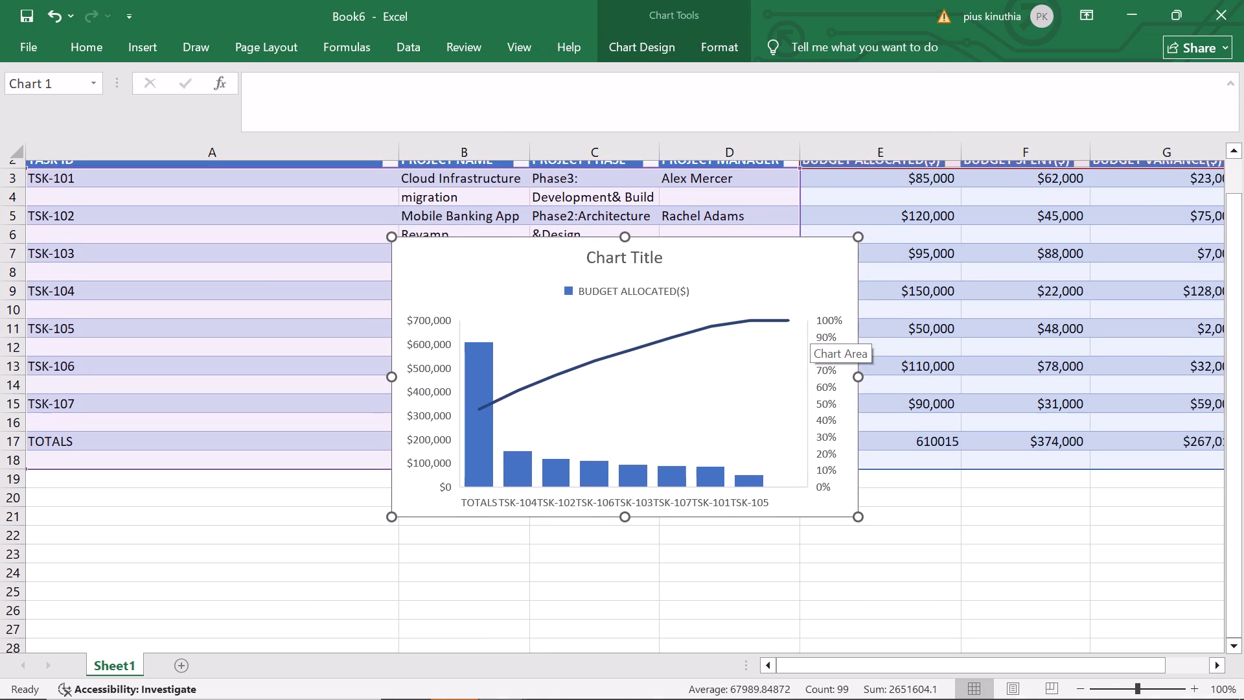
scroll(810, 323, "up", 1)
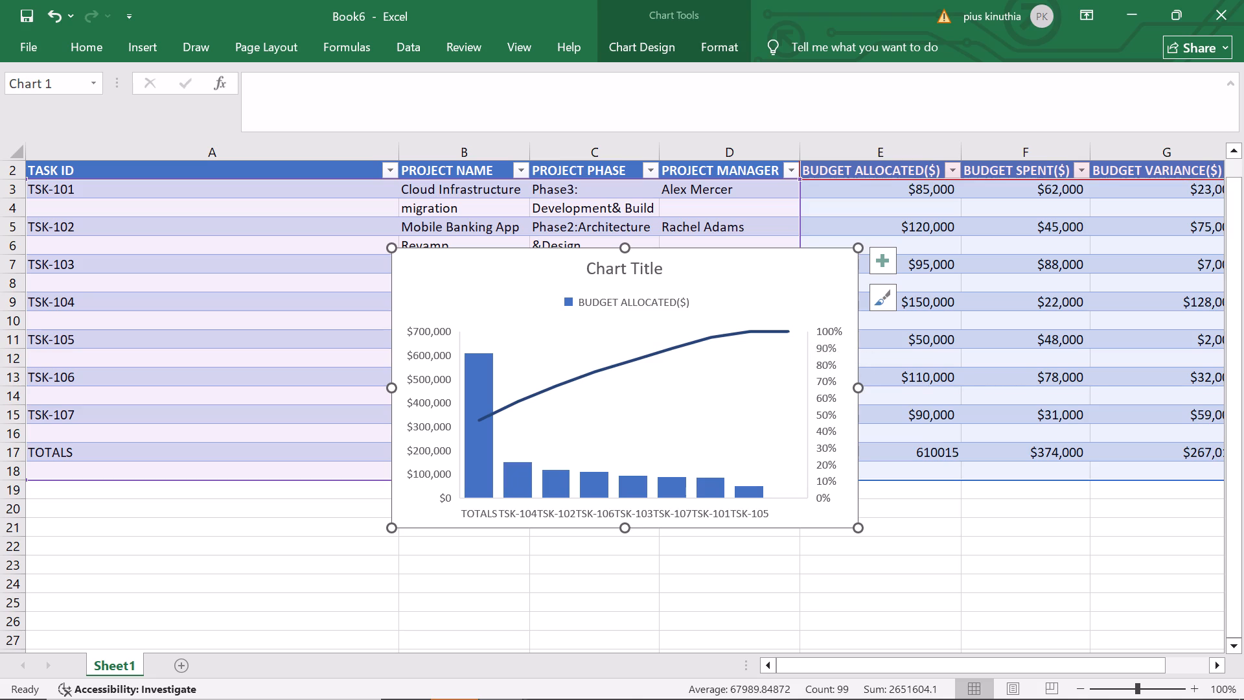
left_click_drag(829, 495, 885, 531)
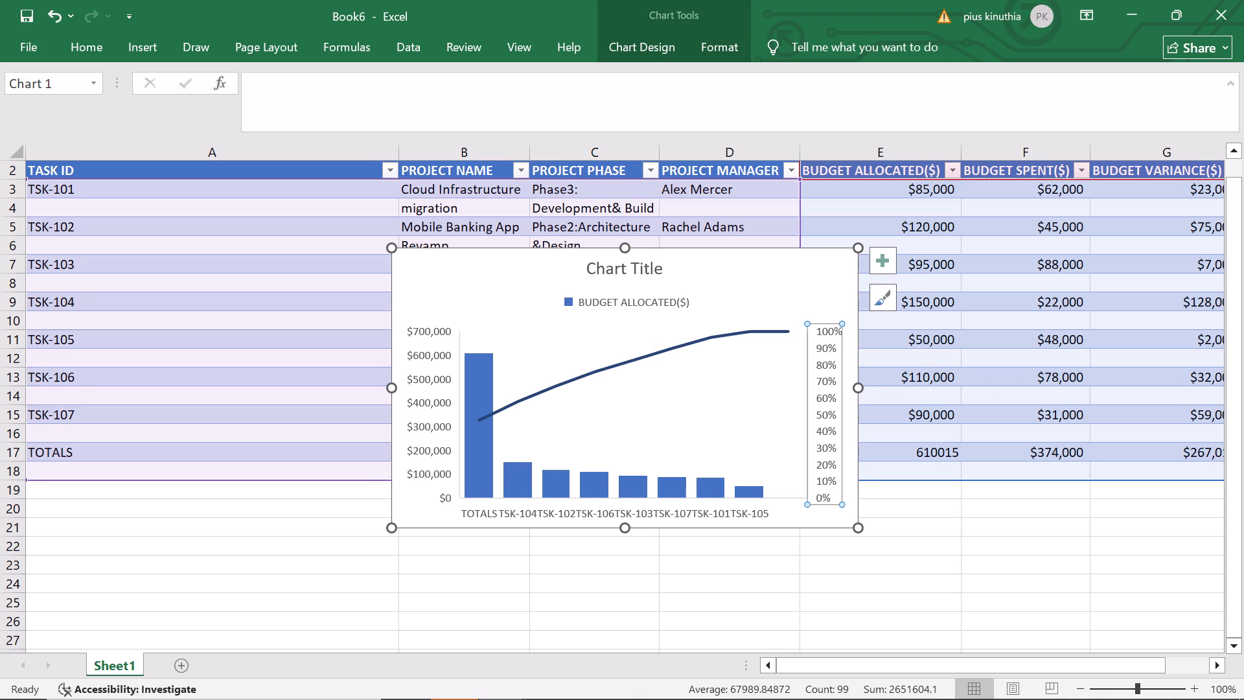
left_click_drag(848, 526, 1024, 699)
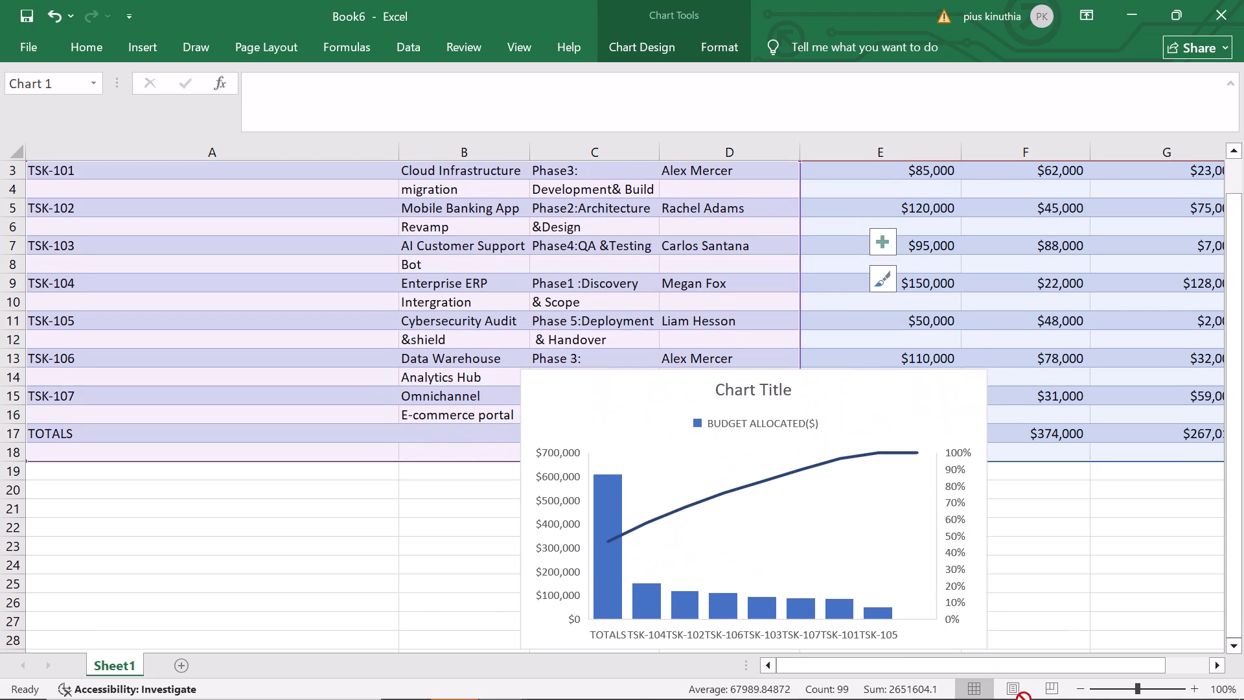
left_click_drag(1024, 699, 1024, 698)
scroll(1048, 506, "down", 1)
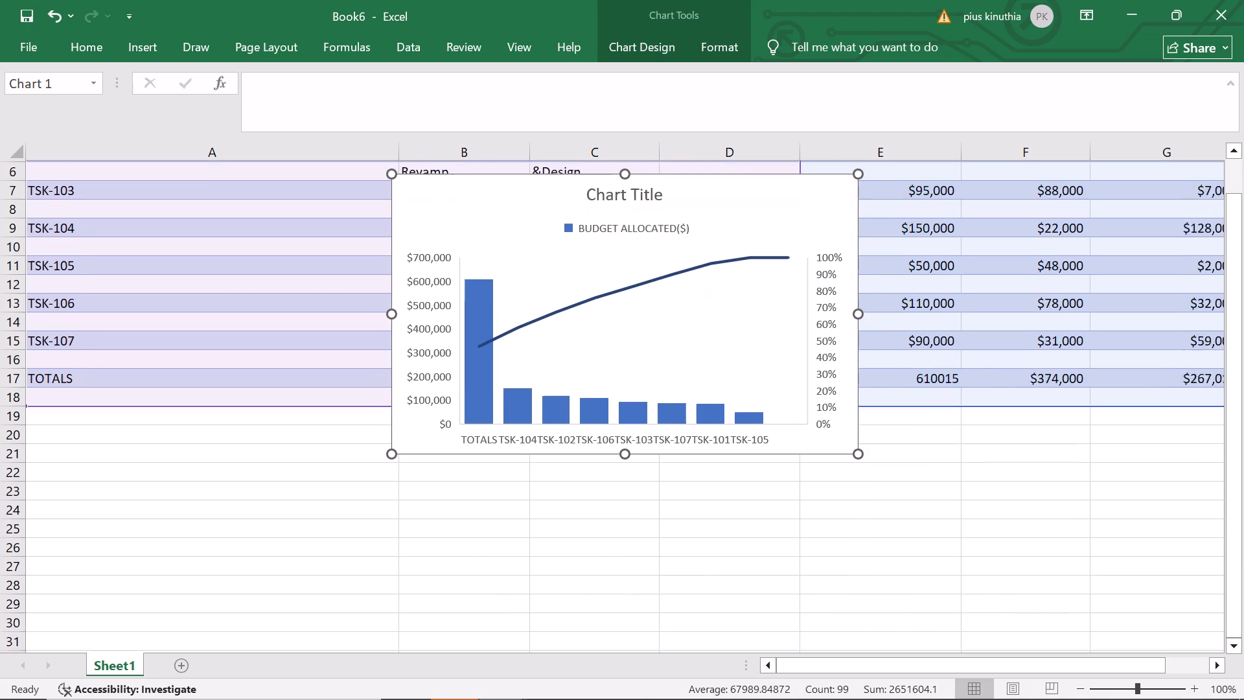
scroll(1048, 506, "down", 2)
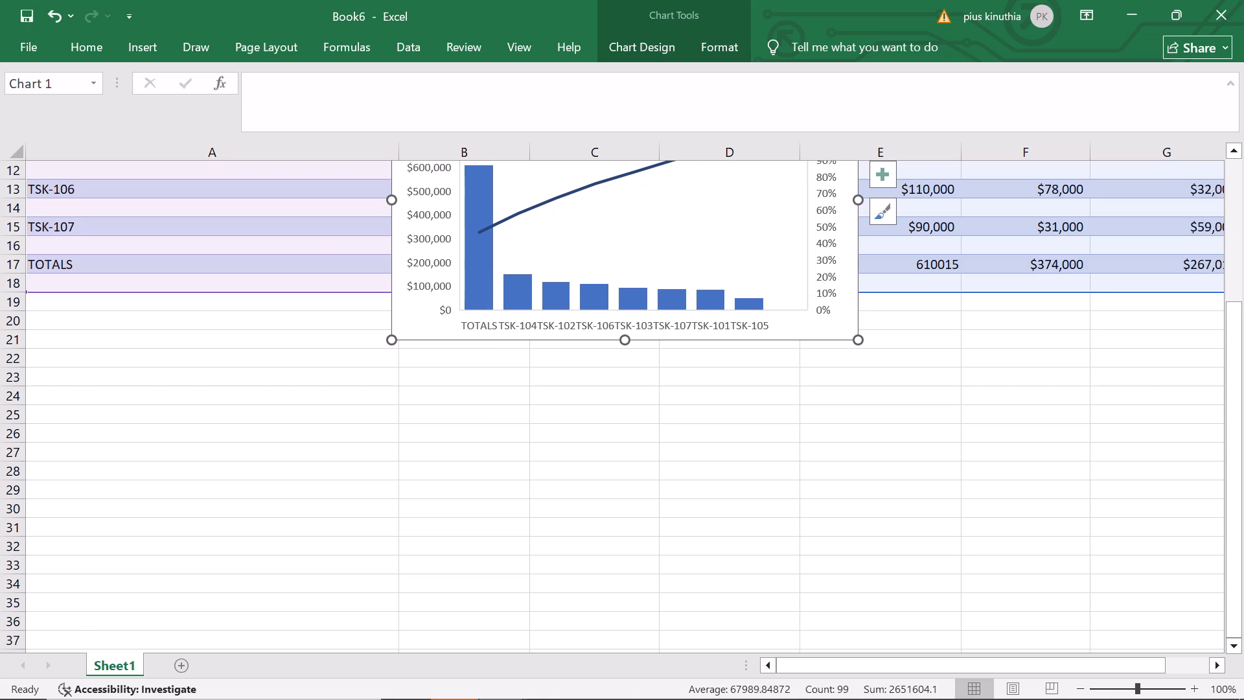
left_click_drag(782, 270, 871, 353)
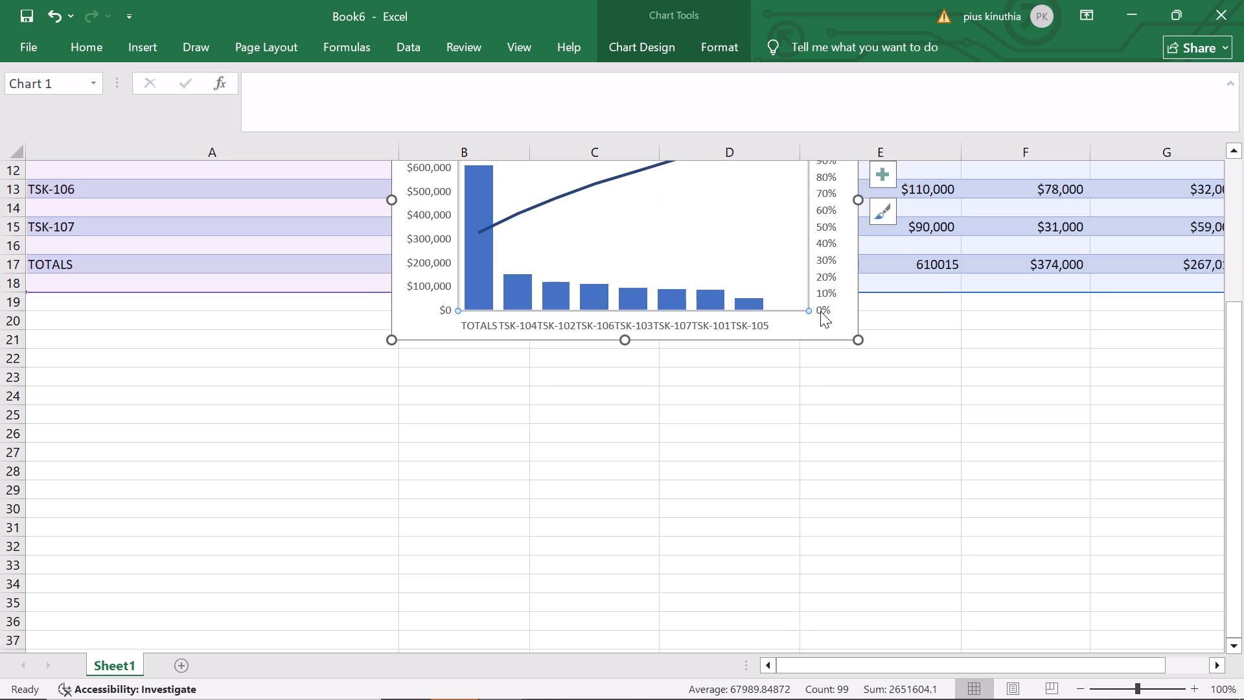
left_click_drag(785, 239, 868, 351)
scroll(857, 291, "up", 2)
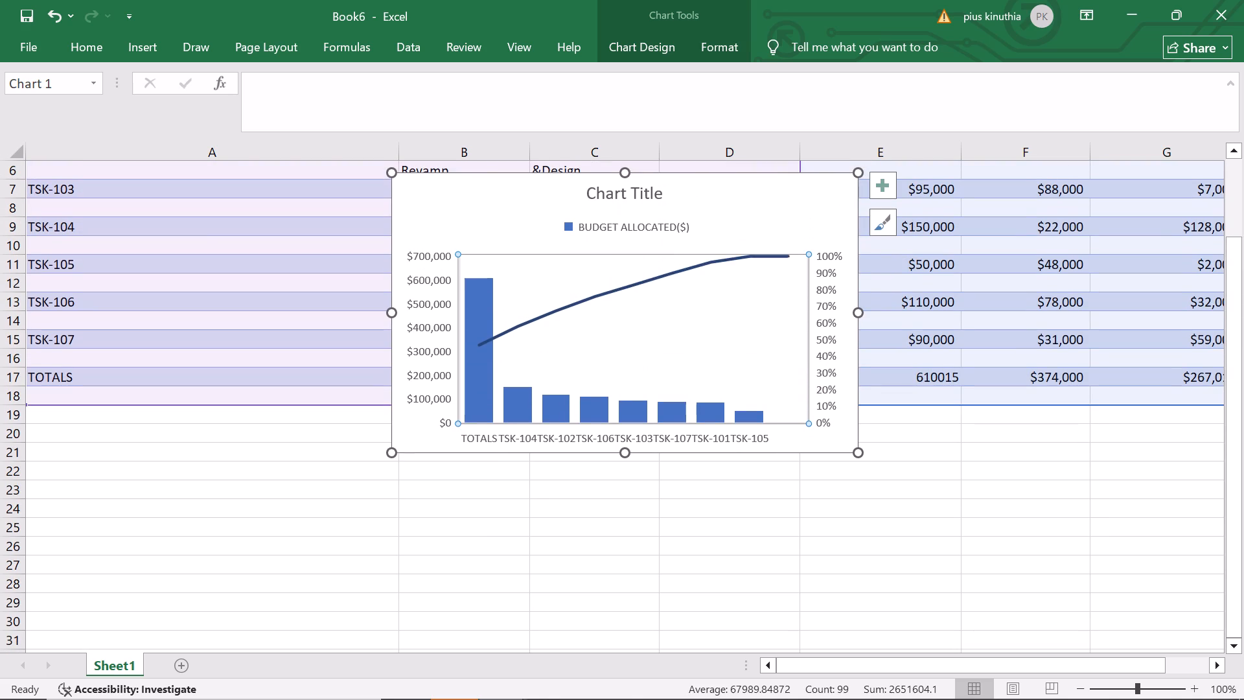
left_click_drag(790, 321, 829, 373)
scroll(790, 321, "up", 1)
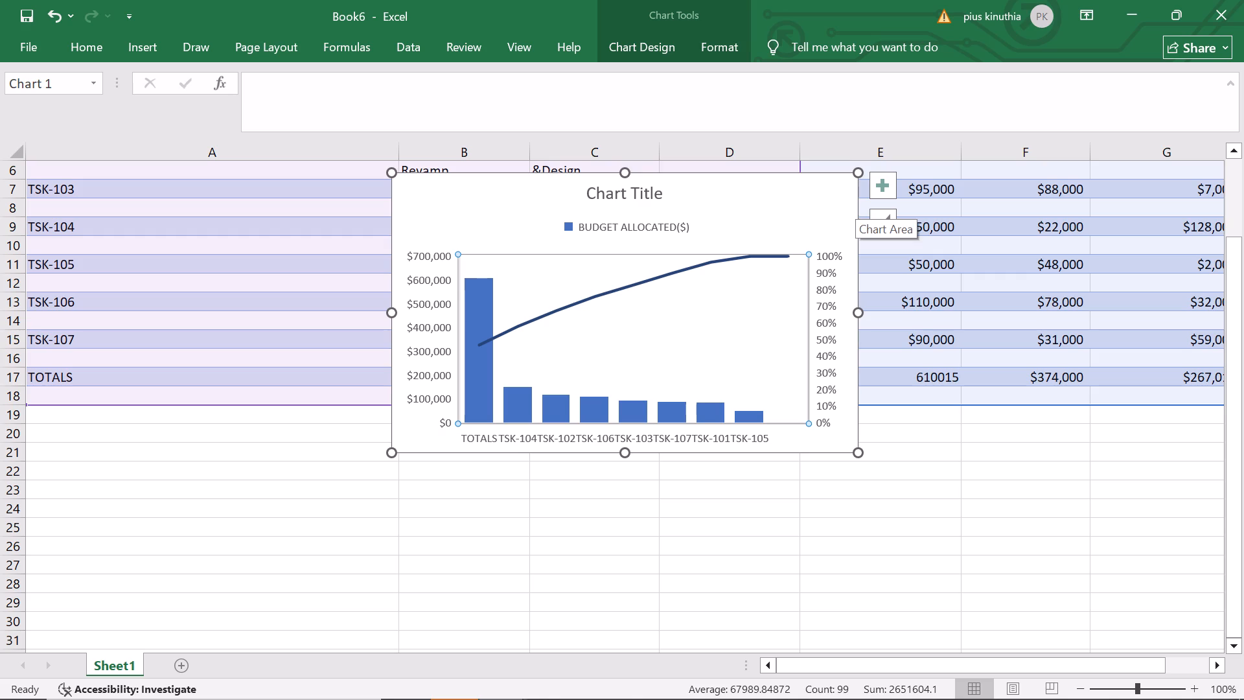
Move the Pareto chart below the totals row, with its top edge at row 19 and spanning columns C to F.
left_click_drag(842, 206, 933, 455)
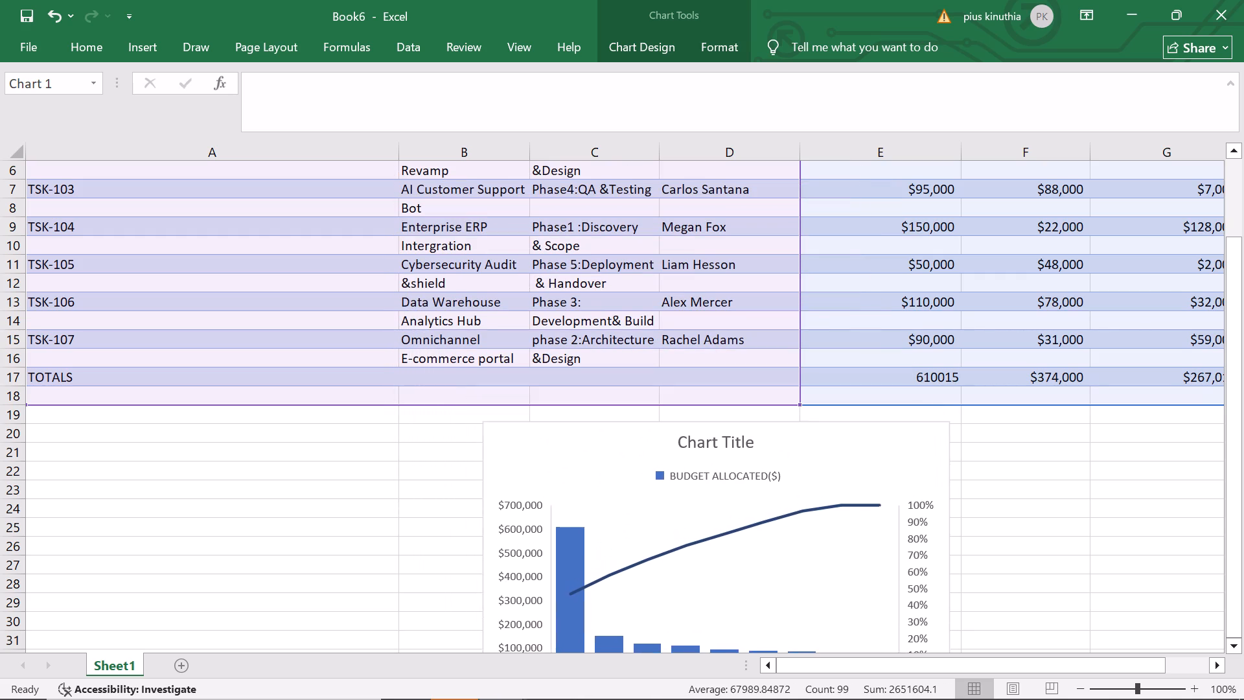
left_click_drag(933, 455, 1011, 443)
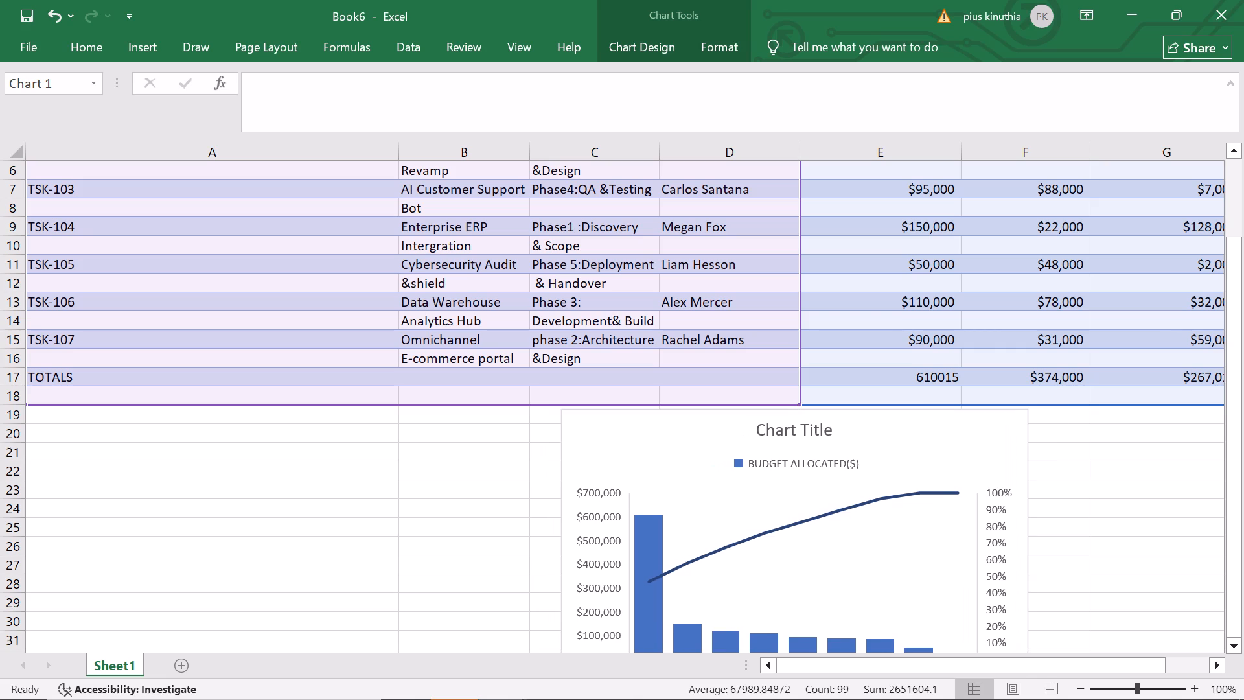
scroll(1100, 544, "down", 2)
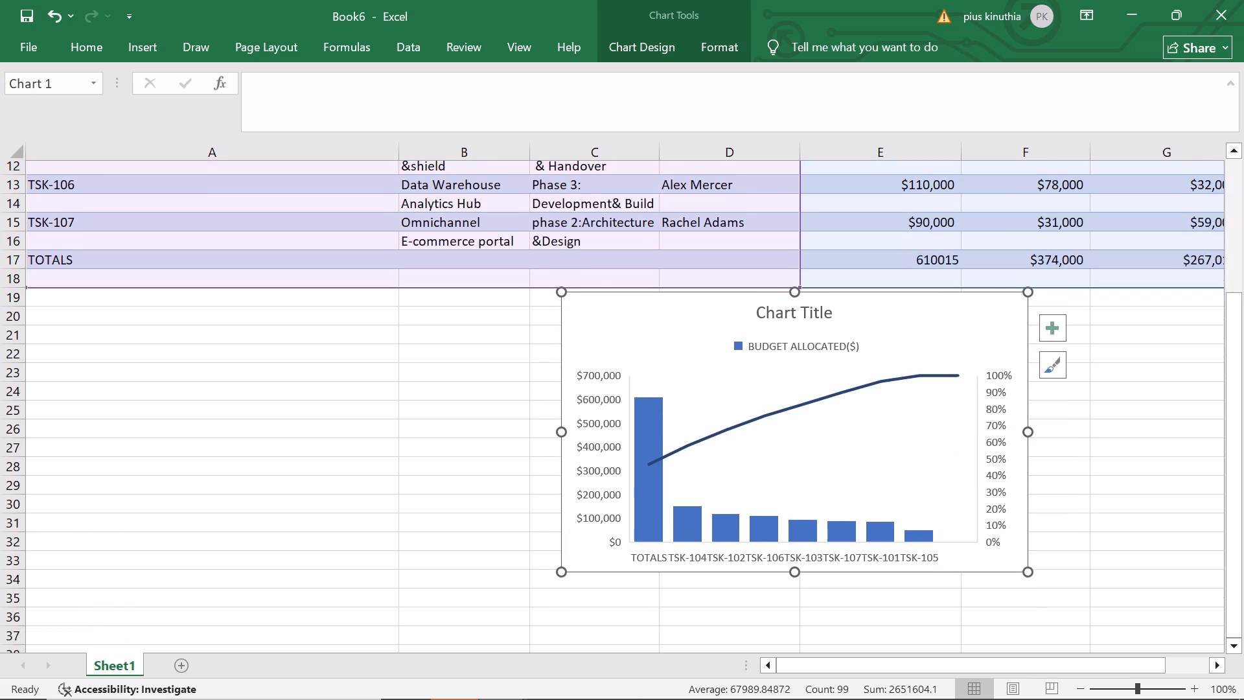
scroll(1100, 544, "down", 1)
scroll(1100, 544, "up", 2)
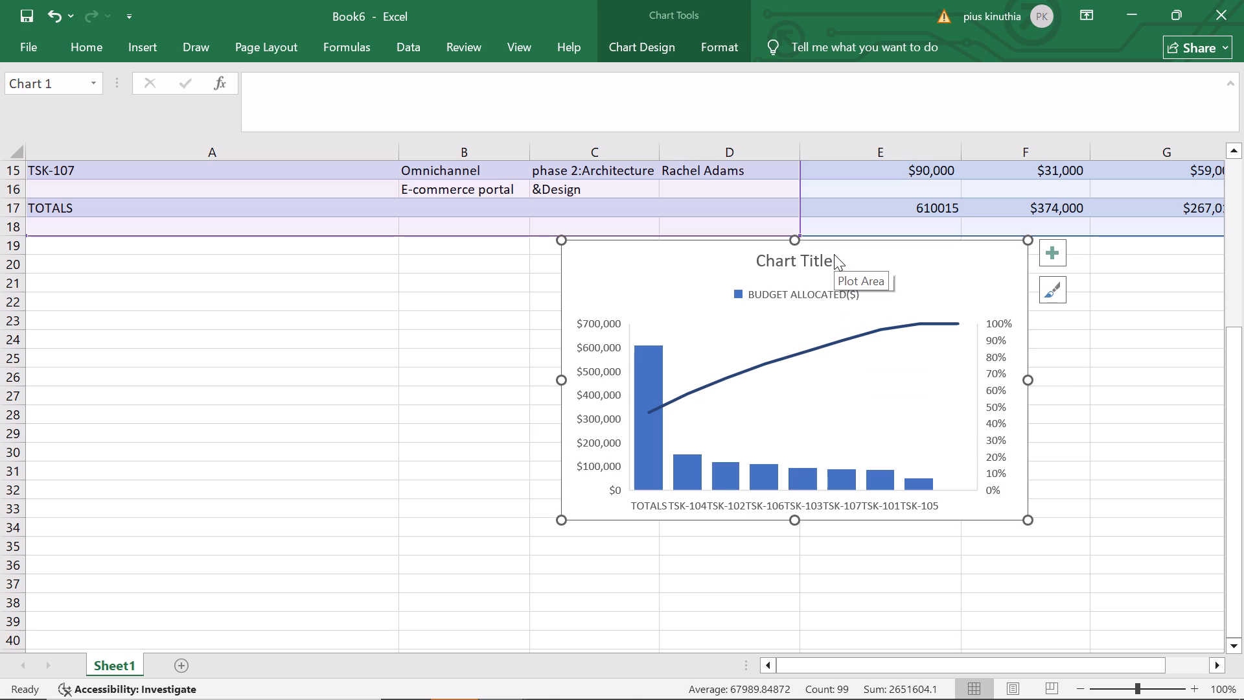
Make the chart's title text bold and deselect the chart.
left_click_drag(834, 254, 776, 268)
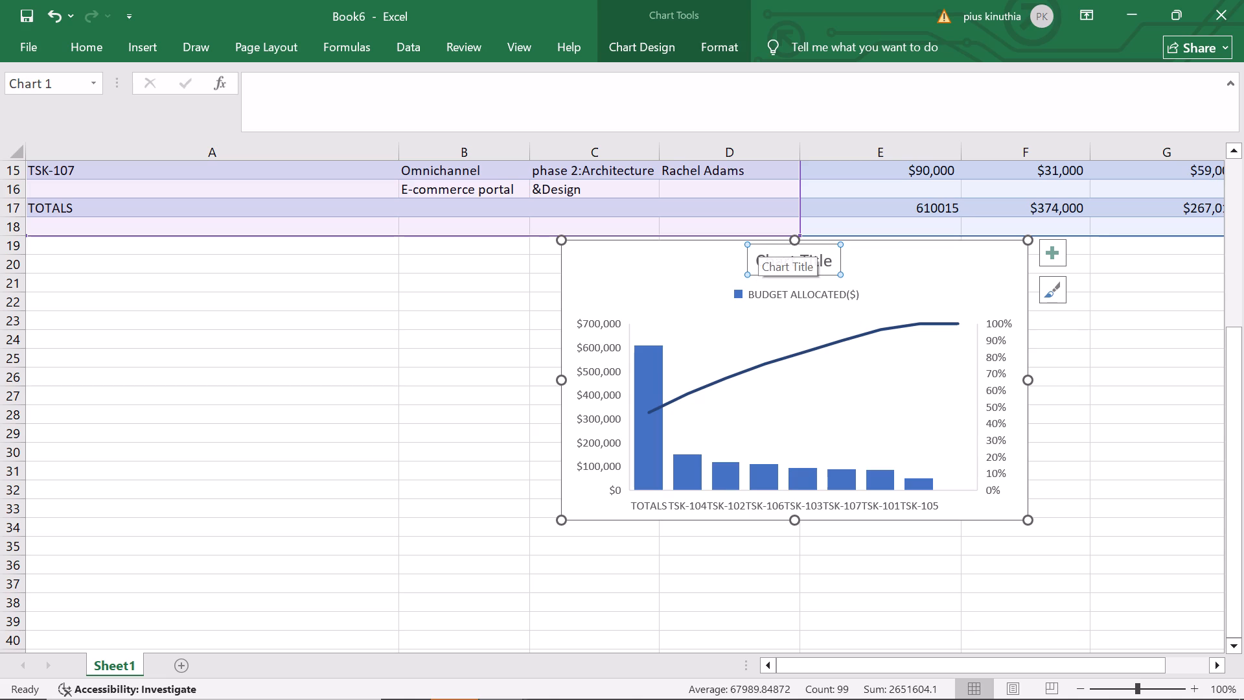
left_click_drag(756, 255, 836, 259)
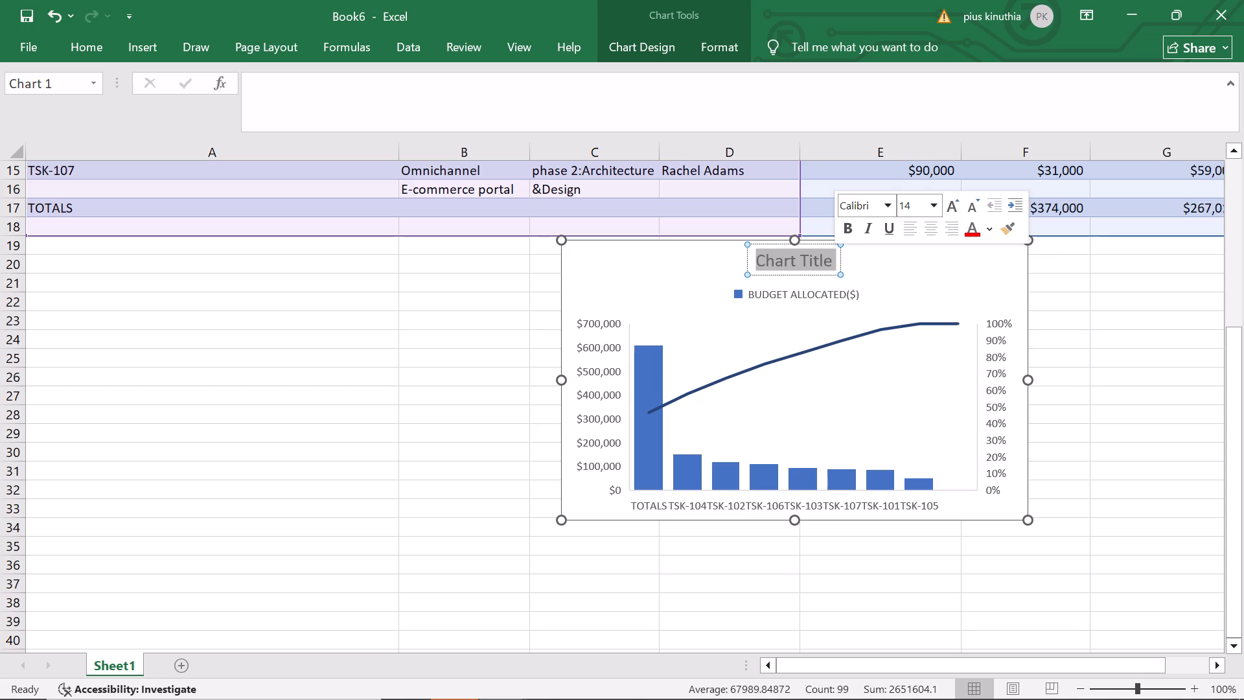
left_click(848, 226)
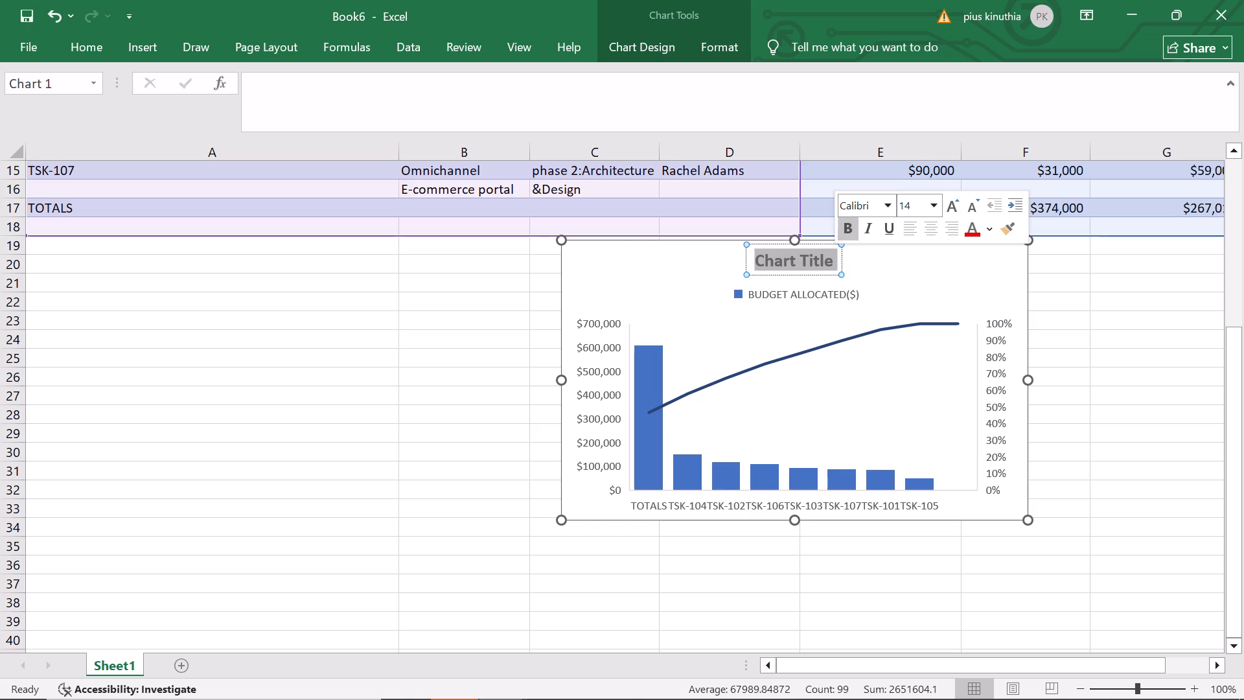
scroll(912, 338, "up", 2)
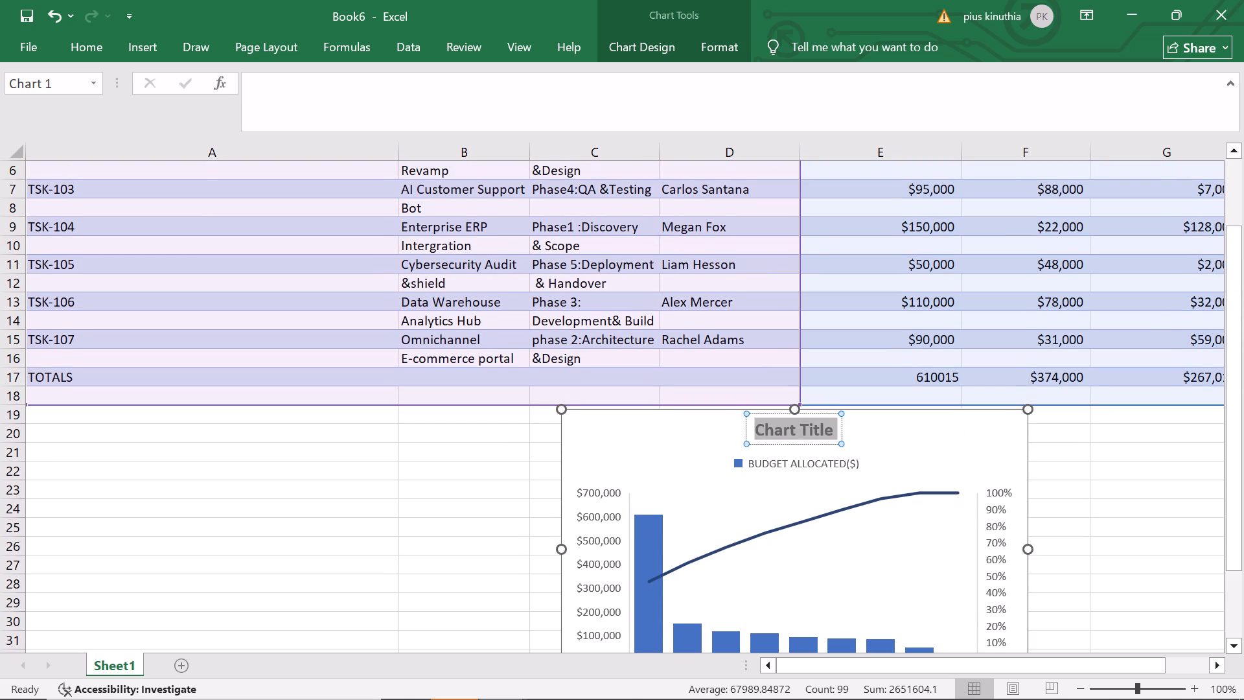
left_click(438, 522)
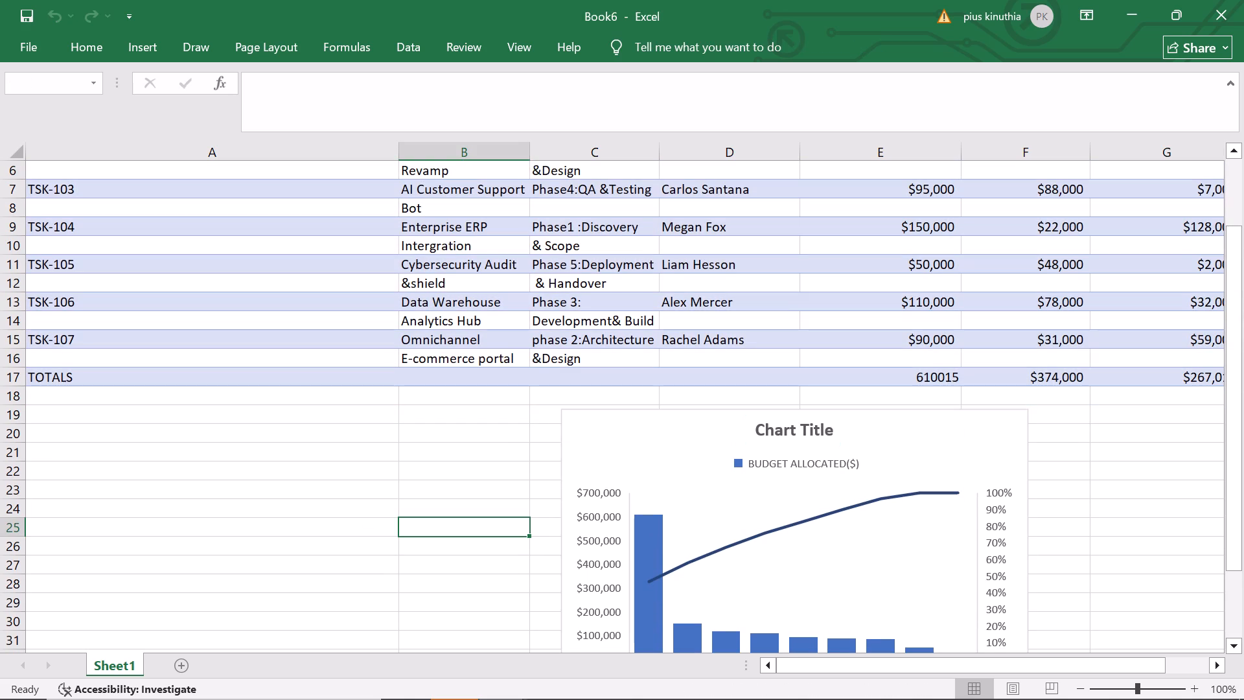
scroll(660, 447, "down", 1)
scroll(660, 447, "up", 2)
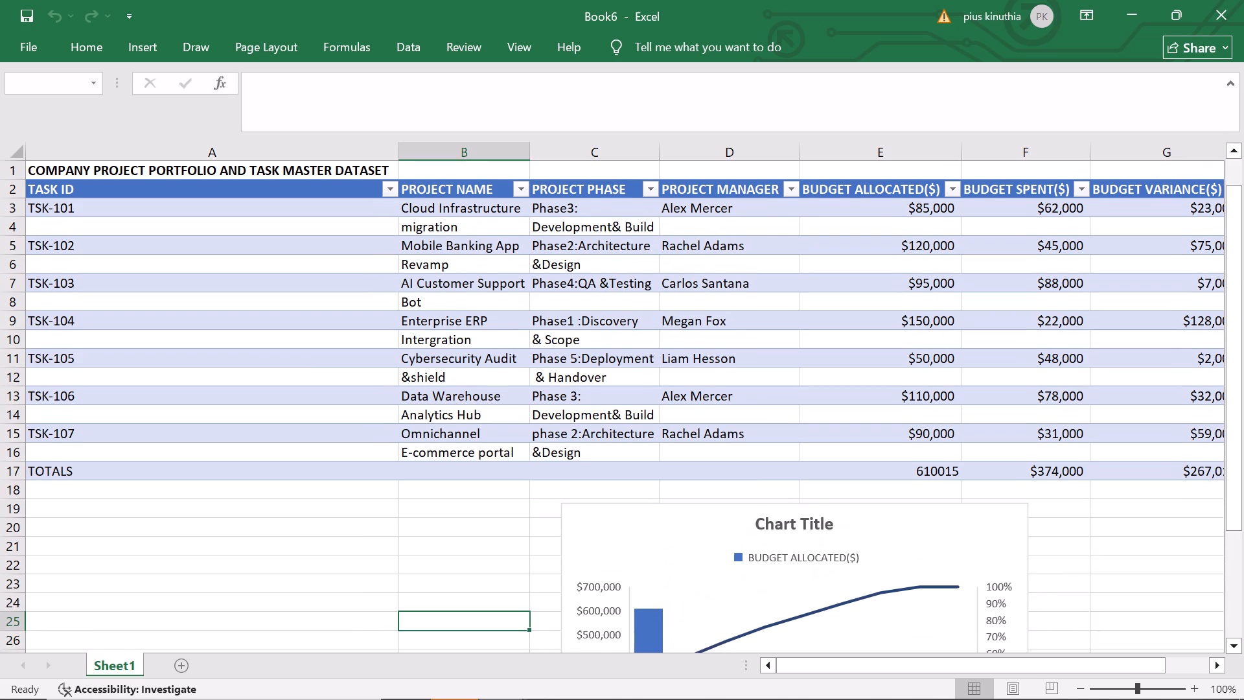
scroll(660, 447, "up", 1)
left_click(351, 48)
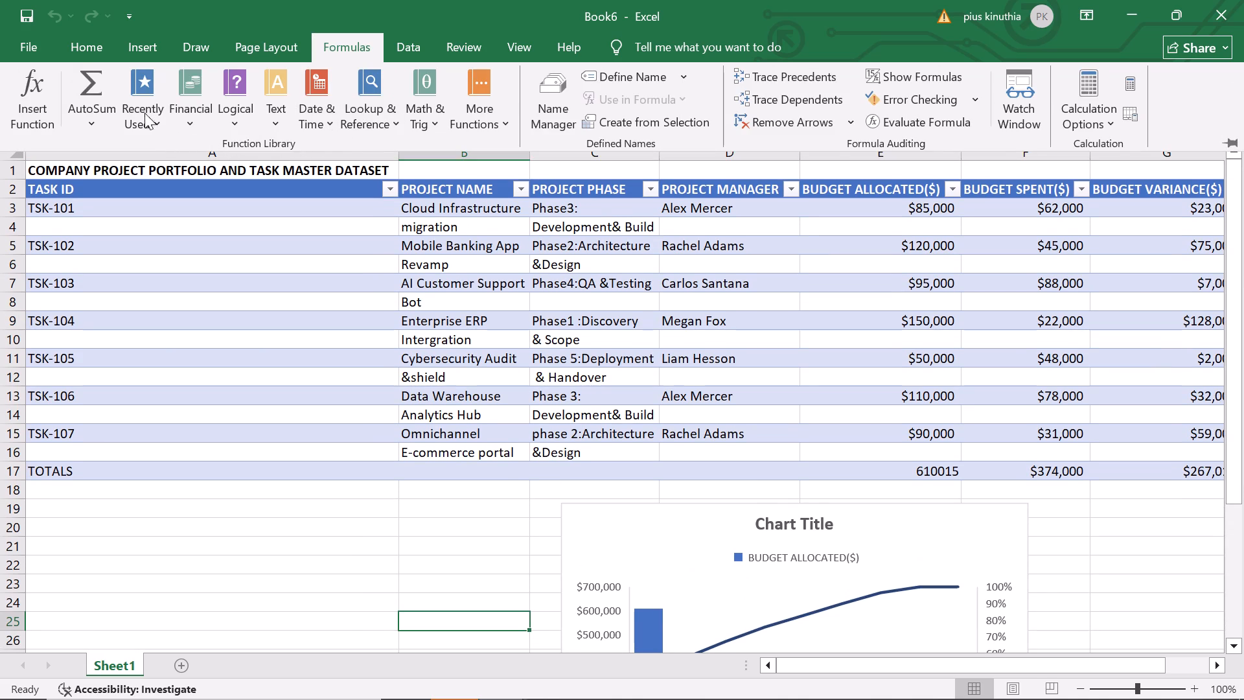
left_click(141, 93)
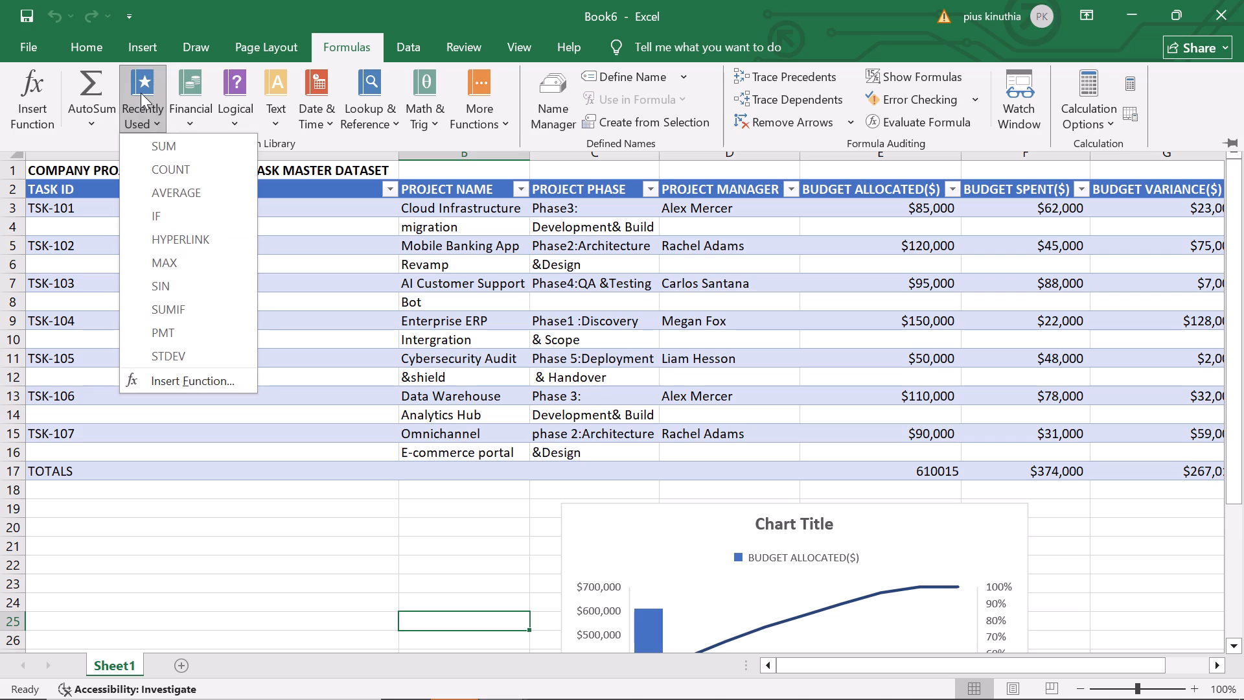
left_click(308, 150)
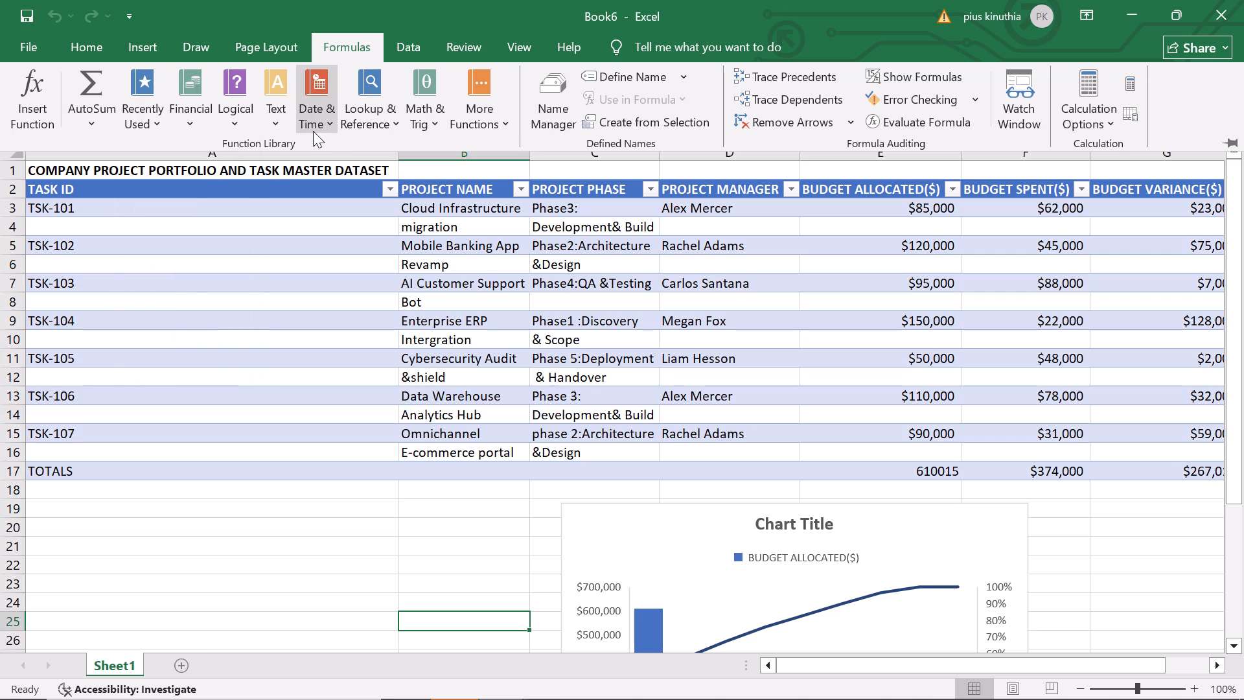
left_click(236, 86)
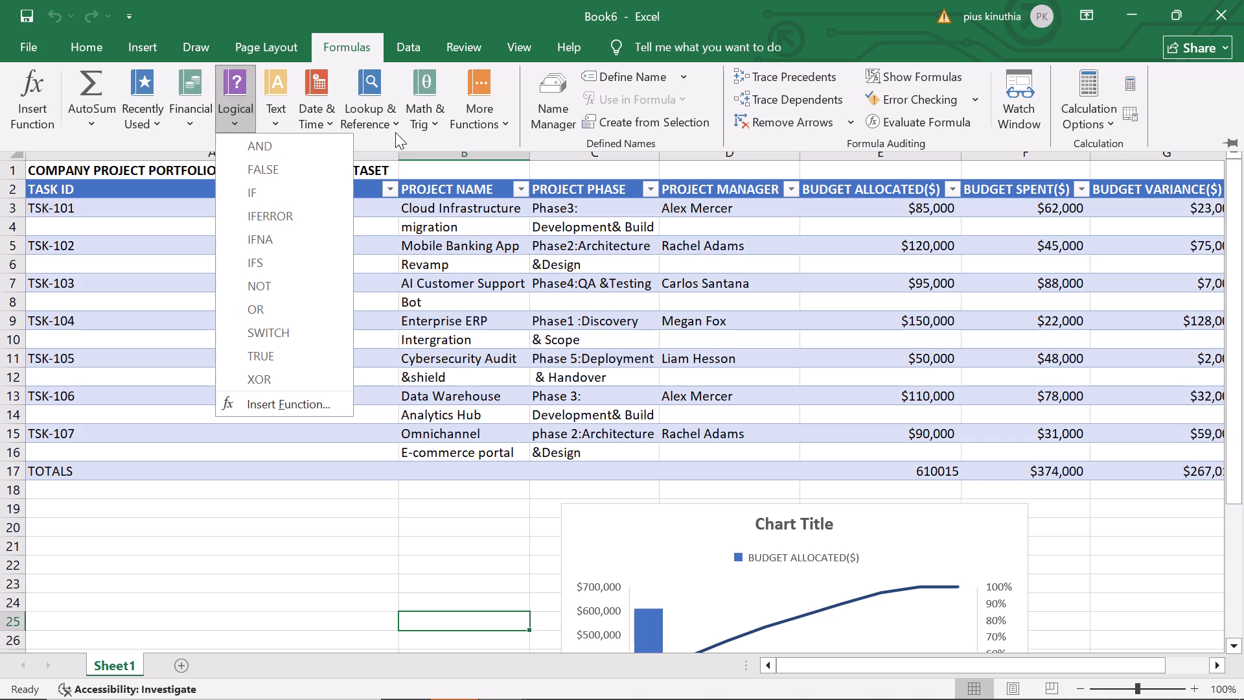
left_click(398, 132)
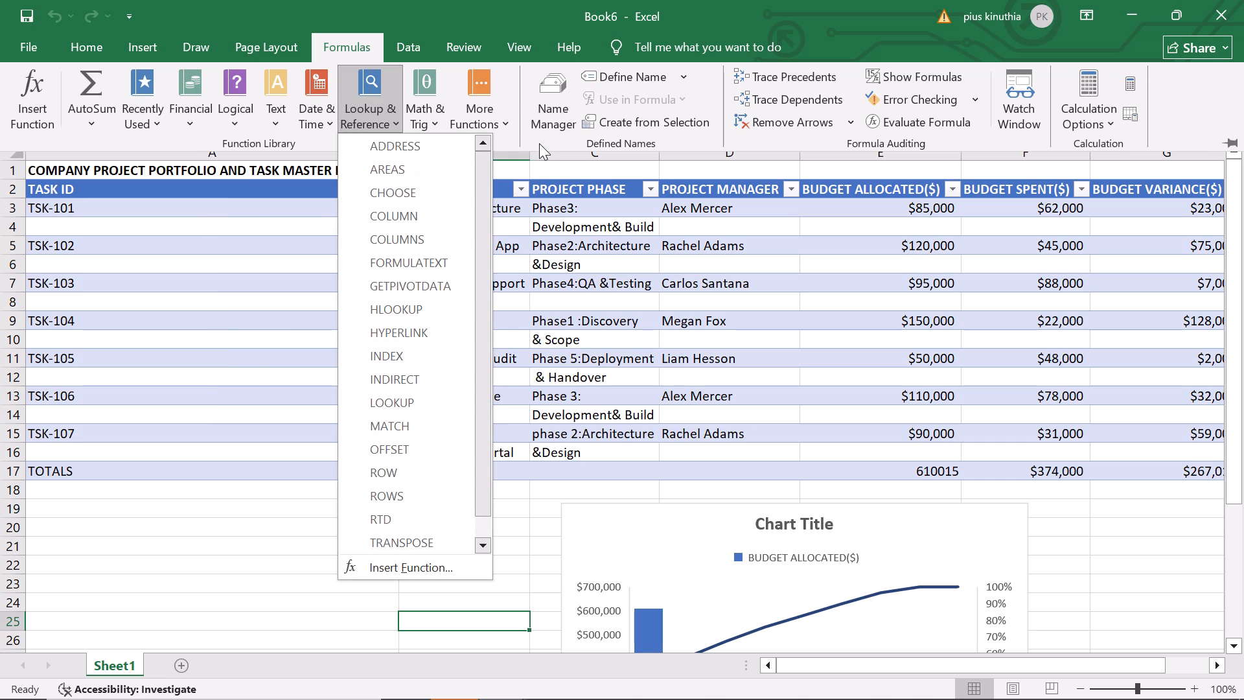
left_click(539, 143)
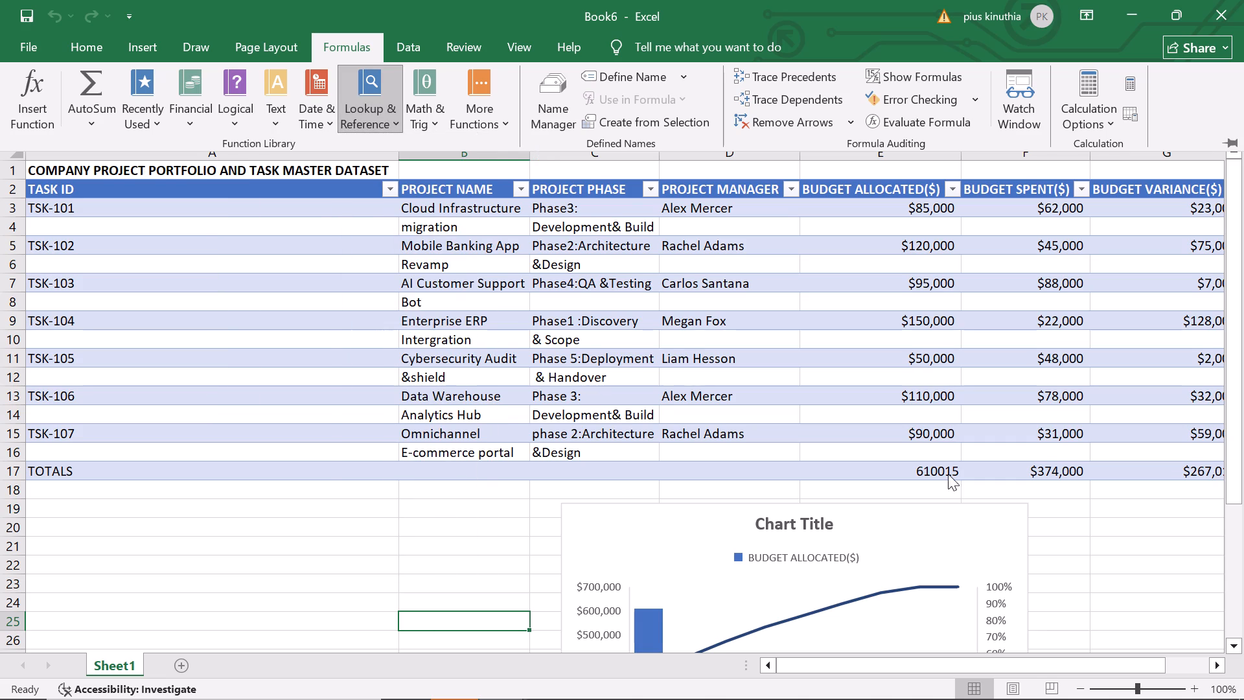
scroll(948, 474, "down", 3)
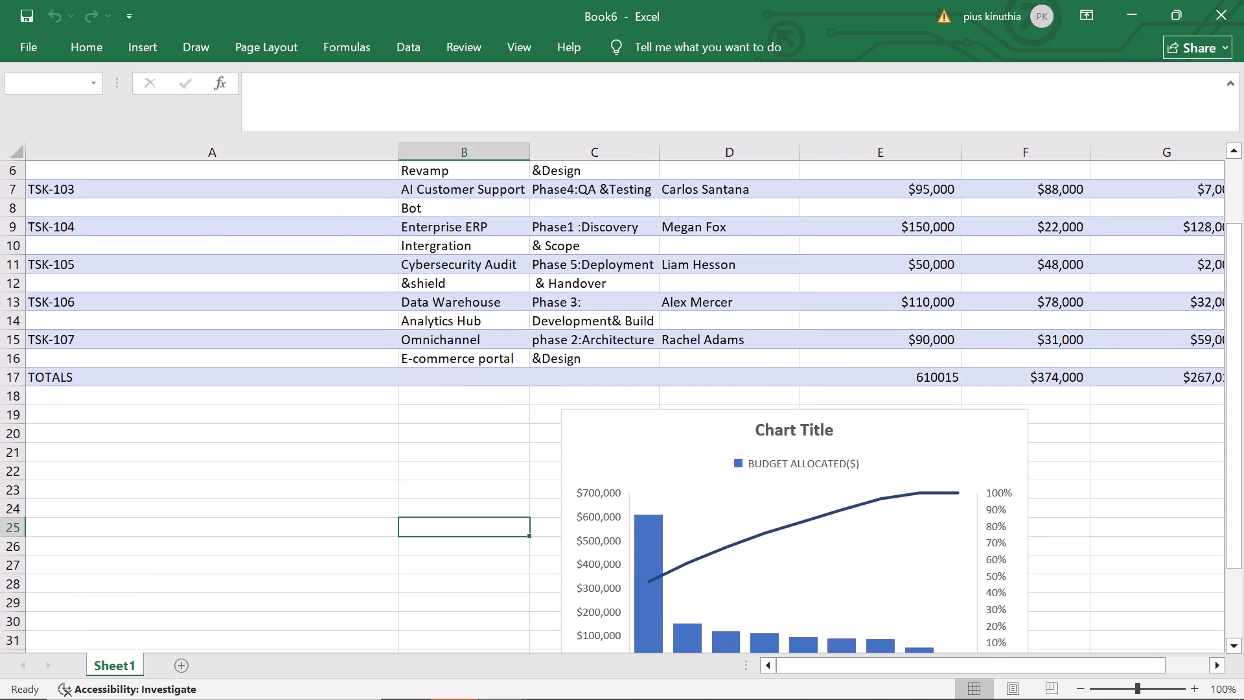
Review the project budget table, its totals row and the Pareto chart placed below it.
scroll(948, 474, "down", 4)
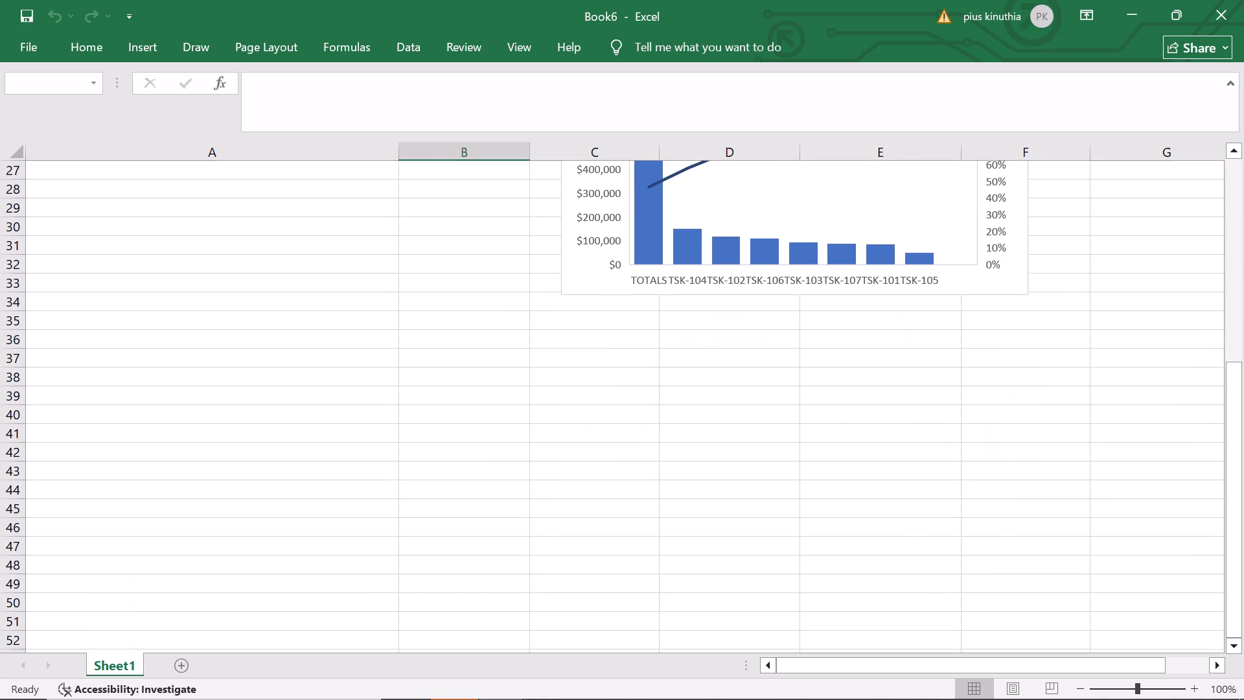
scroll(948, 474, "up", 5)
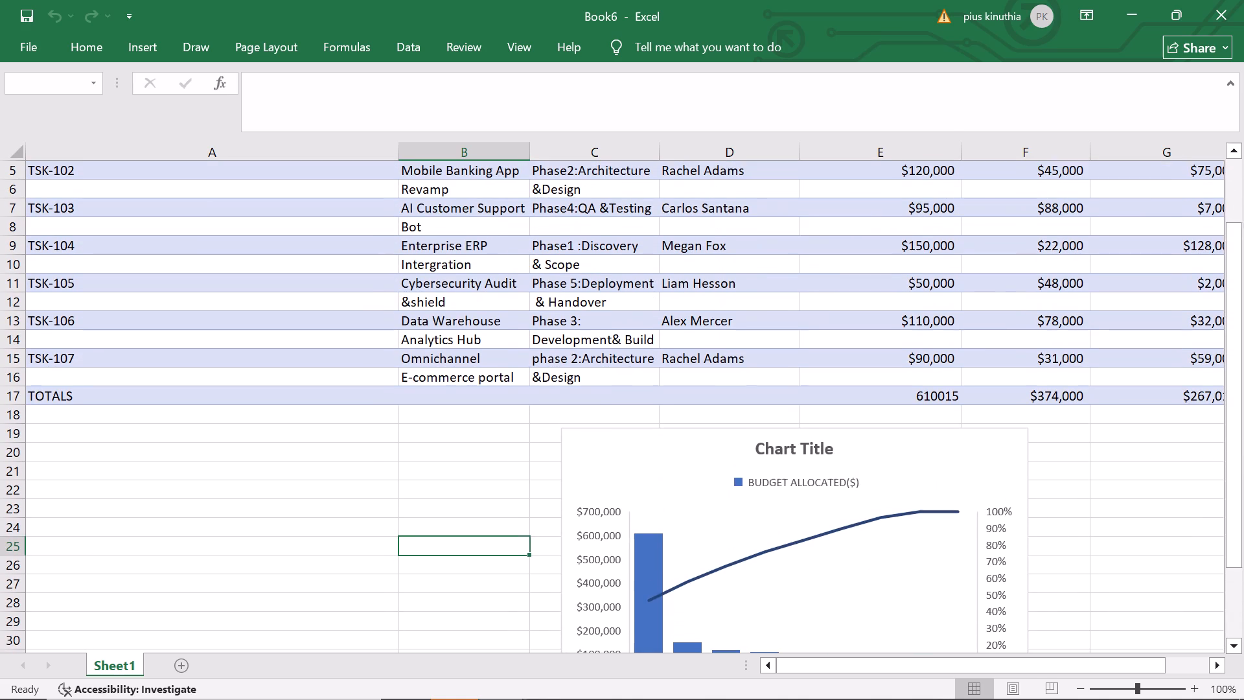
left_click(934, 405)
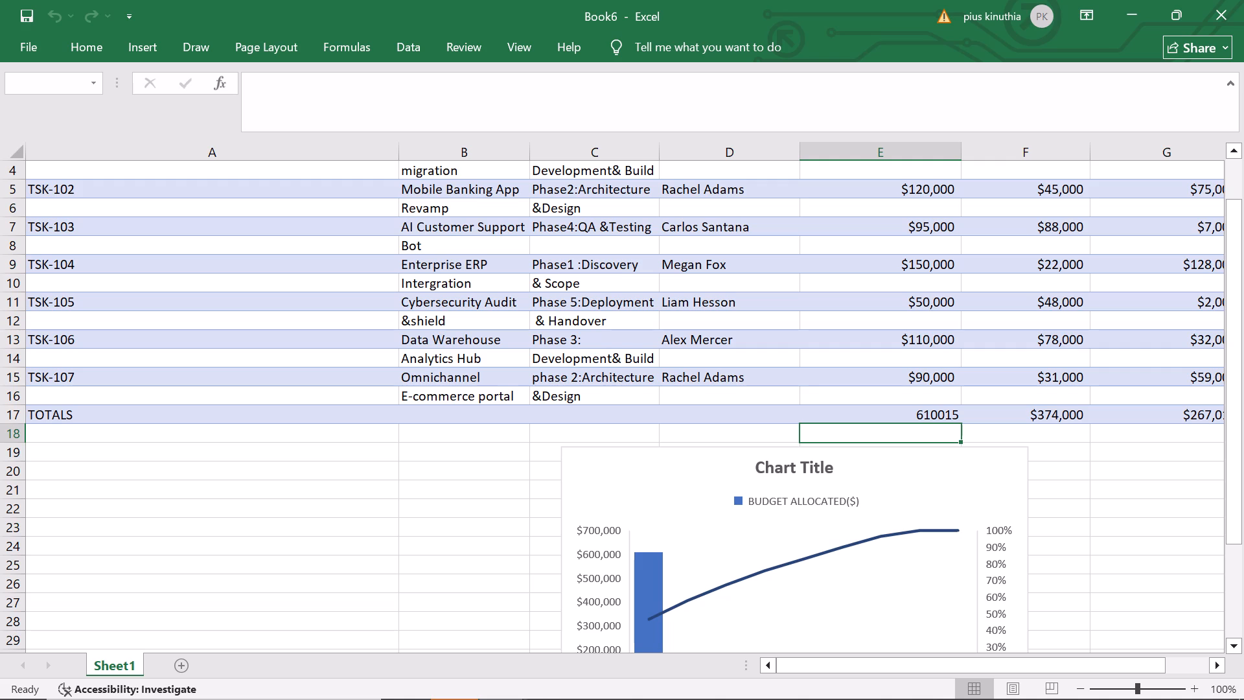
scroll(711, 456, "down", 1)
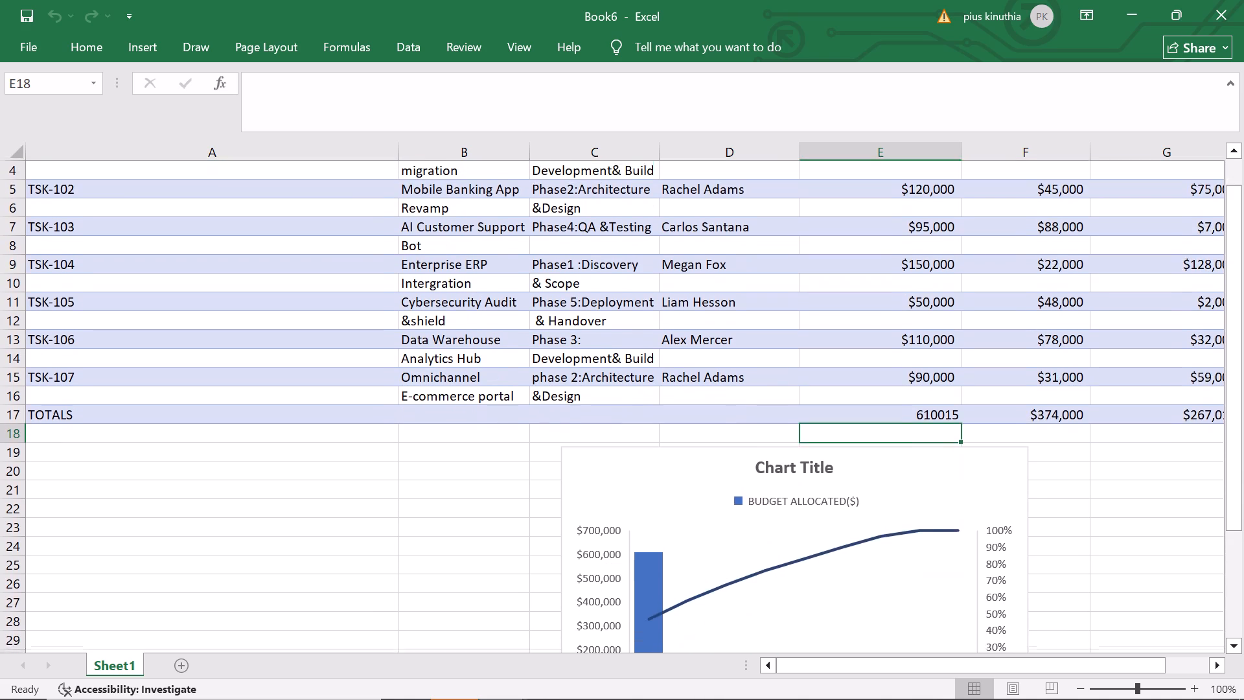
scroll(711, 456, "down", 2)
scroll(711, 456, "up", 3)
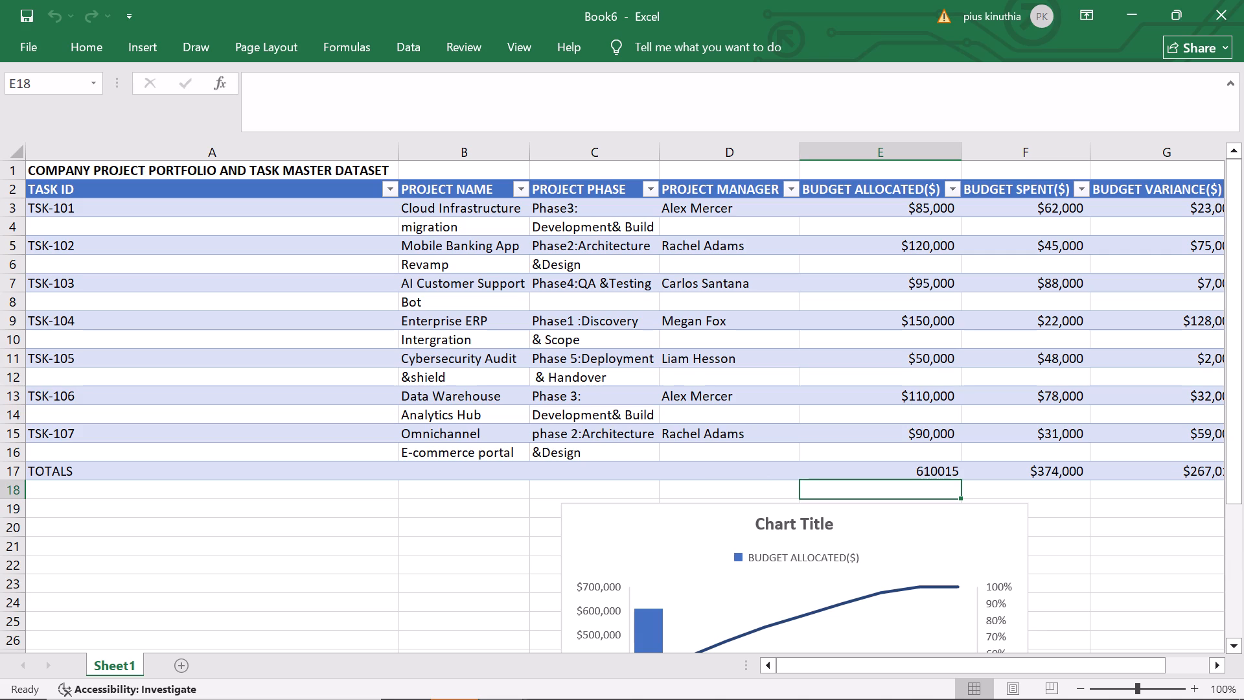
scroll(1223, 324, "down", 1)
scroll(1223, 324, "up", 1)
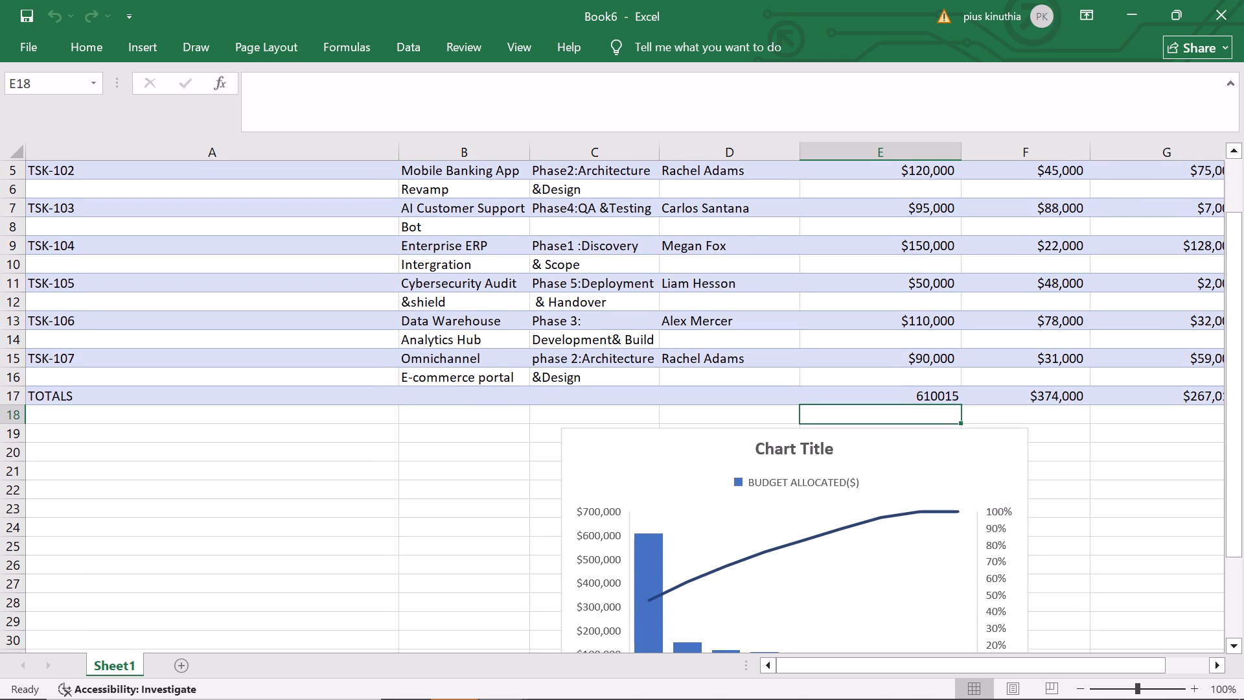
scroll(1223, 324, "up", 1)
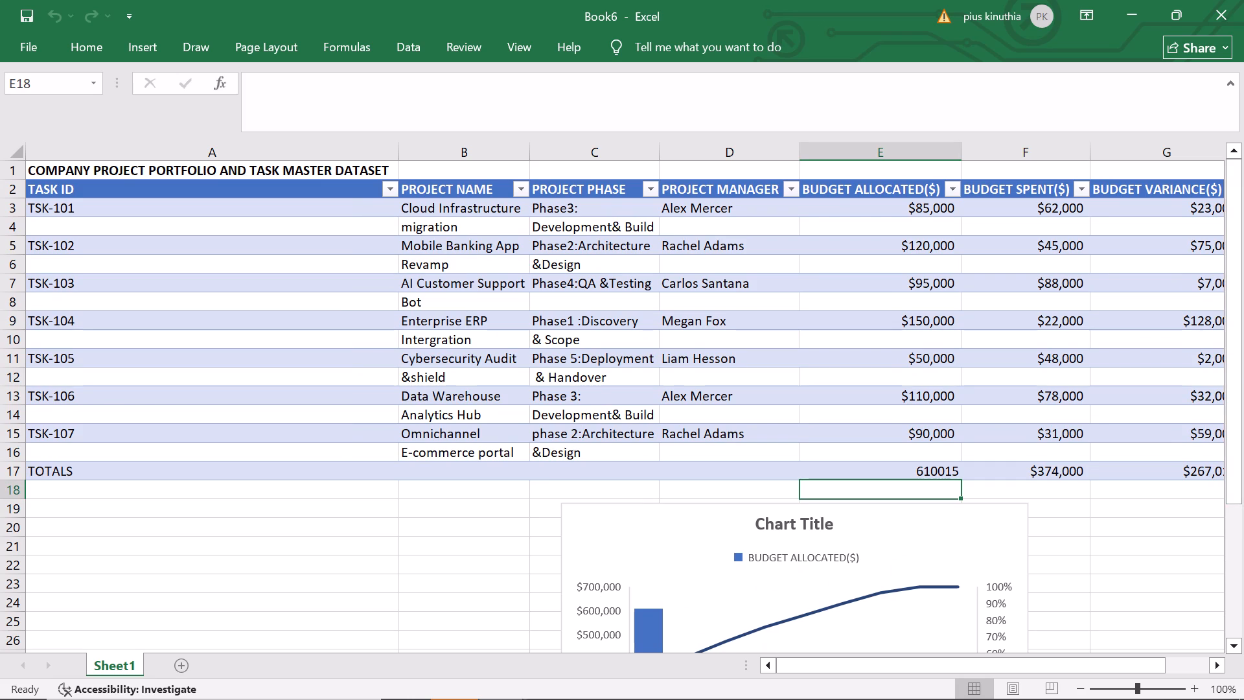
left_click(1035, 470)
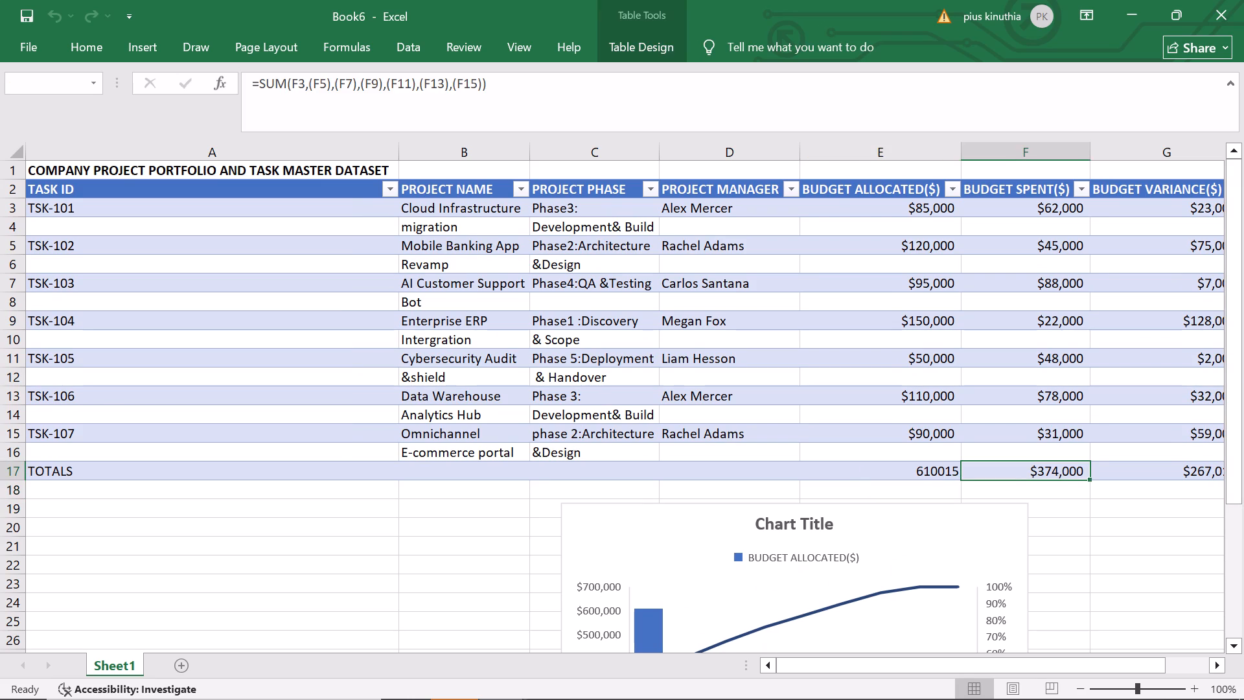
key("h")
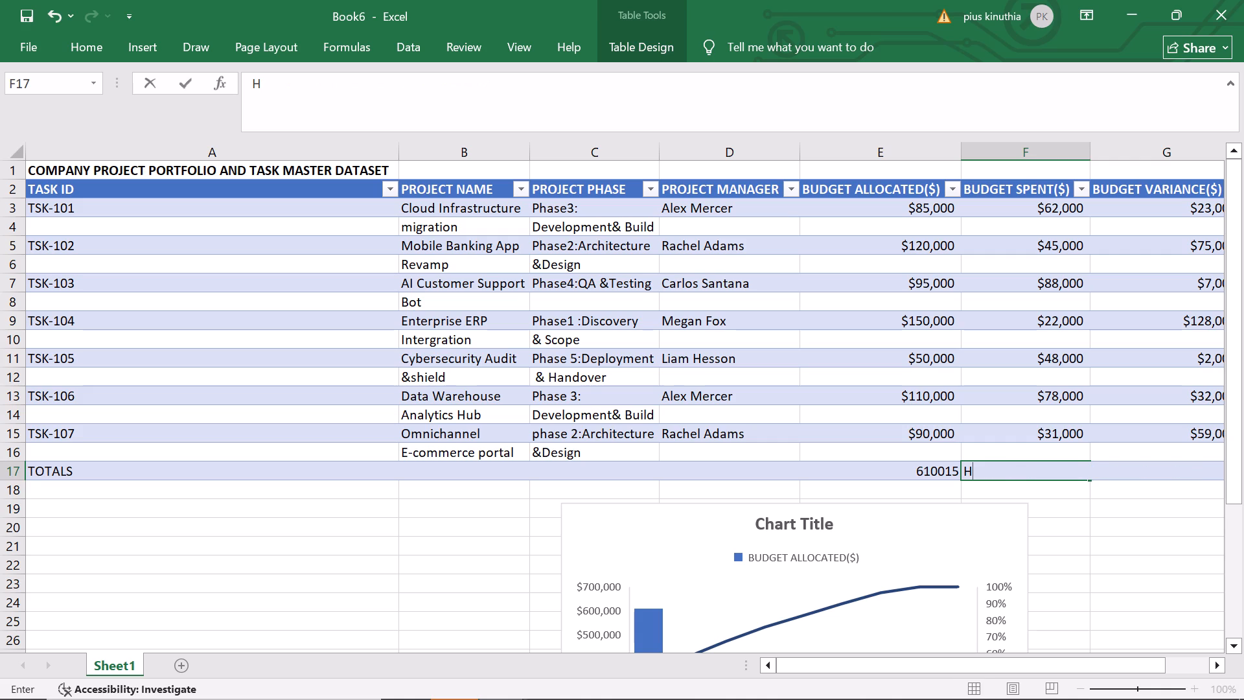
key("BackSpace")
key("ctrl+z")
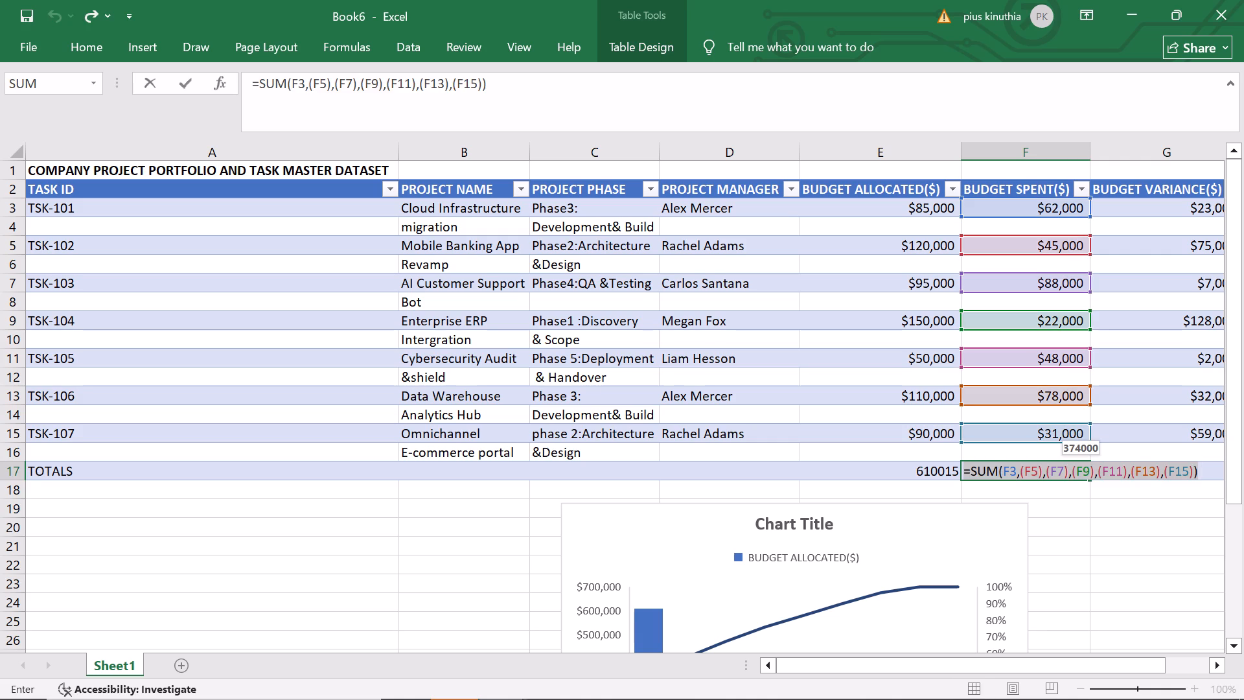
Inspect the function arguments of the SUM formula in the Budget Spent total, cell F17, and accept them.
left_click(1074, 448)
left_click(1033, 472)
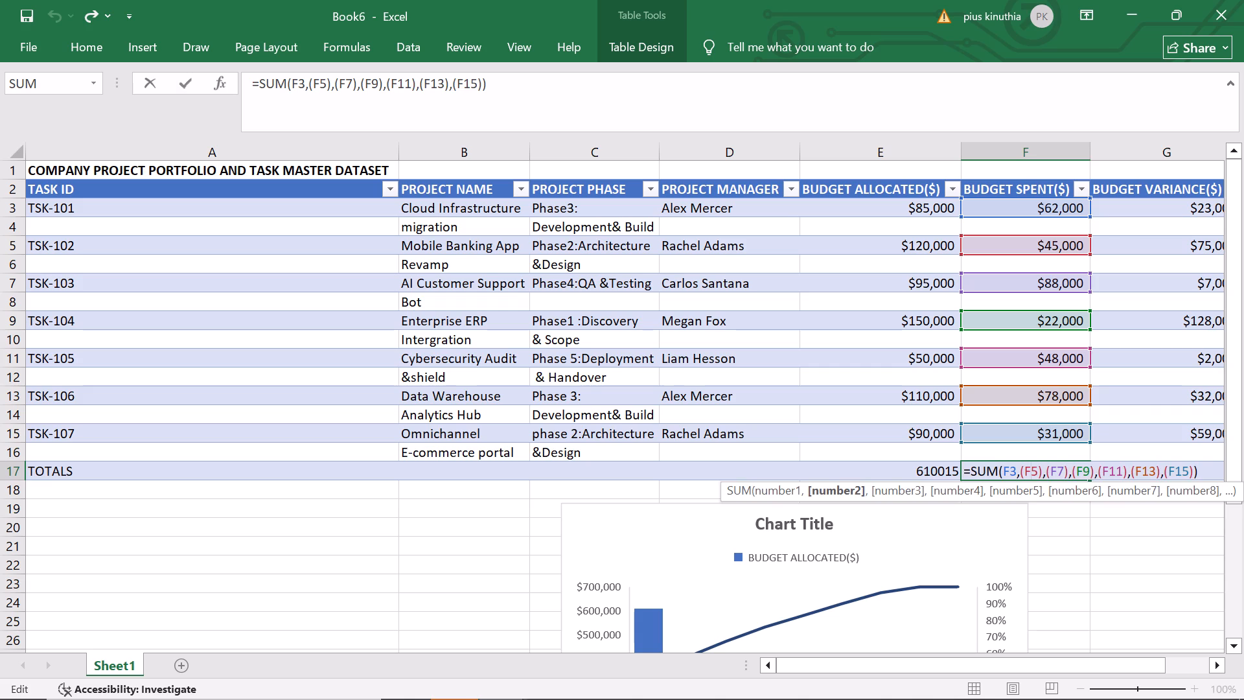
left_click(216, 79)
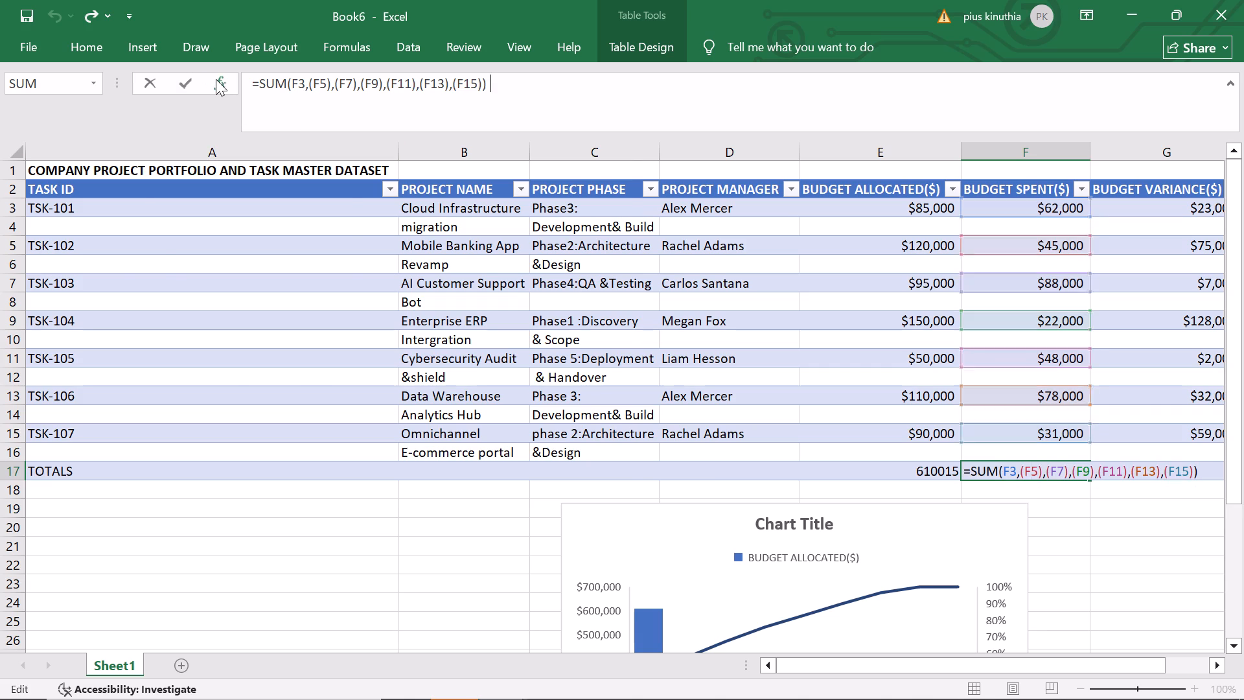
left_click(496, 450)
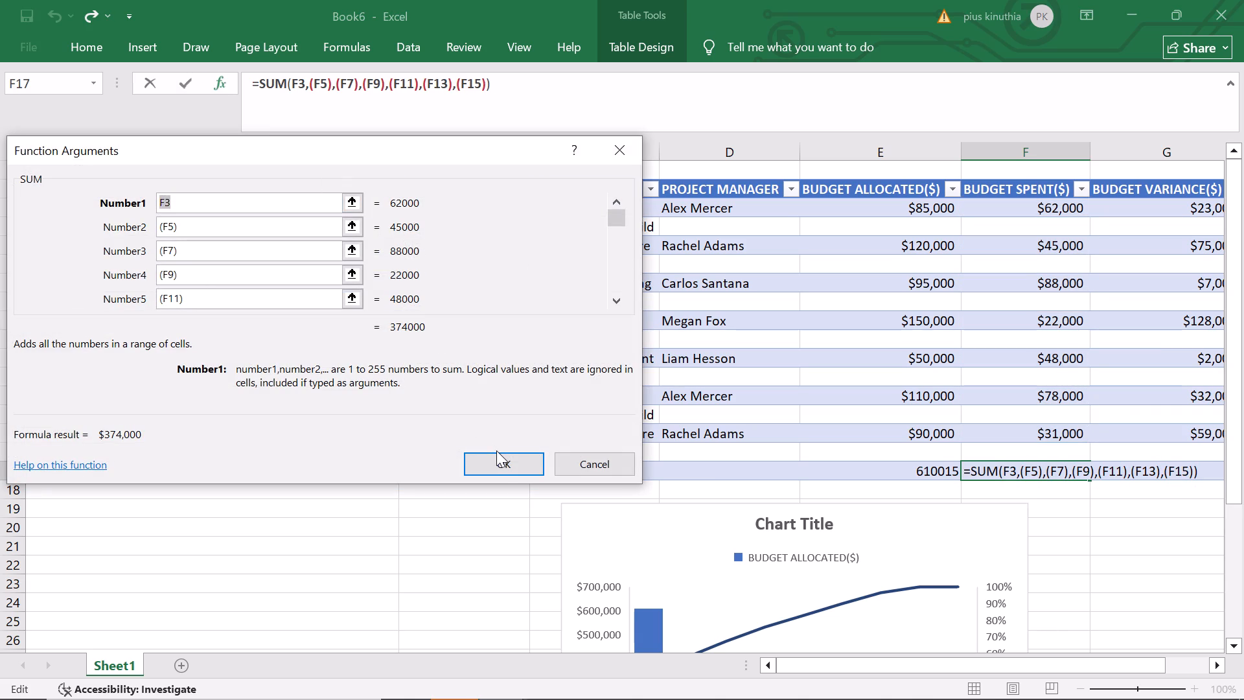
left_click(500, 468)
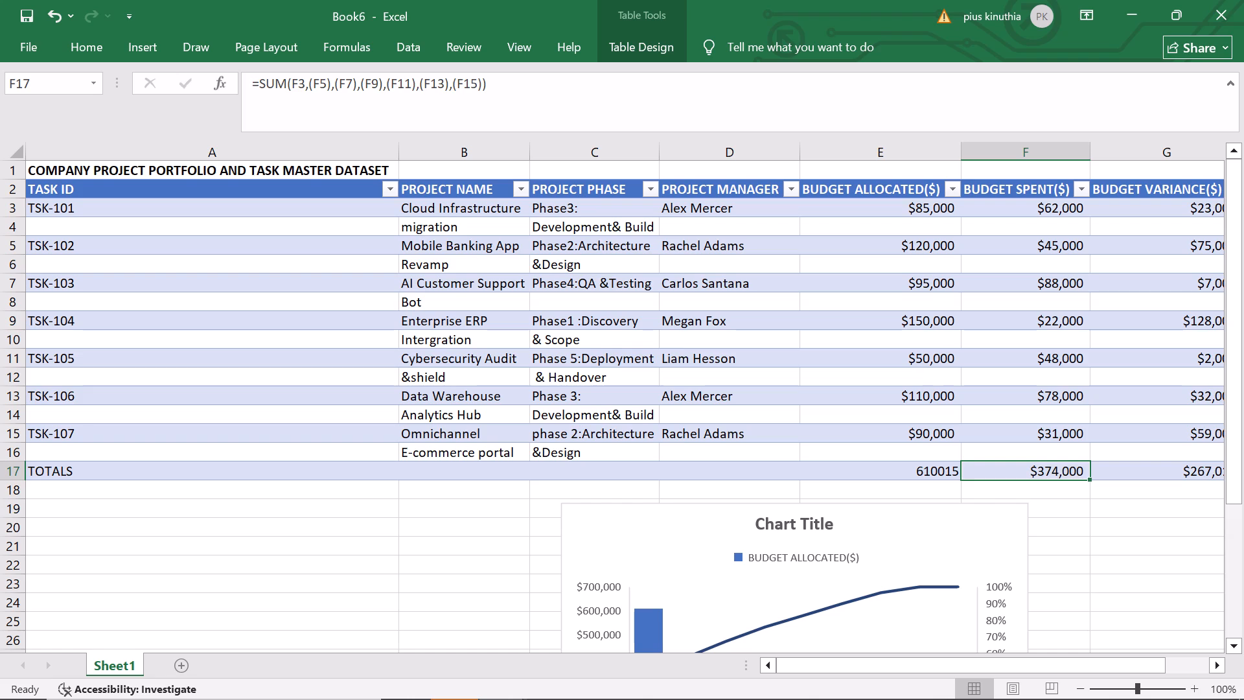
Enter the section title CUSTOMER SUPPORT AND TICKETING OPERATIONS in cell A35, below the Pareto chart.
scroll(493, 530, "down", 1)
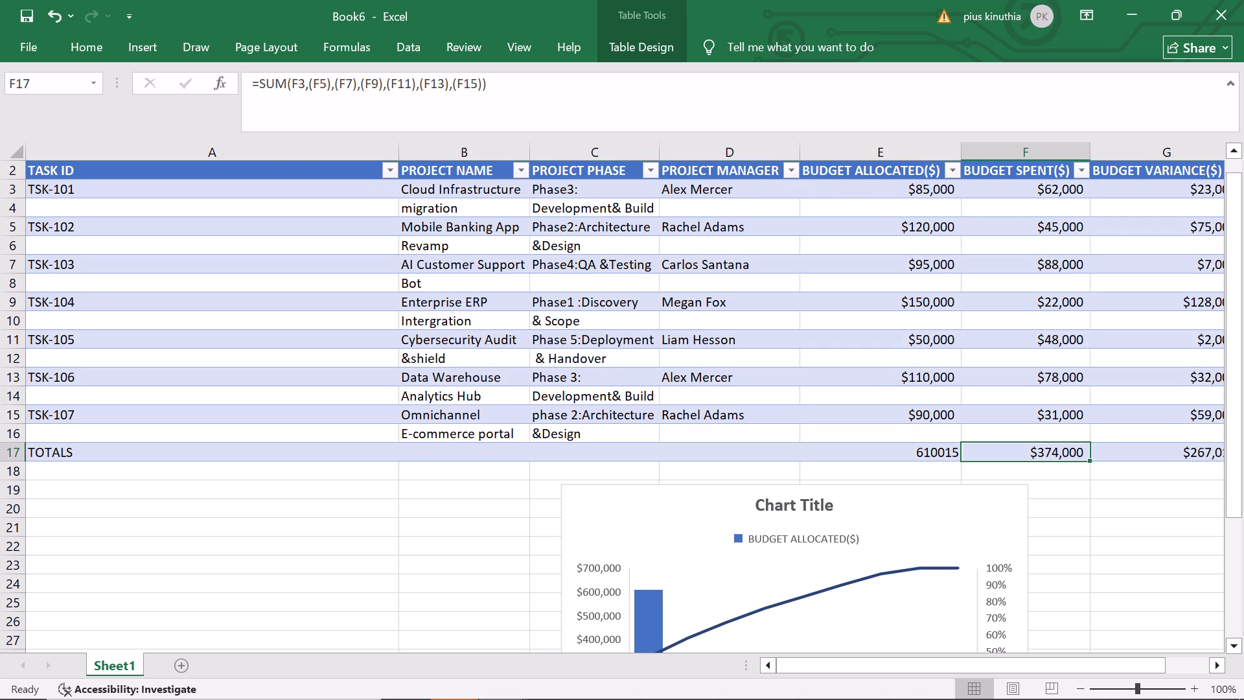
scroll(493, 530, "down", 2)
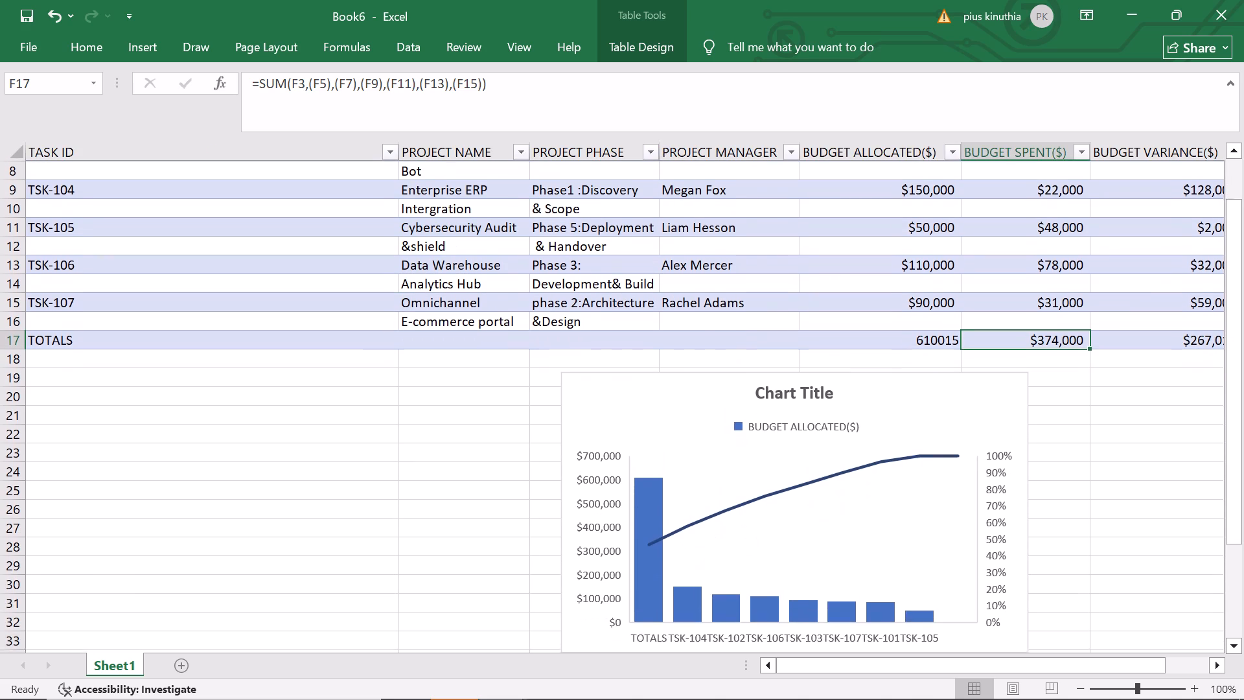
scroll(493, 530, "up", 1)
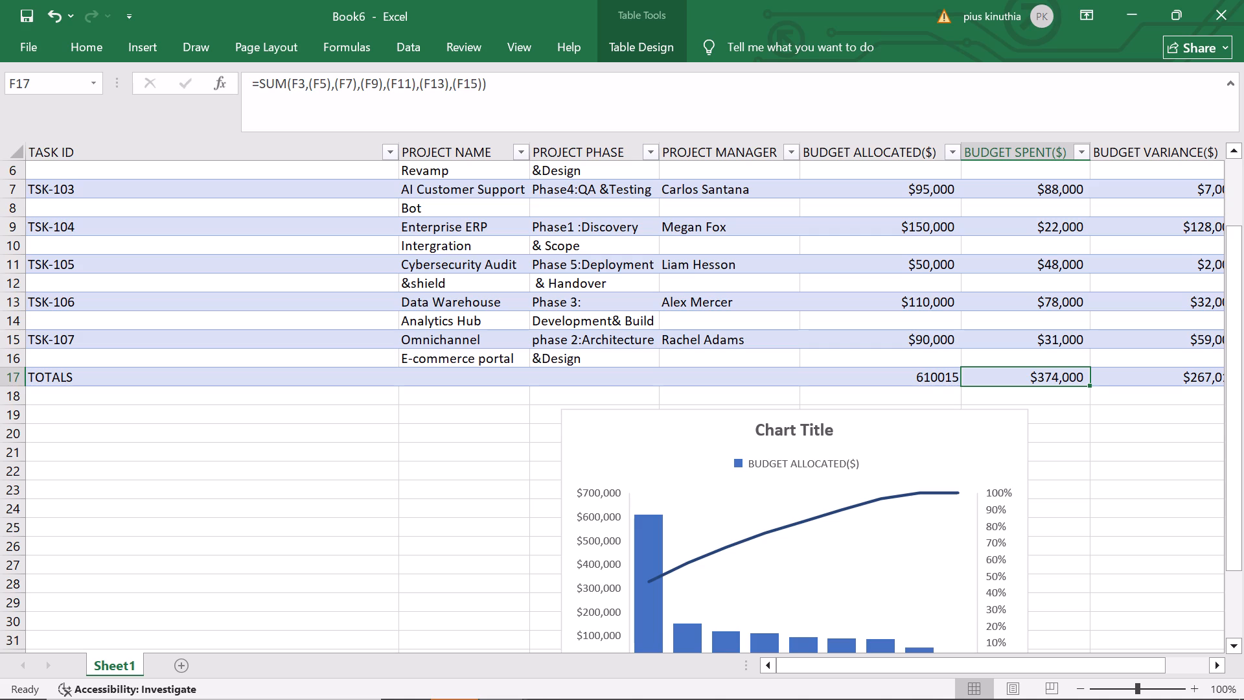
scroll(493, 530, "down", 3)
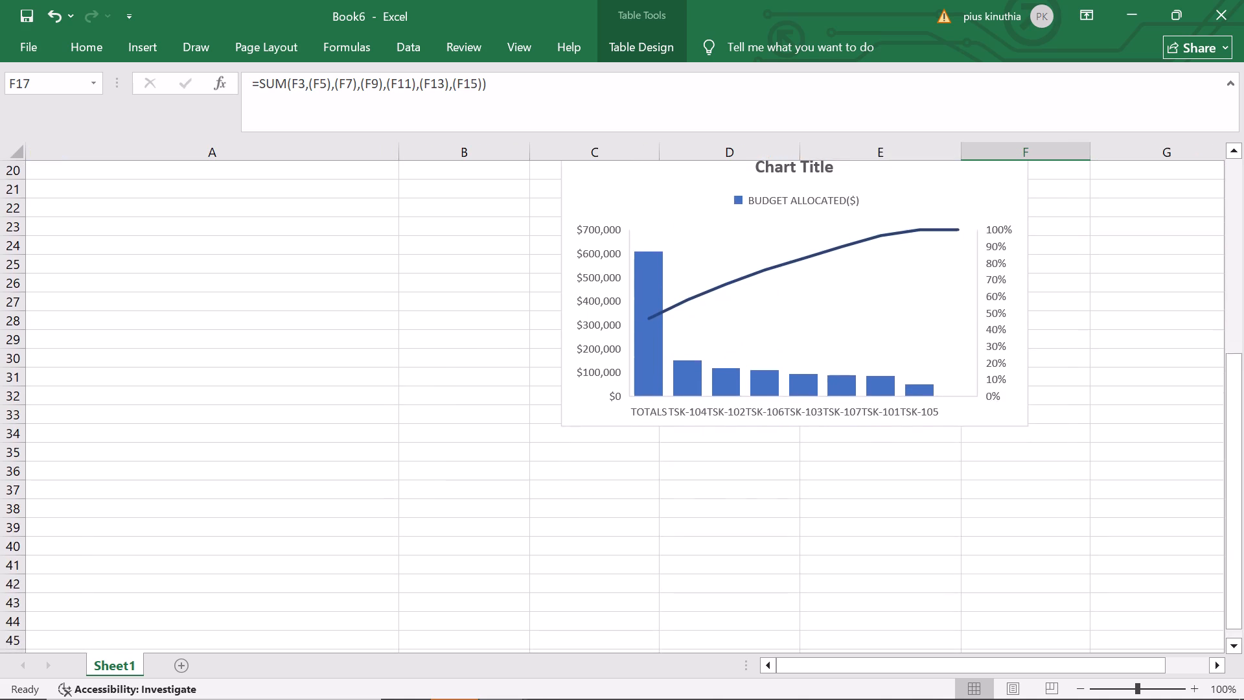
scroll(493, 530, "down", 2)
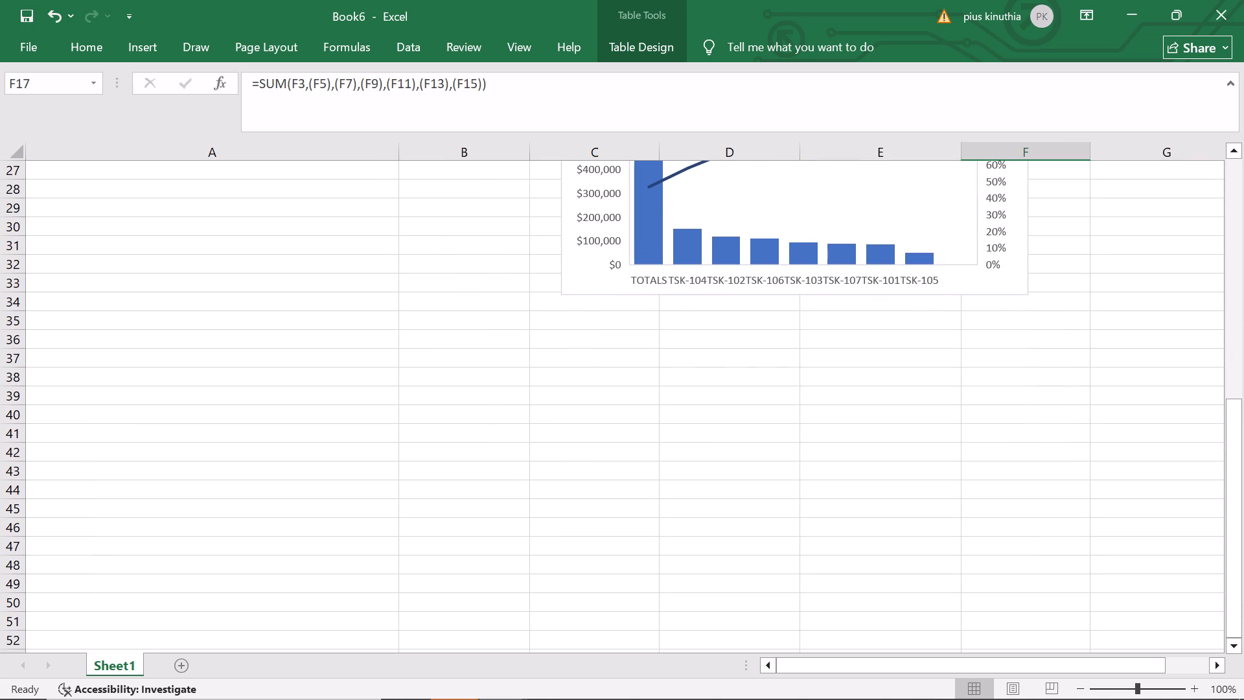
left_click(73, 320)
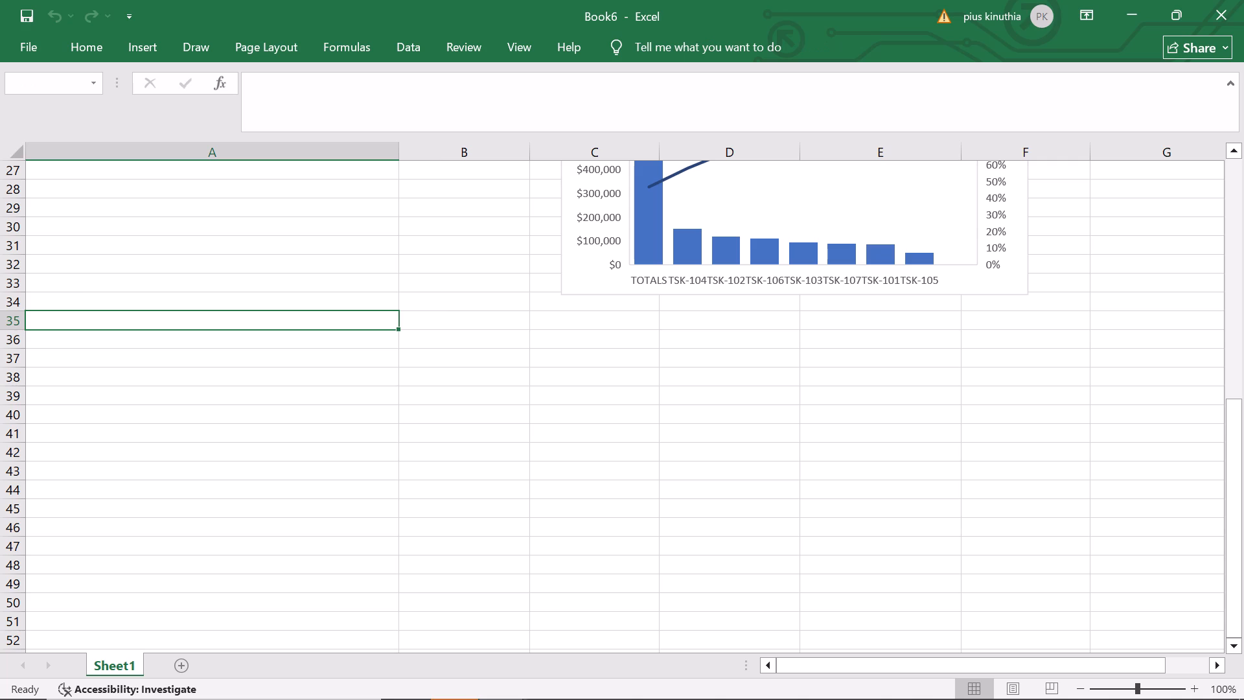
type("CUST")
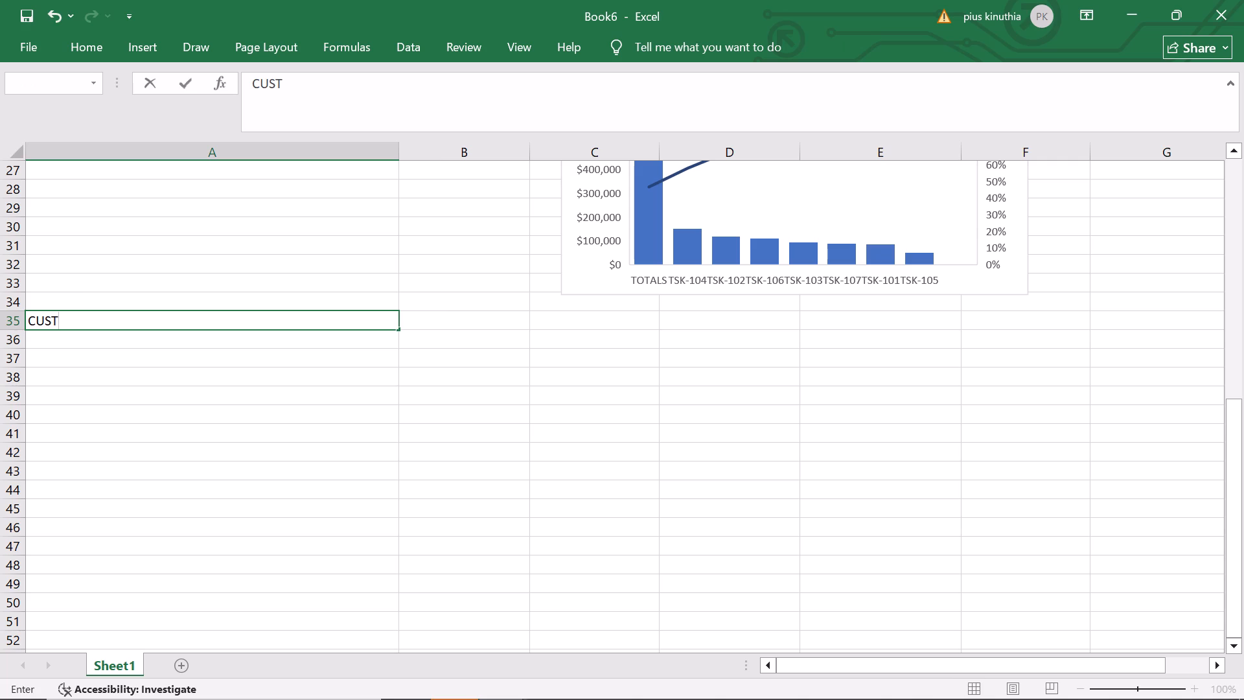
type("OMER")
key("space")
type("SUPPORT")
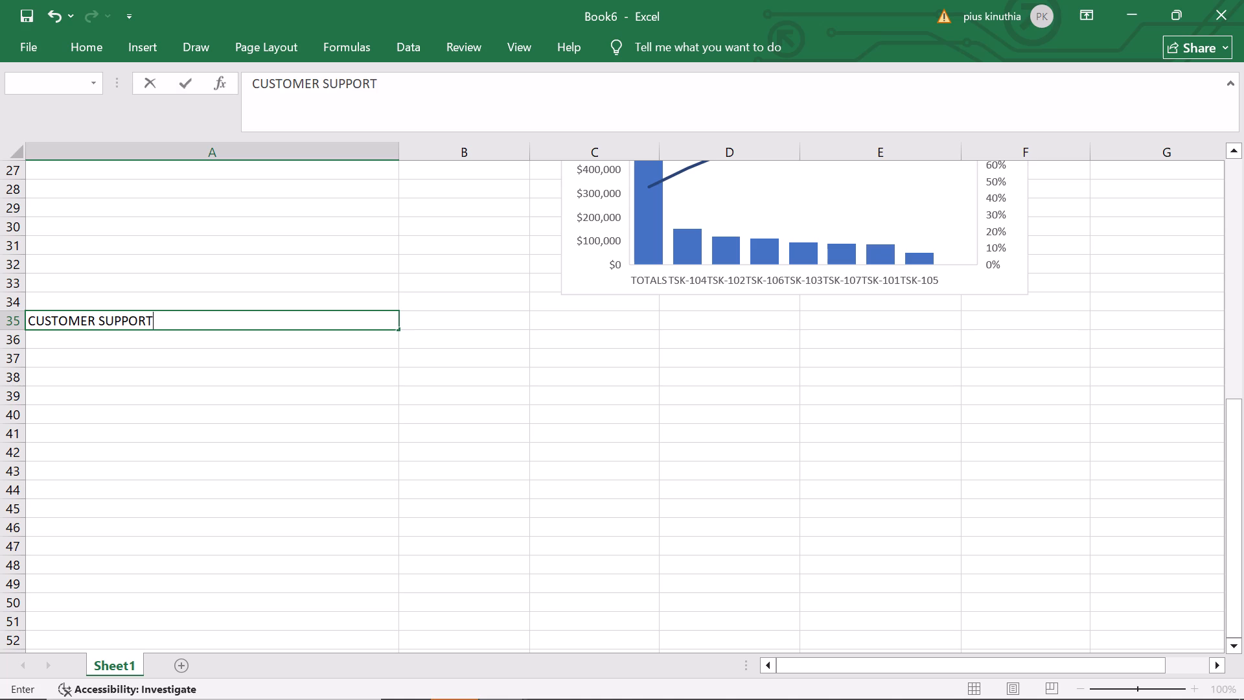
key("space")
type("AND")
key("space")
type("TICKETING")
key("space")
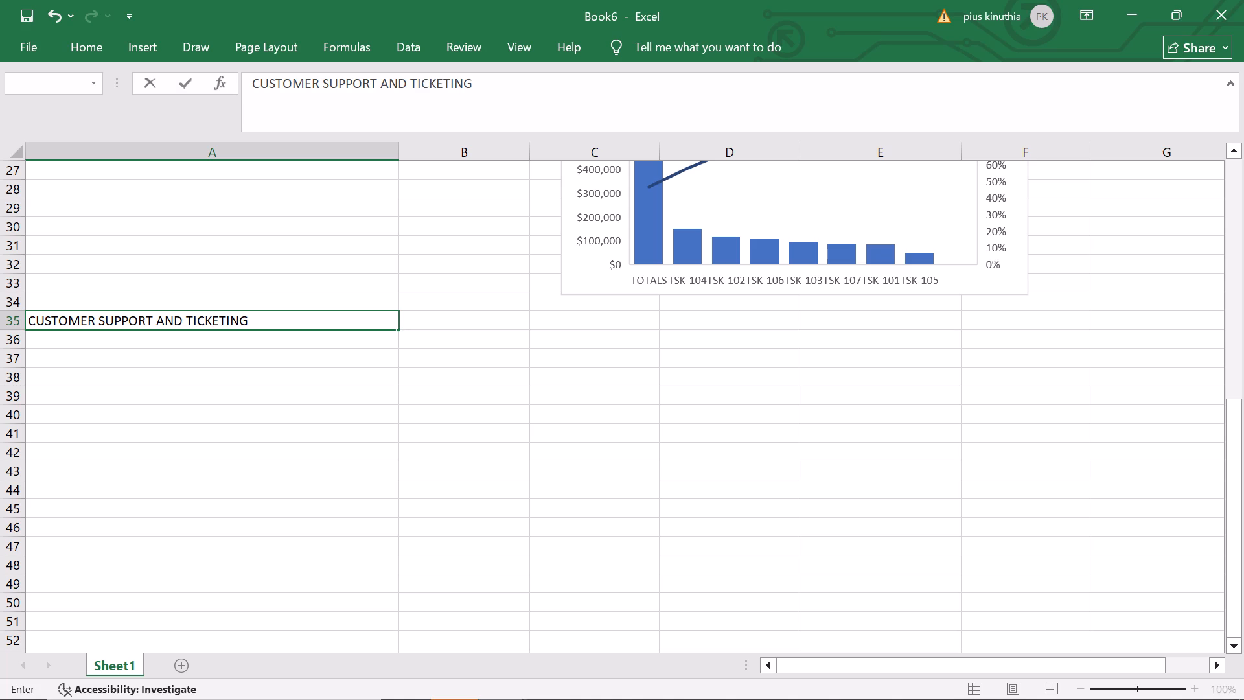
type("OPERATIONS")
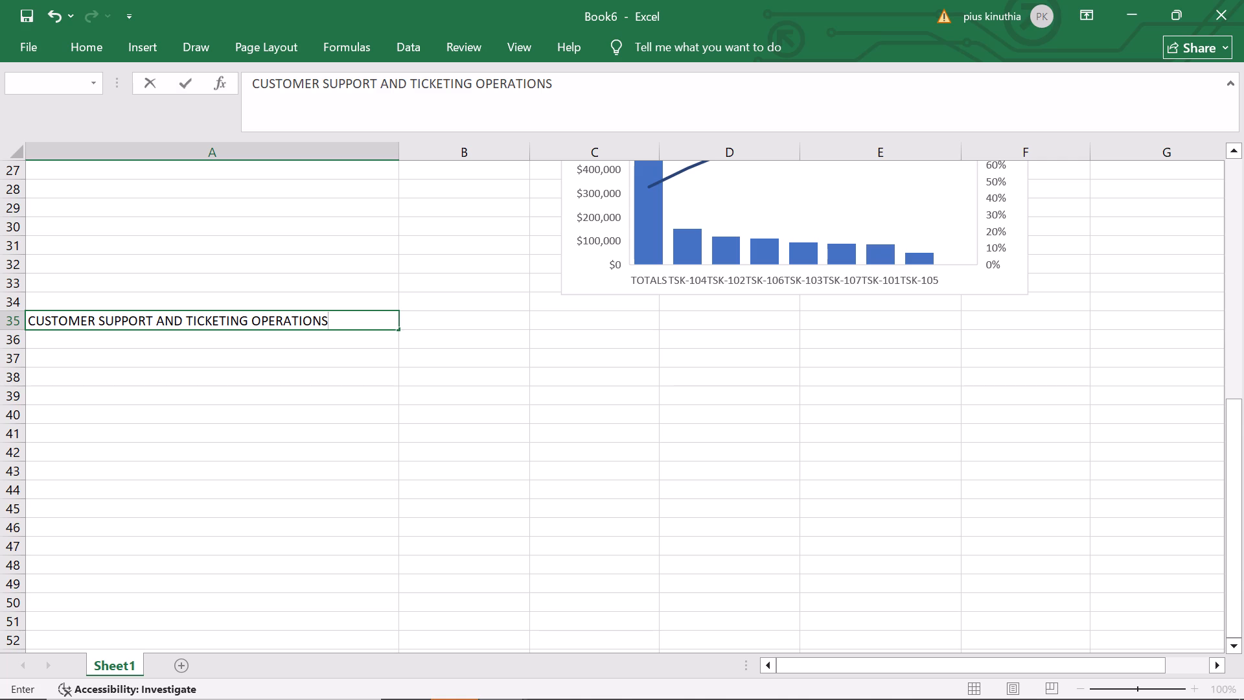
Make the whole section title in cell A35 bold and move to cell A36 beneath it.
left_click_drag(330, 321, 52, 318)
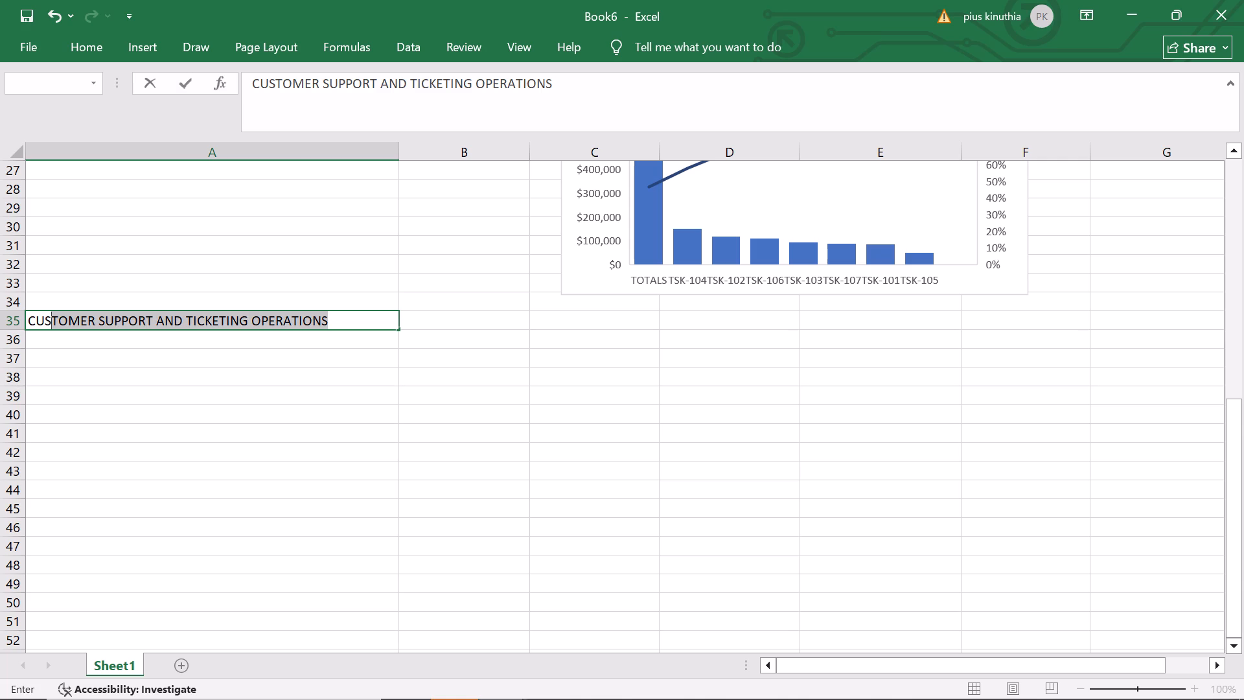
left_click_drag(52, 318, 29, 321)
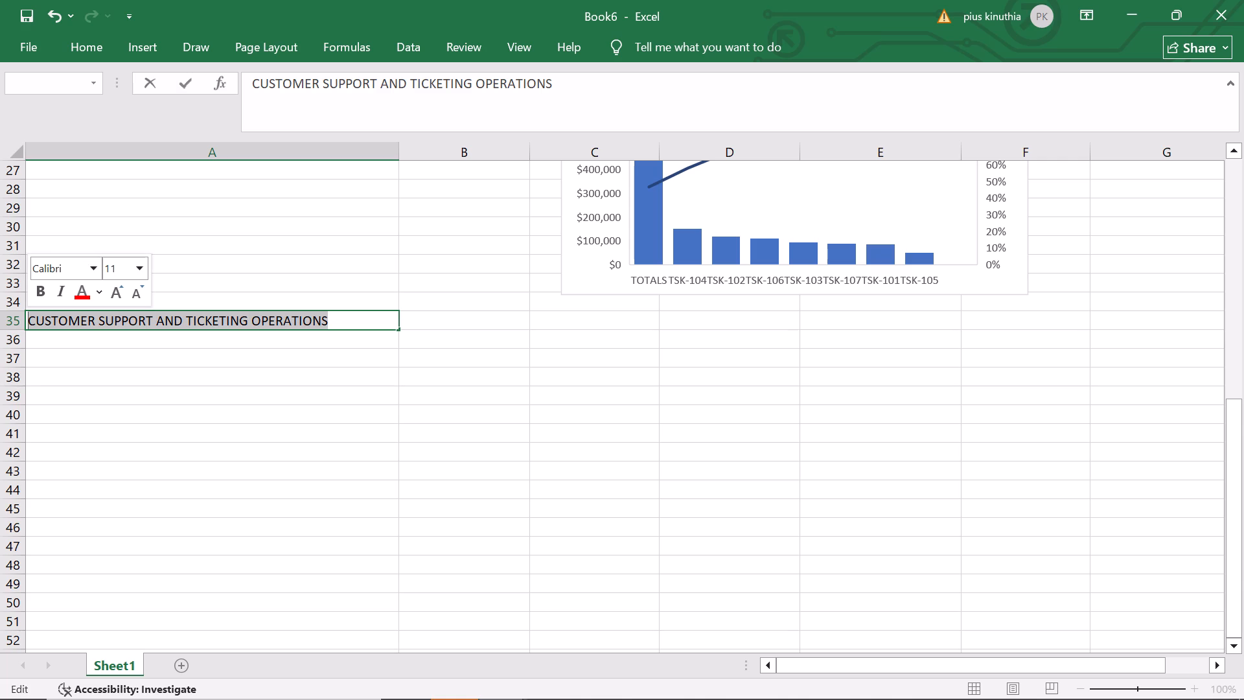
left_click(40, 295)
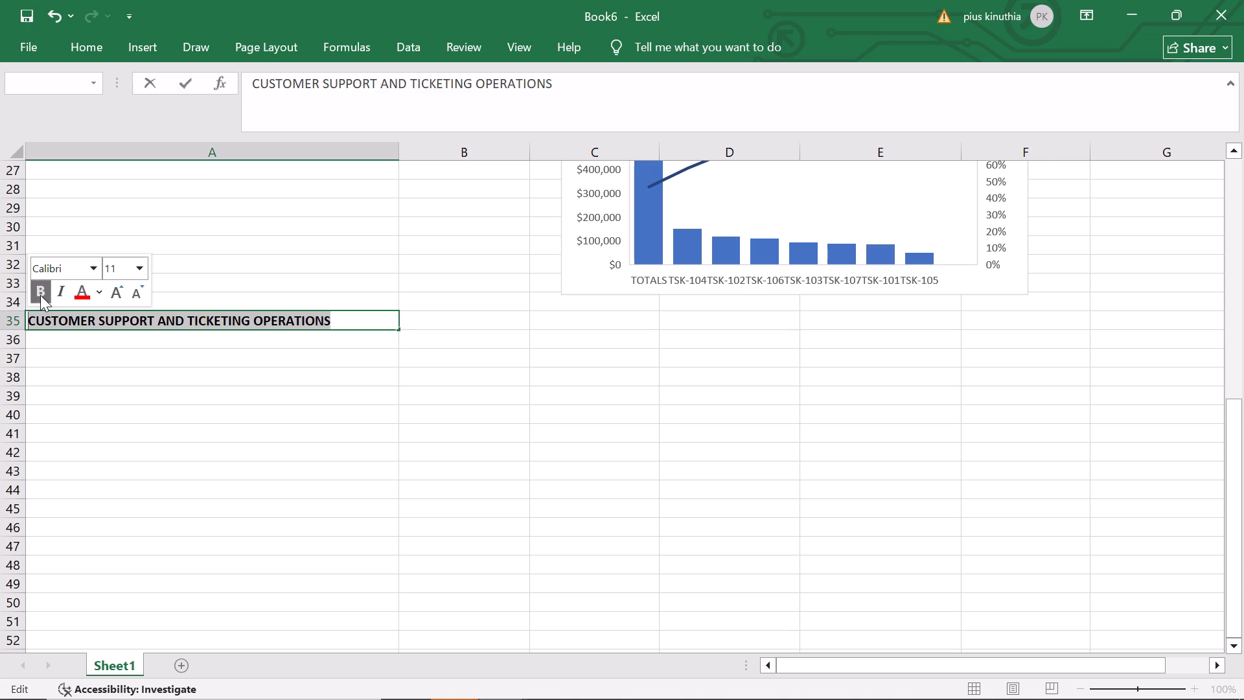
left_click(65, 329)
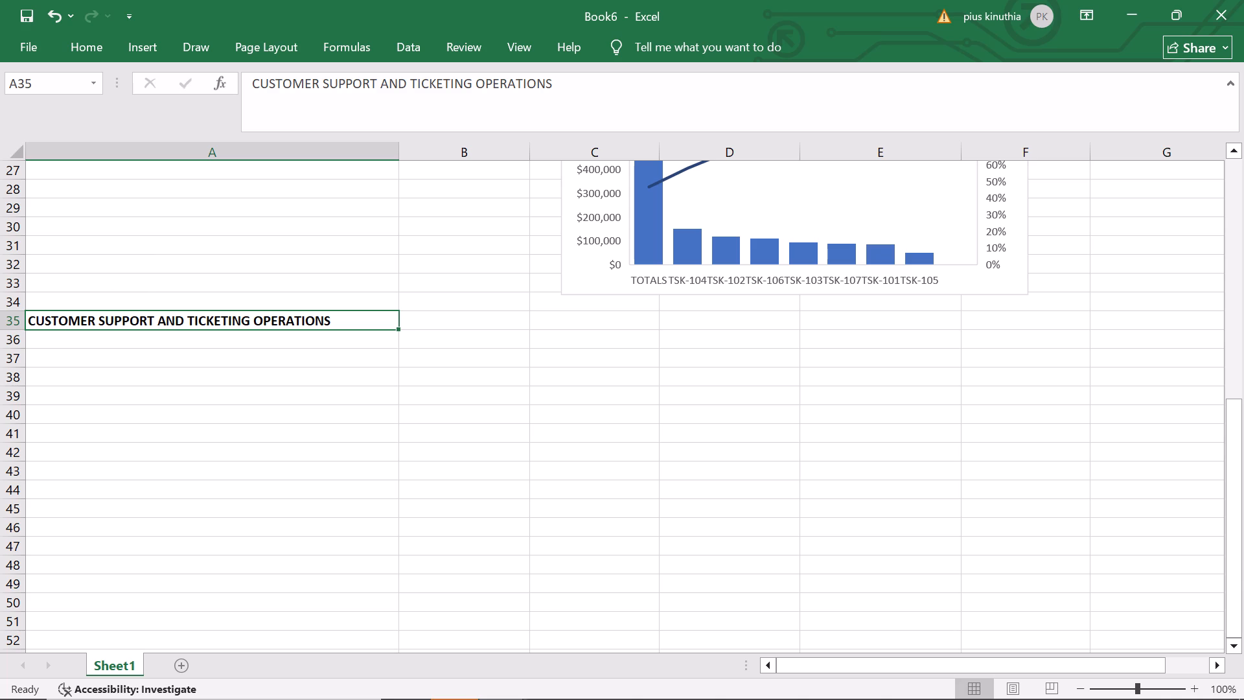
left_click(73, 342)
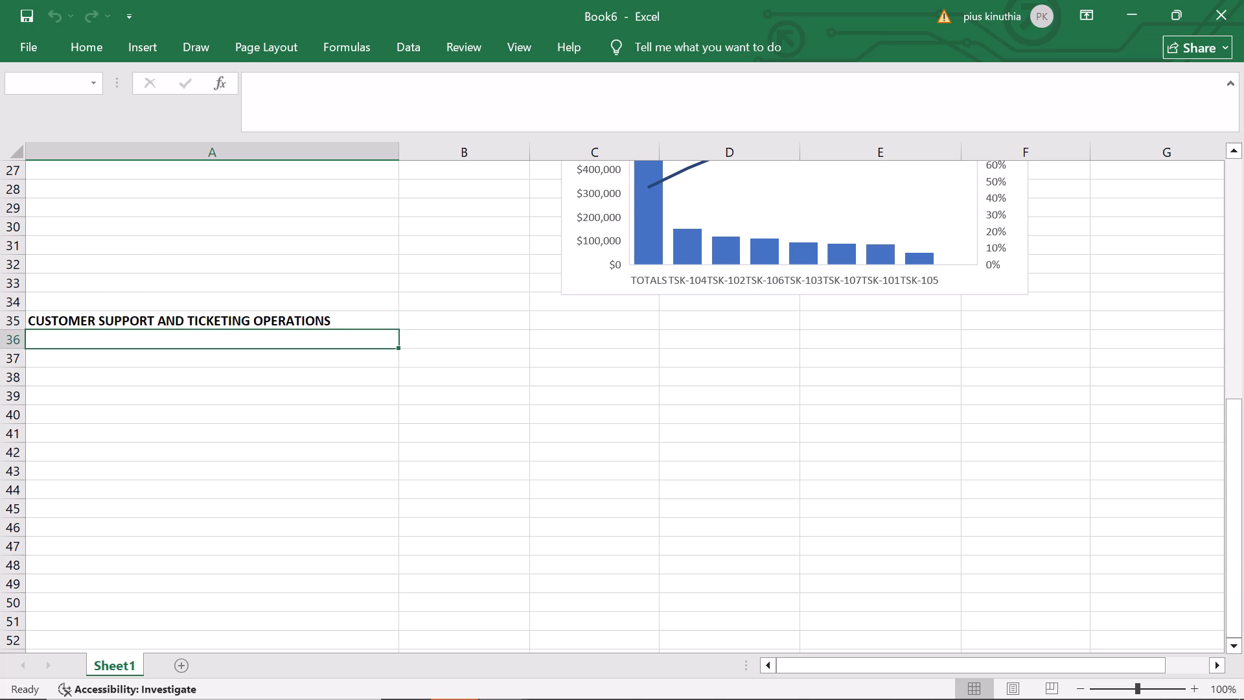
Enter the column header TICKET AID in cell A36, below the section title.
type("TICKET")
key("space")
type("AID")
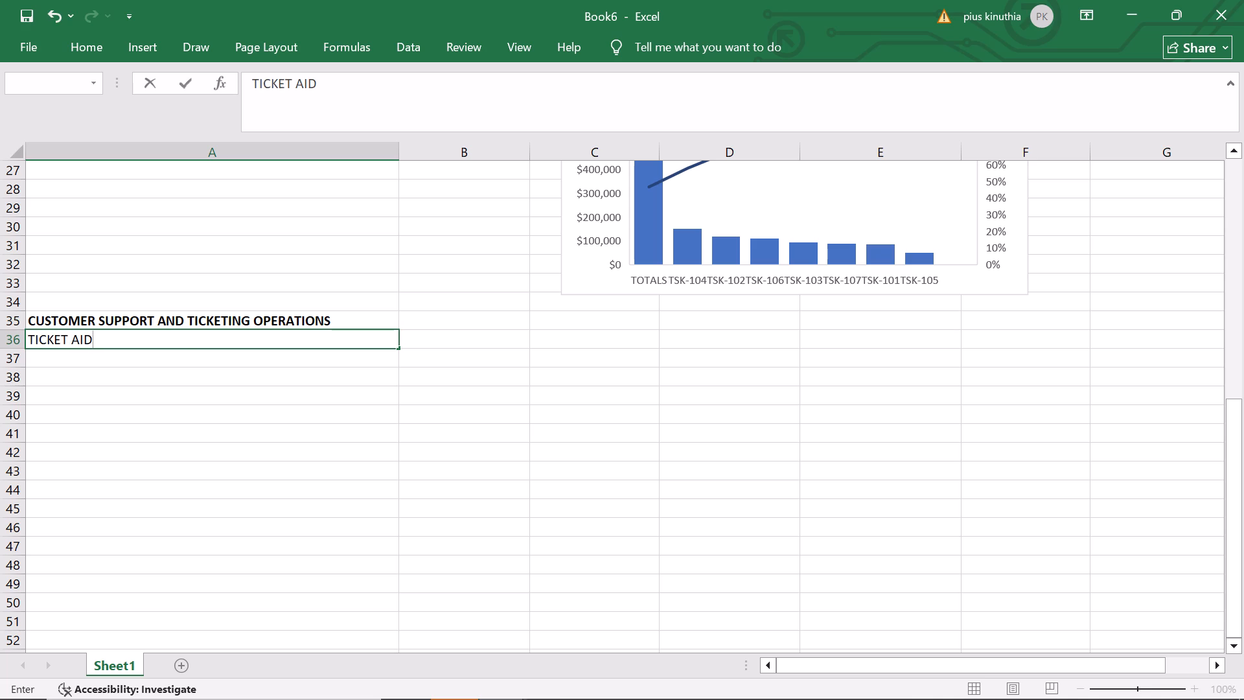
left_click(437, 344)
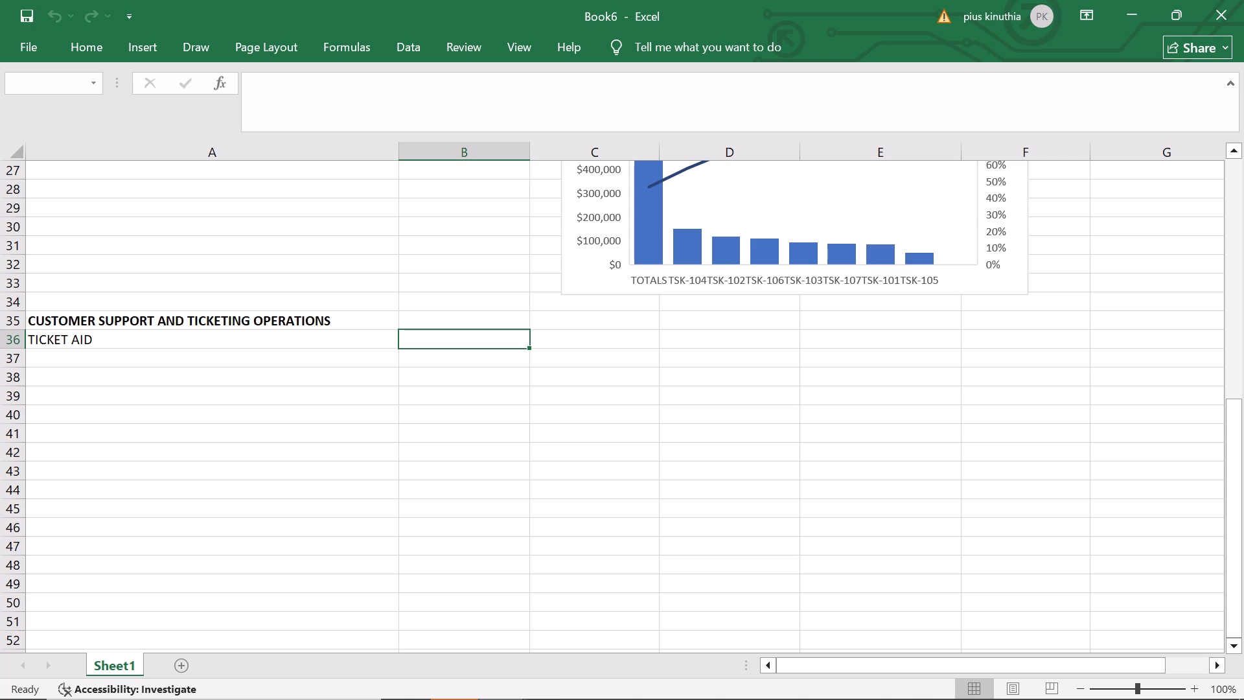
Check the VBA code behind Sheet1 for its SelectionChange procedure and return to the worksheet.
right_click(138, 670)
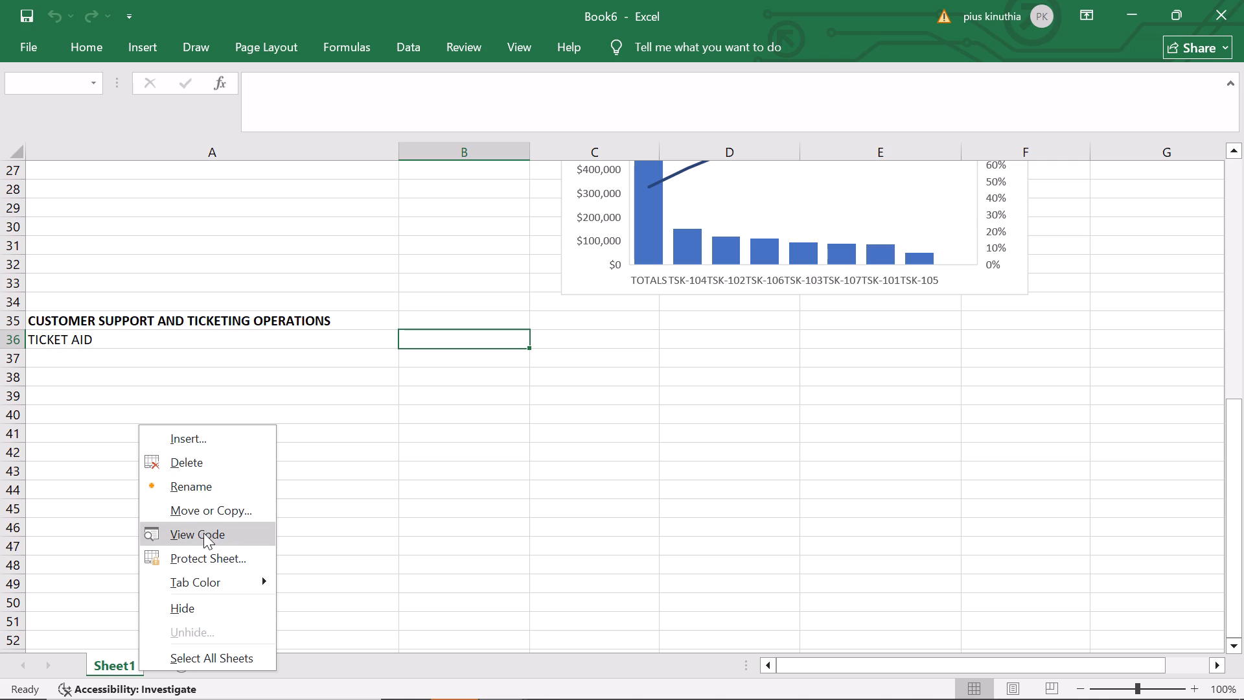
left_click(203, 533)
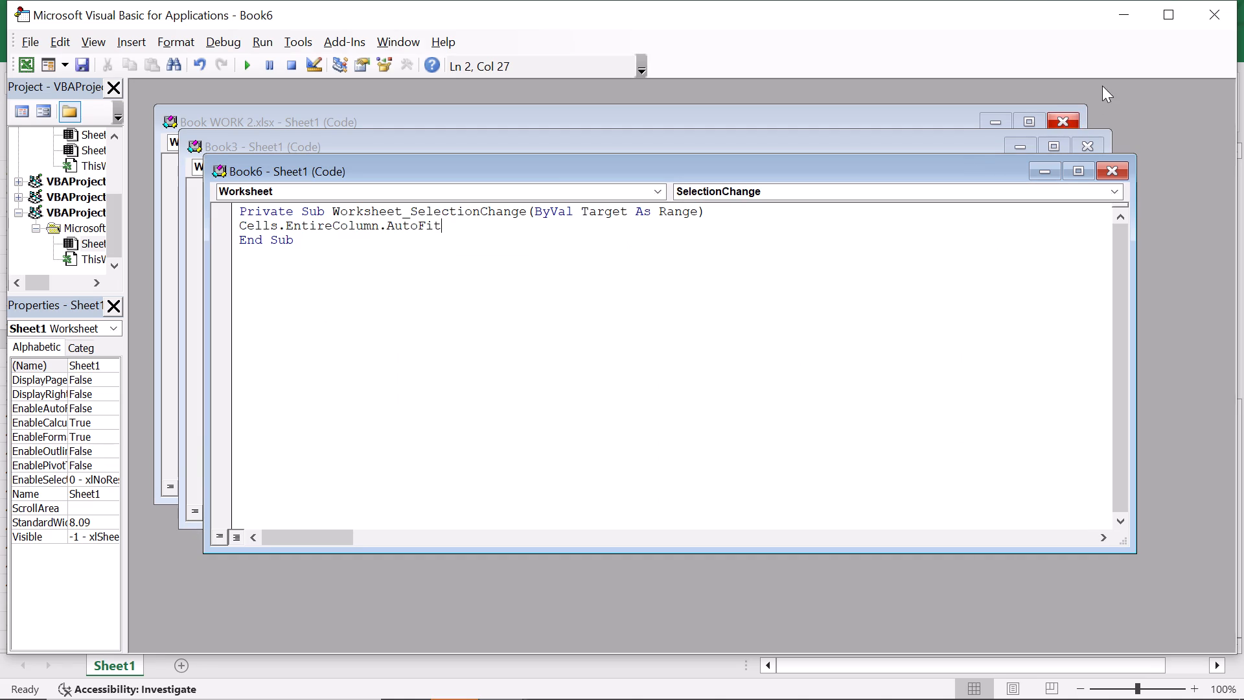
left_click(1131, 8)
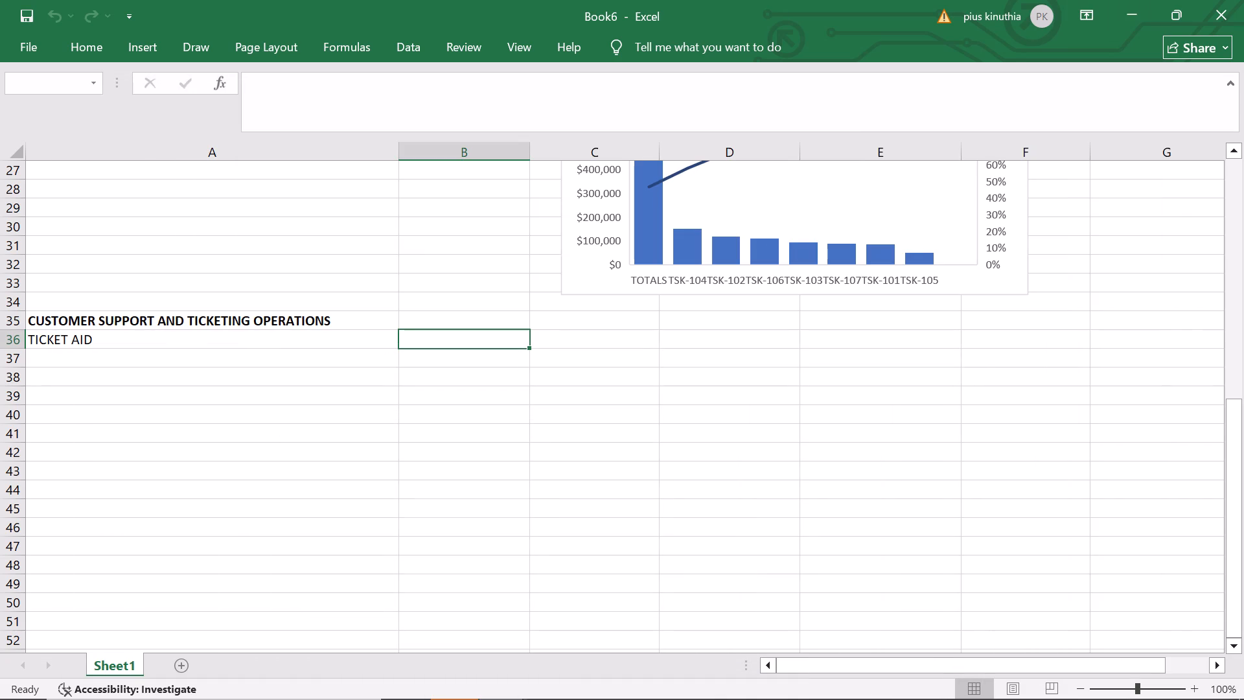
Enter the column headers CUSTOMER NAME in cell B36 and SUPPORT CATEGORY in cell C36.
left_click(424, 342)
key("c")
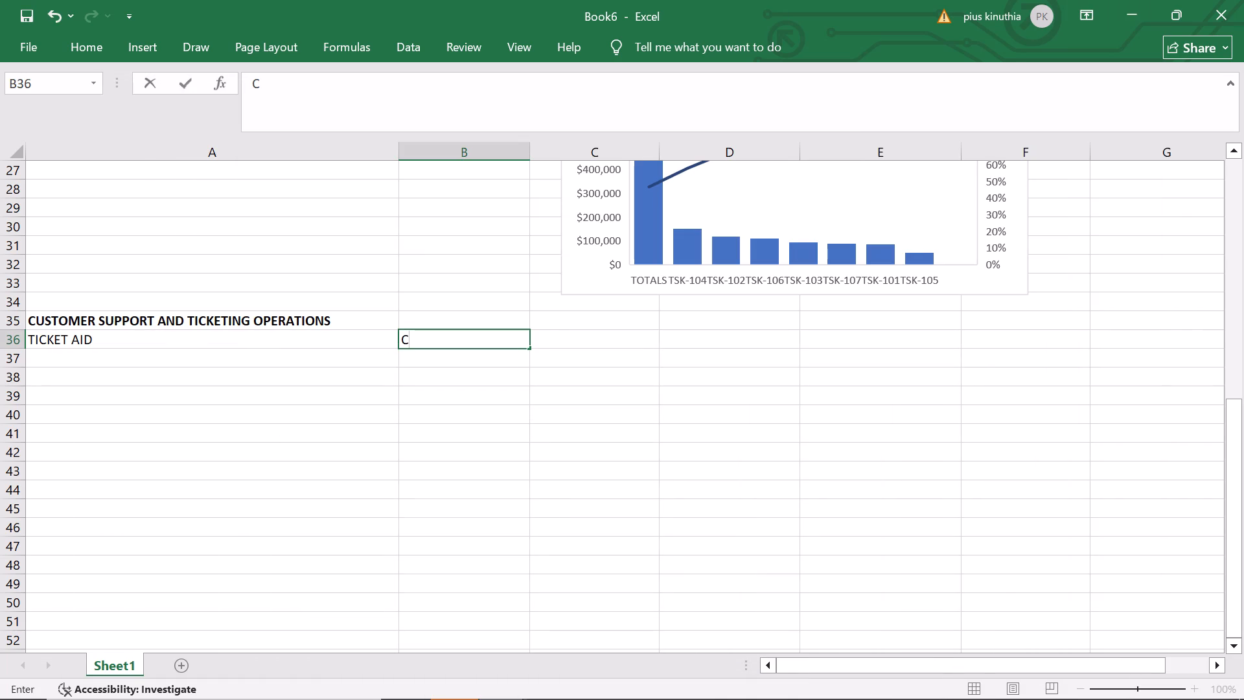
type("US")
type("TOMER")
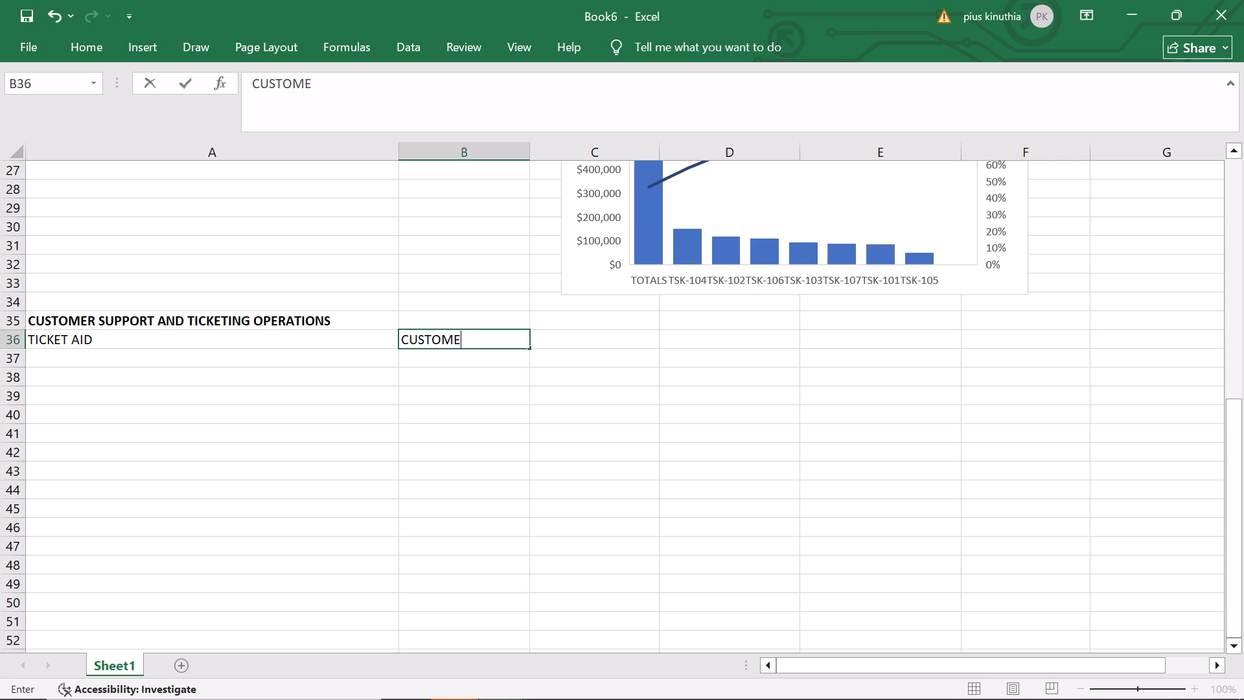
key("space")
type("NAME")
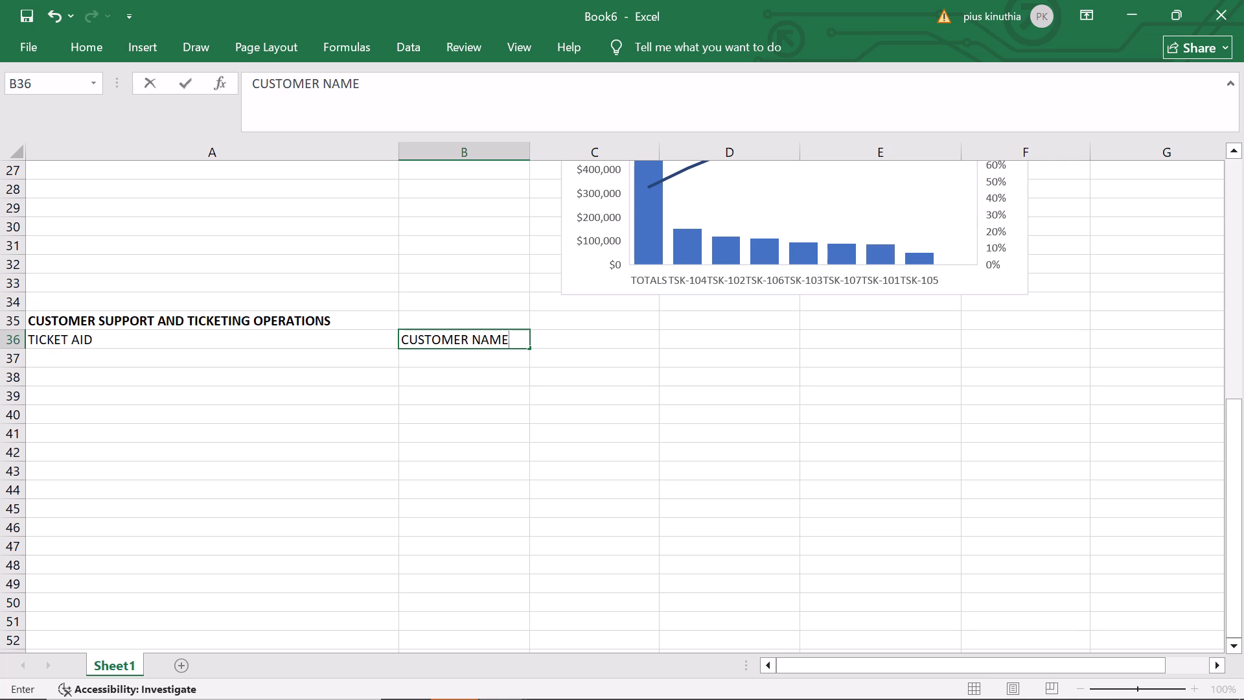
left_click(584, 344)
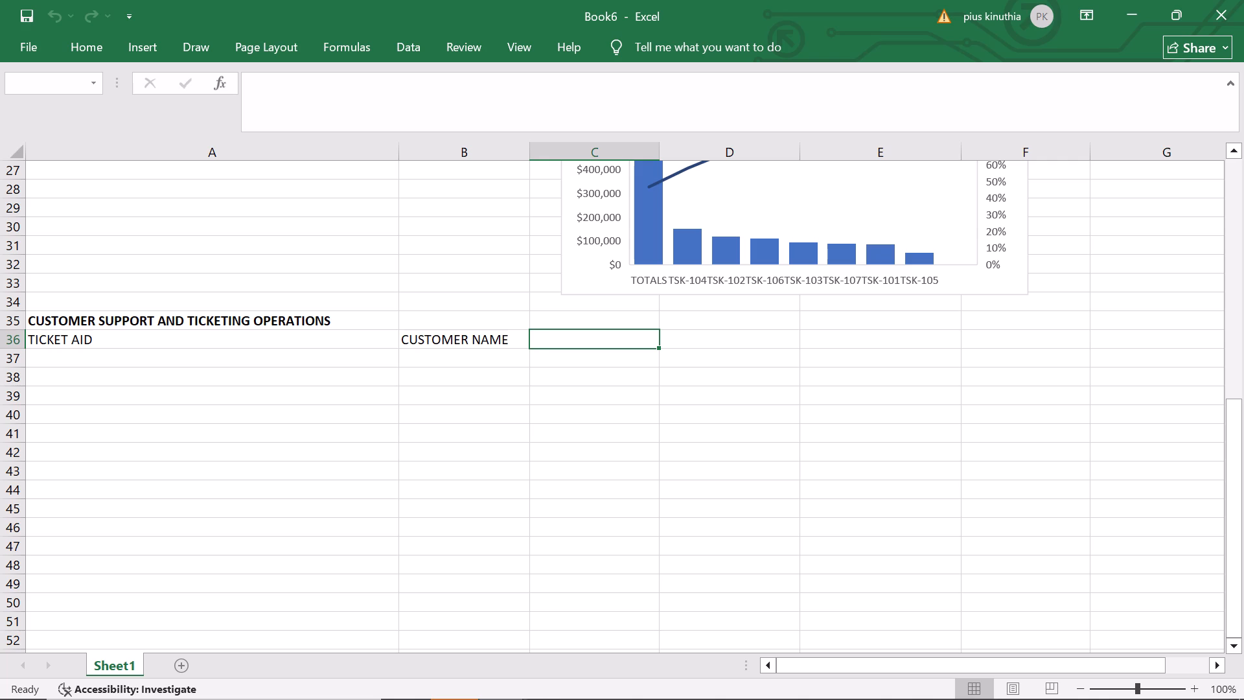
type("SUPPO")
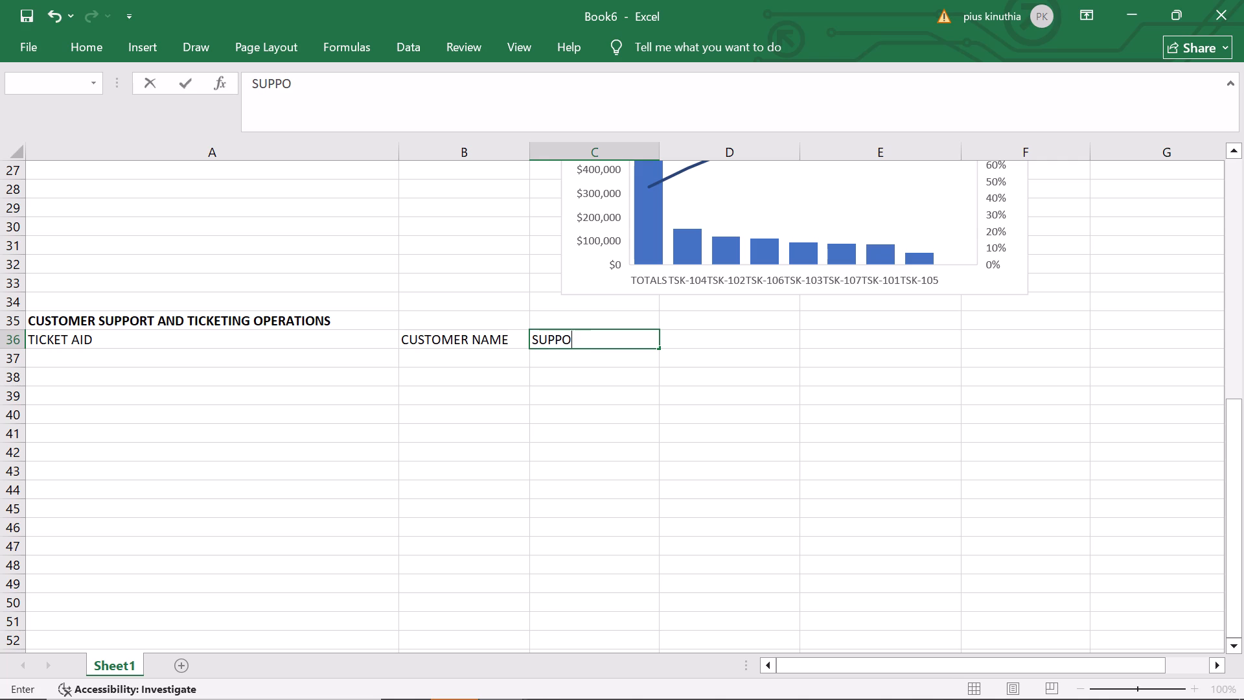
key("r")
type("T CATE")
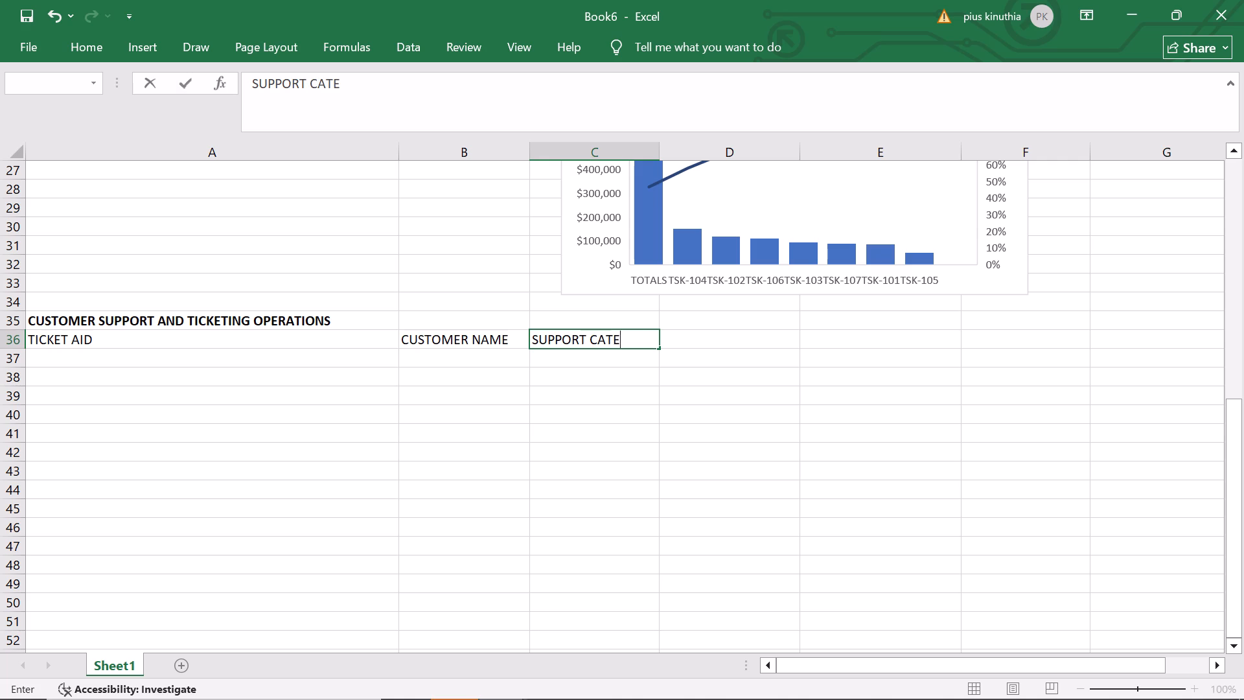
type("GORY")
Enter the column headers PRIORITY LEVEL in cell D36 and ASSIGNED AGENT in cell E36.
left_click(699, 346)
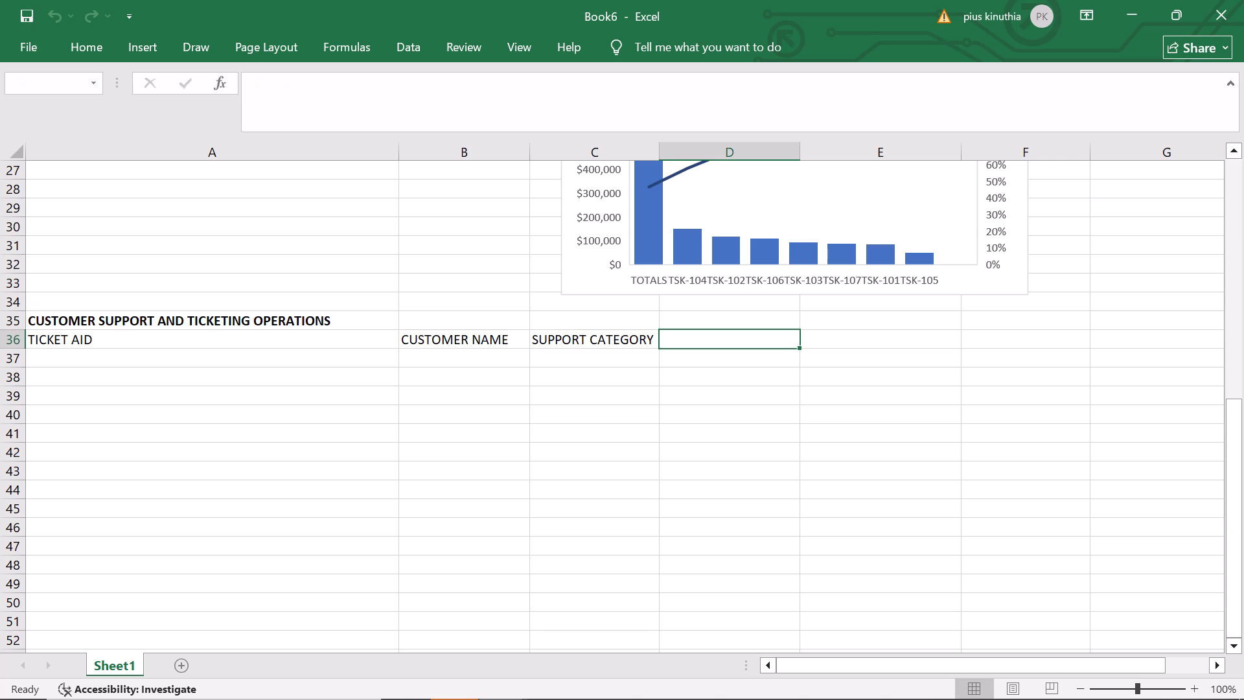
type("PRIORITY")
key("space")
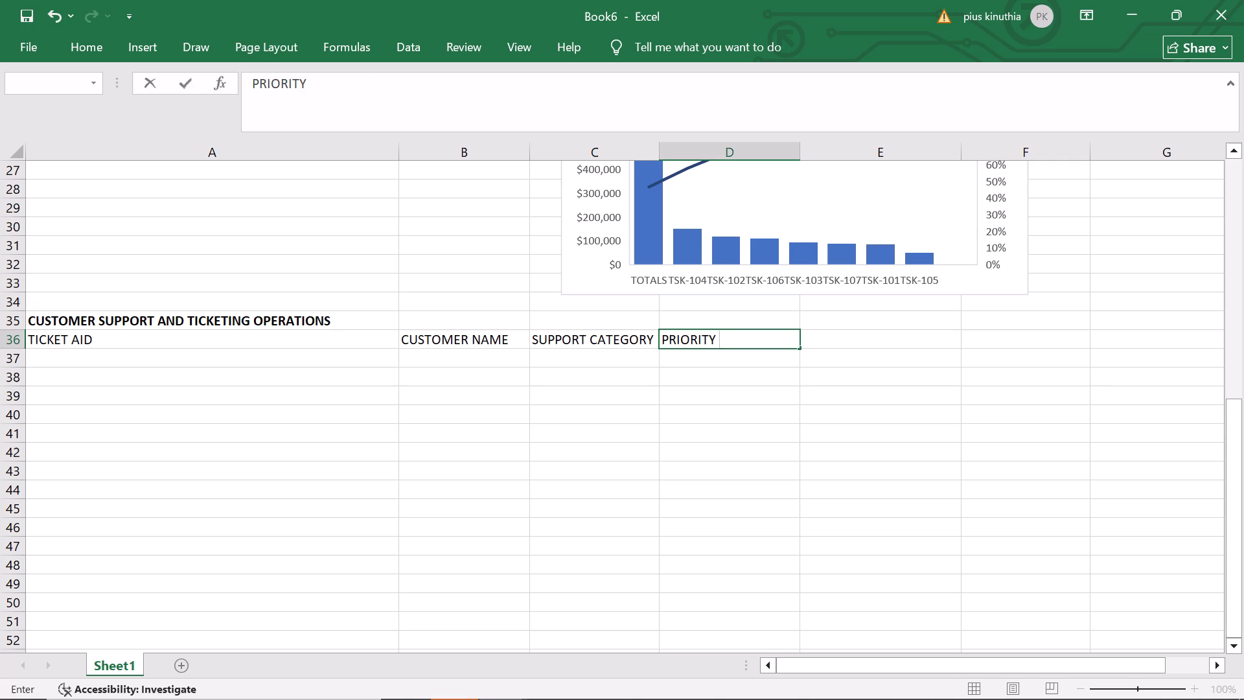
type("LEVEL")
left_click(819, 348)
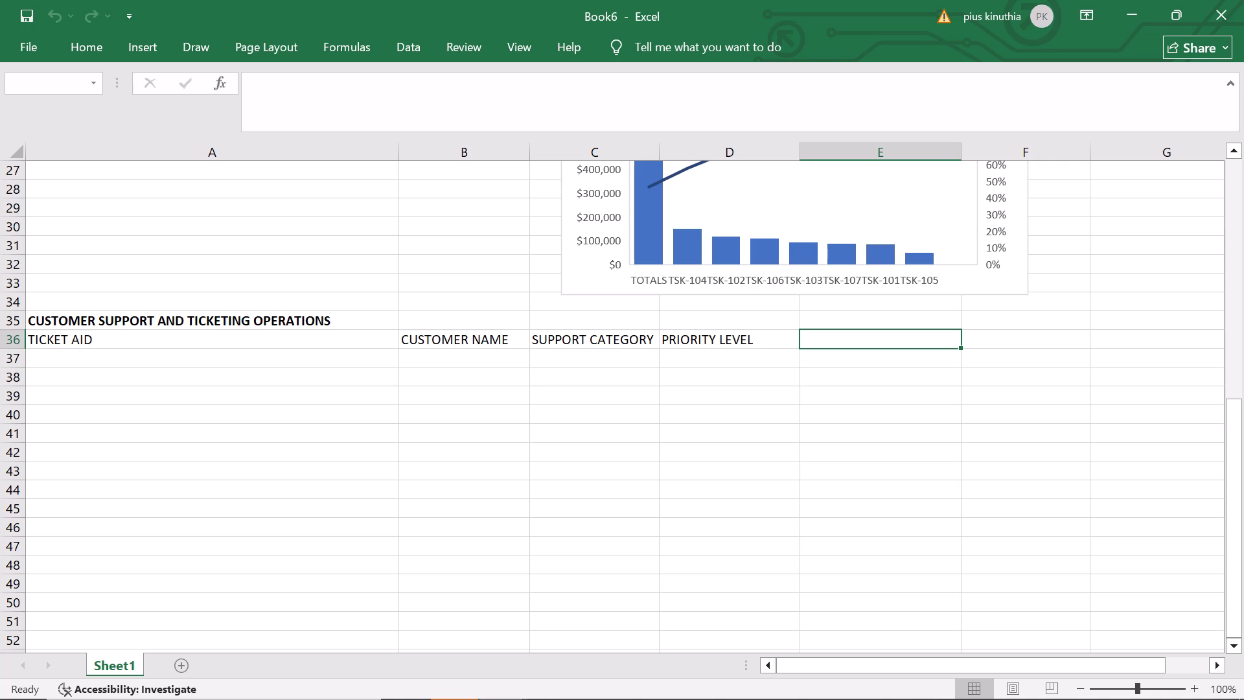
type("ASS")
type("IG")
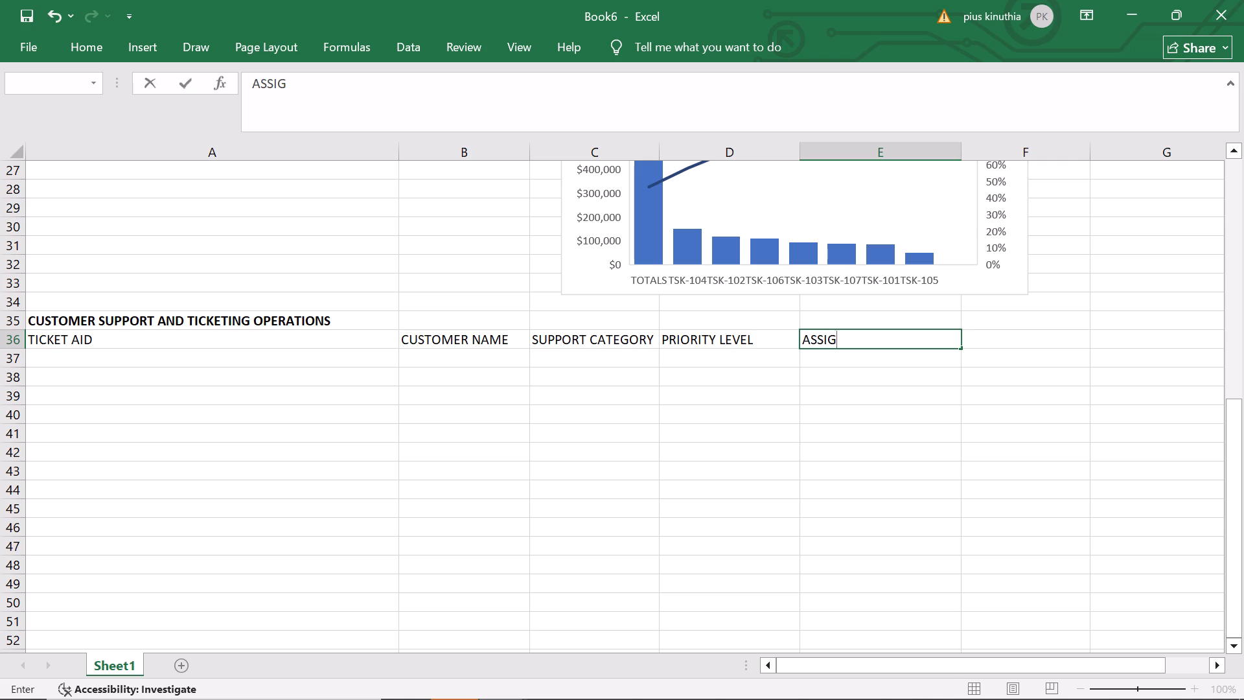
type("NED")
key("space")
type("AG")
key("e")
type("NT")
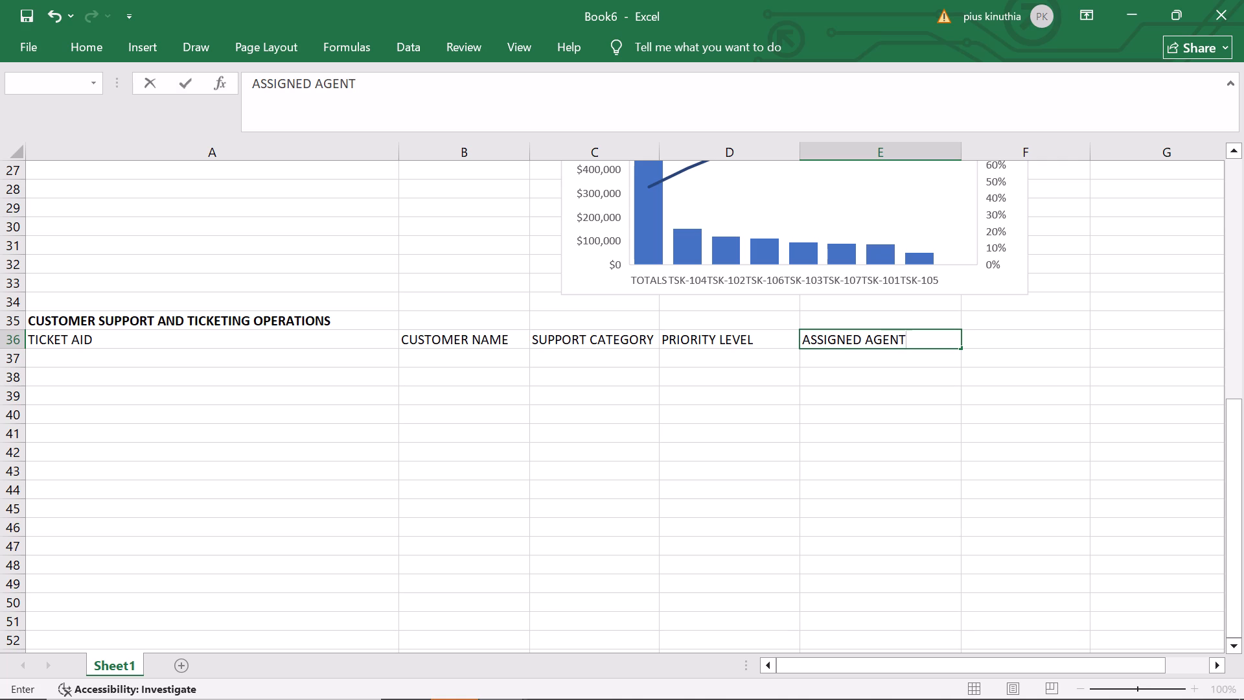
Enter the column headers RESOLUTION TIME in cell F36 and SLA TARGET in cell G36.
left_click(991, 345)
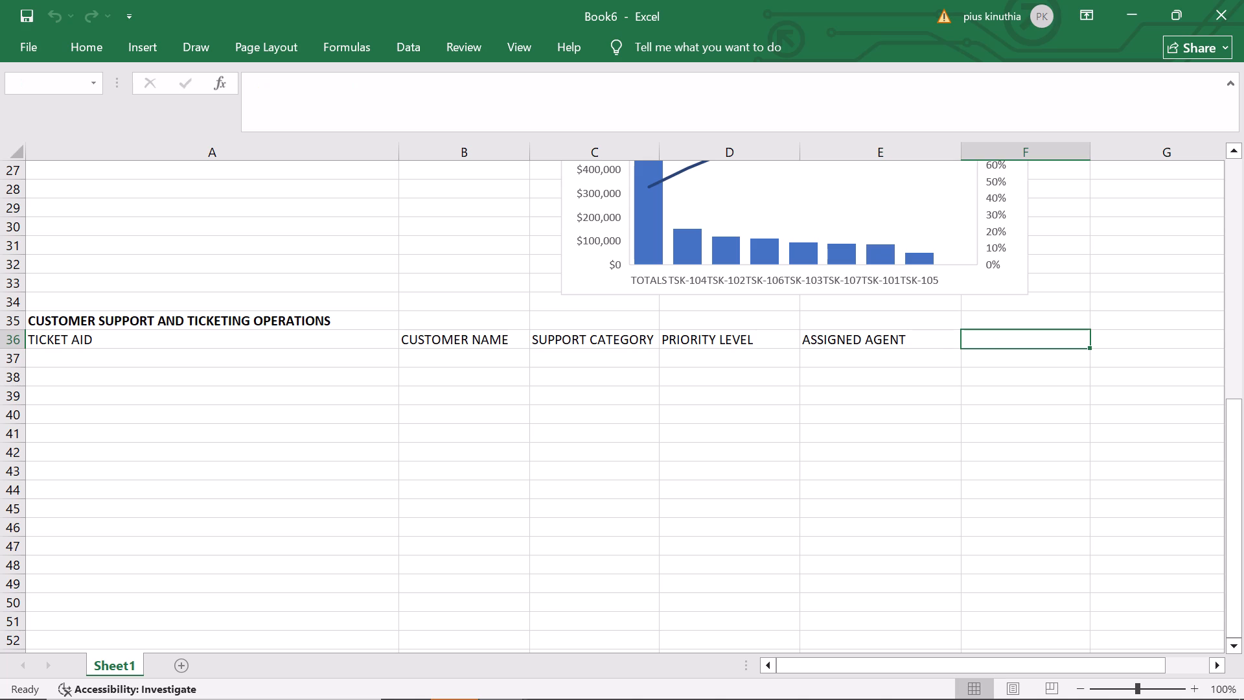
type("RESO")
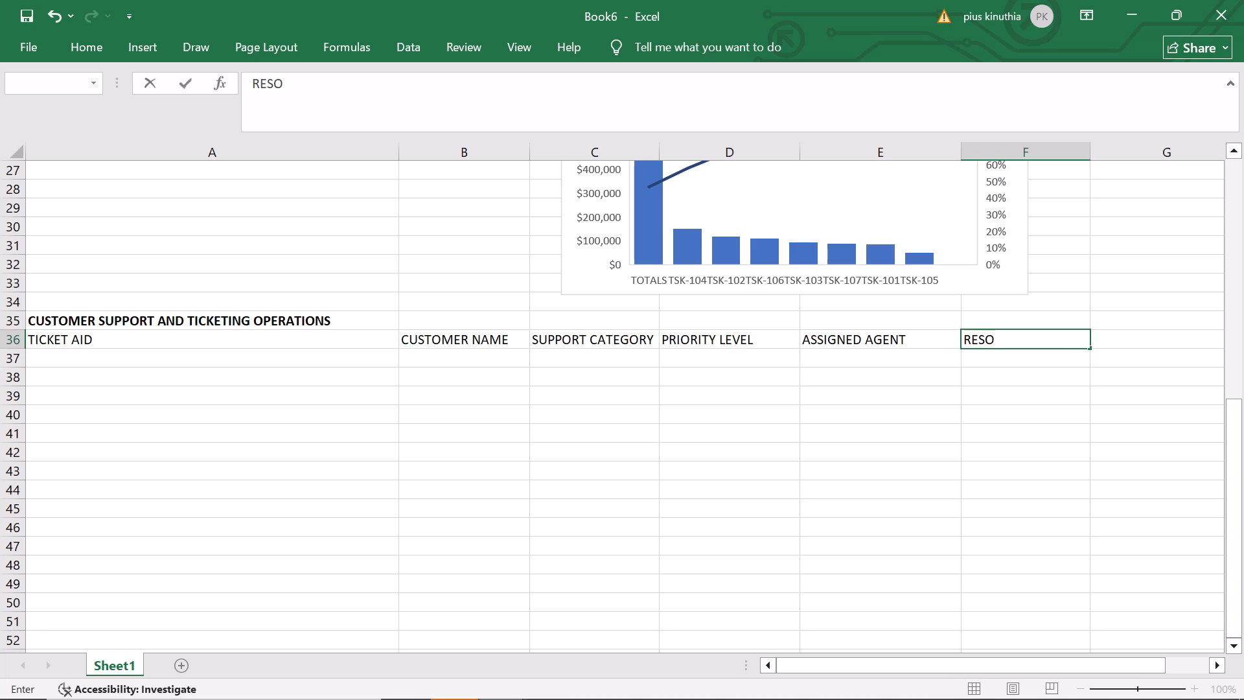
type("LUTION")
key("space")
type("TIME")
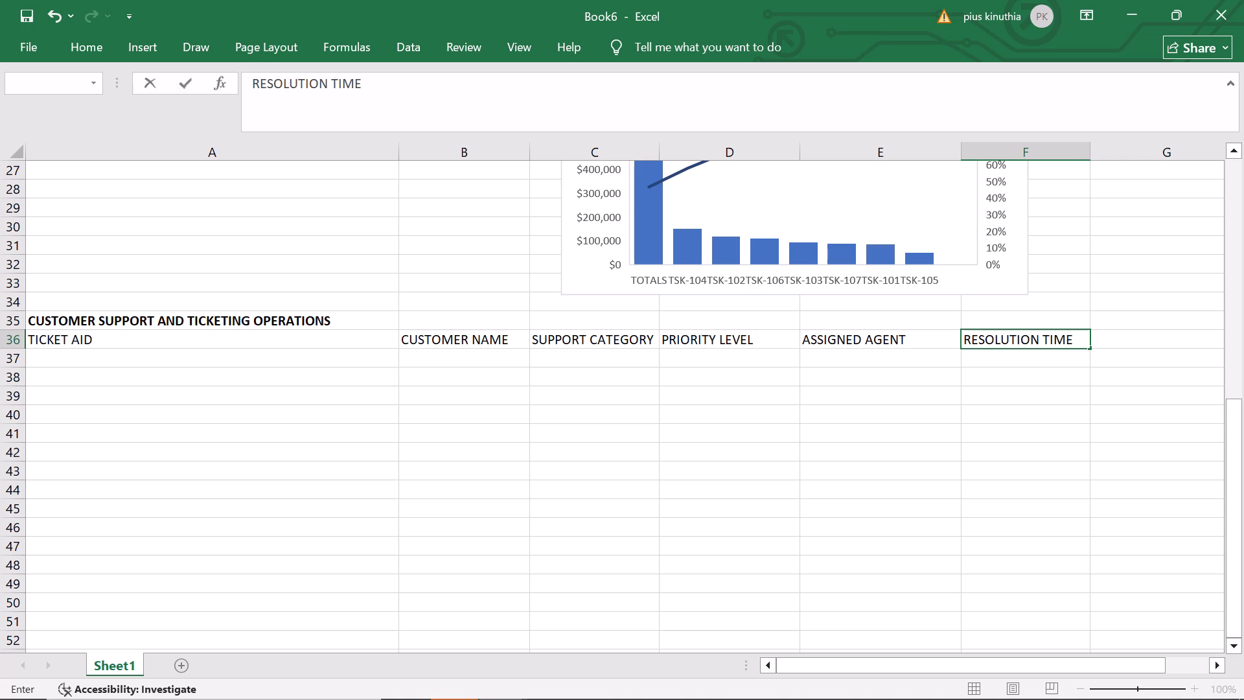
scroll(1103, 344, "left", 3)
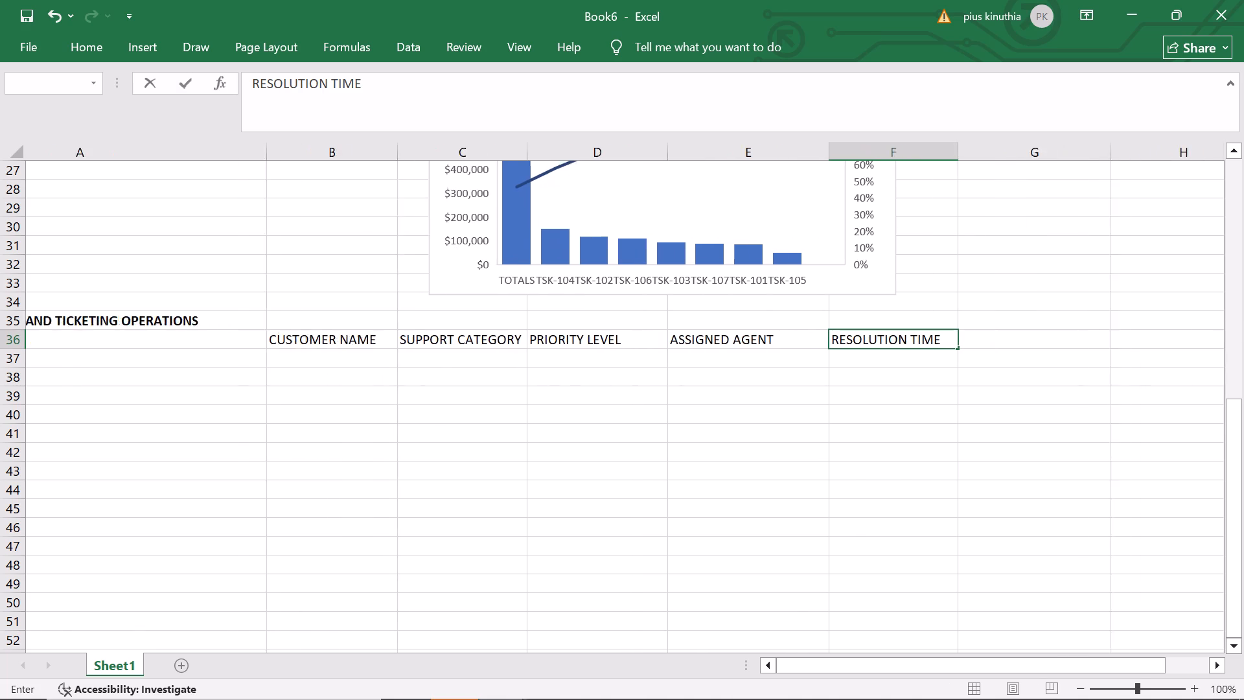
scroll(1103, 344, "left", 4)
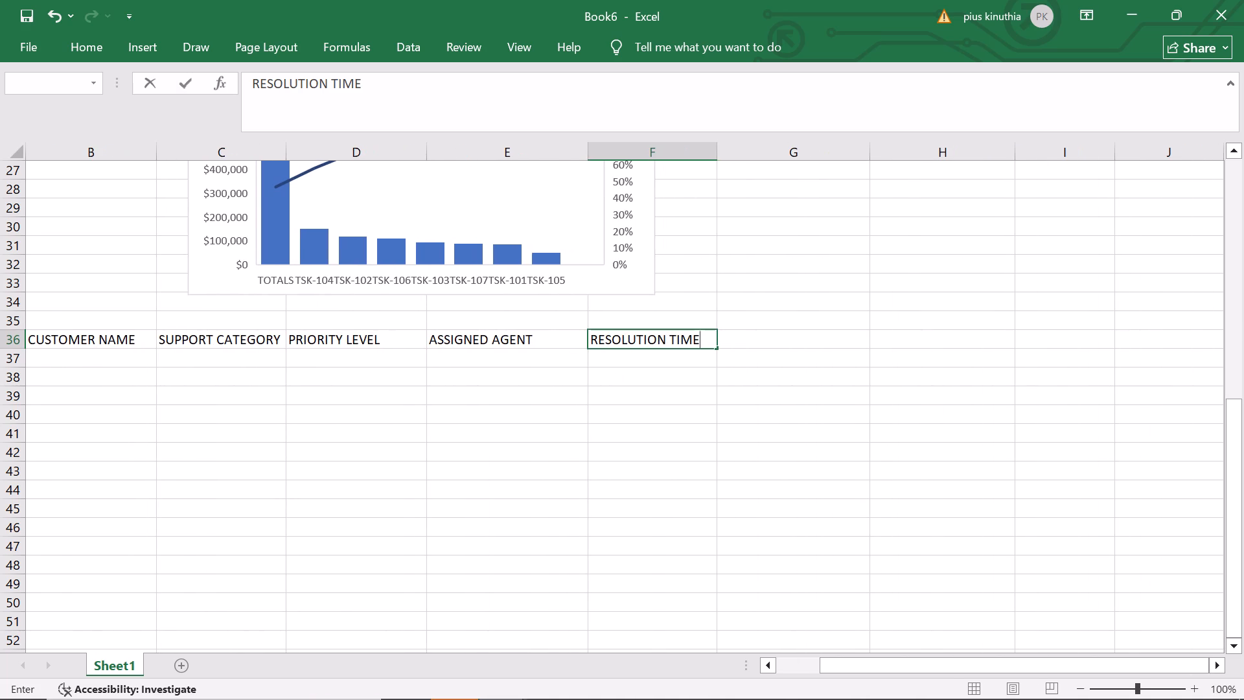
left_click(753, 343)
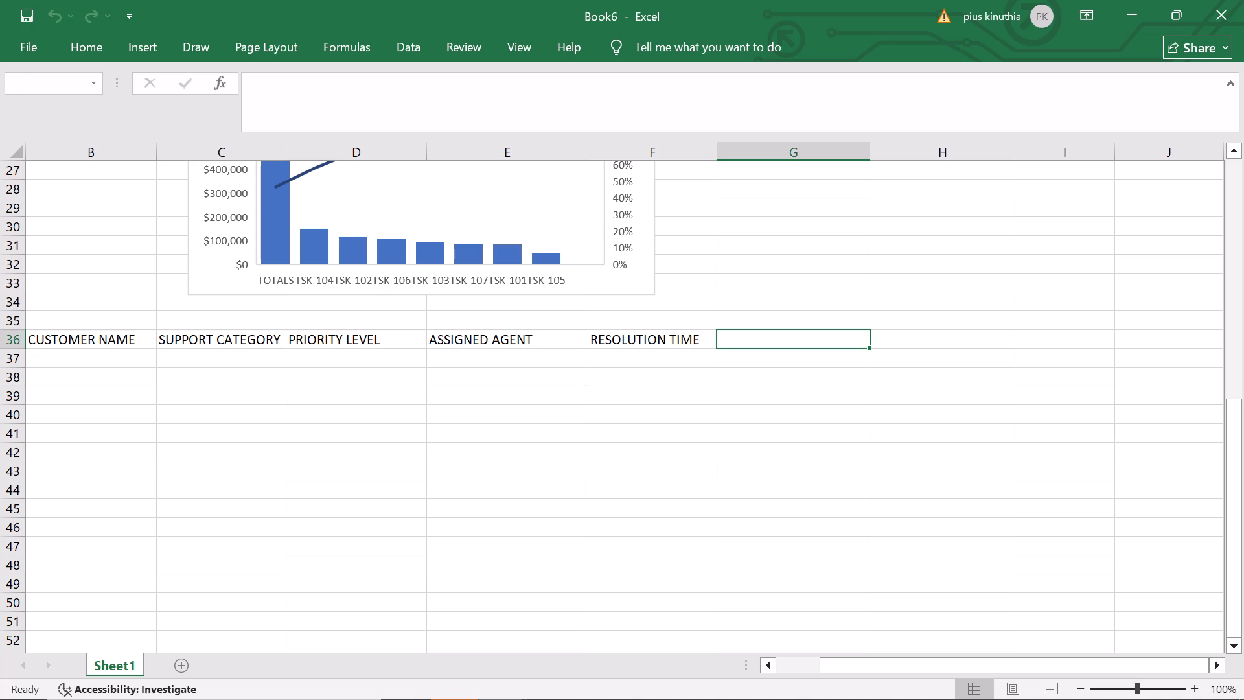
type("SLA")
key("space")
type("TAR")
key("g")
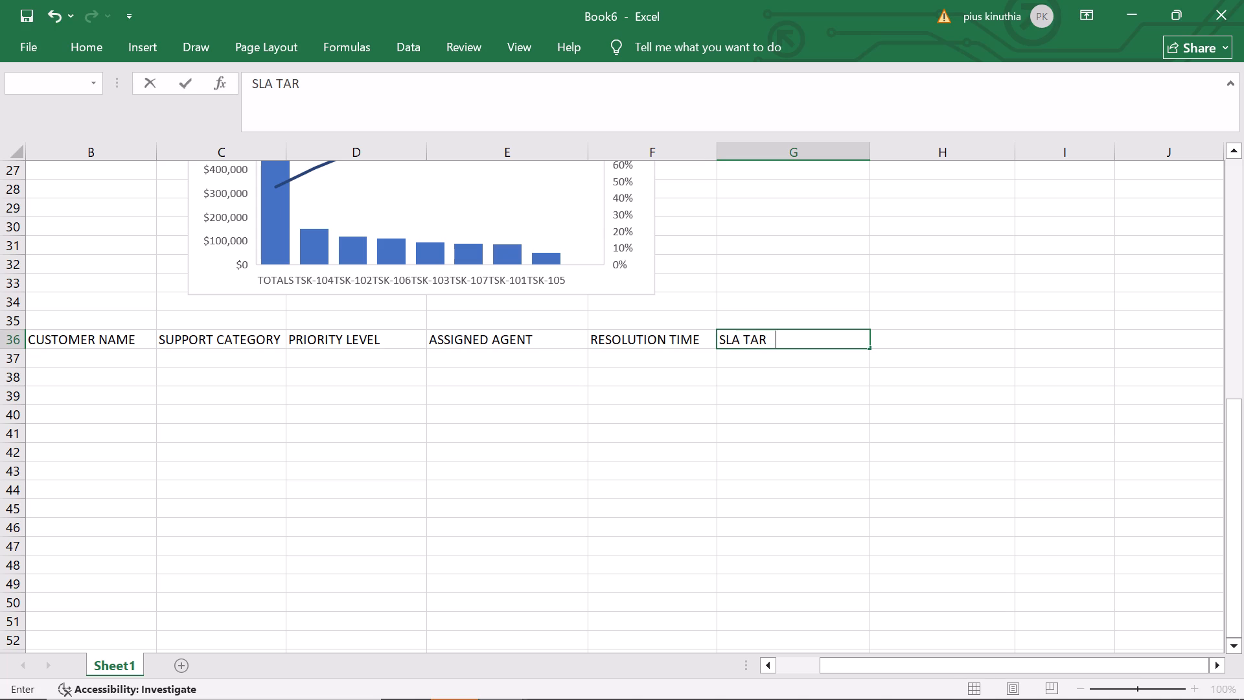
type("ET")
Enter the column header SLA STATUS in cell H36 and move on to cell I36.
left_click(895, 342)
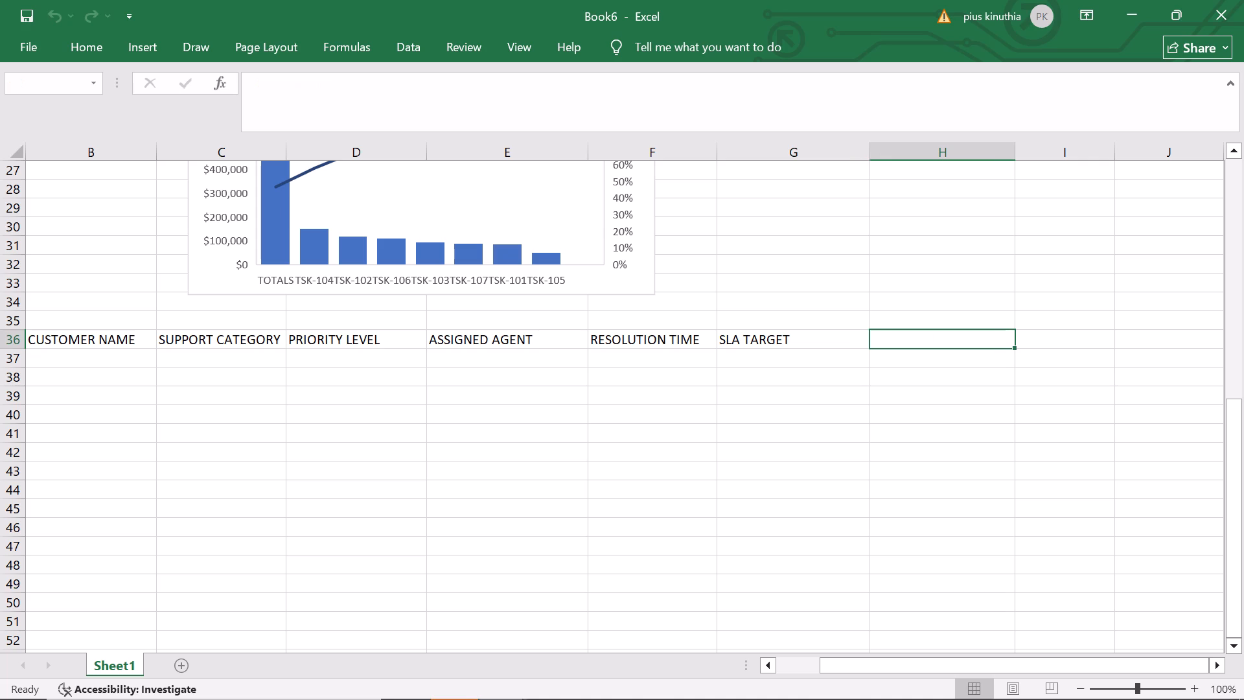
type("SLA")
key("space")
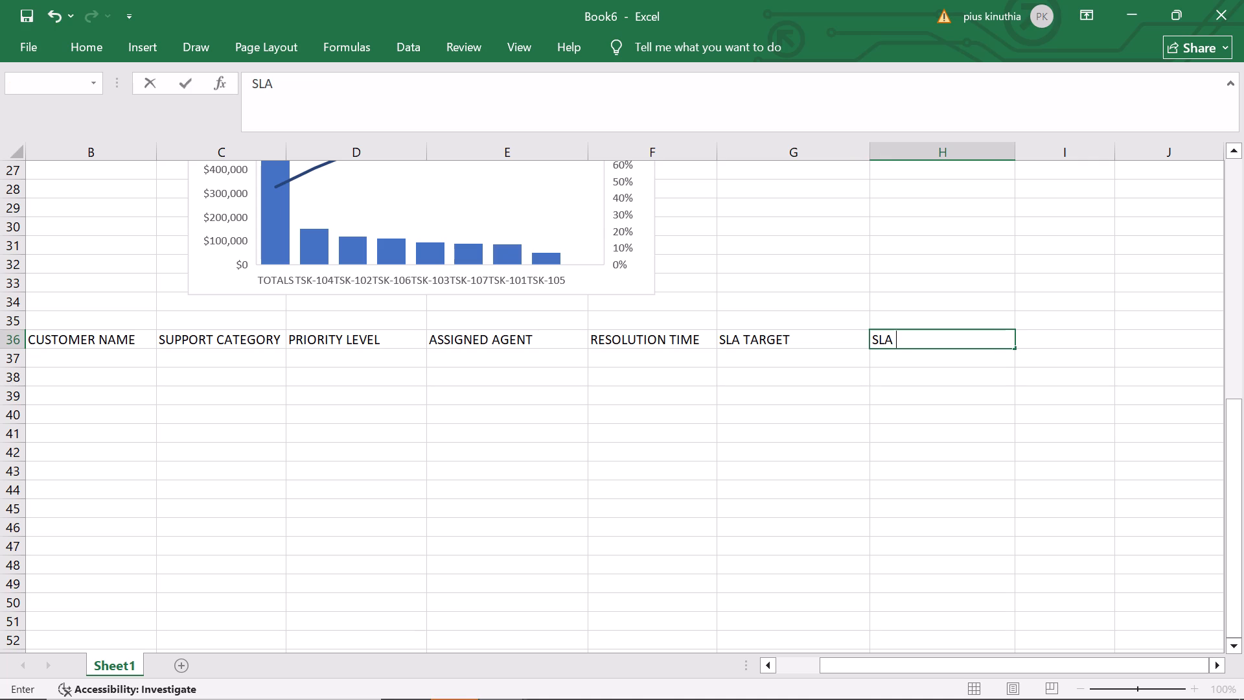
type("STATUS")
left_click(1048, 346)
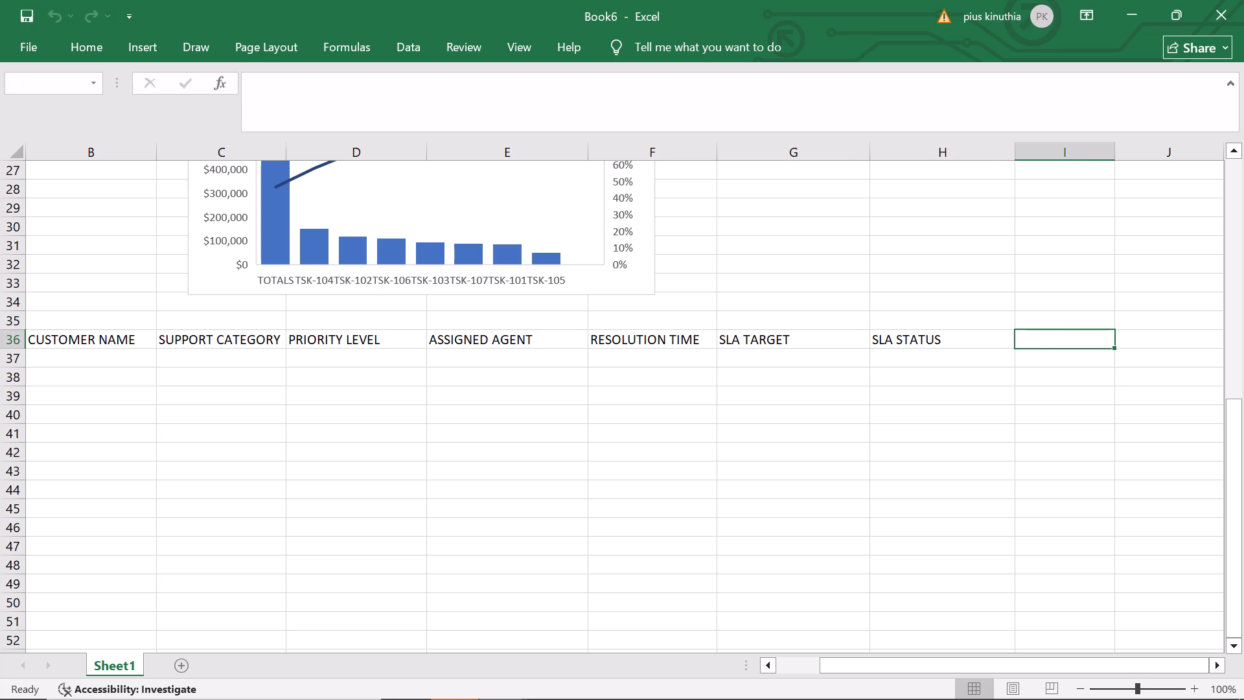
Extend the header in cell H36 so that it reads SLA STATUS(IF).
left_click(943, 345)
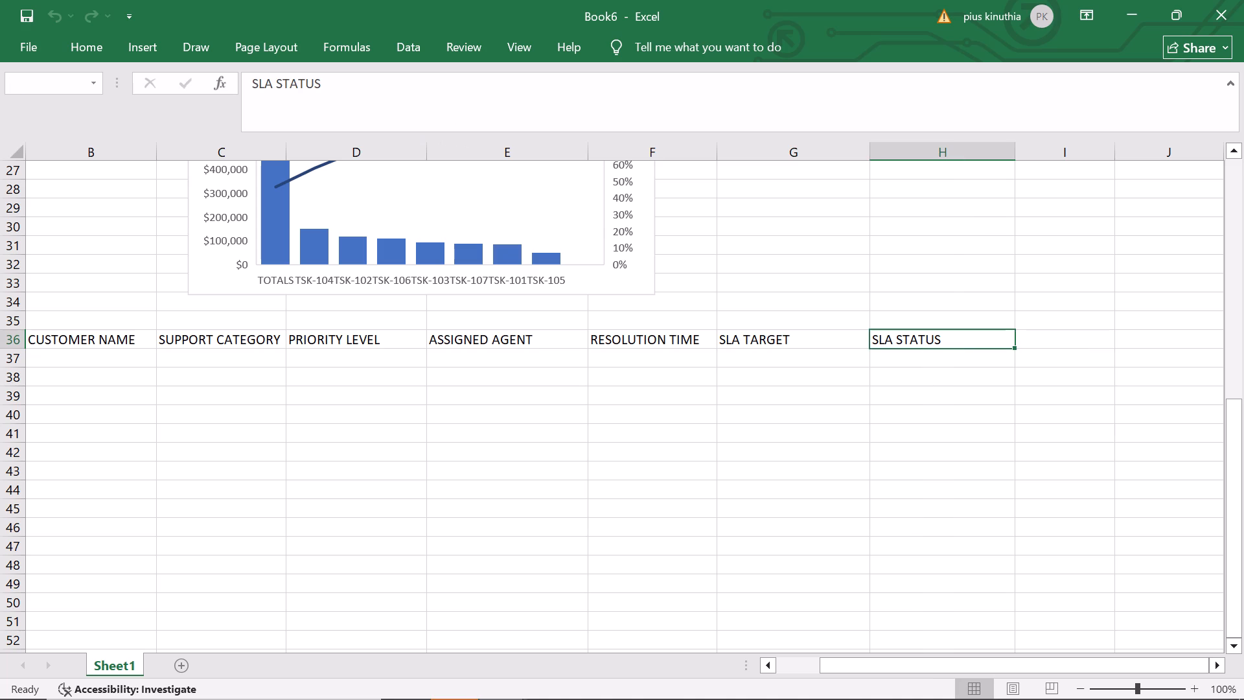
left_click(325, 87)
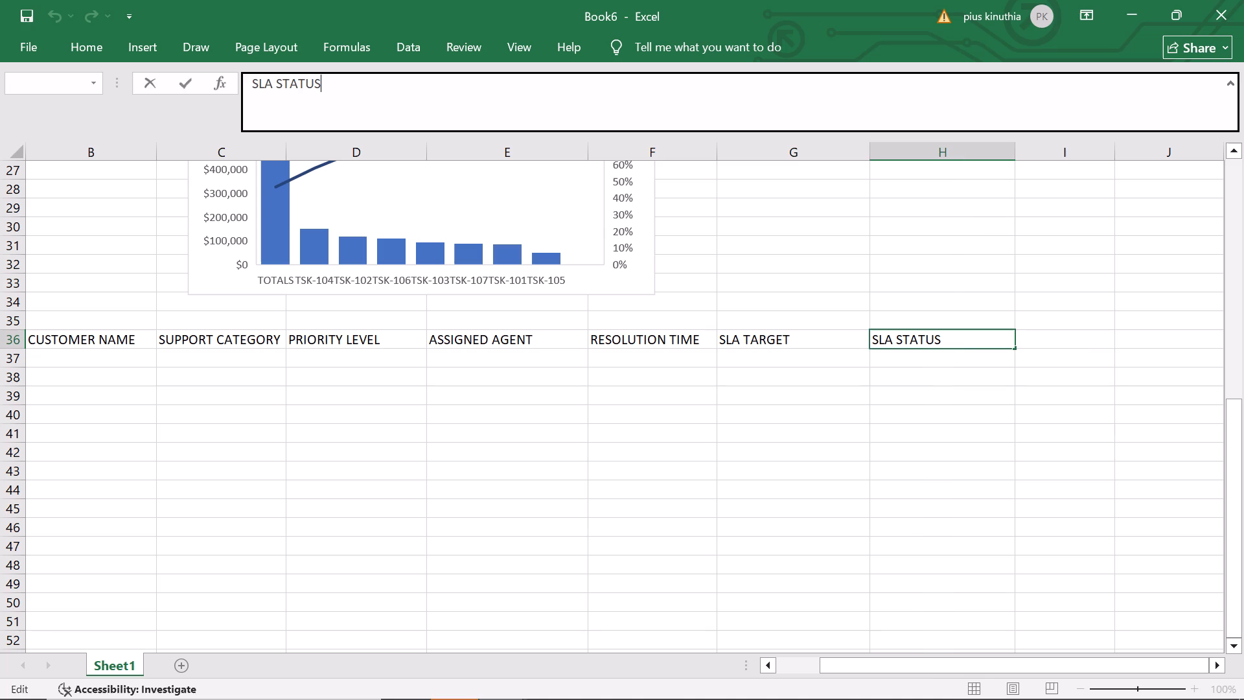
key("shift+parenleft")
type("IF")
key("shift+parenright")
Enter the column header CSAT(1-5) in cell I36.
left_click(1022, 344)
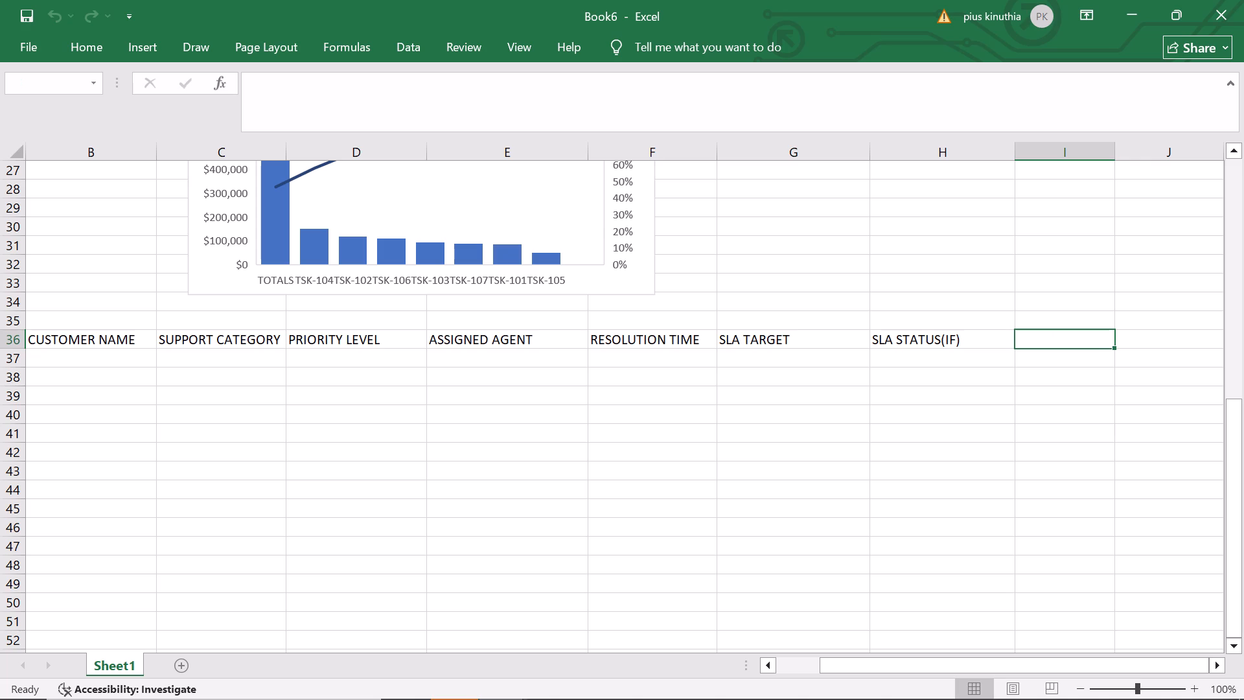
type("CS")
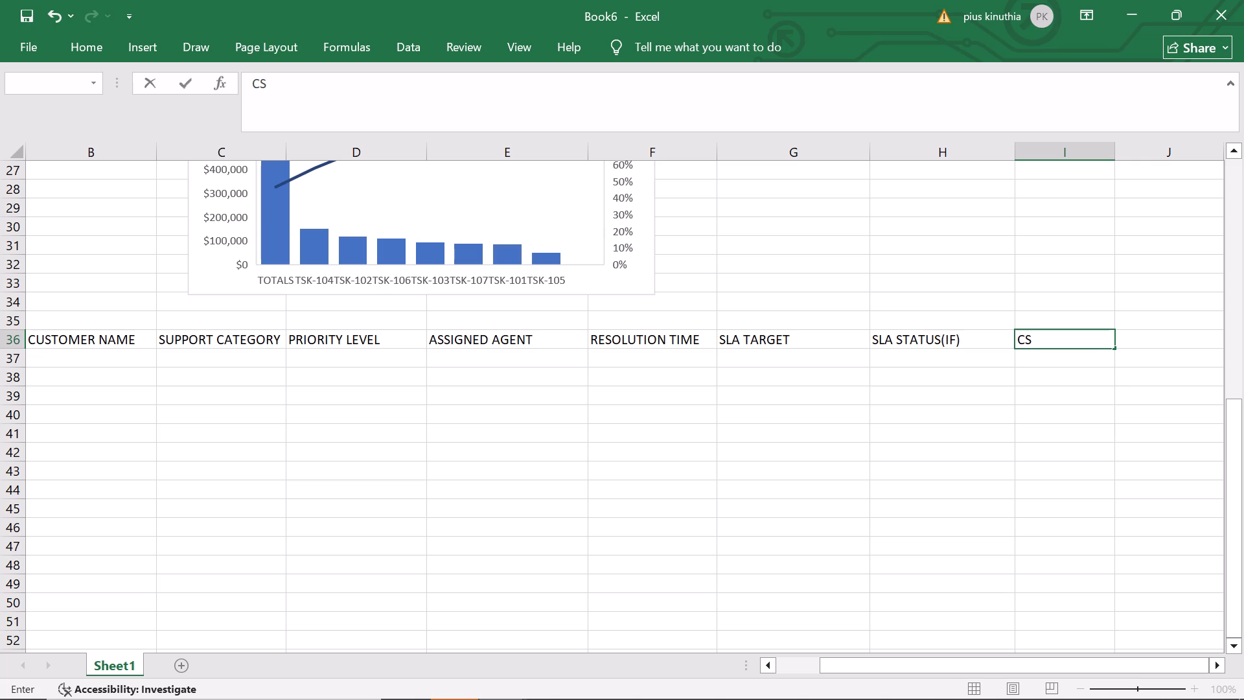
type("AT")
key("shift+parenleft")
key("1")
key("minus")
key("5")
key("shift+parenright")
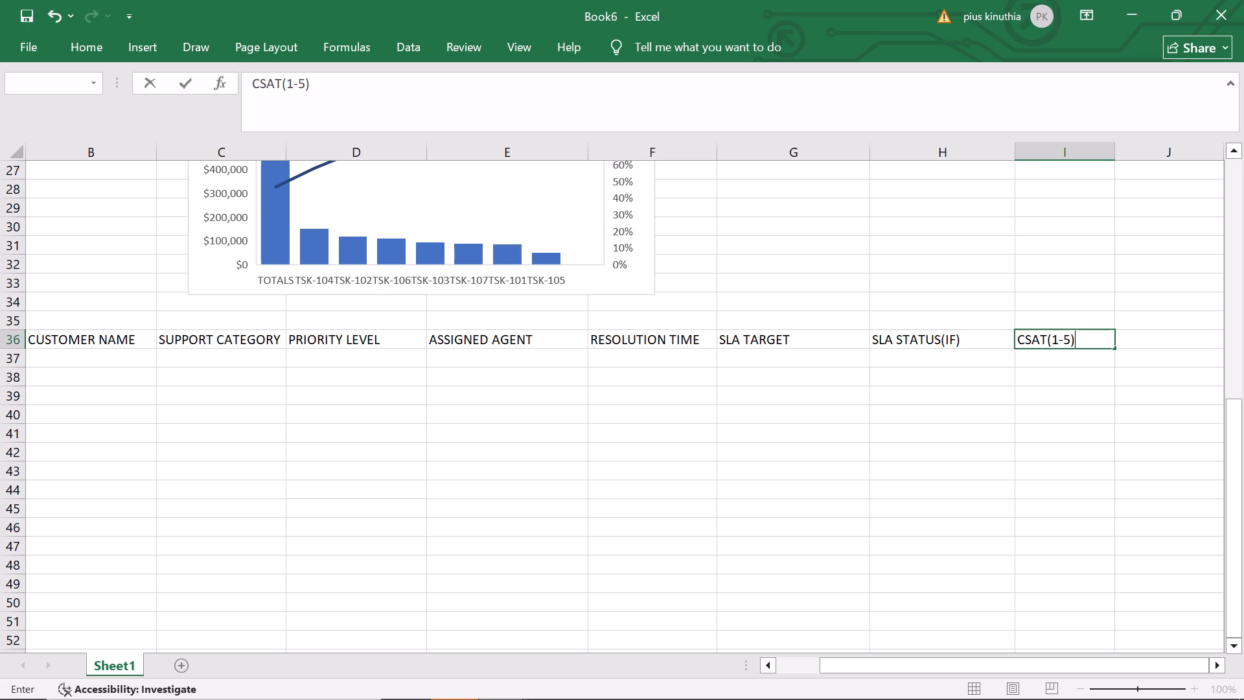
scroll(1092, 369, "left", 1)
left_click(1092, 369)
scroll(1092, 369, "left", 1)
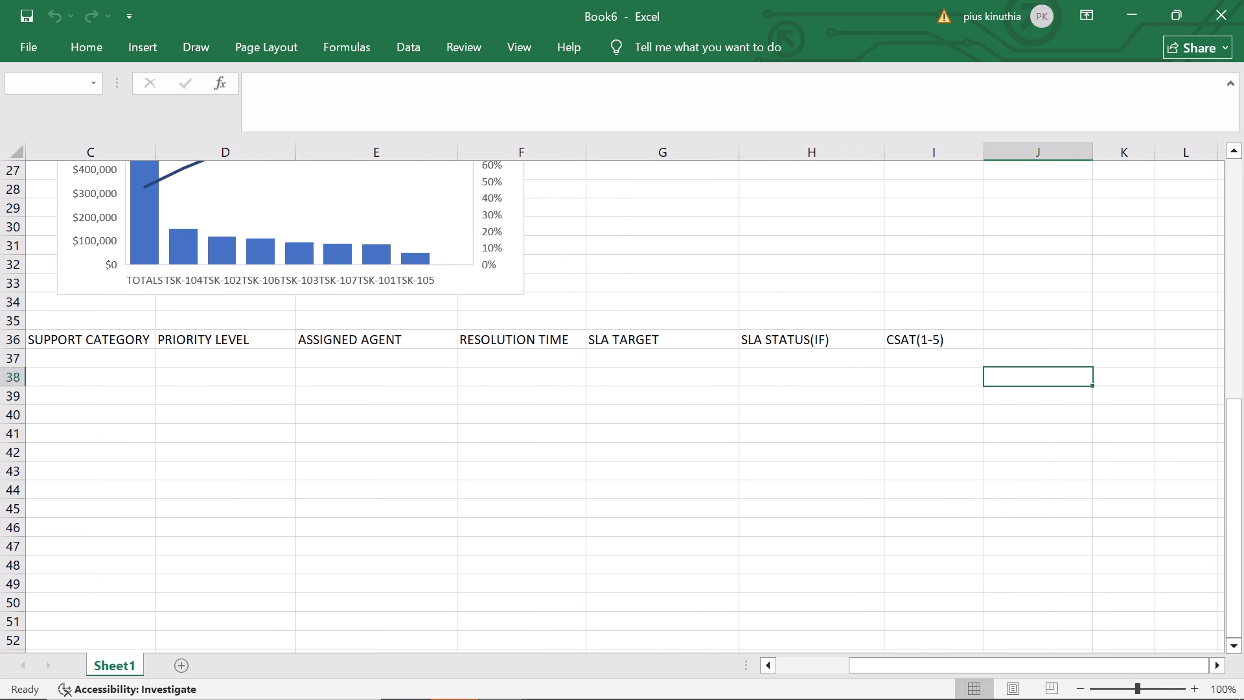
Enter the column header SATISFACTION TIER in cell J36.
left_click(997, 339)
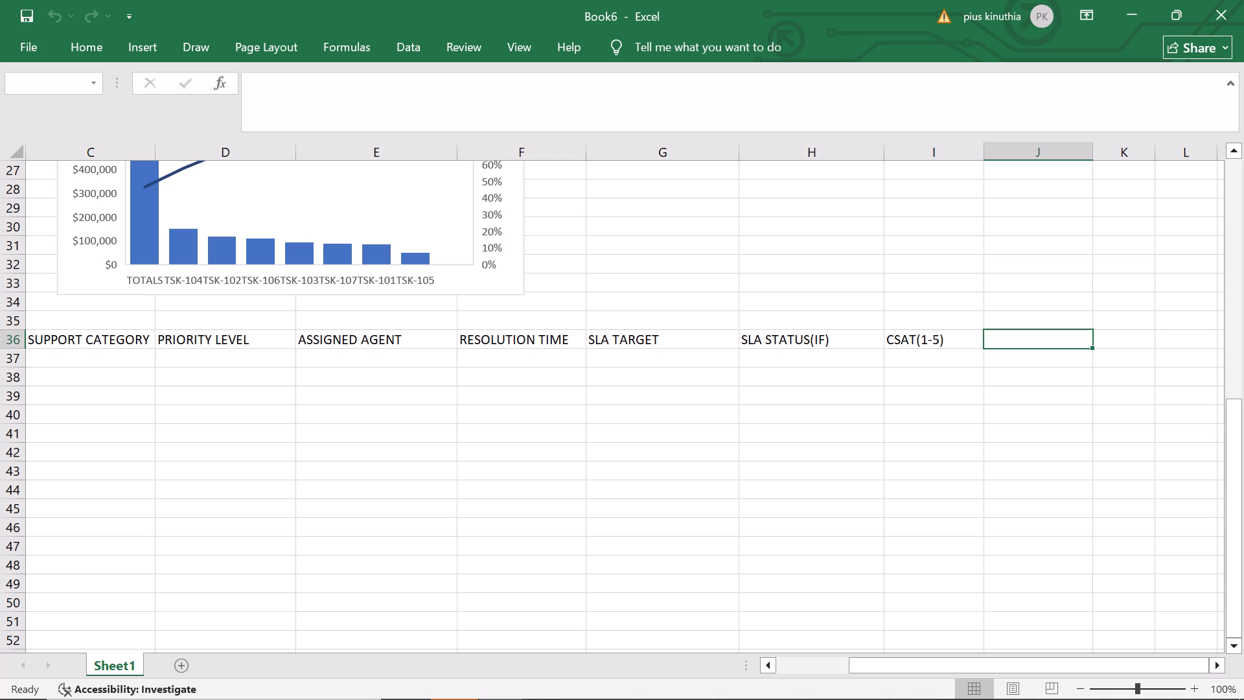
key("s")
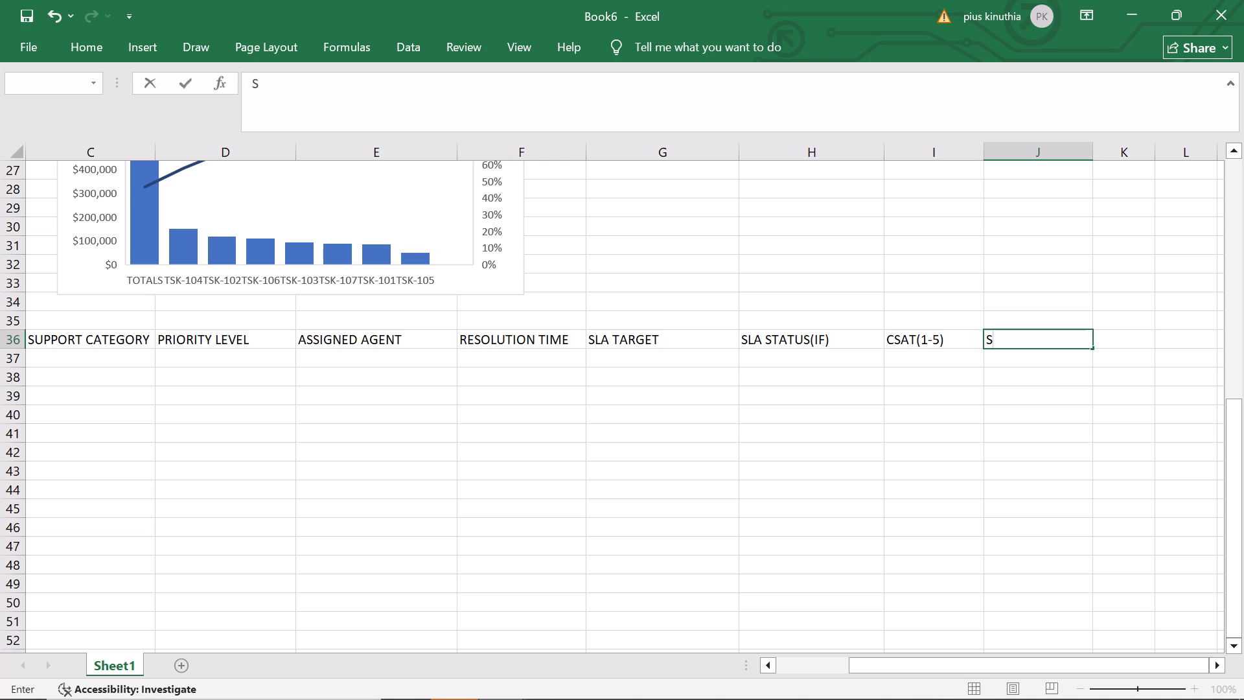
type("AT")
type("ISFACTION")
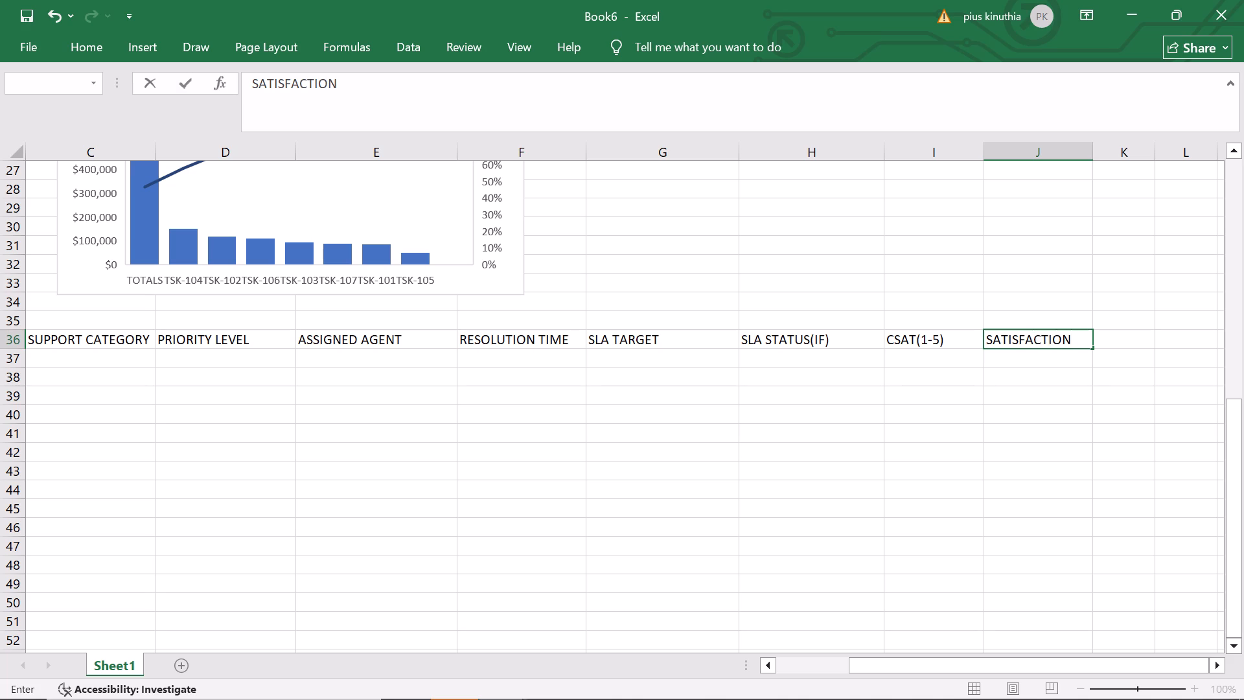
key("space")
type("TI")
type("ER")
left_click(1052, 320)
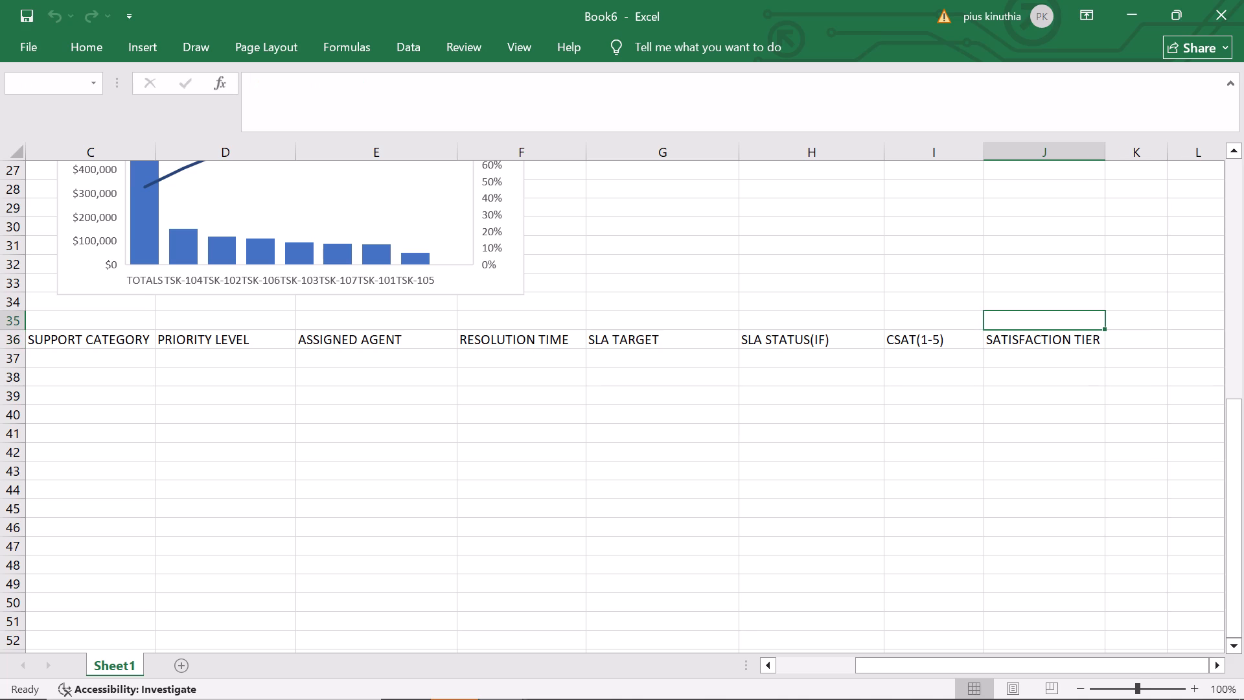
left_click(1123, 342)
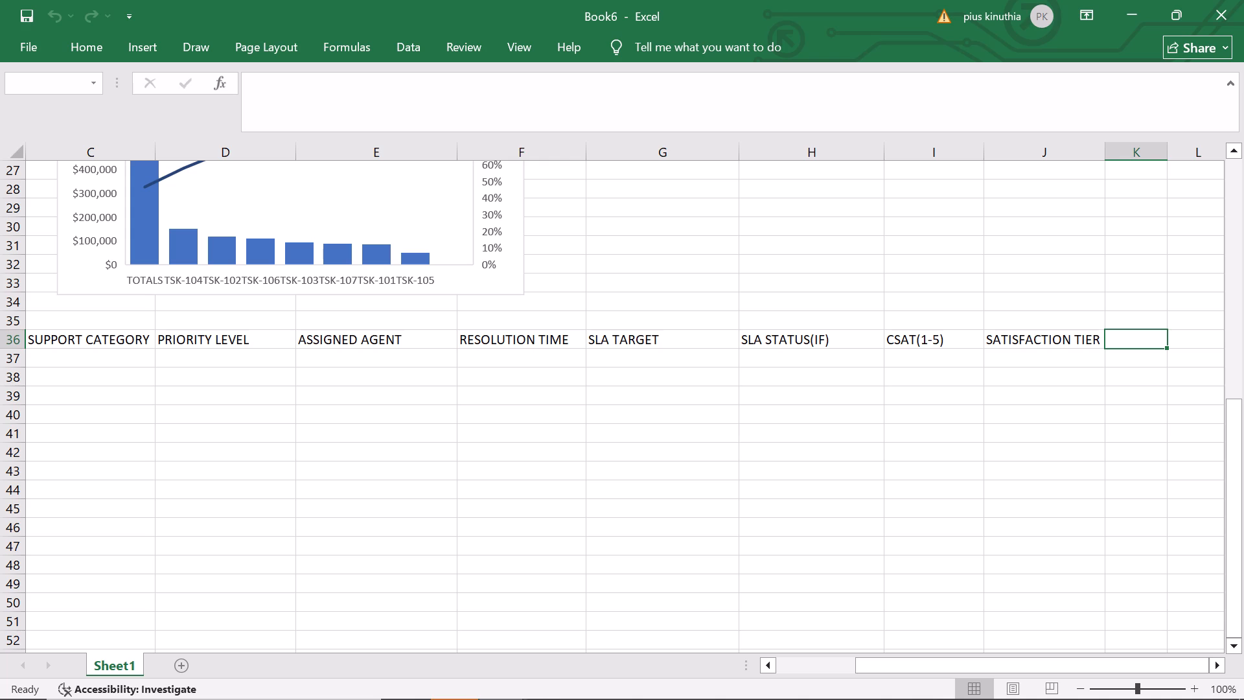
Enter the first ticket ID, TKT-9001, in cell A37 under the TICKET AID header.
scroll(384, 373, "right", 6)
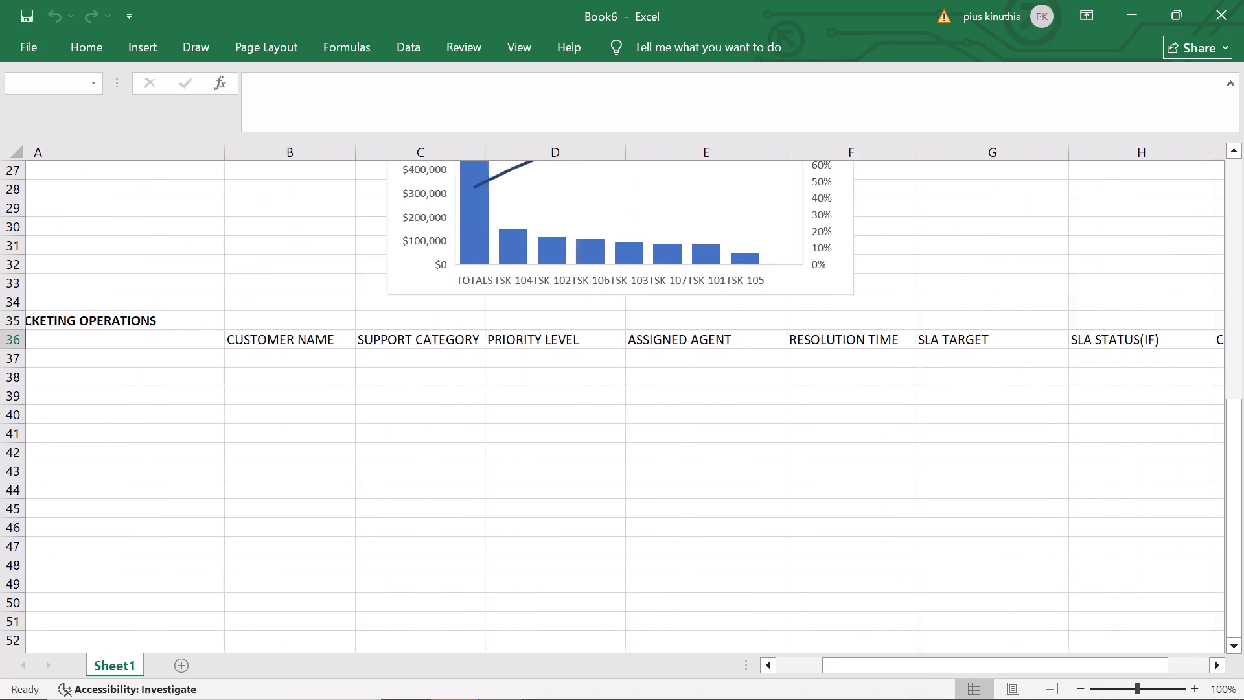
scroll(384, 373, "right", 2)
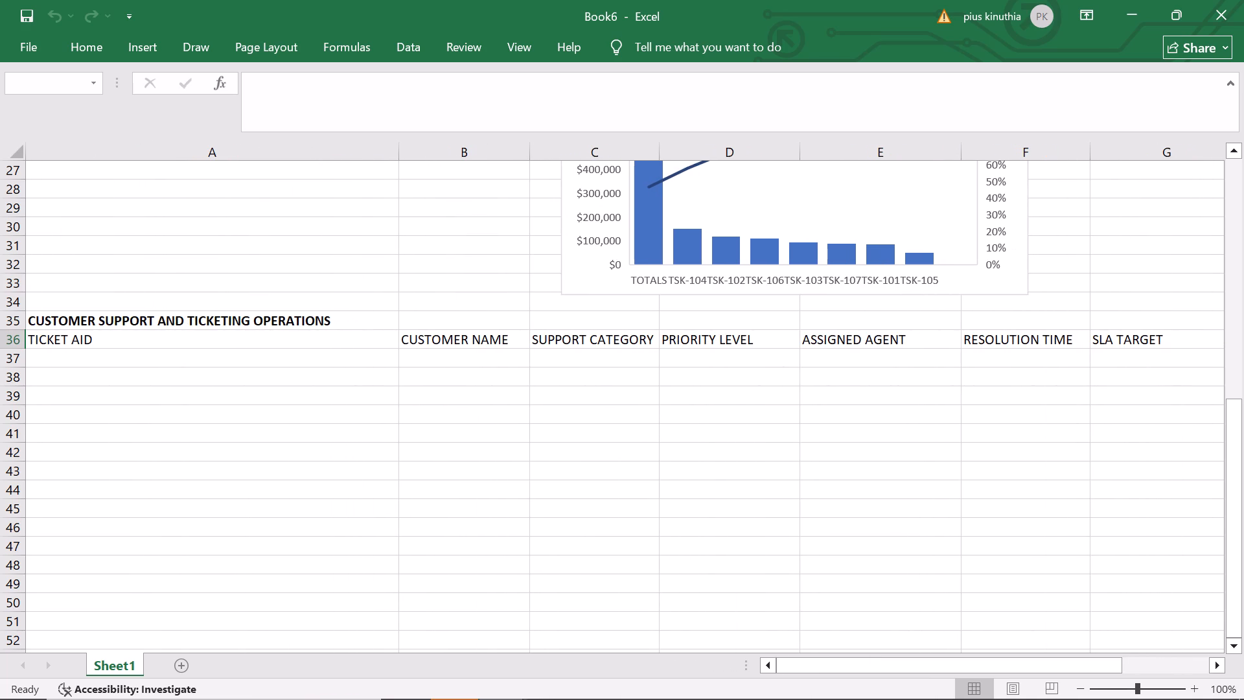
left_click(47, 358)
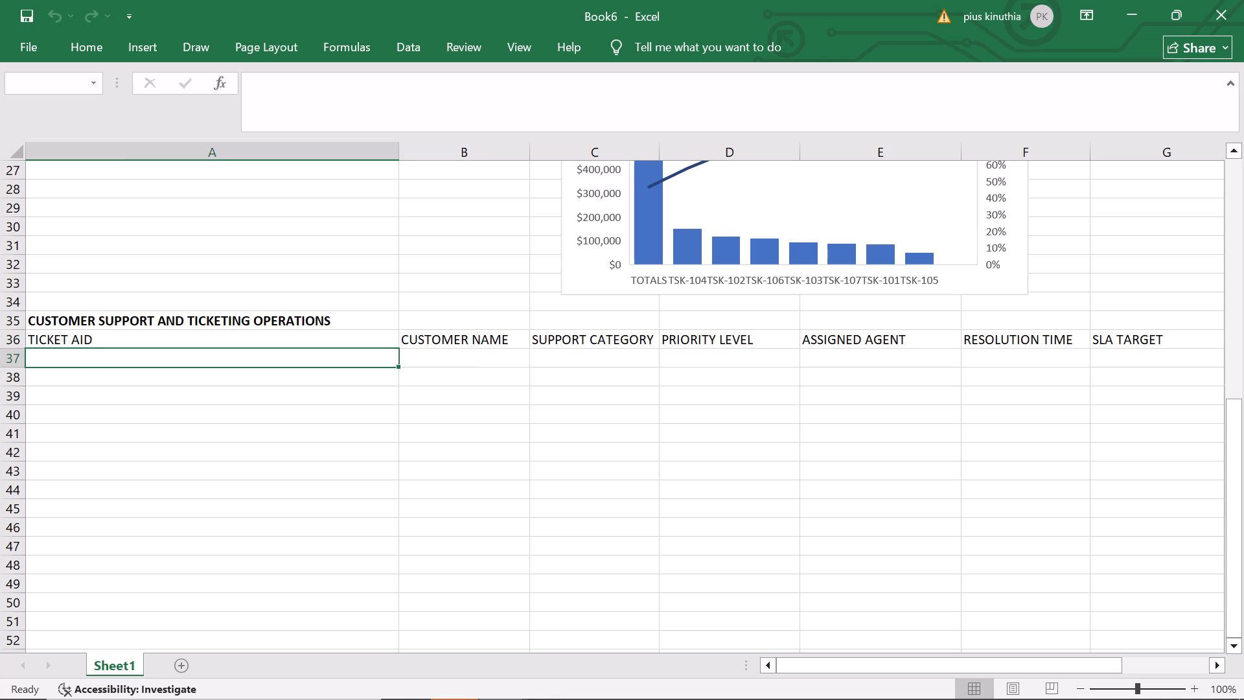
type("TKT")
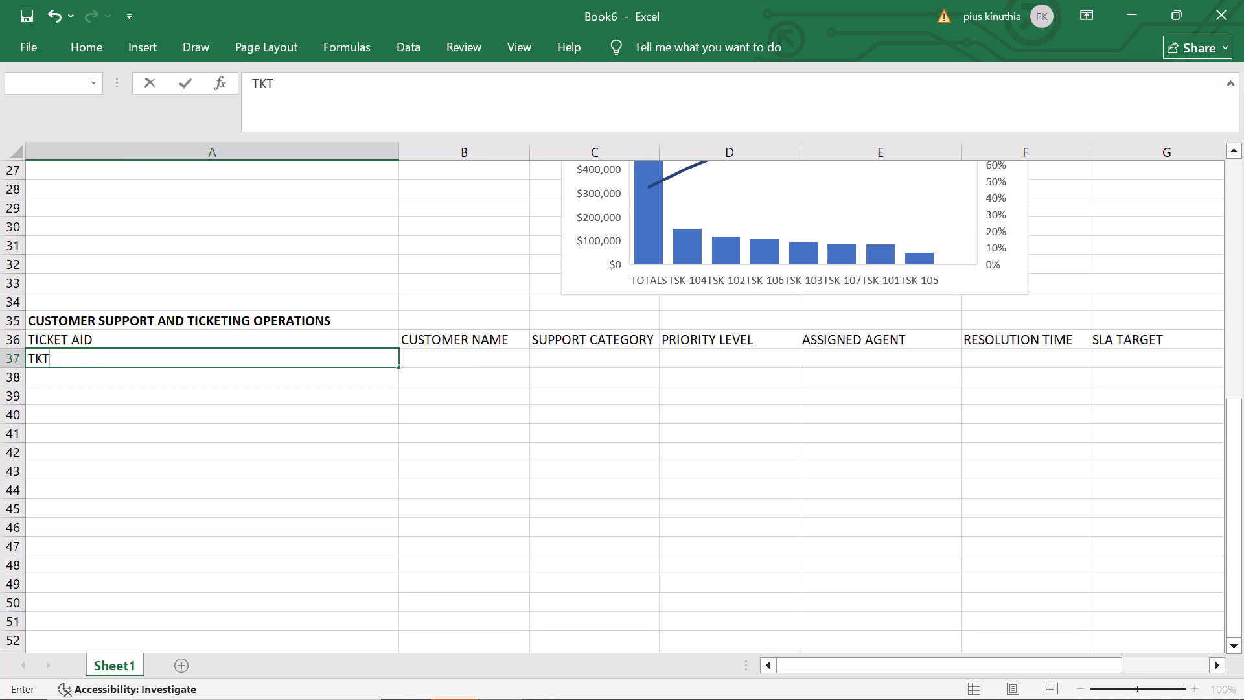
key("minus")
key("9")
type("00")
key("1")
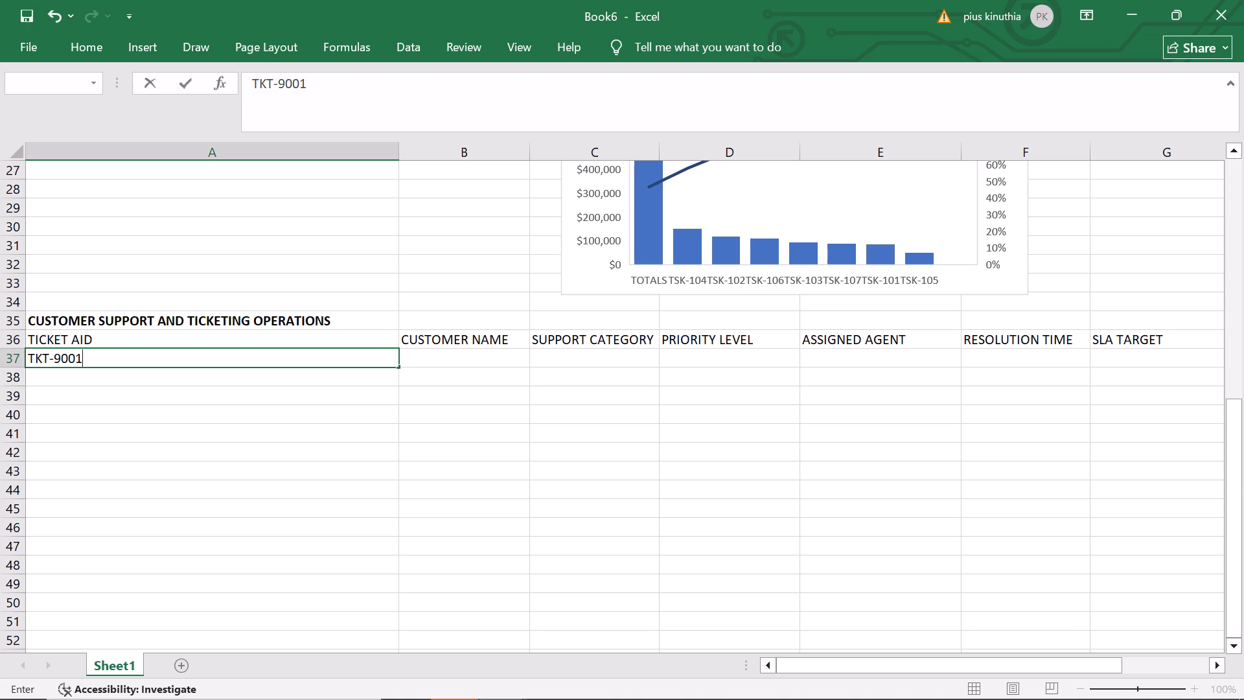
Enter the customer name Acme Industries in cell B37 for ticket TKT-9001.
left_click(425, 360)
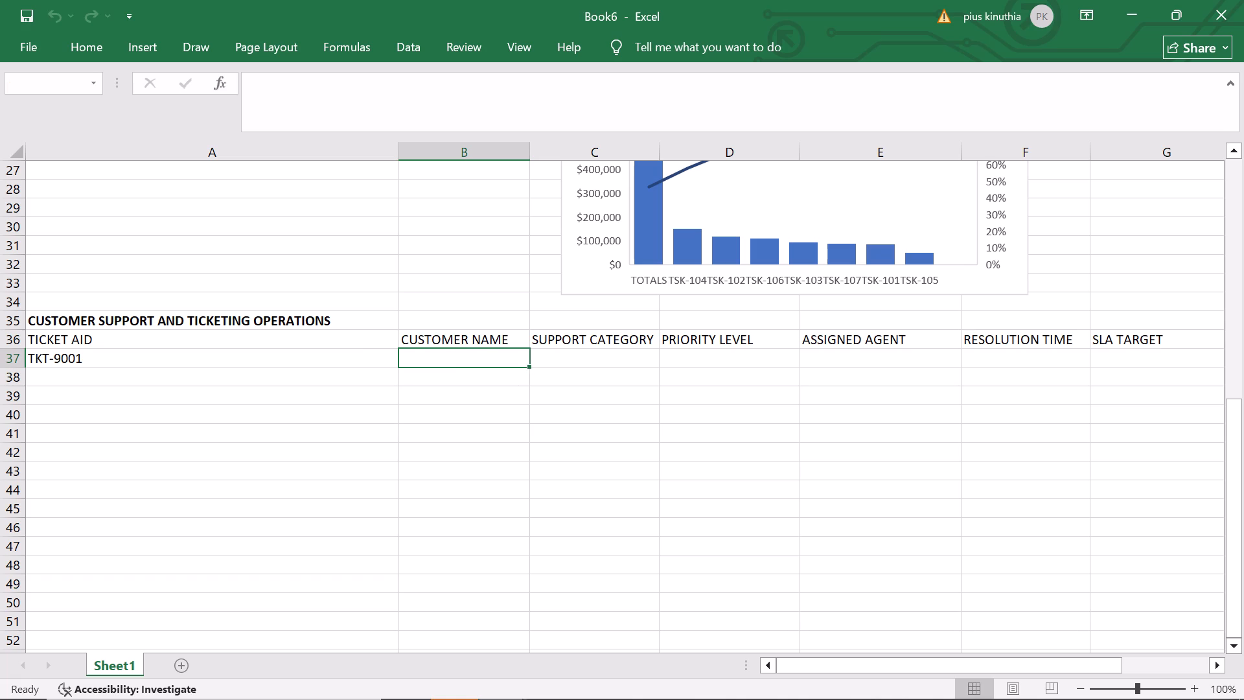
key("a")
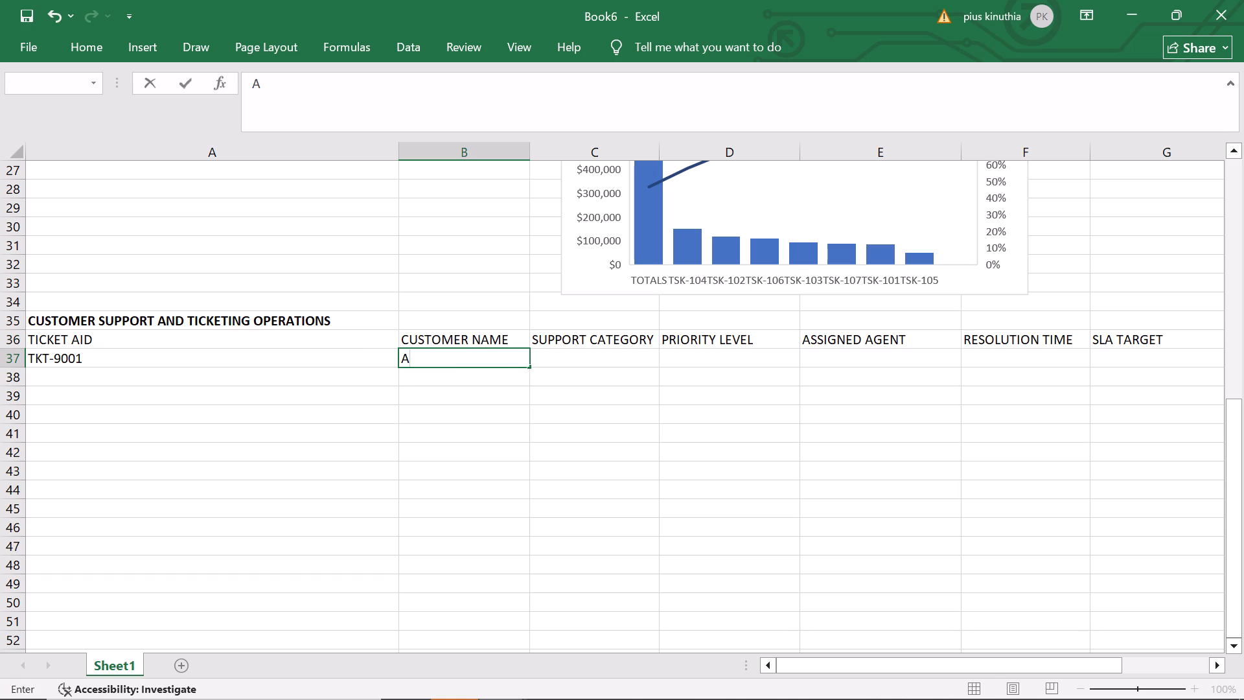
type("CME")
key("space")
type("IN")
key("BackSpace")
key("BackSpace")
key("BackSpace")
key("BackSpace")
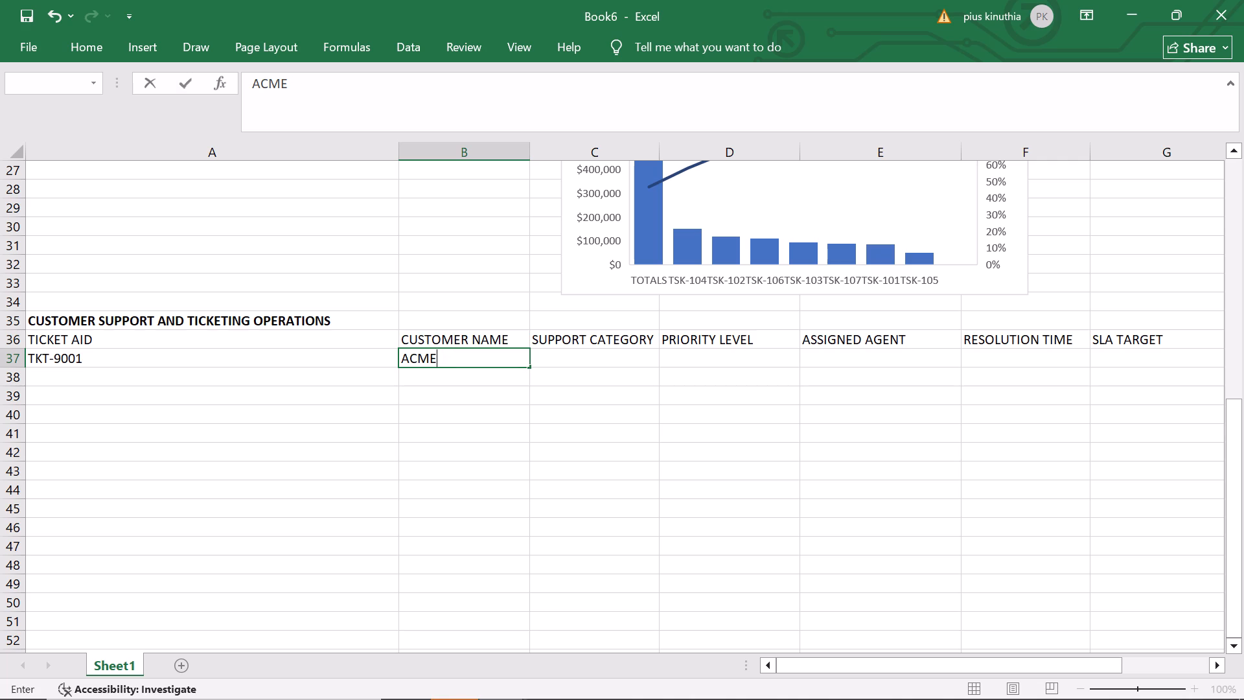
key("BackSpace")
key("BackSpace")
type("cme")
key("space")
key("i")
type("ndustries")
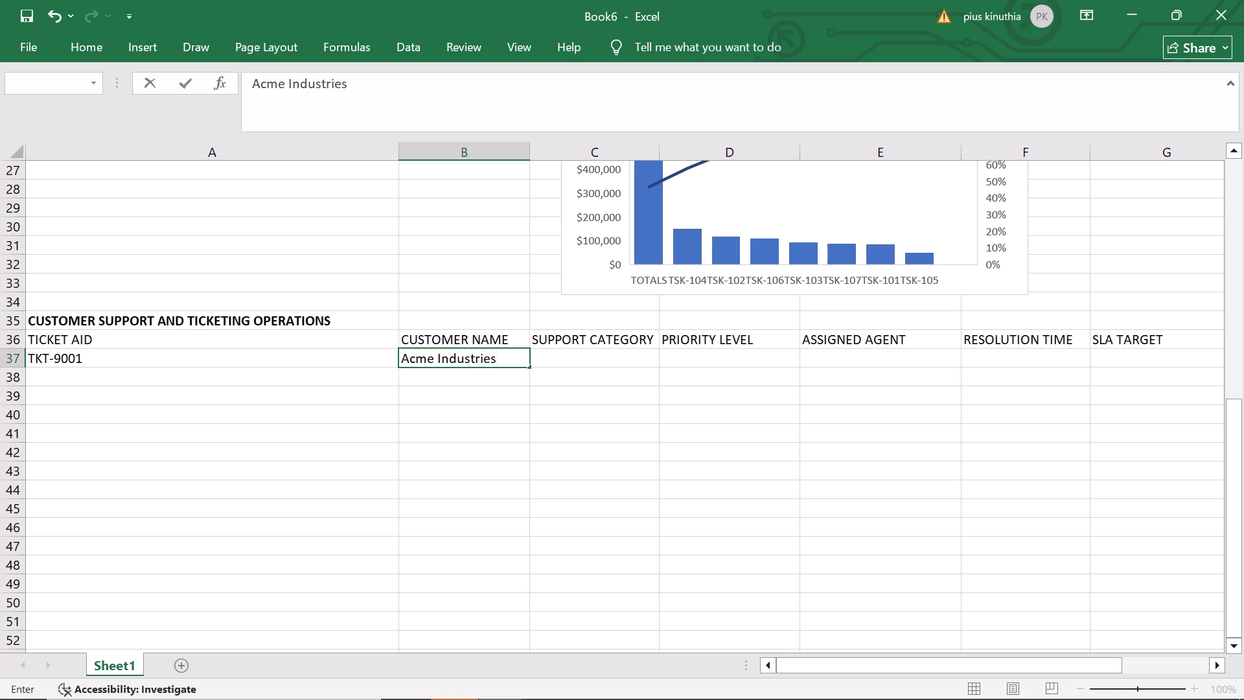
Enter the support category Billing & Invoicing in cell C37.
left_click(558, 360)
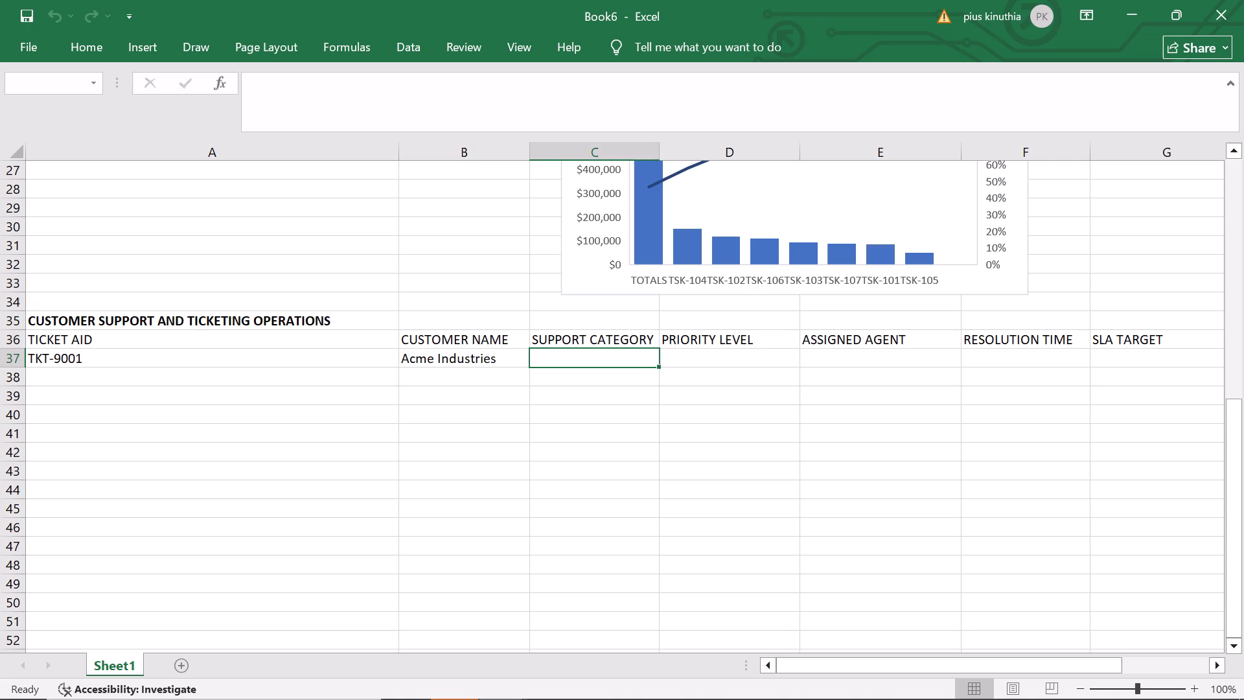
key("b")
type("illing")
key("space")
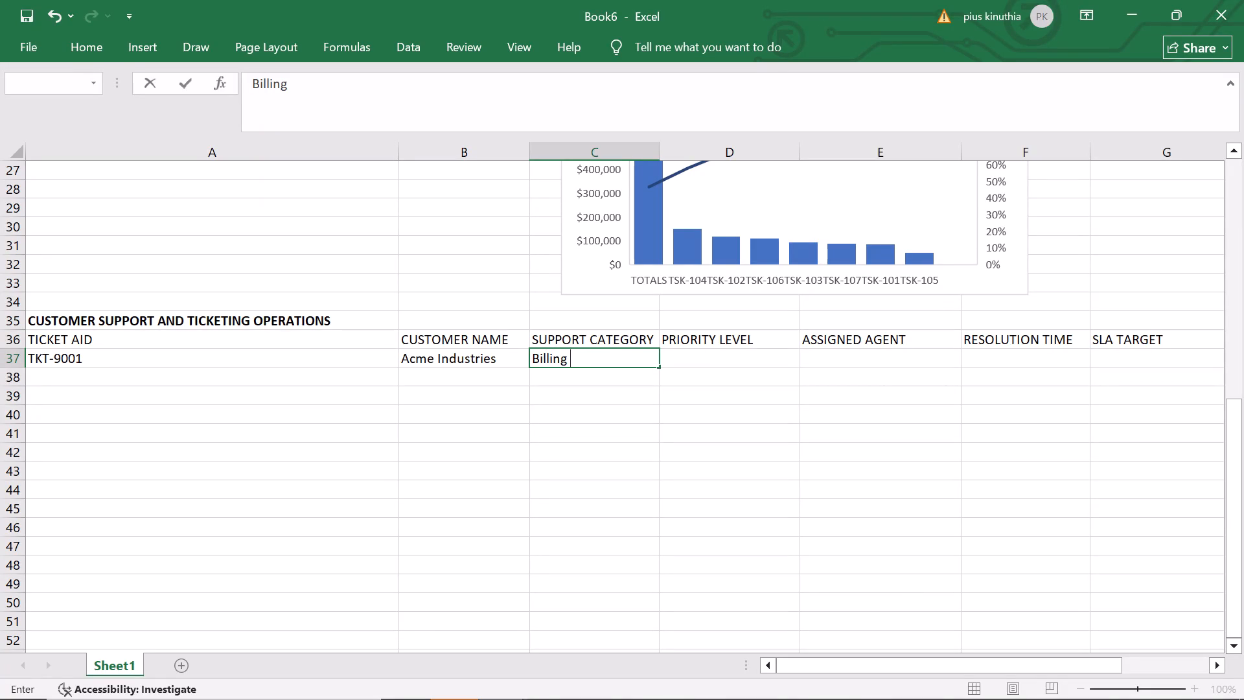
key("shift+ampersand")
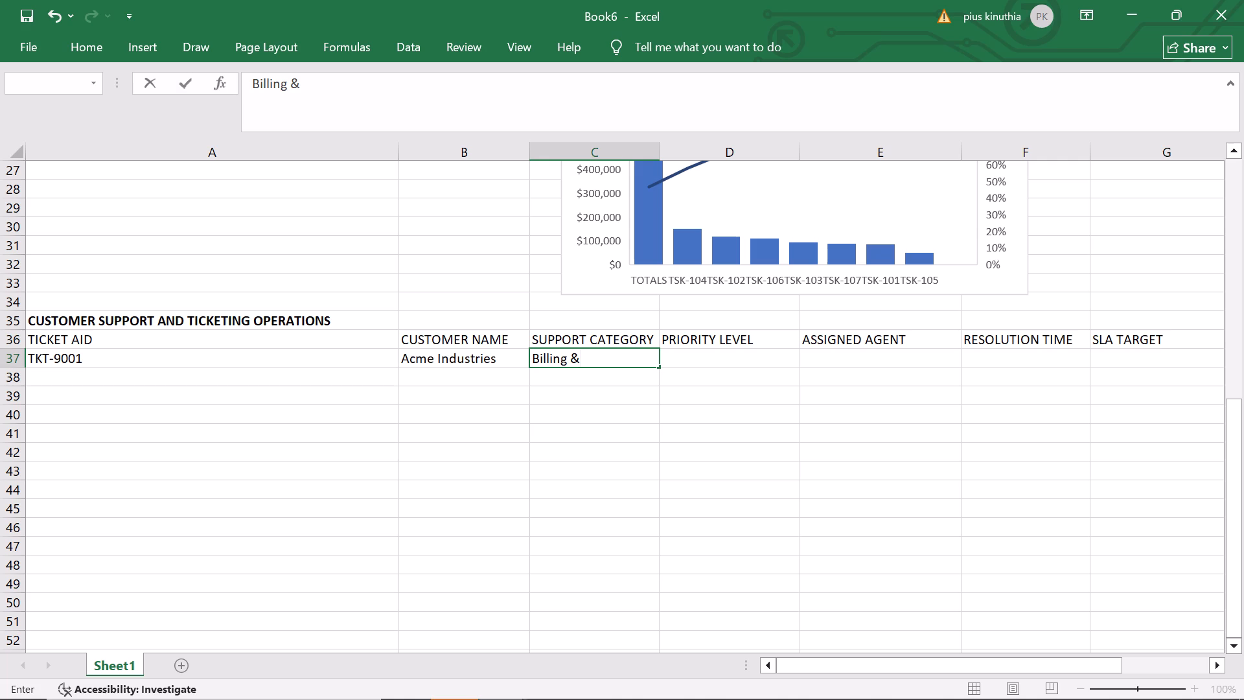
key("space")
key("i")
type("nvoicing")
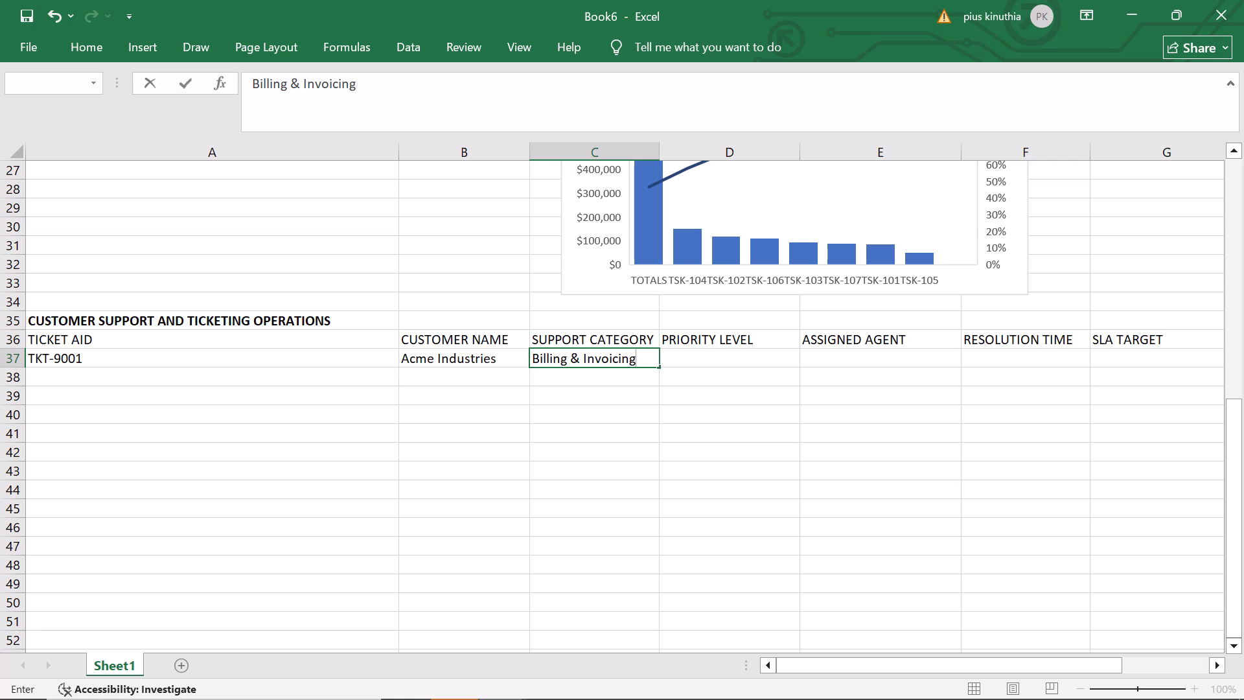
Enter the priority level P2-High in cell D37.
left_click(687, 359)
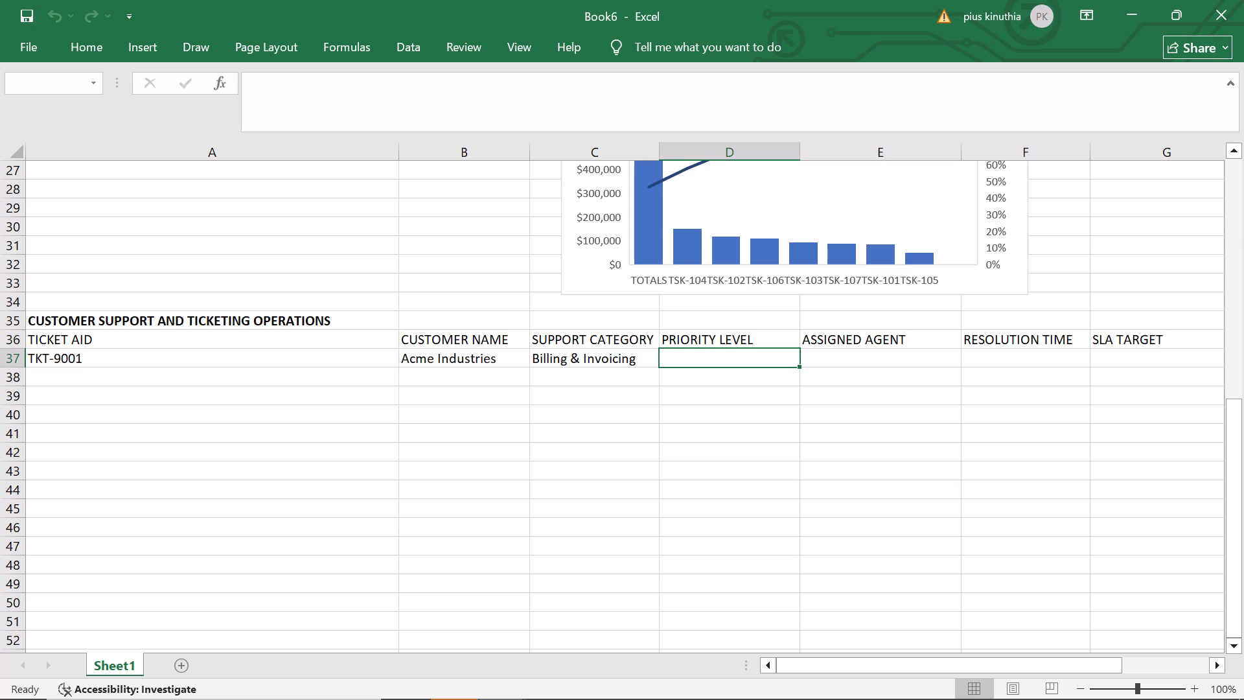
key("p")
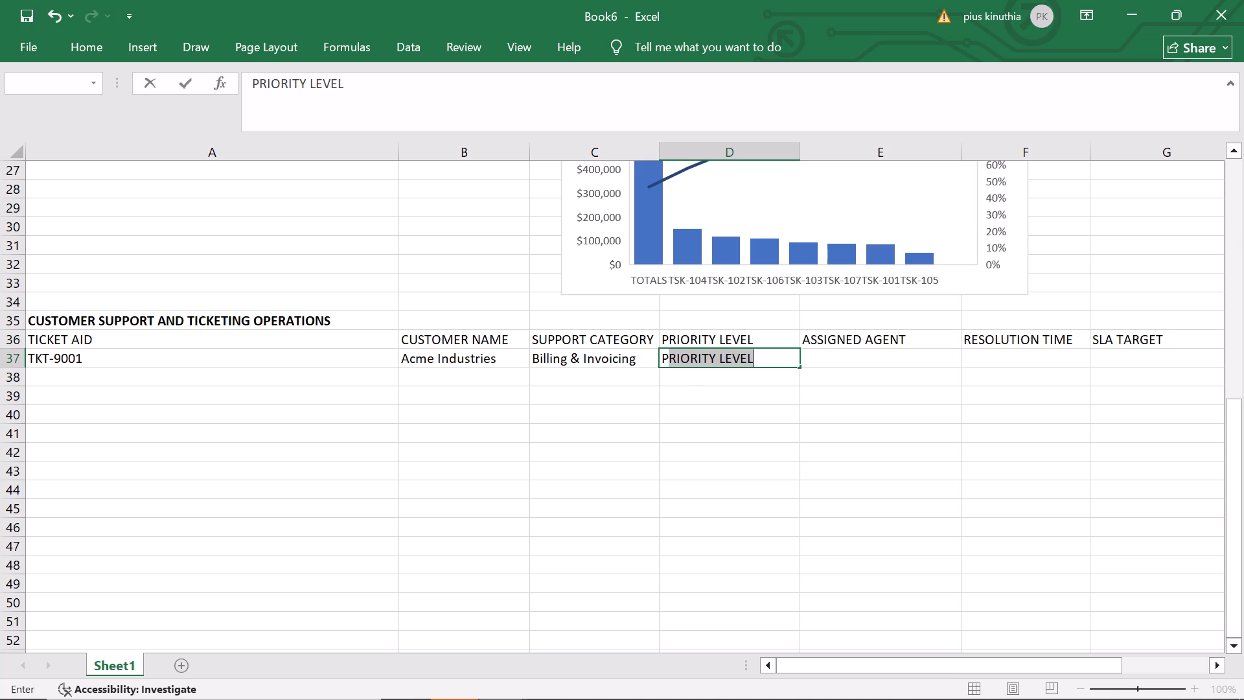
key("2")
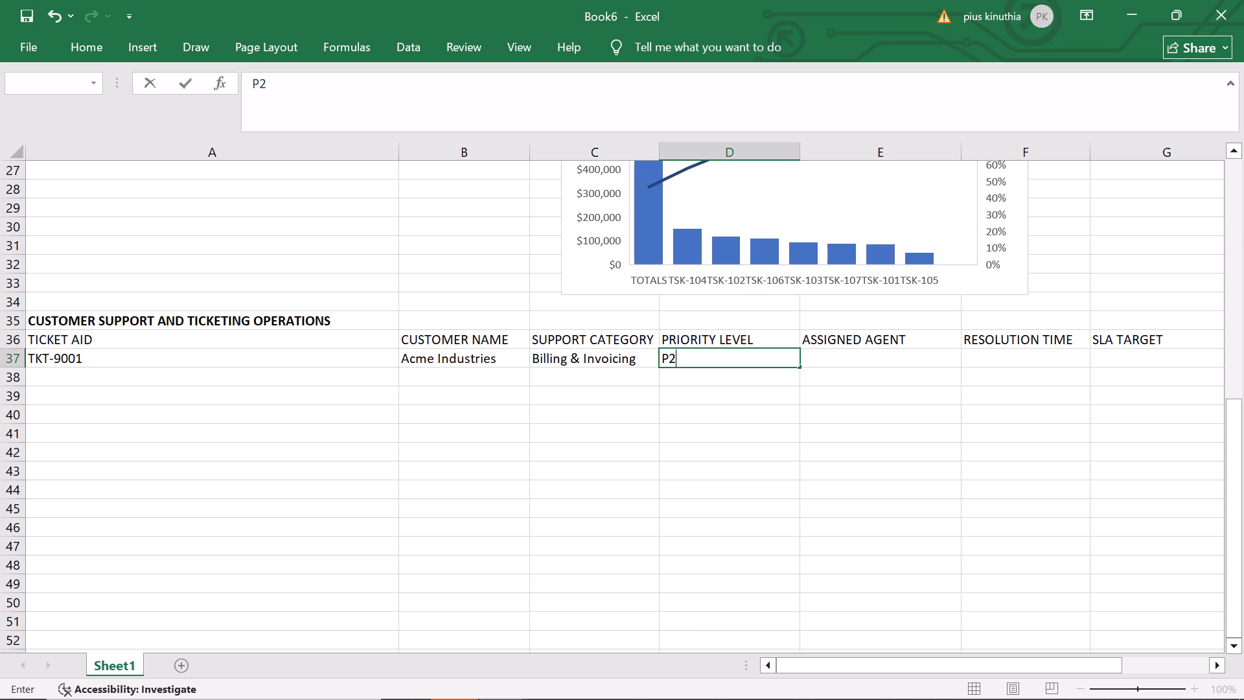
key("minus")
key("h")
type("igh")
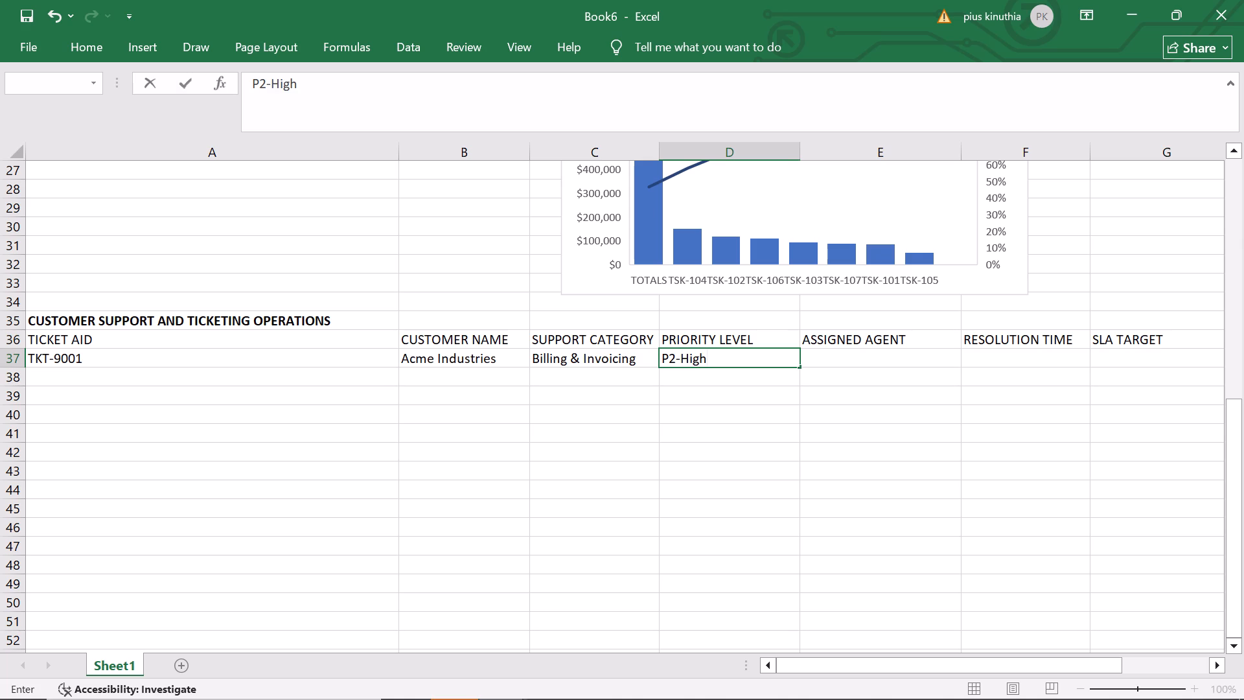
Enter the assigned agent's full name in cell E37 under the ASSIGNED AGENT header.
left_click(827, 360)
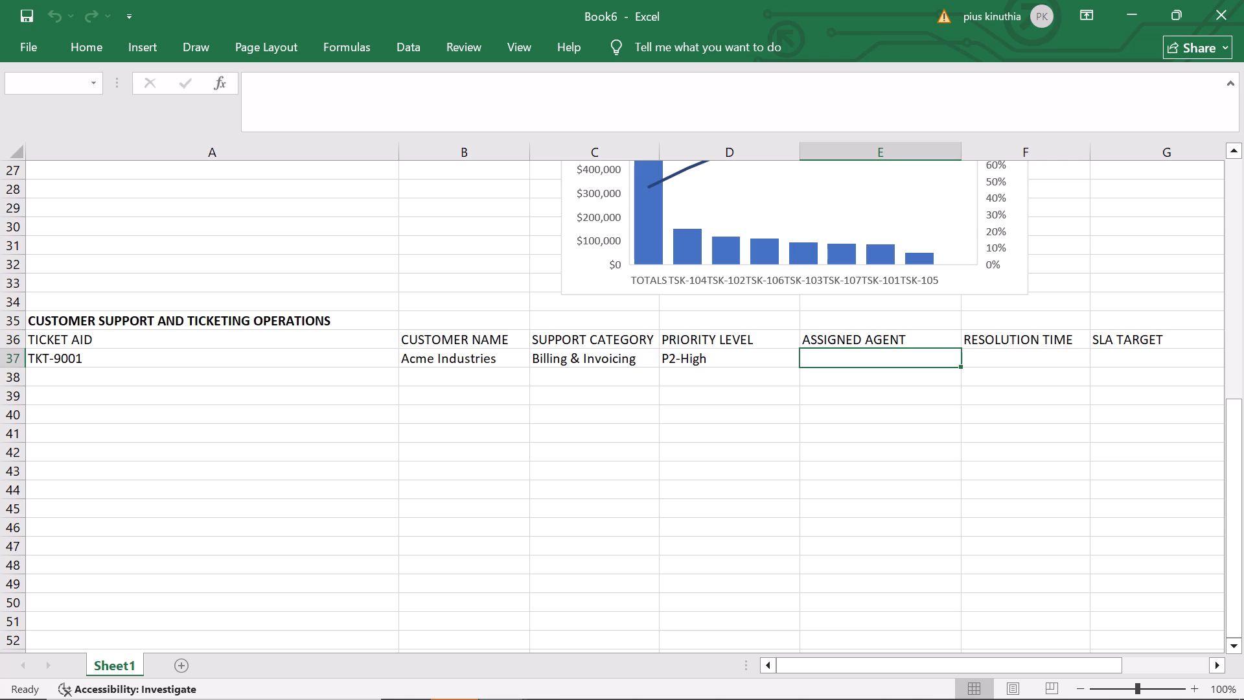
key("s")
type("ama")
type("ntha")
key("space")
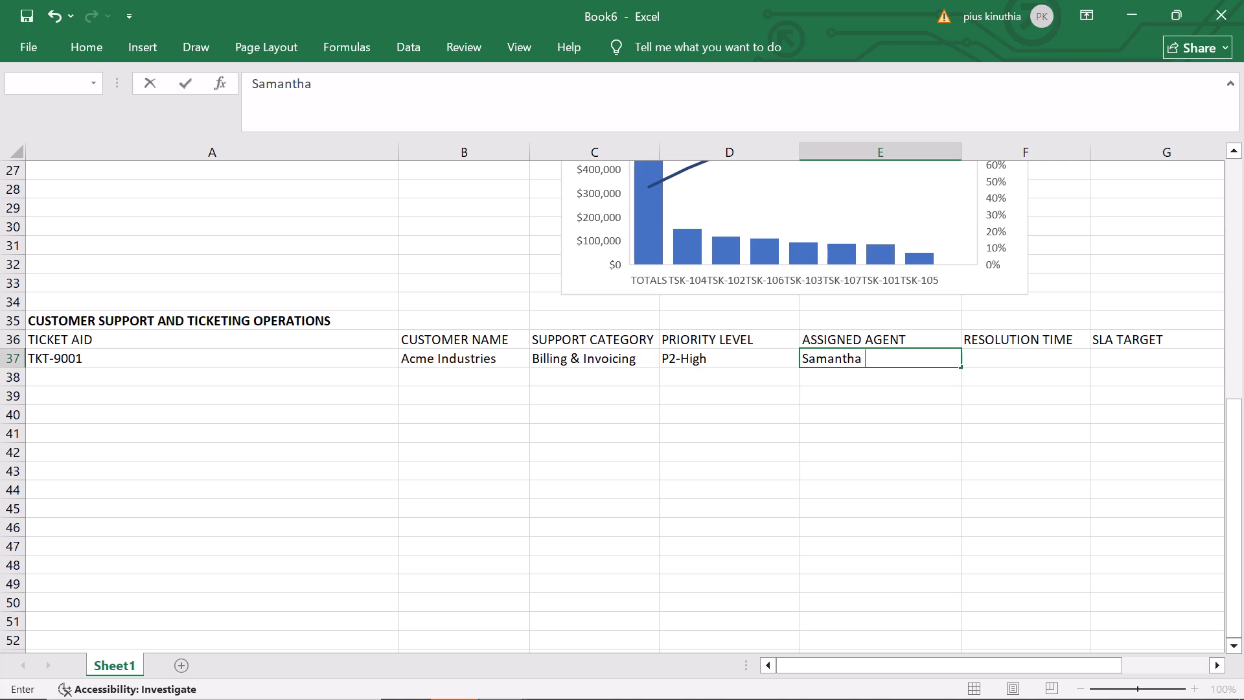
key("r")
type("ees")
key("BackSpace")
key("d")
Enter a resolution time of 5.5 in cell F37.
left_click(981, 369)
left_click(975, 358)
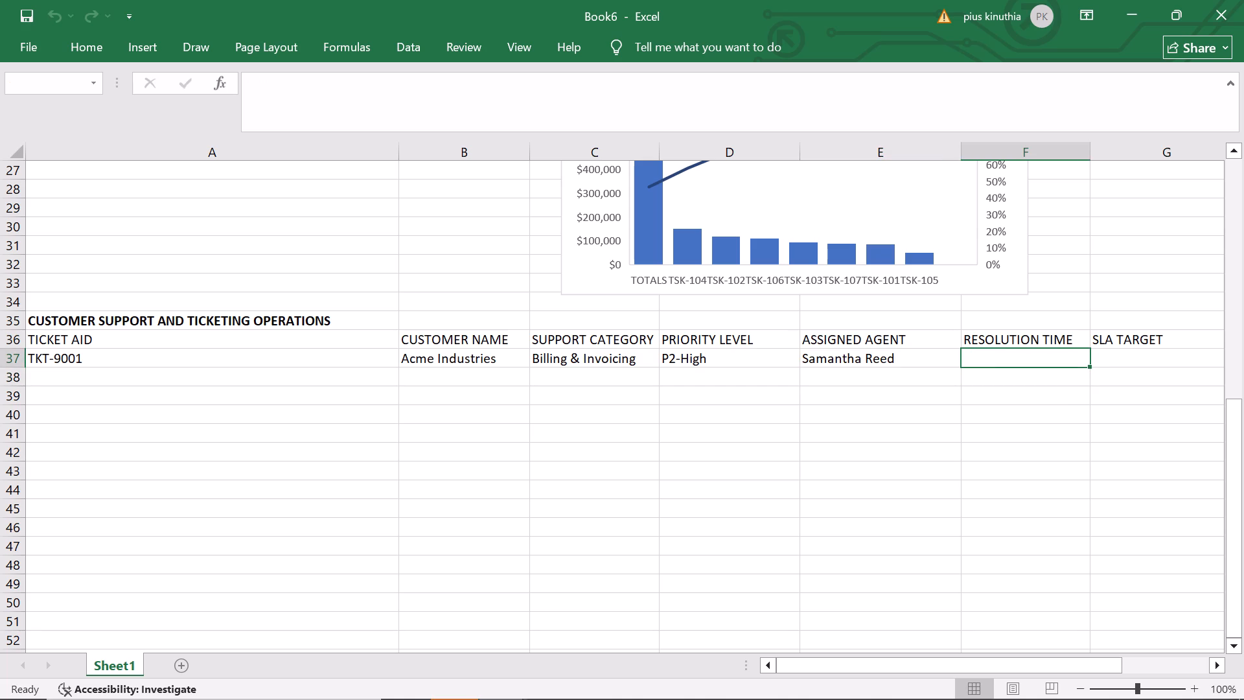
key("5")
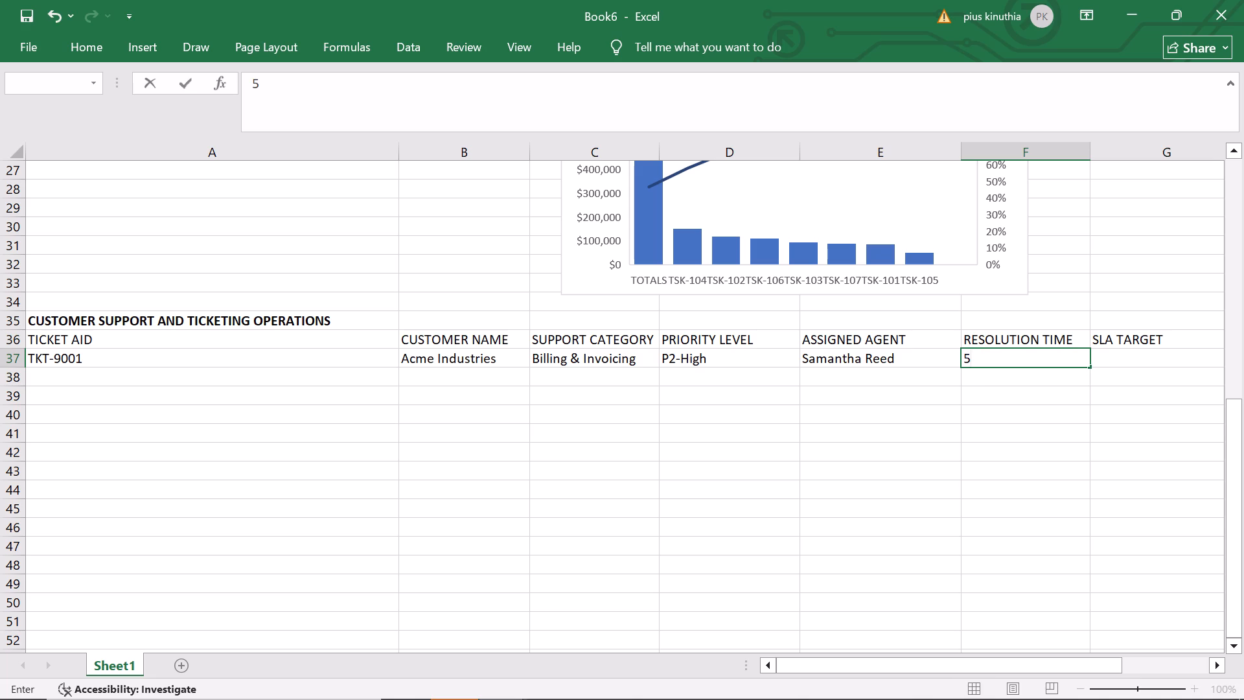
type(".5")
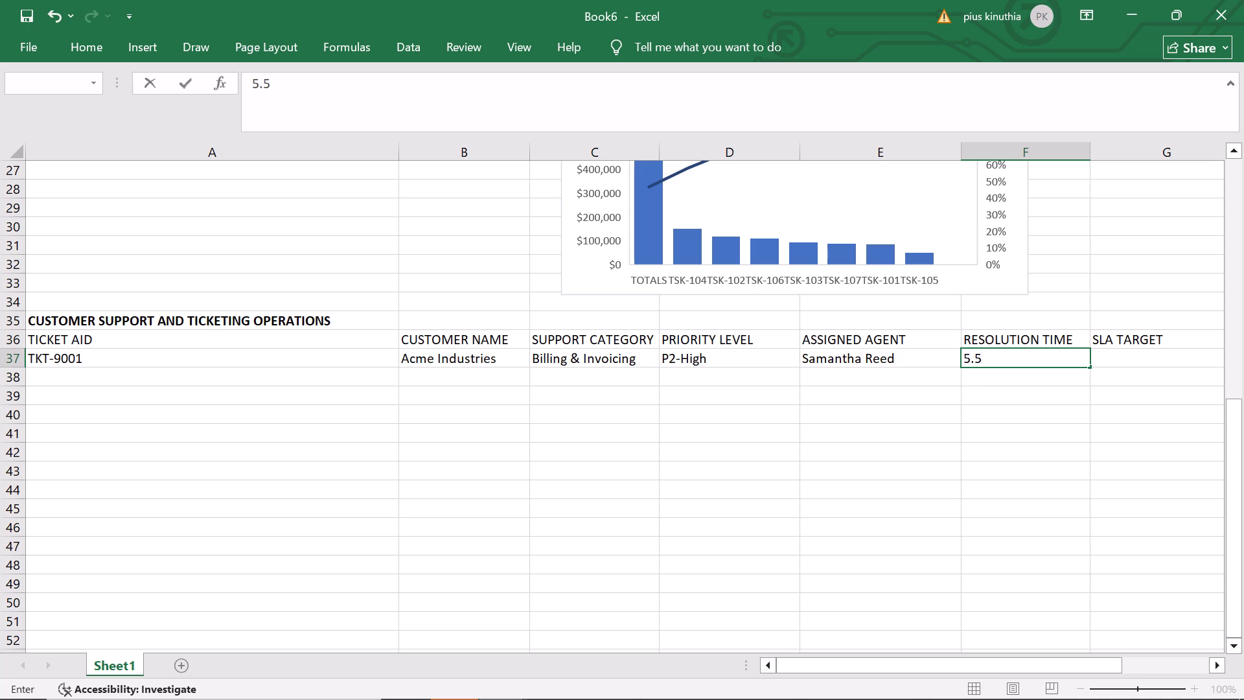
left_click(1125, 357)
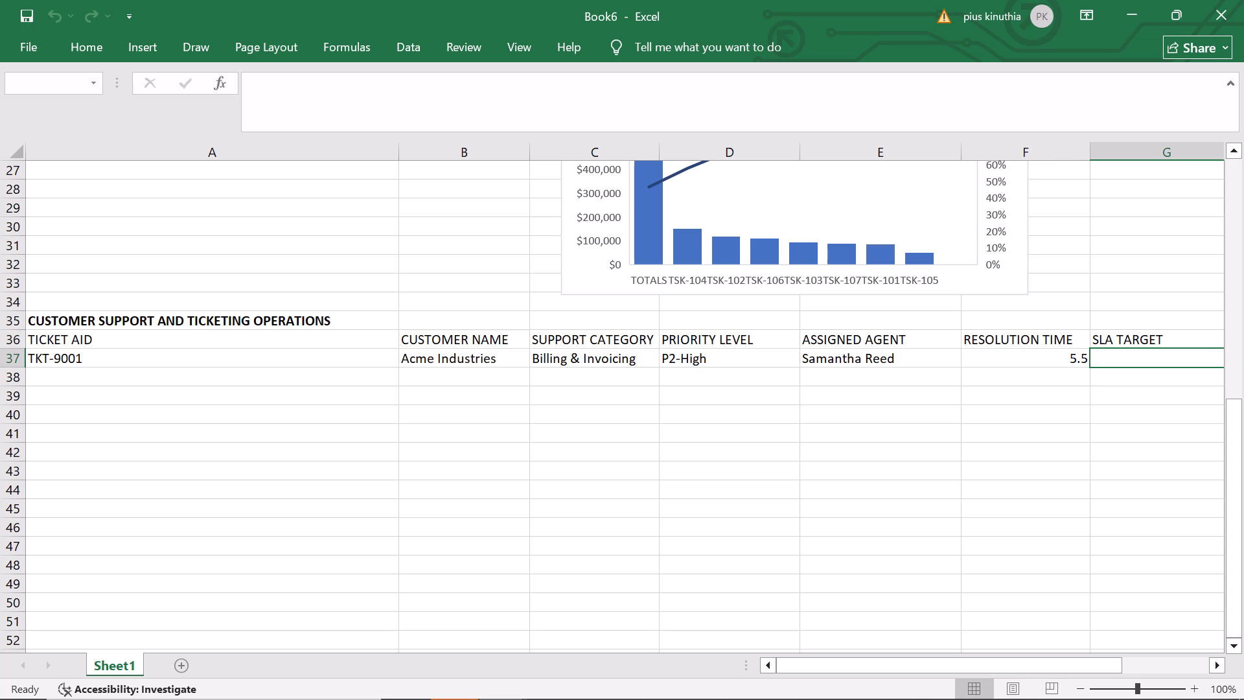
Set the resolution time in cell F37 to 9.5.
left_click(1063, 358)
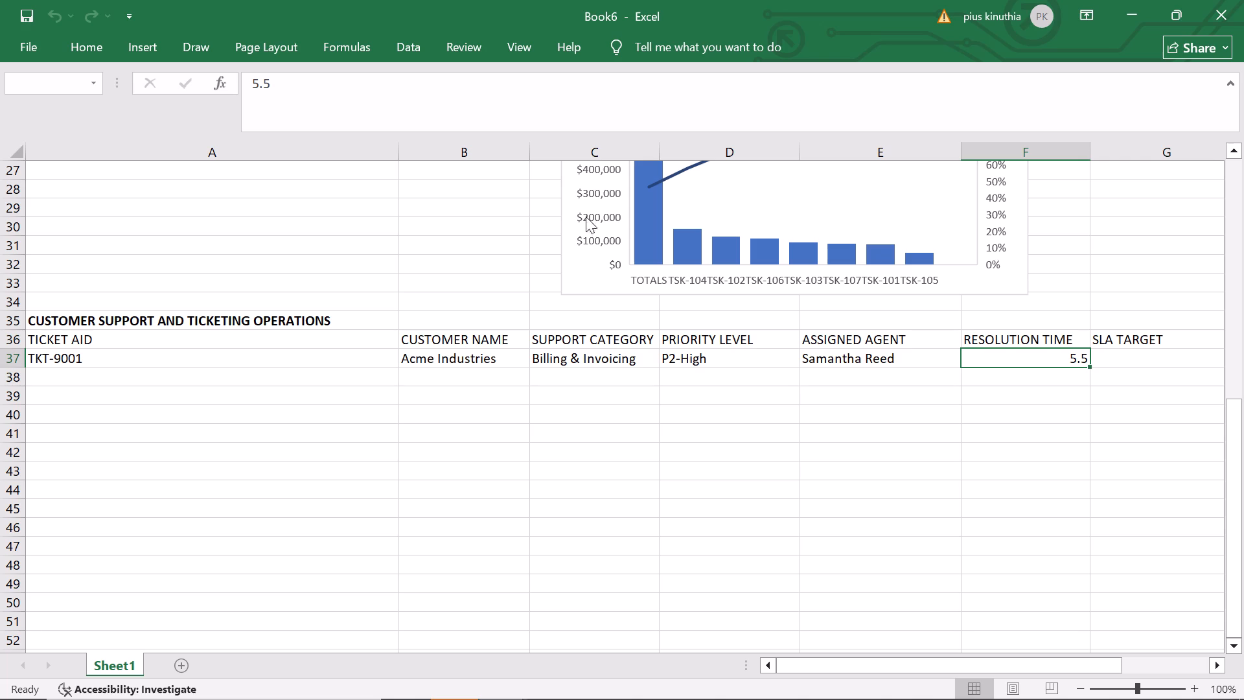
key("BackSpace")
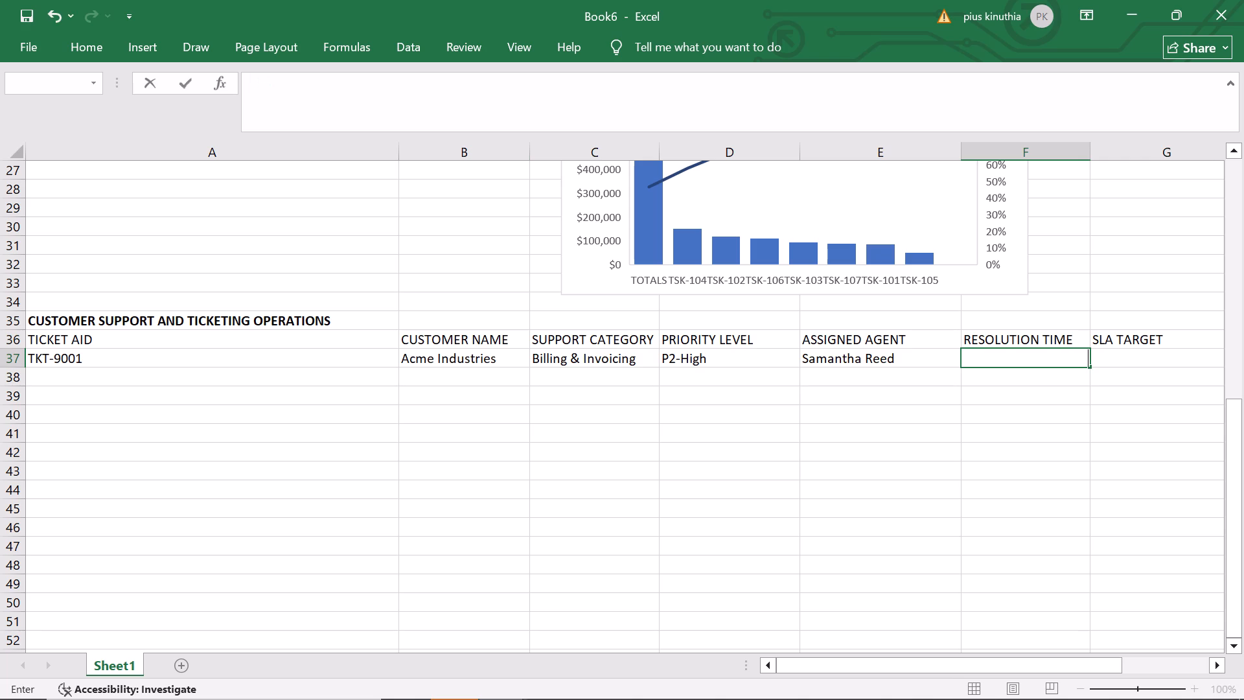
key("9")
key("period")
key("5")
Enter an SLA target of 12 in cell G37 for ticket TKT-9001.
left_click(1133, 353)
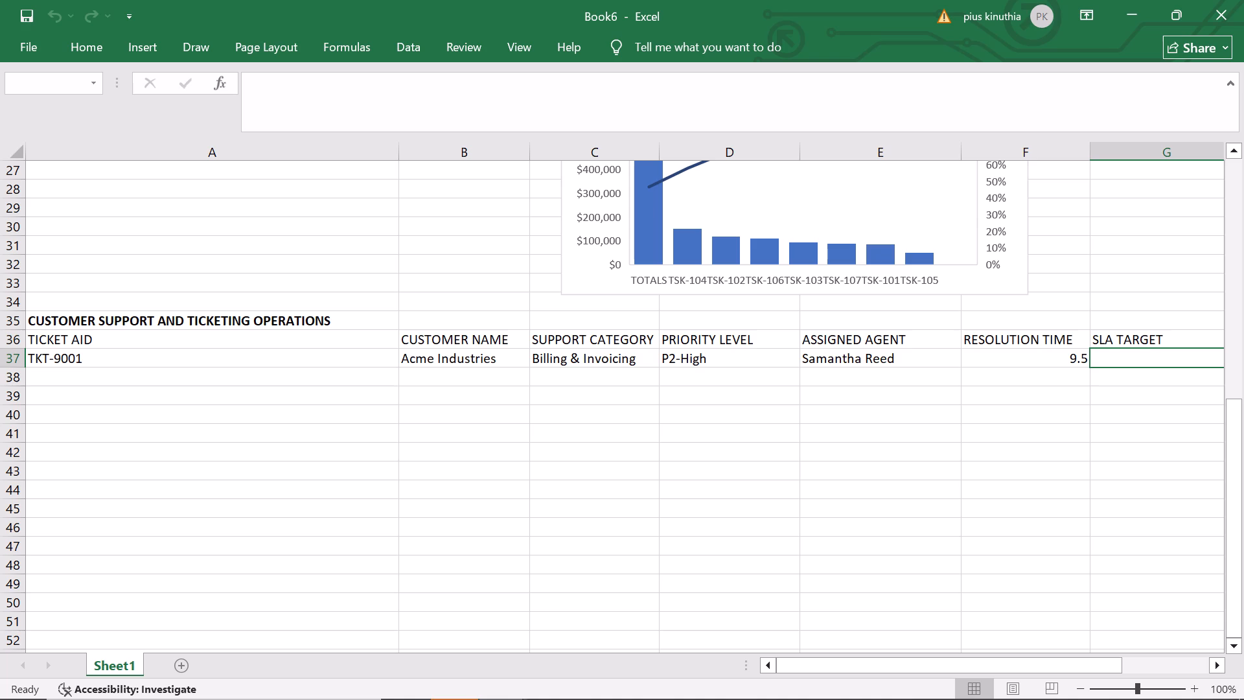
left_click(1100, 357)
type("12")
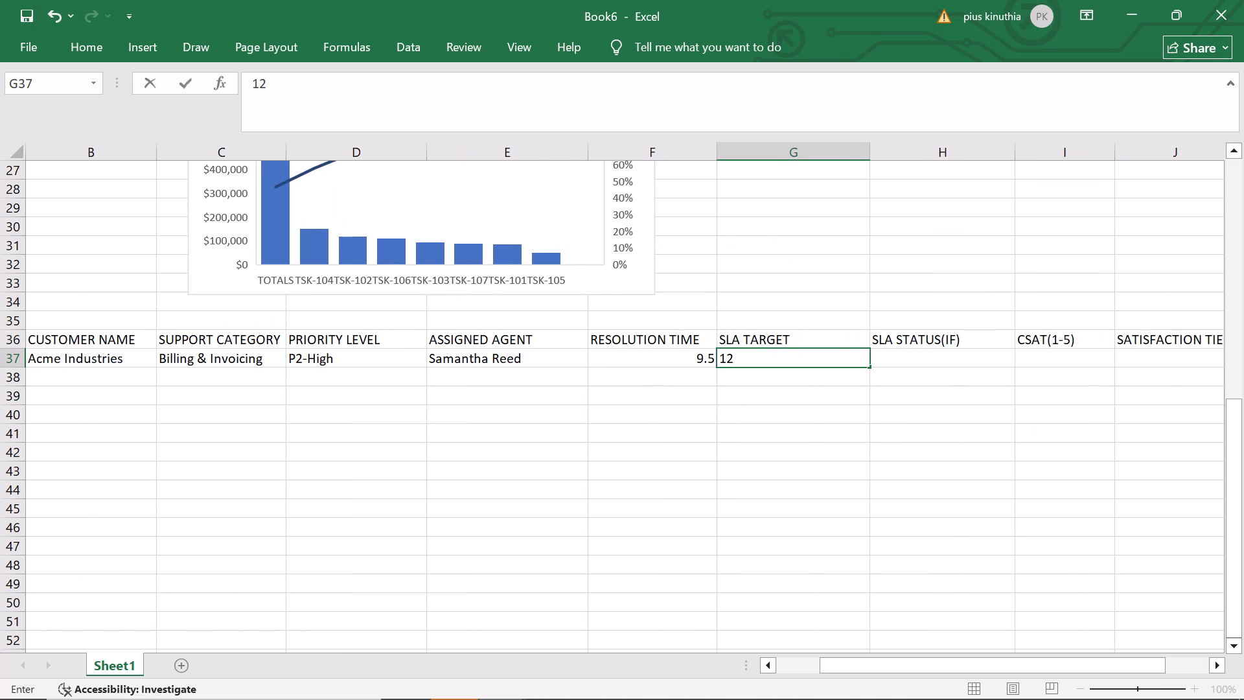
left_click(912, 356)
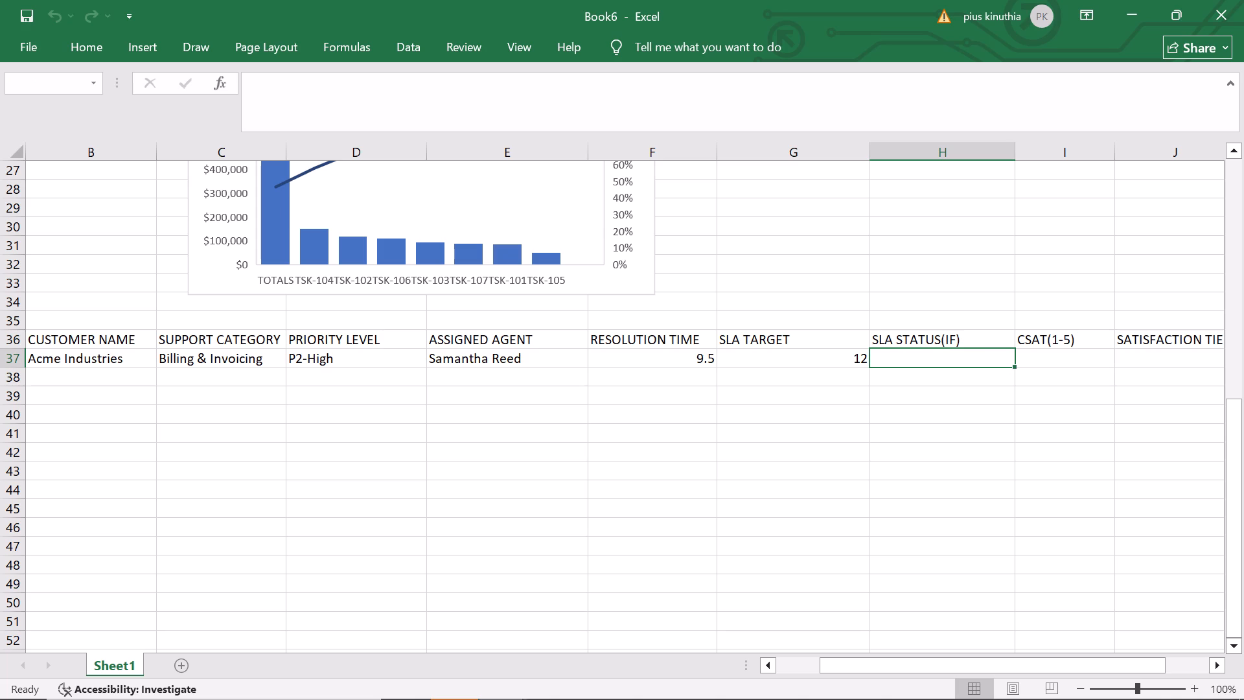
Enter SLA Met in cell H37 as the SLA status for ticket TKT-9001.
key("s")
type("LA")
key("space")
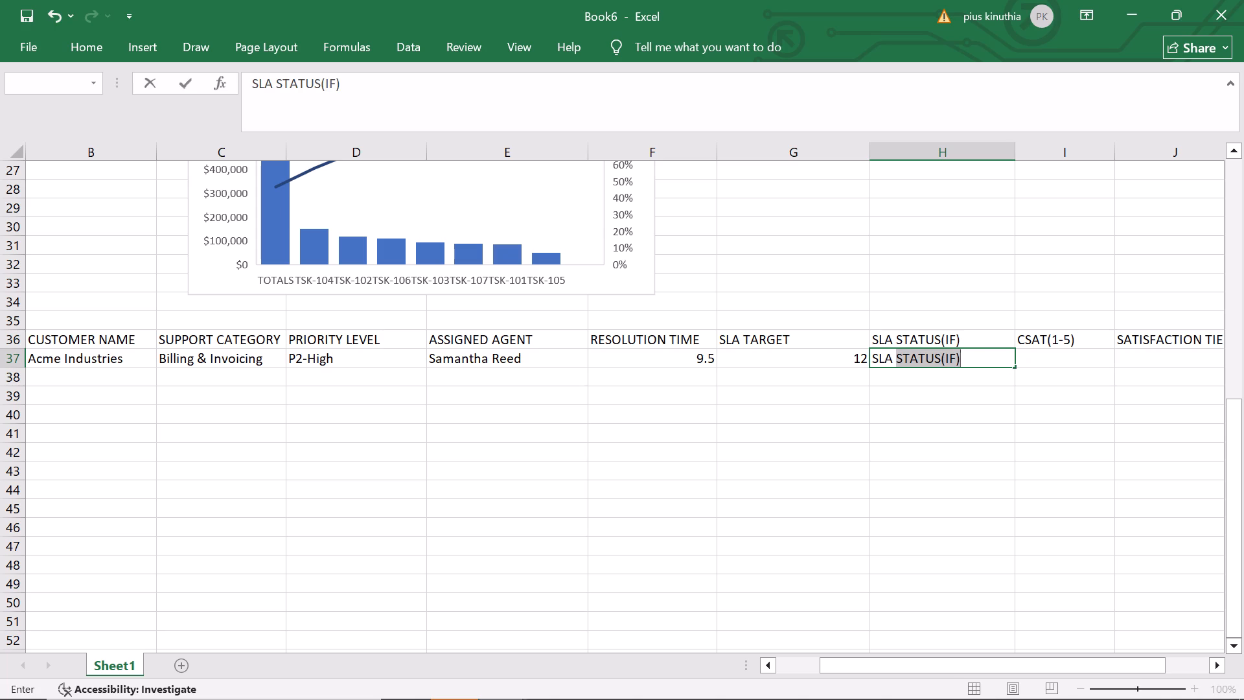
key("m")
type("et")
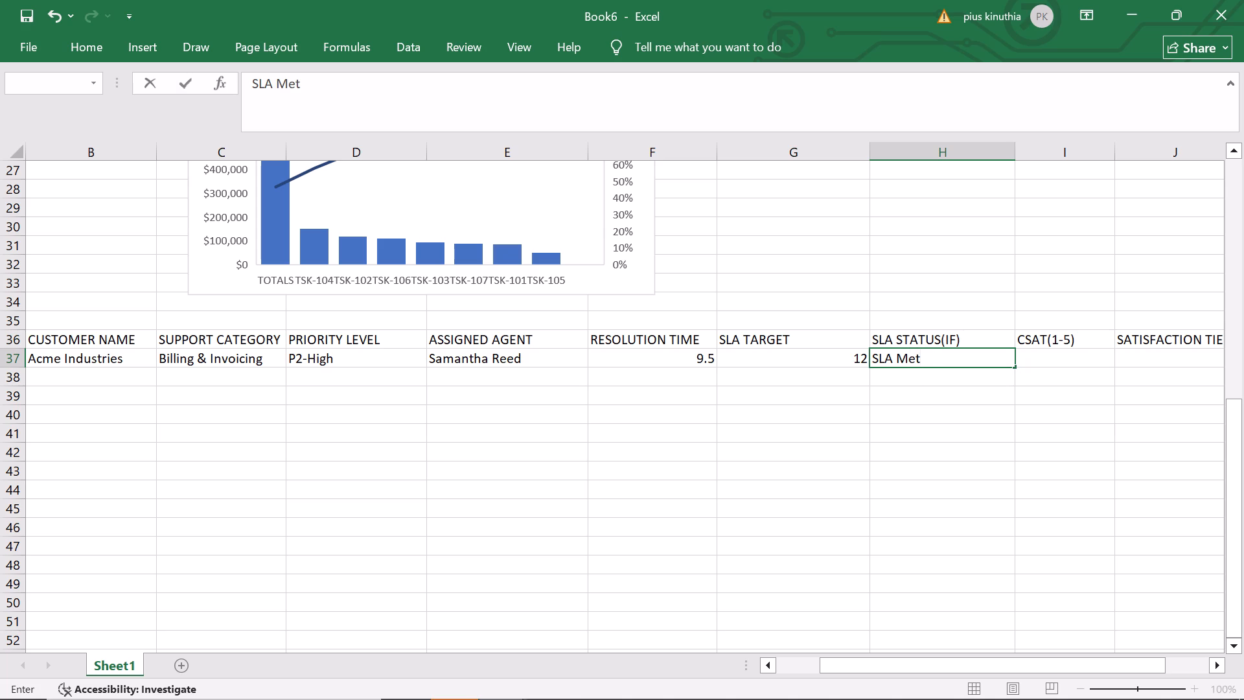
Enter a CSAT score of 4.8 in cell I37 for ticket TKT-9001.
left_click(1037, 360)
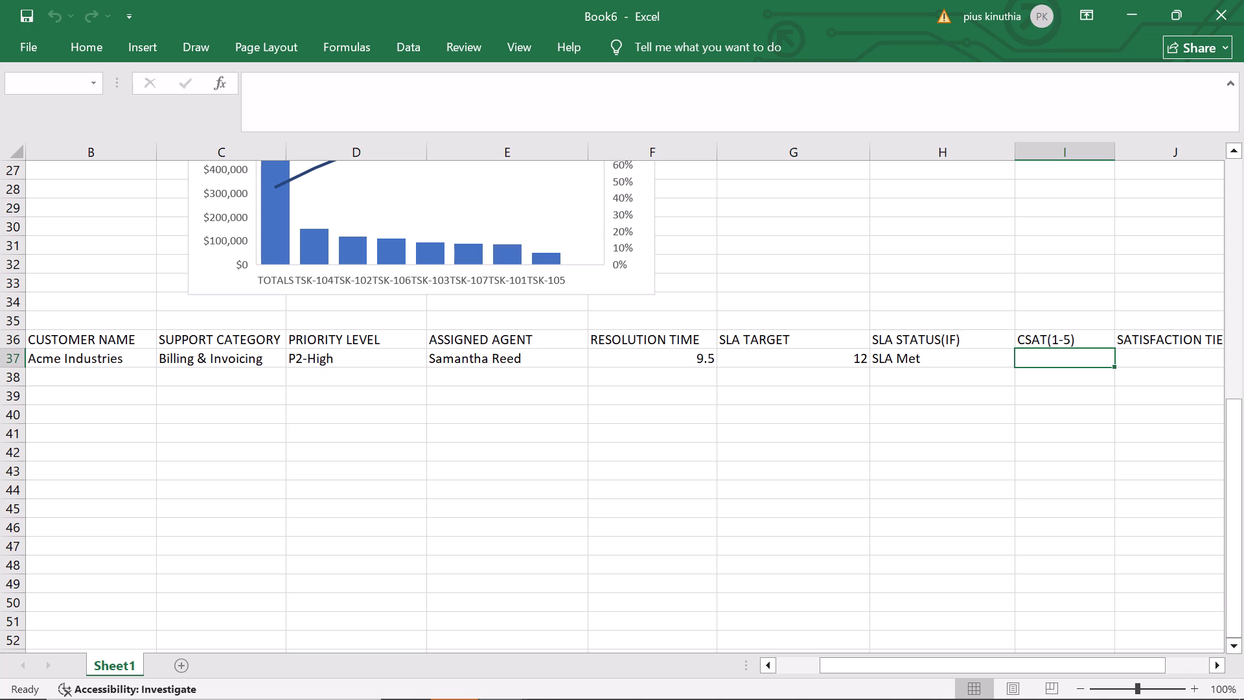
key("4")
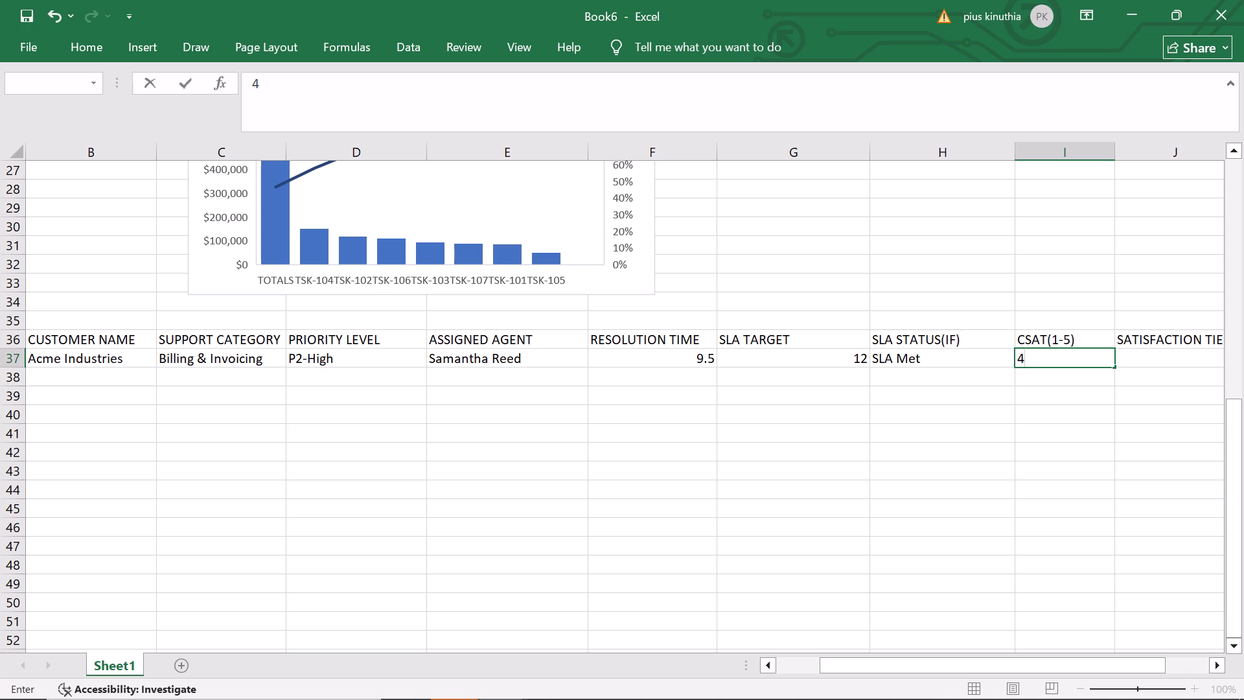
type(".8")
Enter Delighted in cell J37 under the SATISFACTION TIER header for ticket TKT-9001.
left_click(1169, 360)
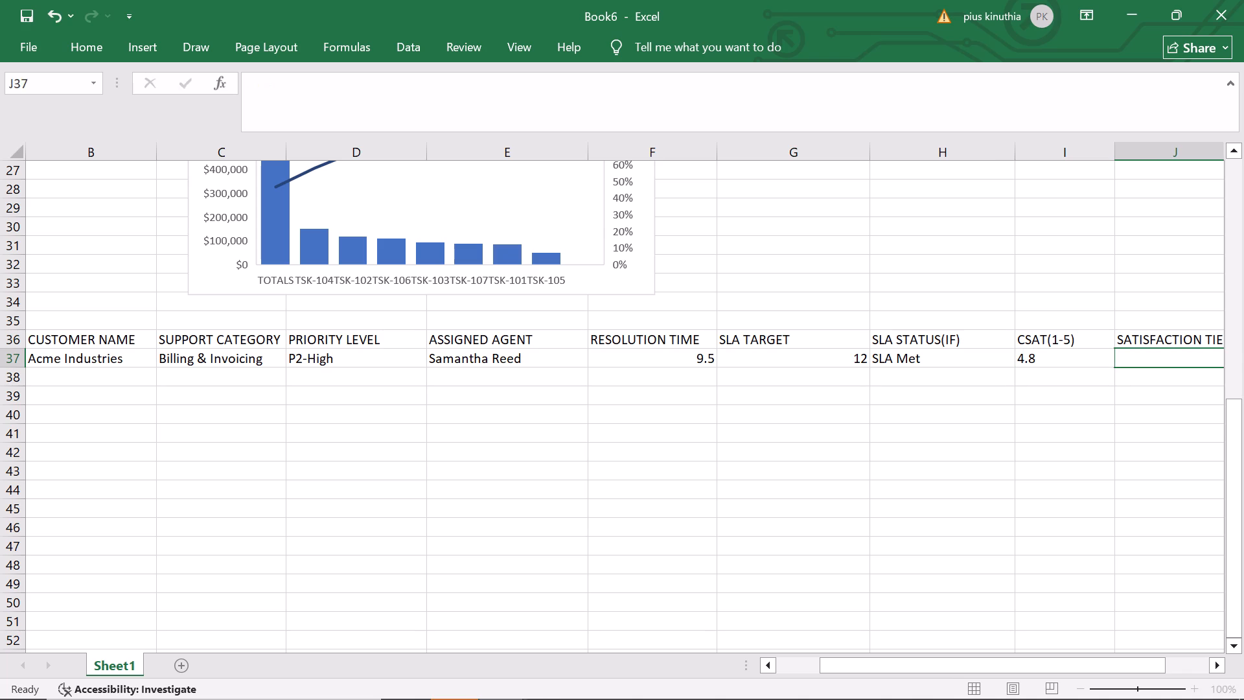
scroll(1169, 360, "left", 3)
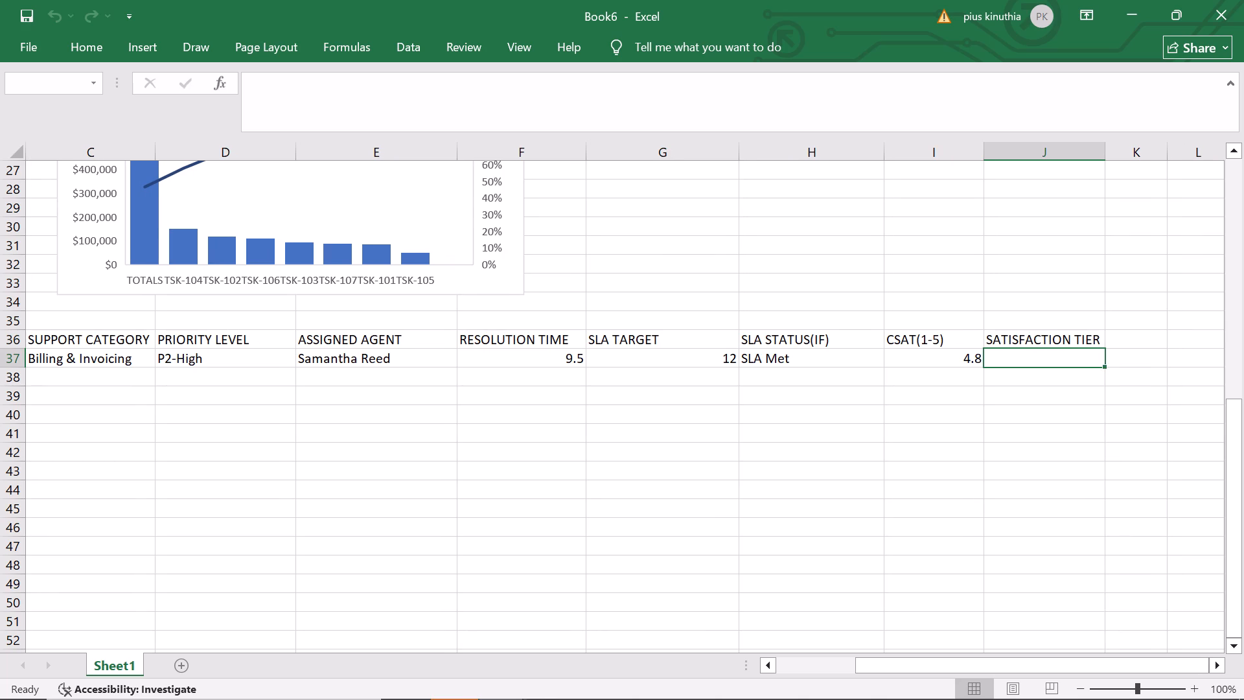
key("d")
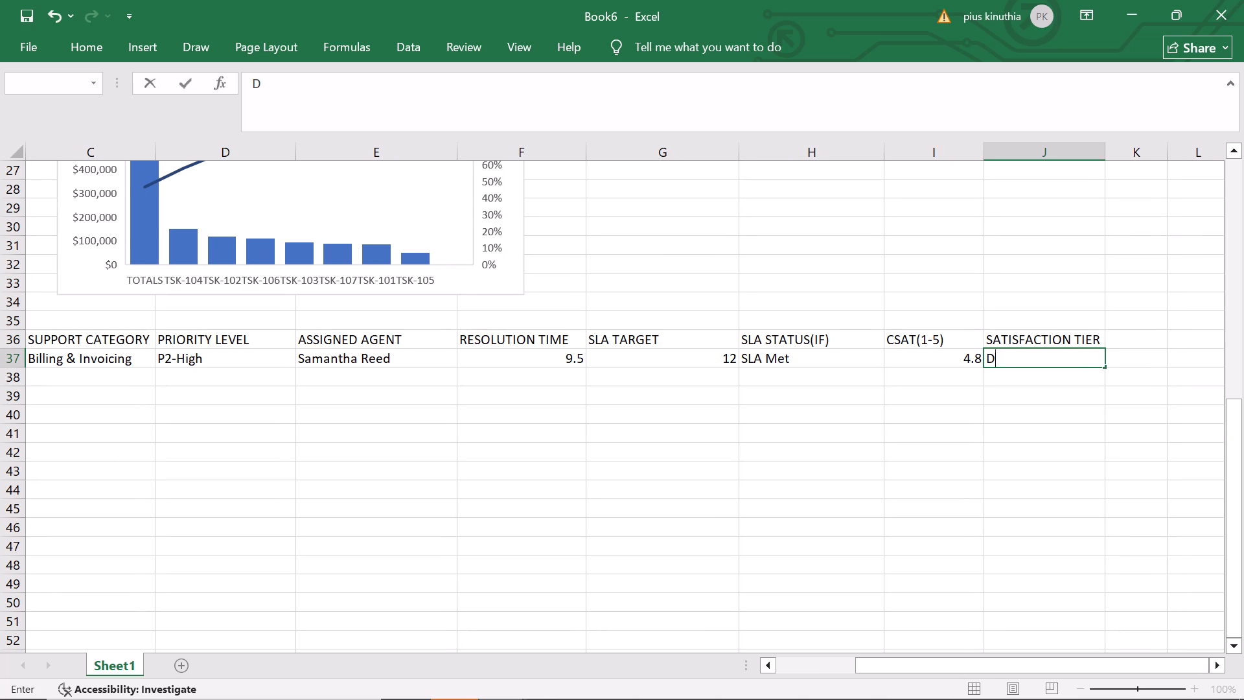
key("e")
type("lig")
type("hted")
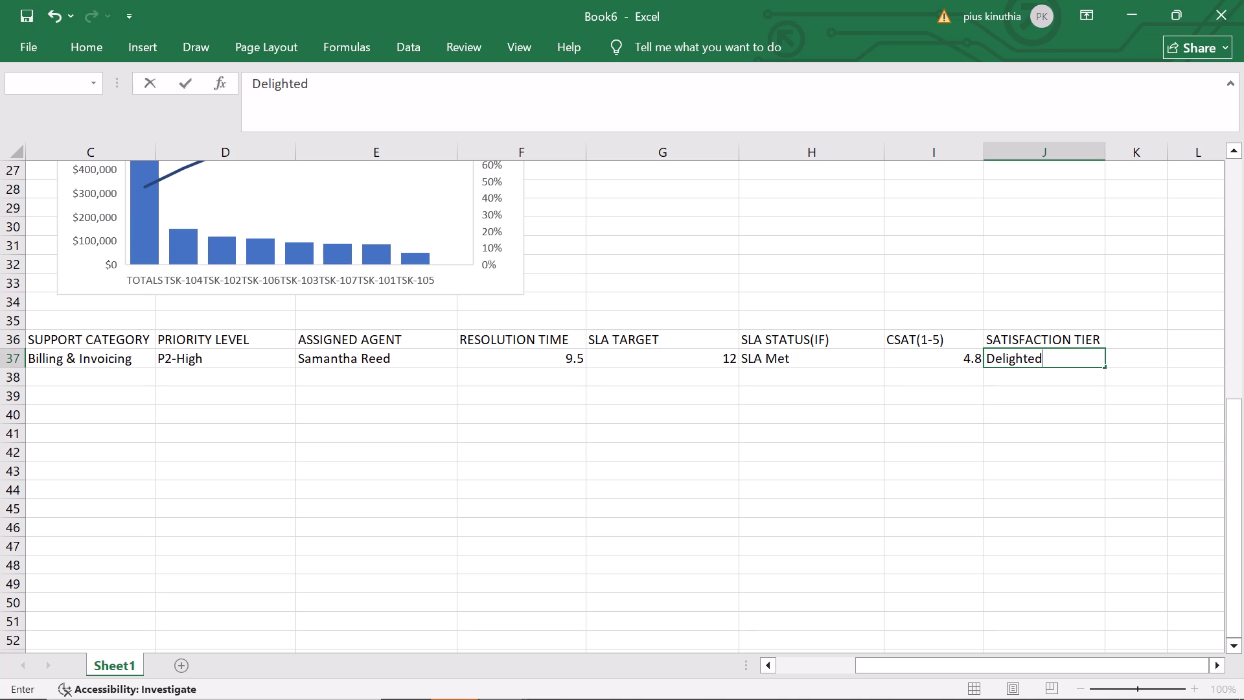
Enter the ticket ID TKT-9002 in cell A38 to start the second ticket record.
scroll(961, 446, "right", 11)
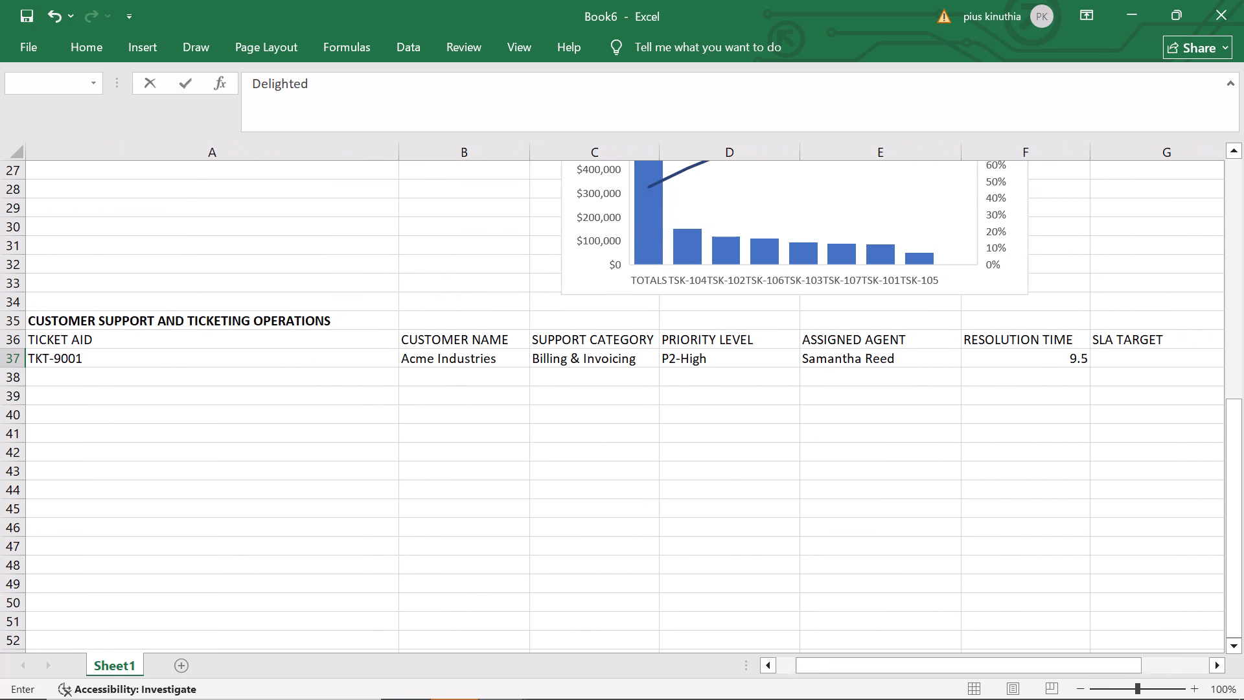
left_click(73, 378)
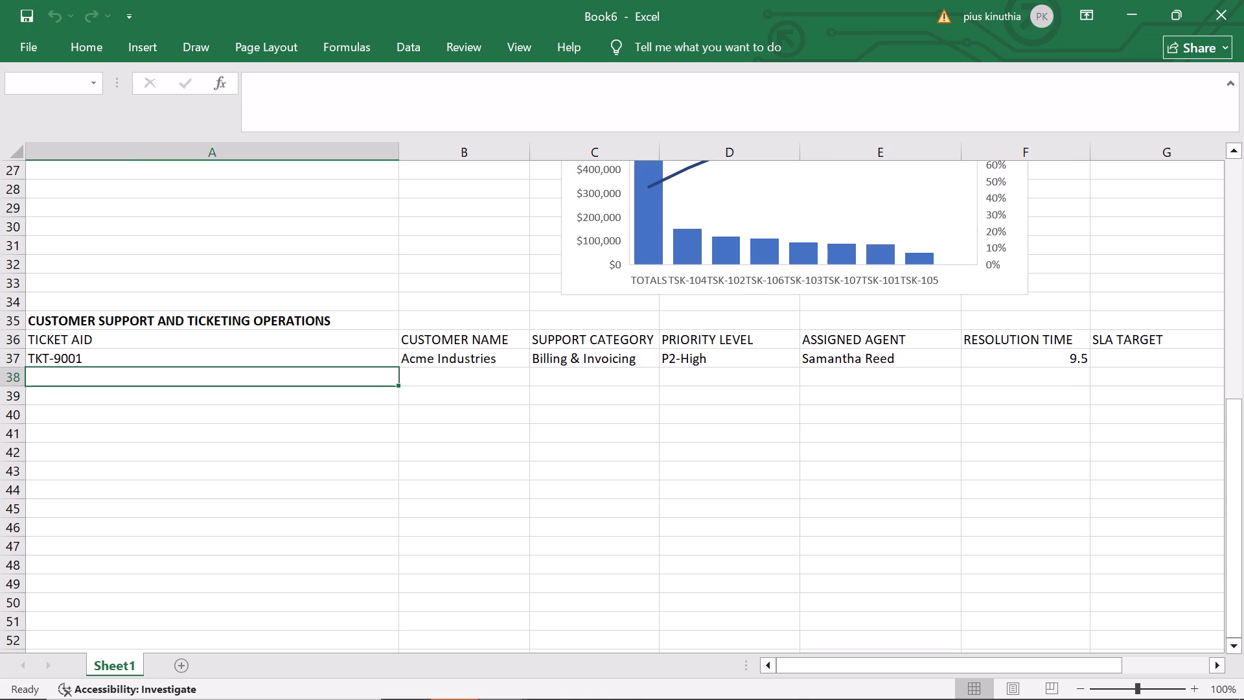
key("t")
type("KT")
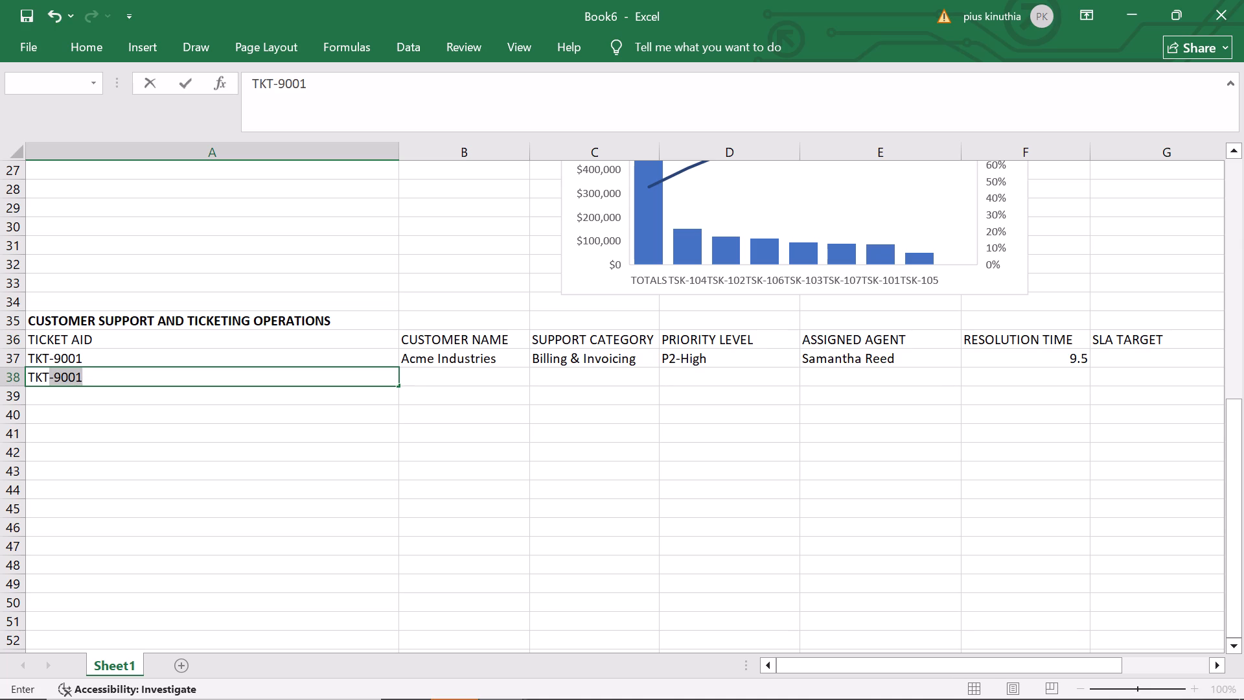
left_click(79, 384)
left_click(312, 89)
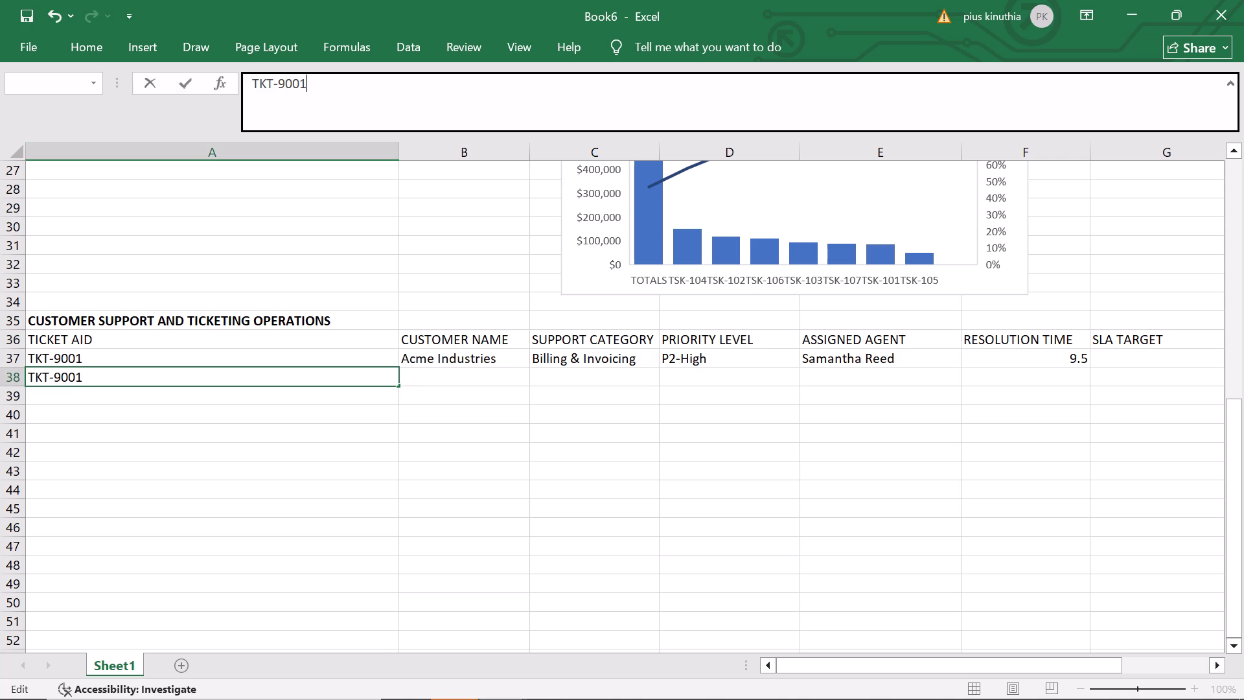
key("BackSpace")
key("2")
Enter Global Logistics in cell B38 as the customer name for ticket TKT-9002.
left_click(429, 379)
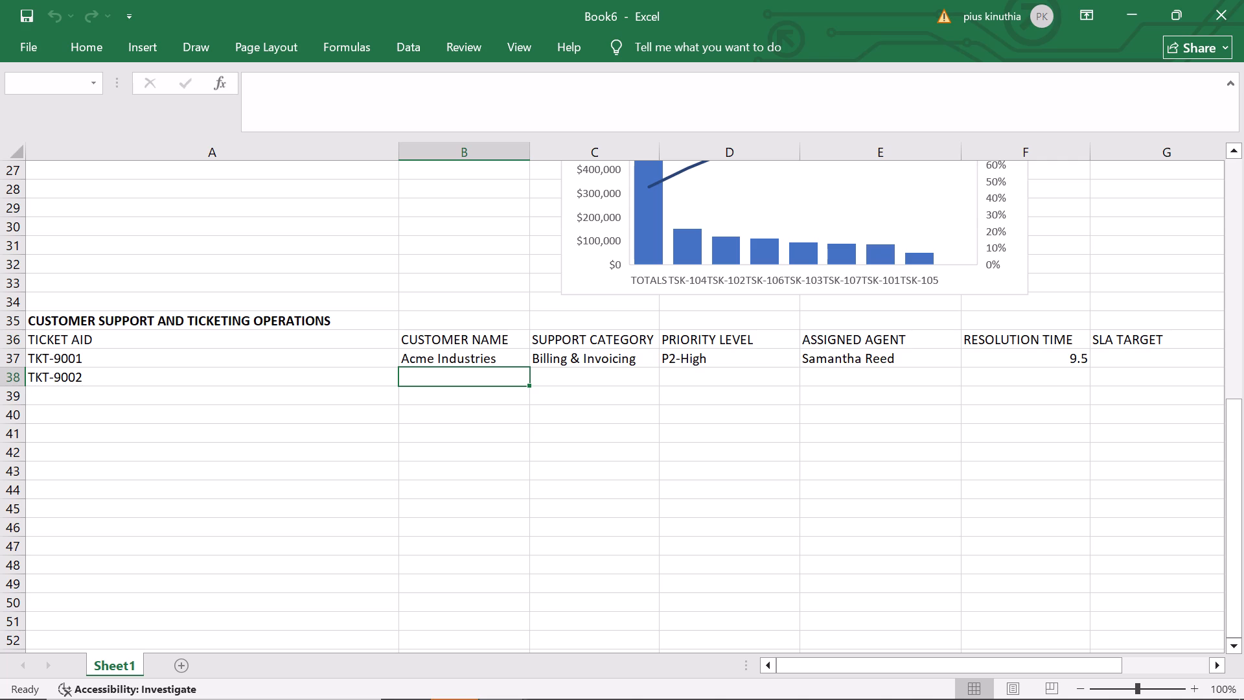
key("g")
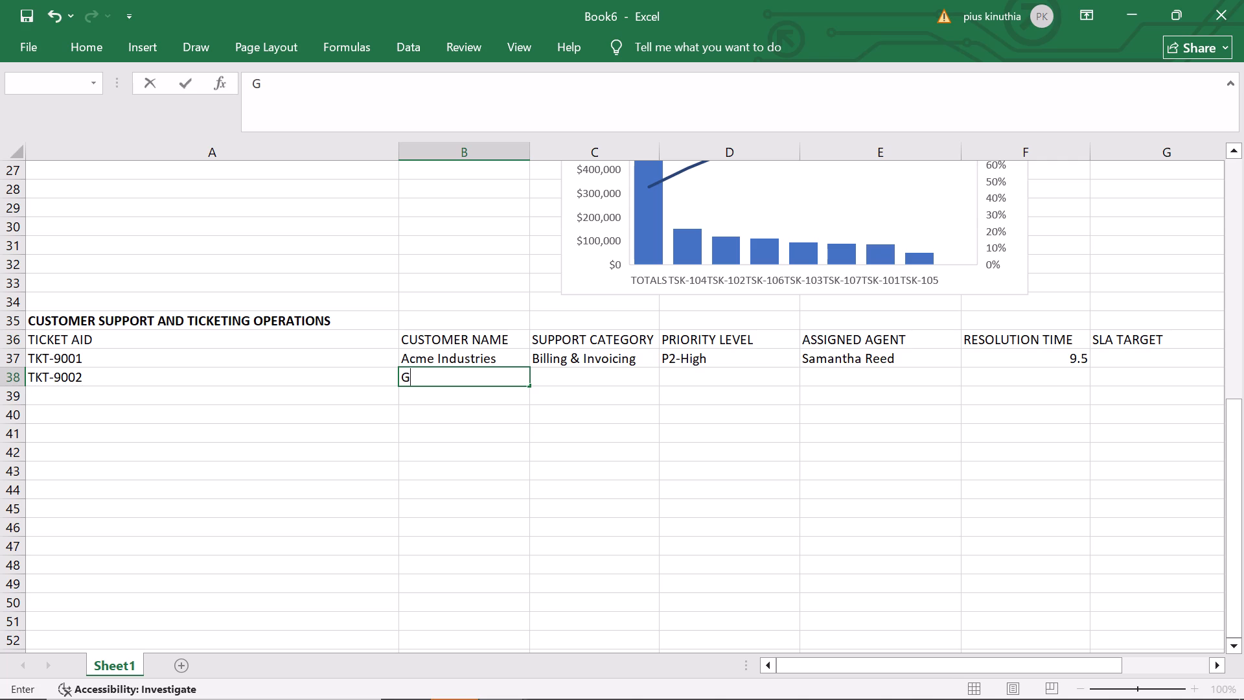
type("lobal")
key("space")
key("l")
type("ogistics")
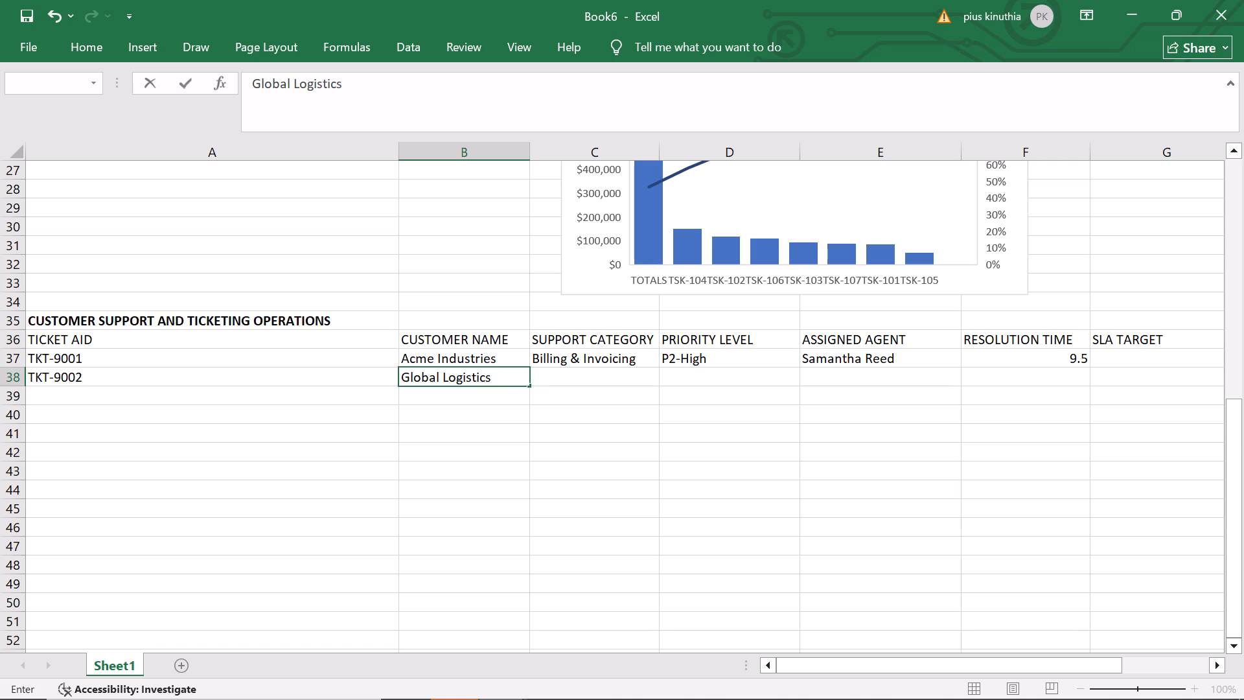
Enter Server Outage in cell C38 as the support category for ticket TKT-9002.
left_click(582, 377)
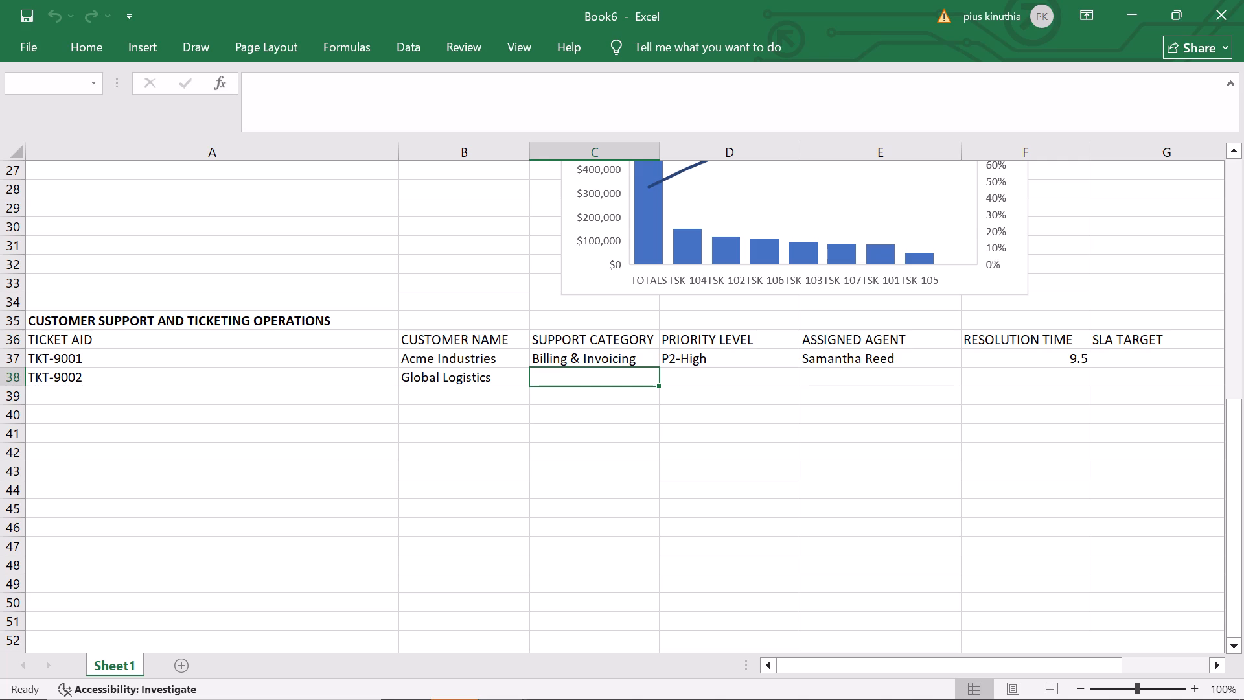
key("s")
type("er")
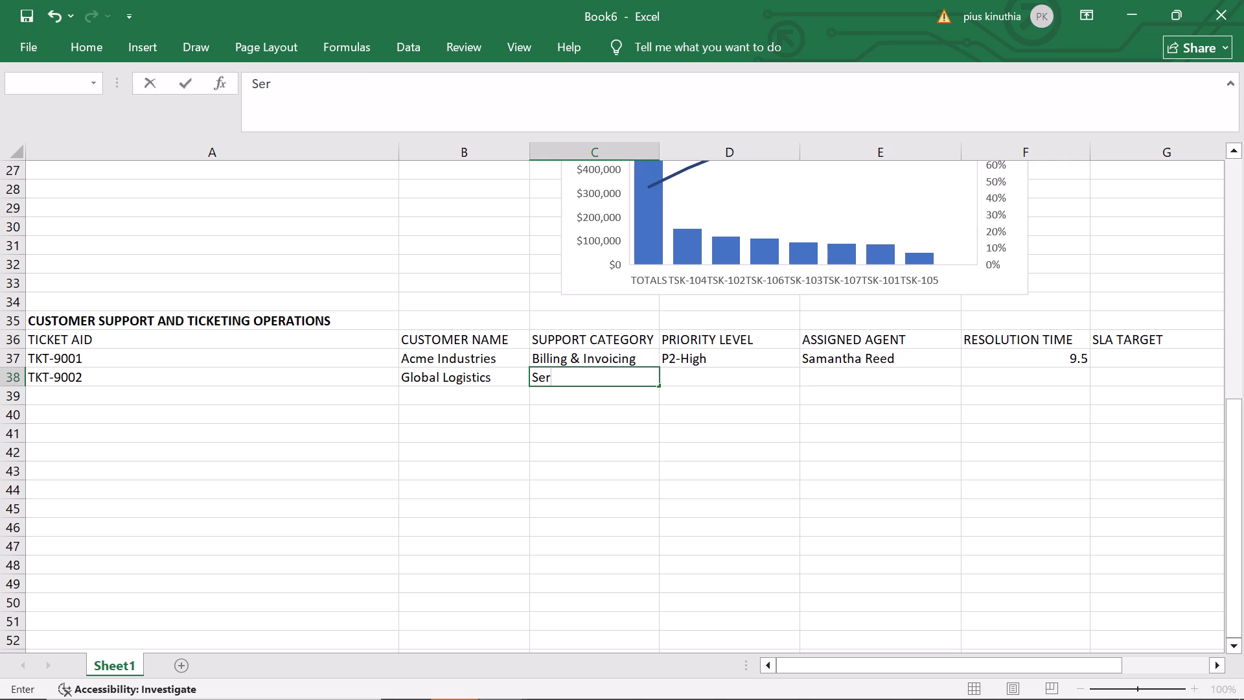
type("ver")
key("space")
key("o")
type("utage")
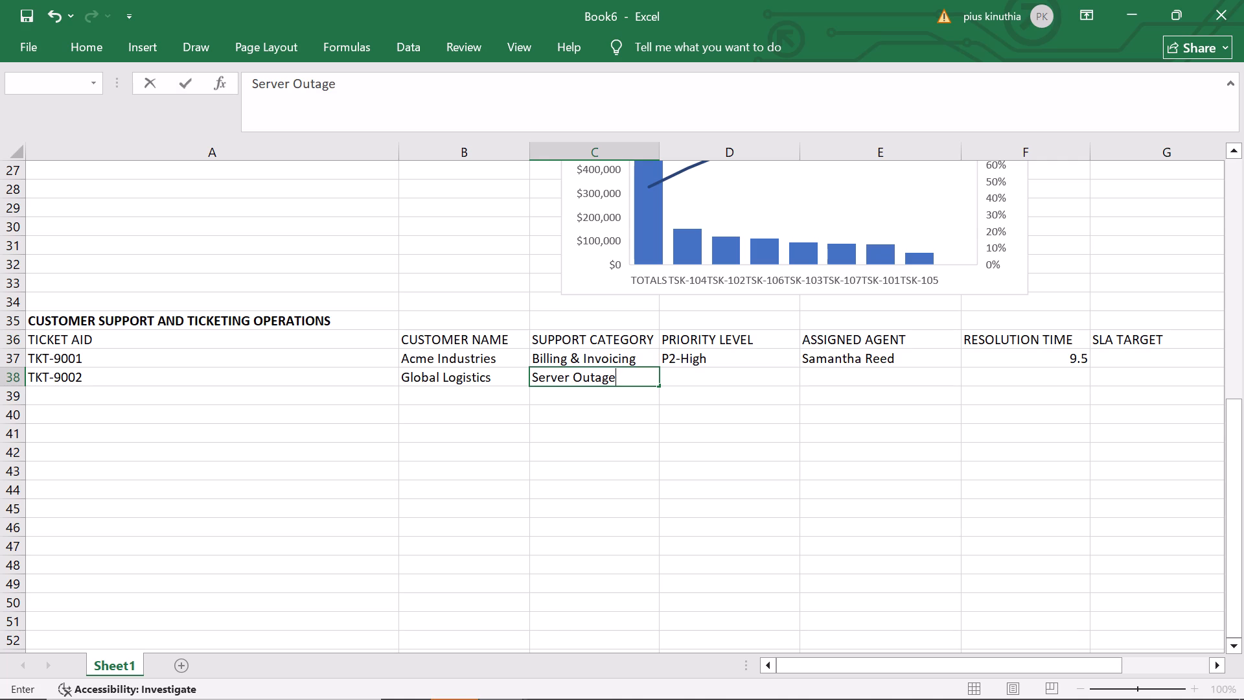
Enter P1-Critical in cell D38 as the priority level for ticket TKT-9002.
left_click(706, 381)
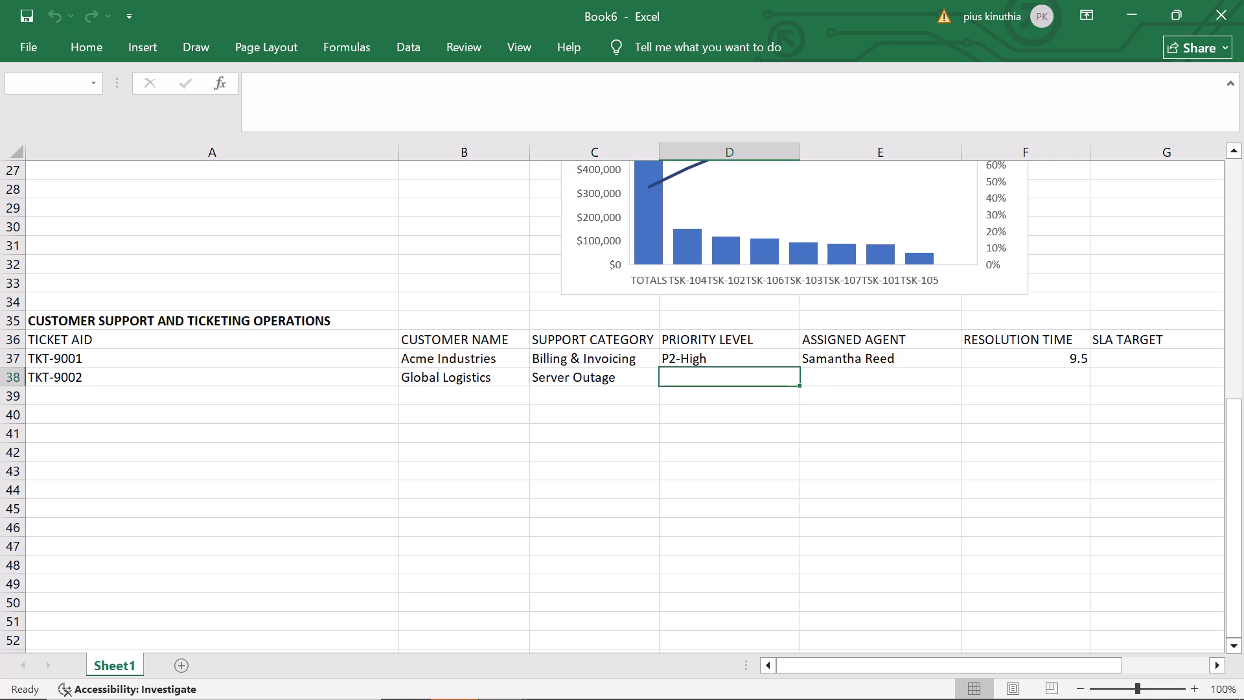
key("p")
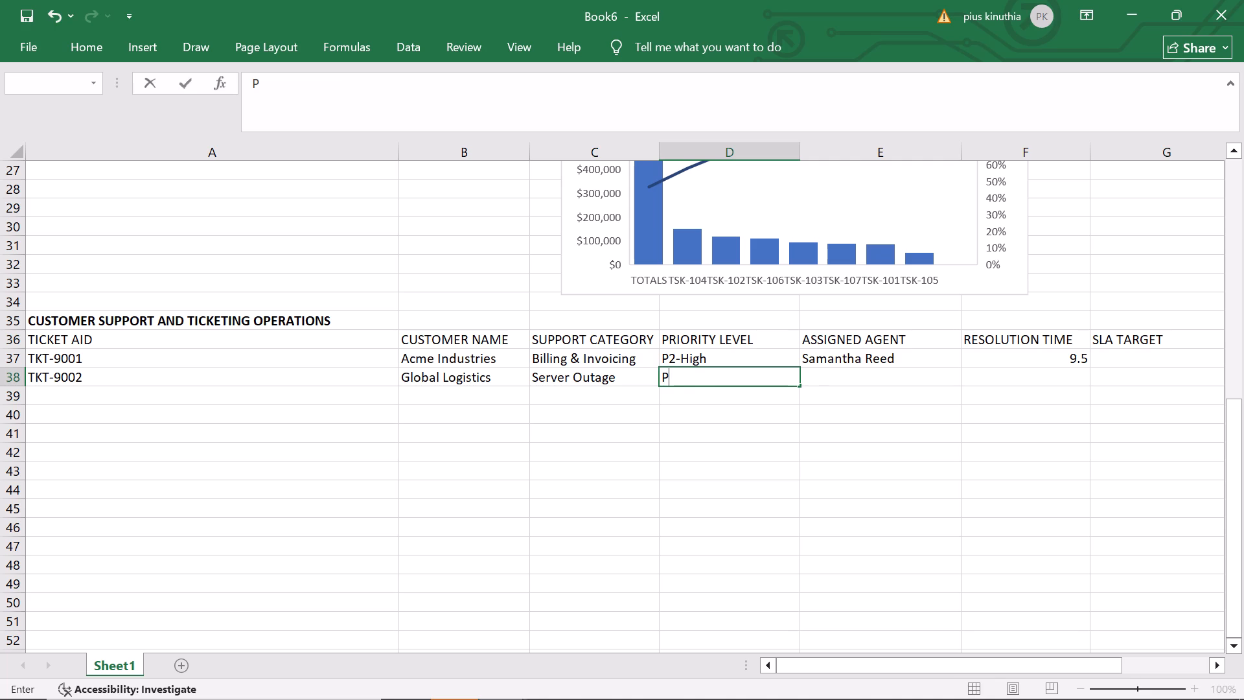
key("1")
key("minus")
key("c")
type("ritical")
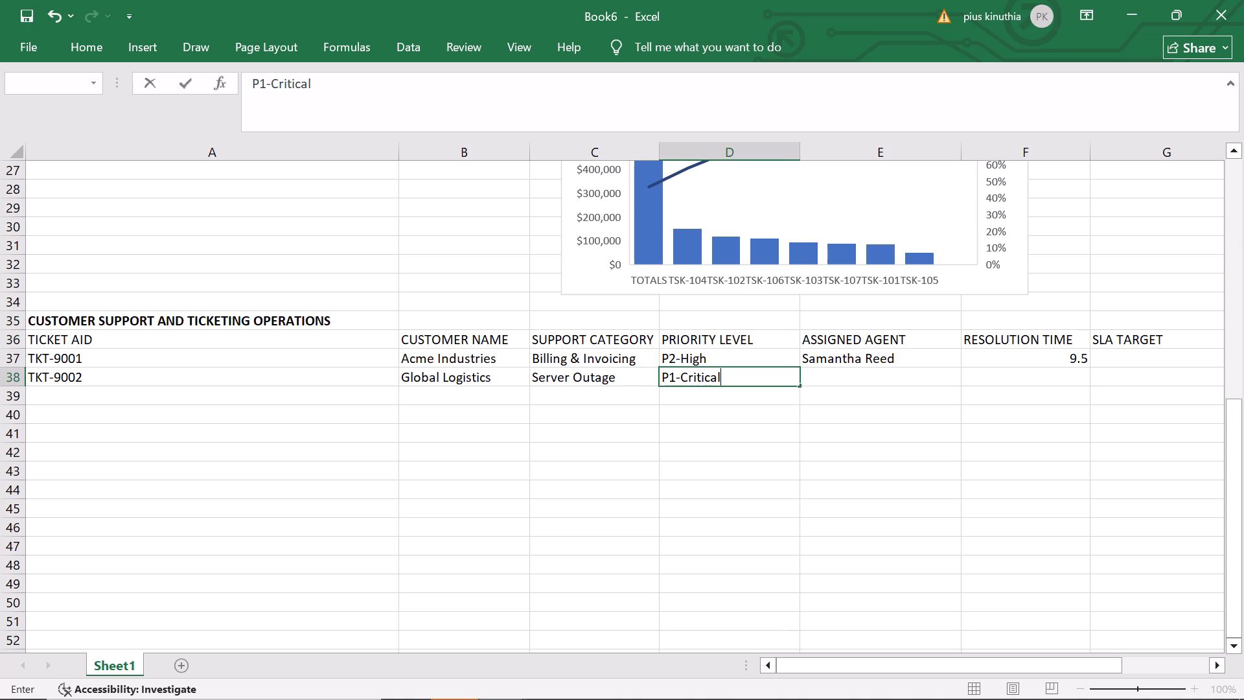
Enter the assigned agent's full name in cell E38 for ticket TKT-9002.
left_click(843, 376)
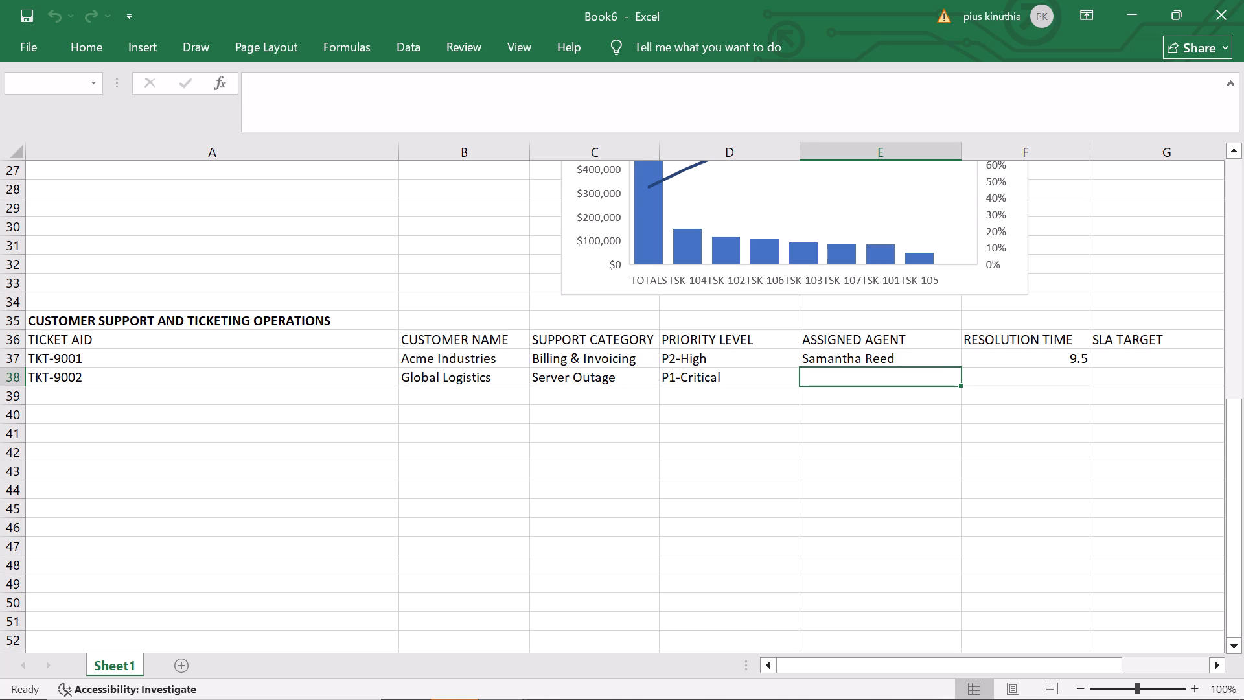
key("m")
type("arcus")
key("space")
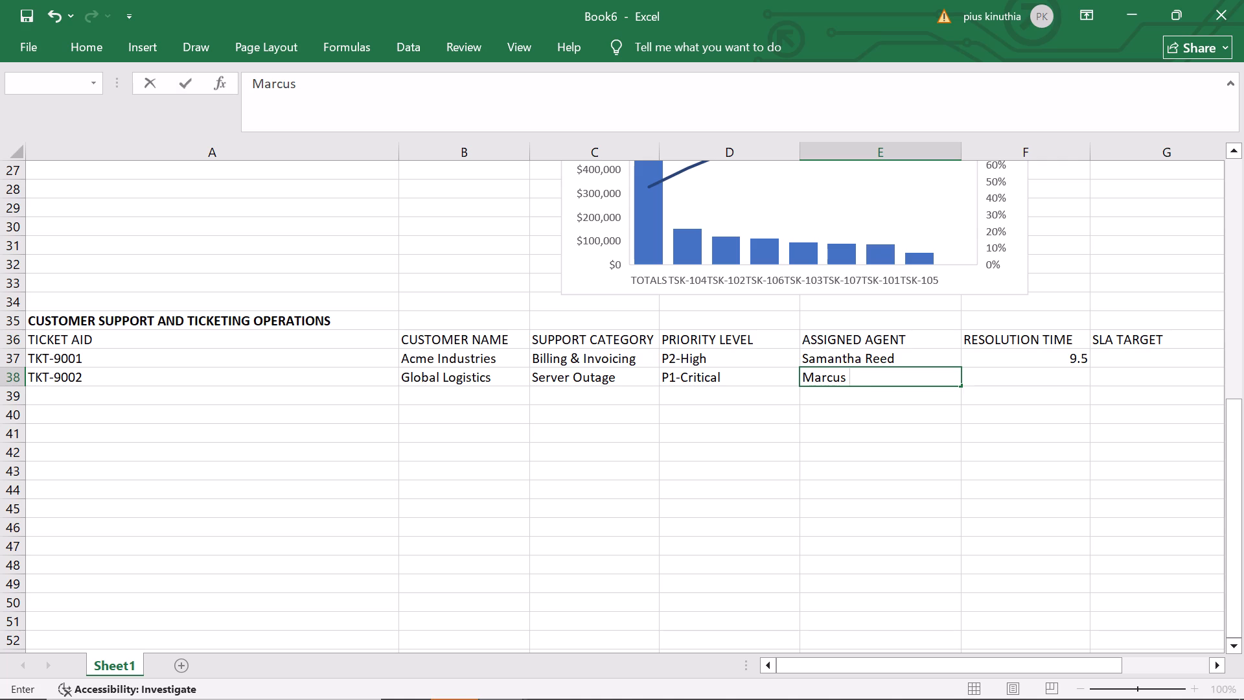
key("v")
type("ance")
Enter 3.2 in cell F38 as the resolution time for ticket TKT-9002.
left_click(1028, 377)
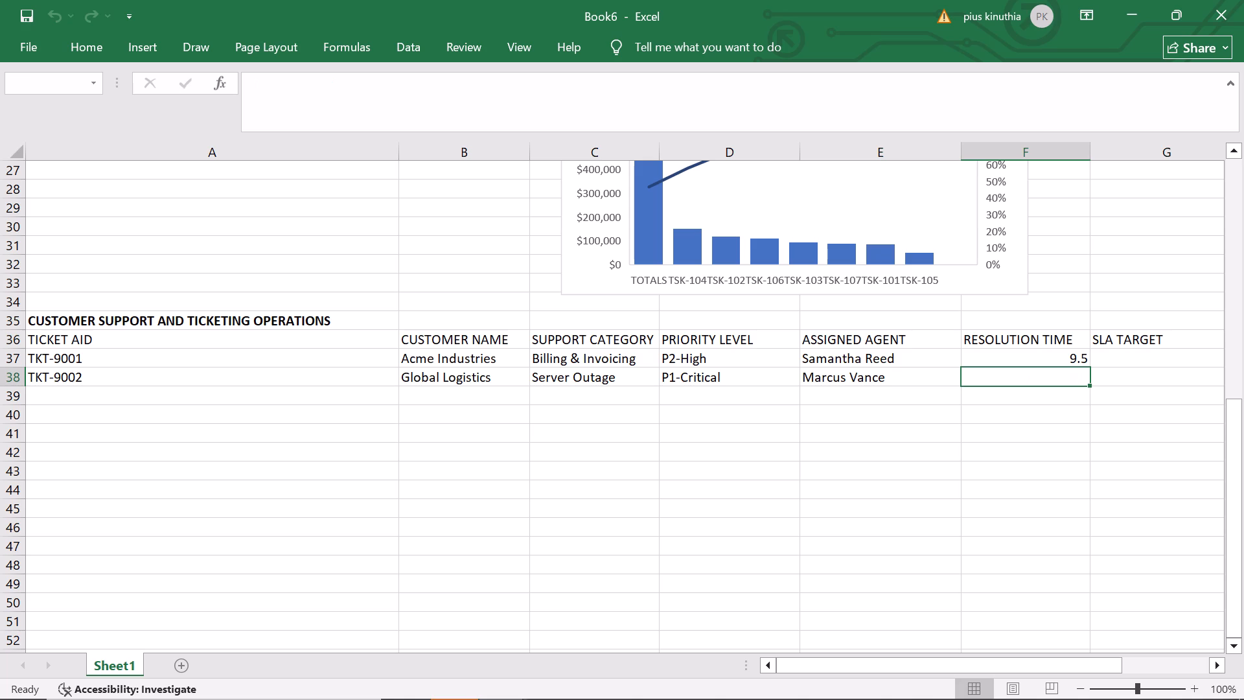
key("3")
key("comma")
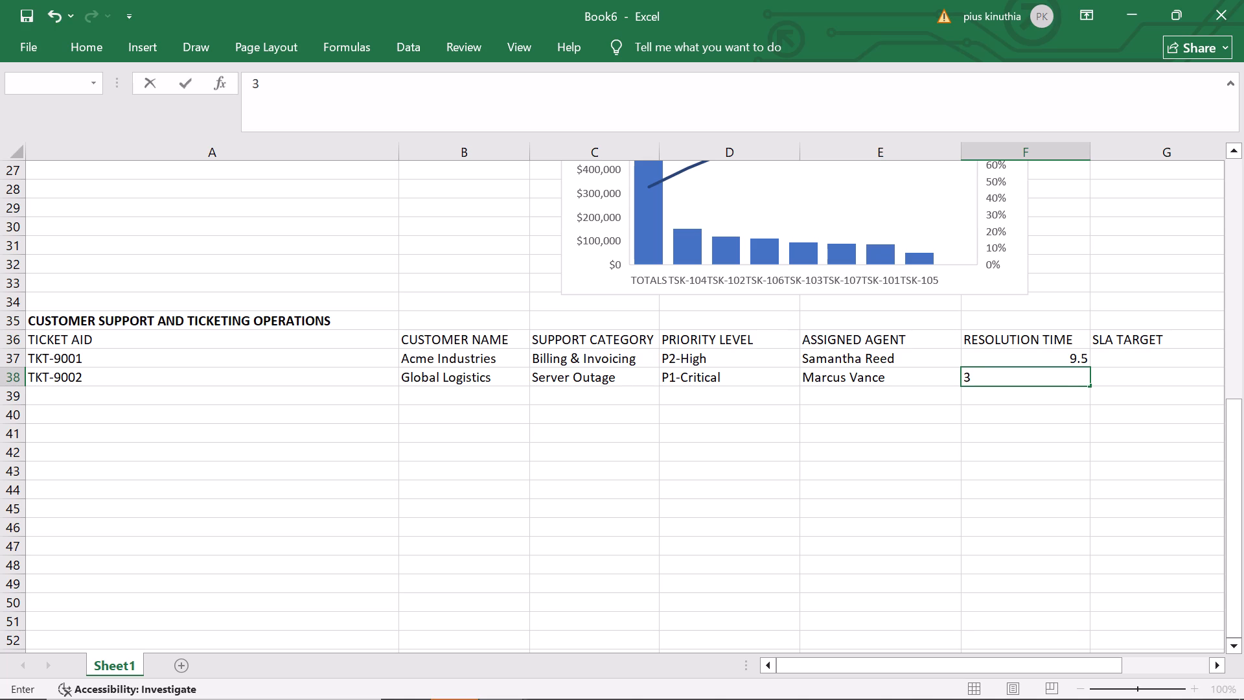
key("BackSpace")
type(".3")
key("BackSpace")
key("2")
Enter 4 in cell G38 as the SLA target for ticket TKT-9002.
scroll(1131, 380, "left", 3)
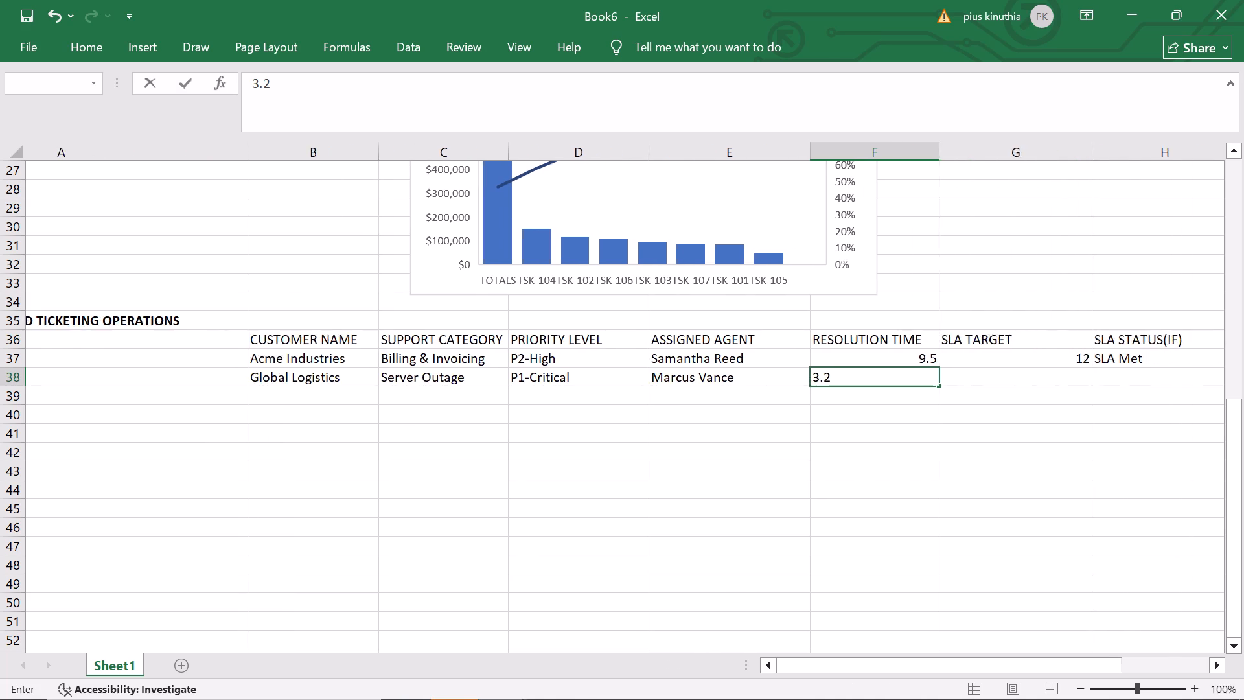
scroll(1125, 380, "left", 5)
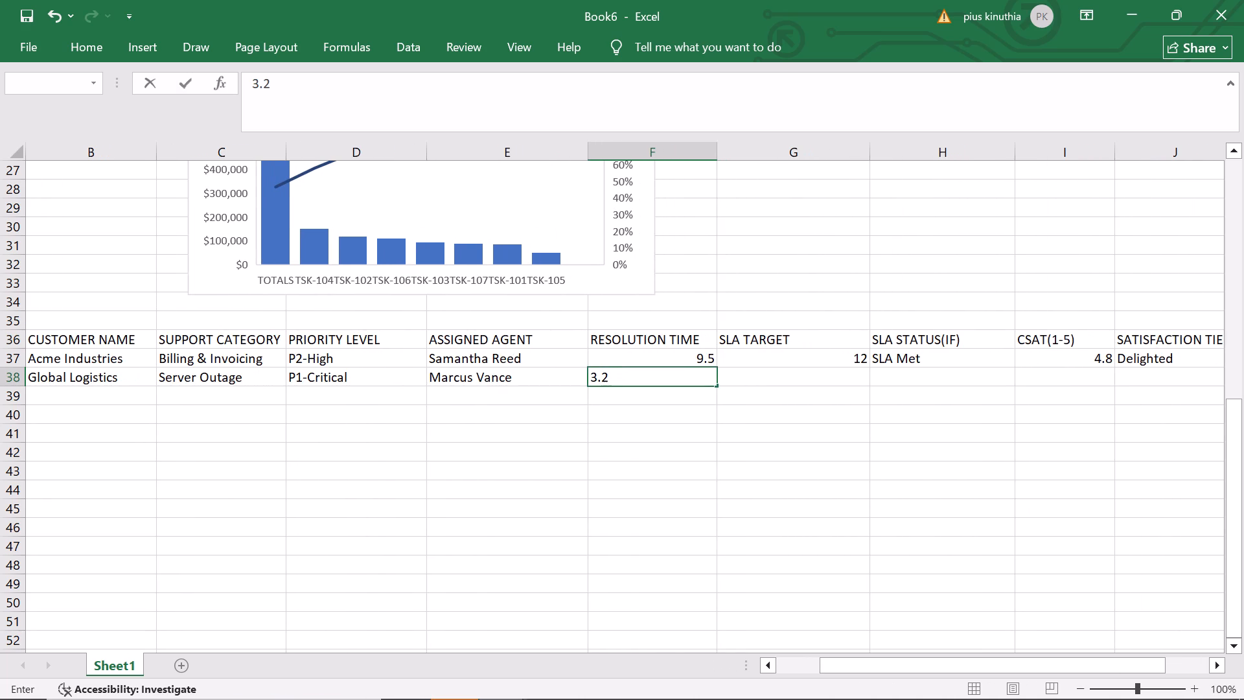
left_click(835, 385)
key("4")
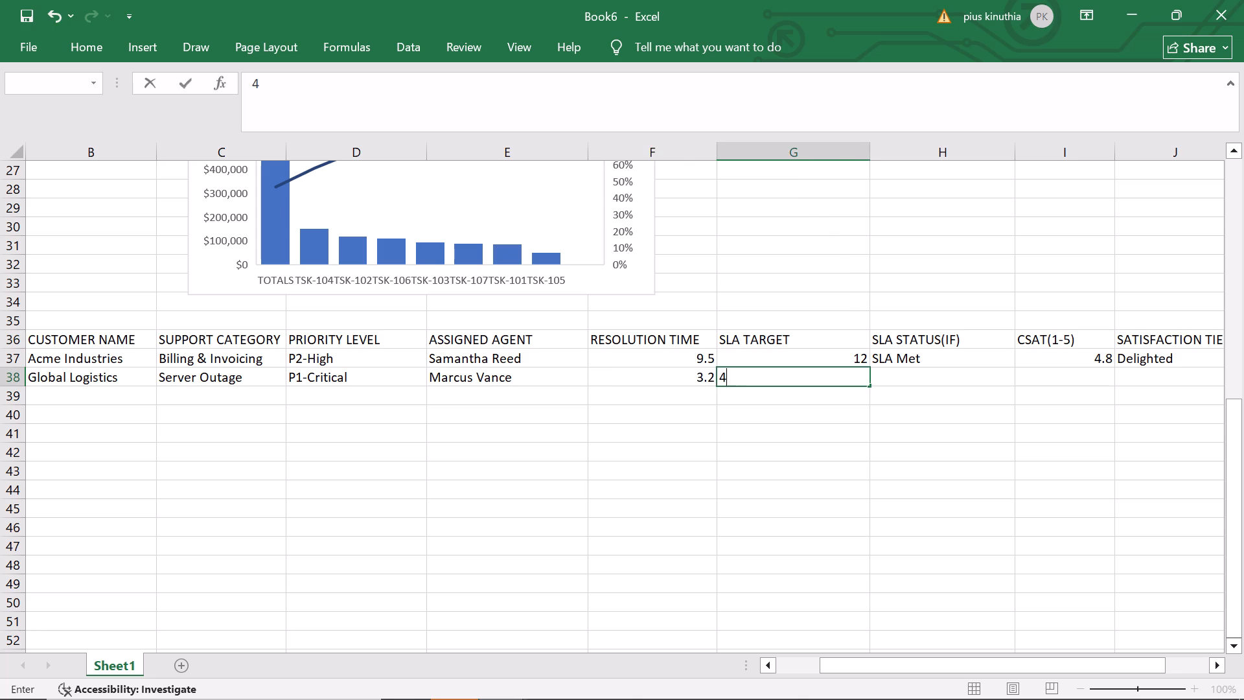
Enter SLA Met in cell H38 as the SLA status for ticket TKT-9002.
left_click(910, 379)
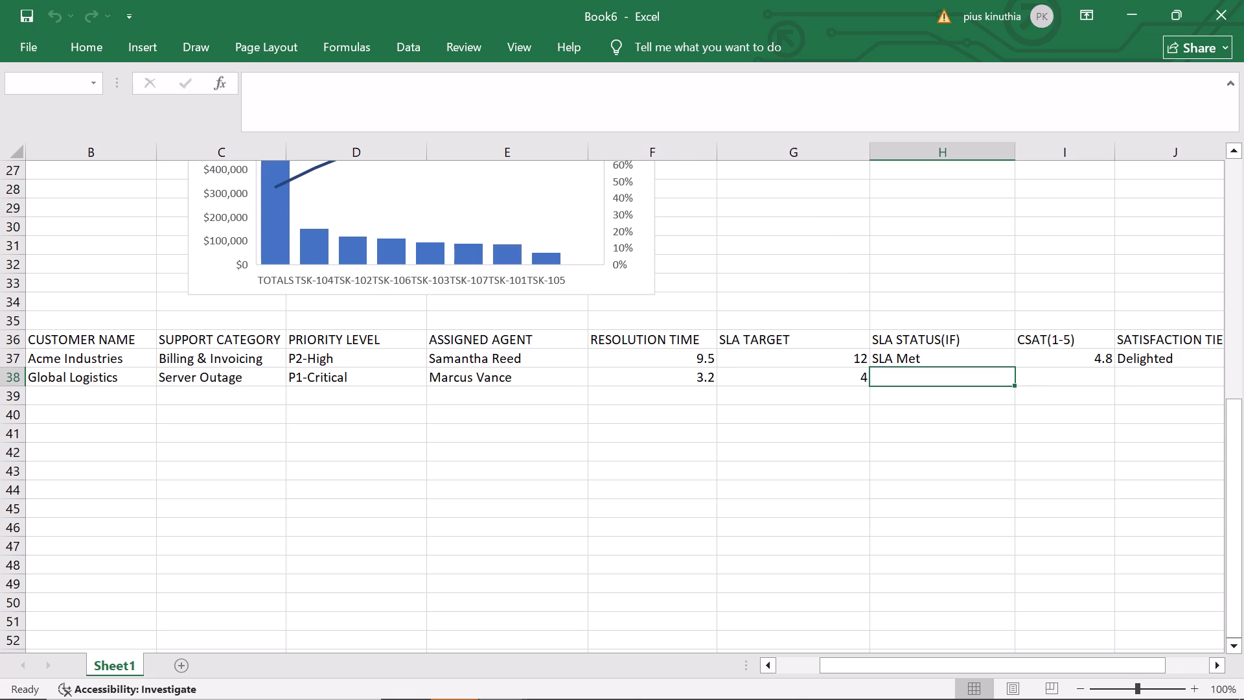
type("SLA")
key("space")
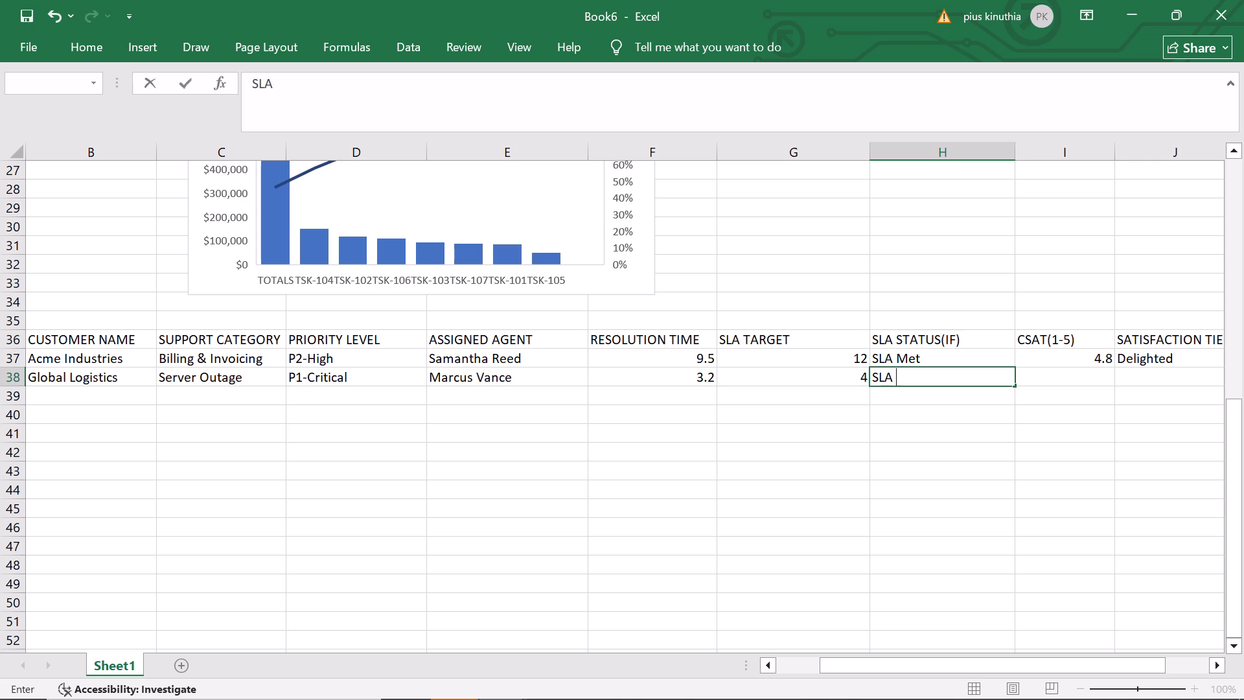
key("m")
type("et")
Enter 5.0 in cell I38 as the CSAT score for ticket TKT-9002.
left_click(1048, 374)
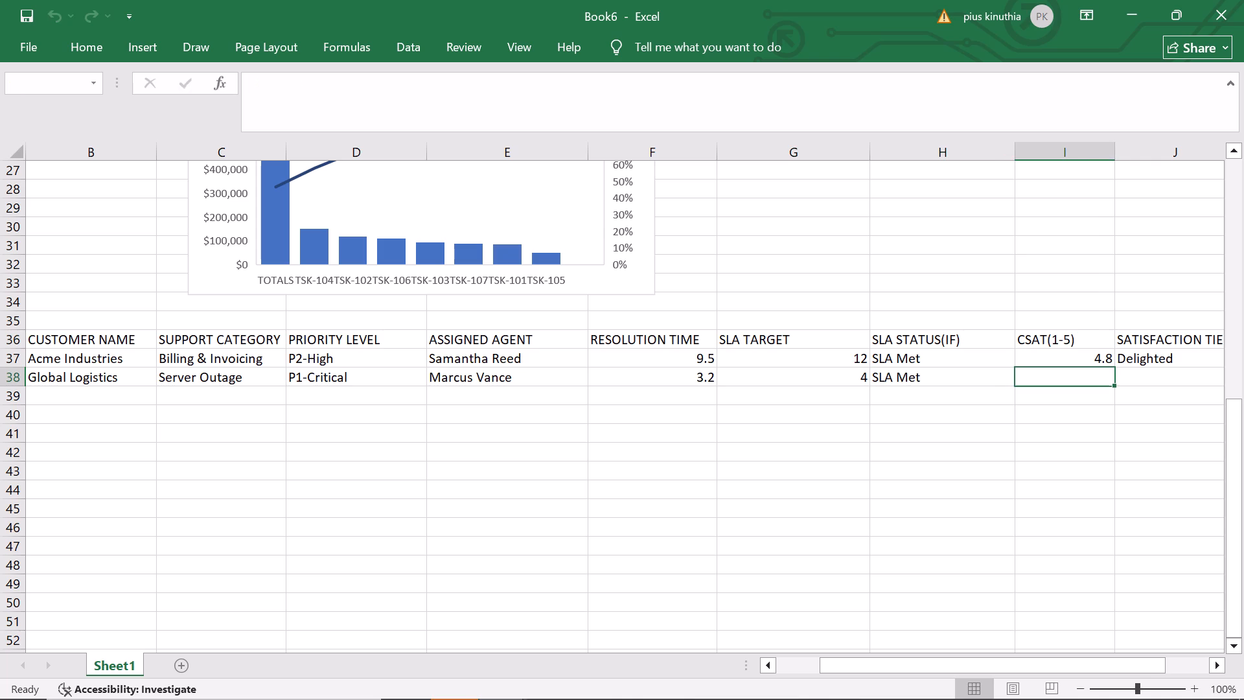
key("5")
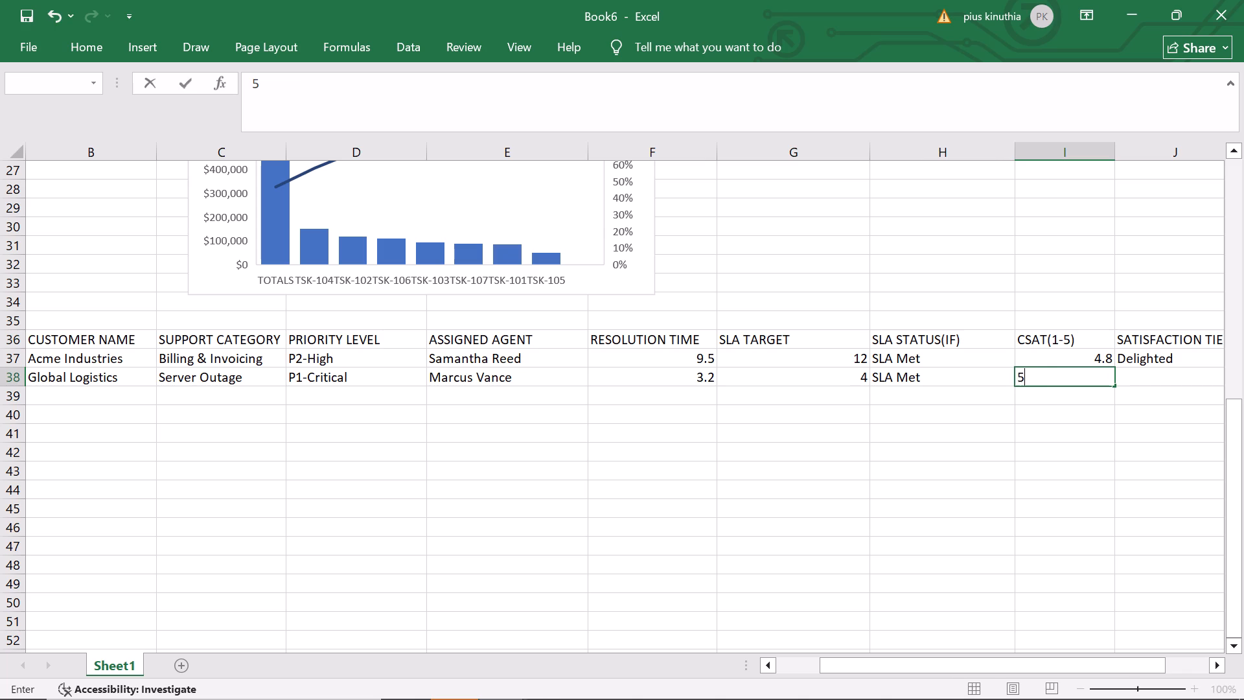
type(".0")
Enter Delighted in cell J38 as the satisfaction tier for ticket TKT-9002.
scroll(1048, 374, "left", 8)
left_click(1131, 380)
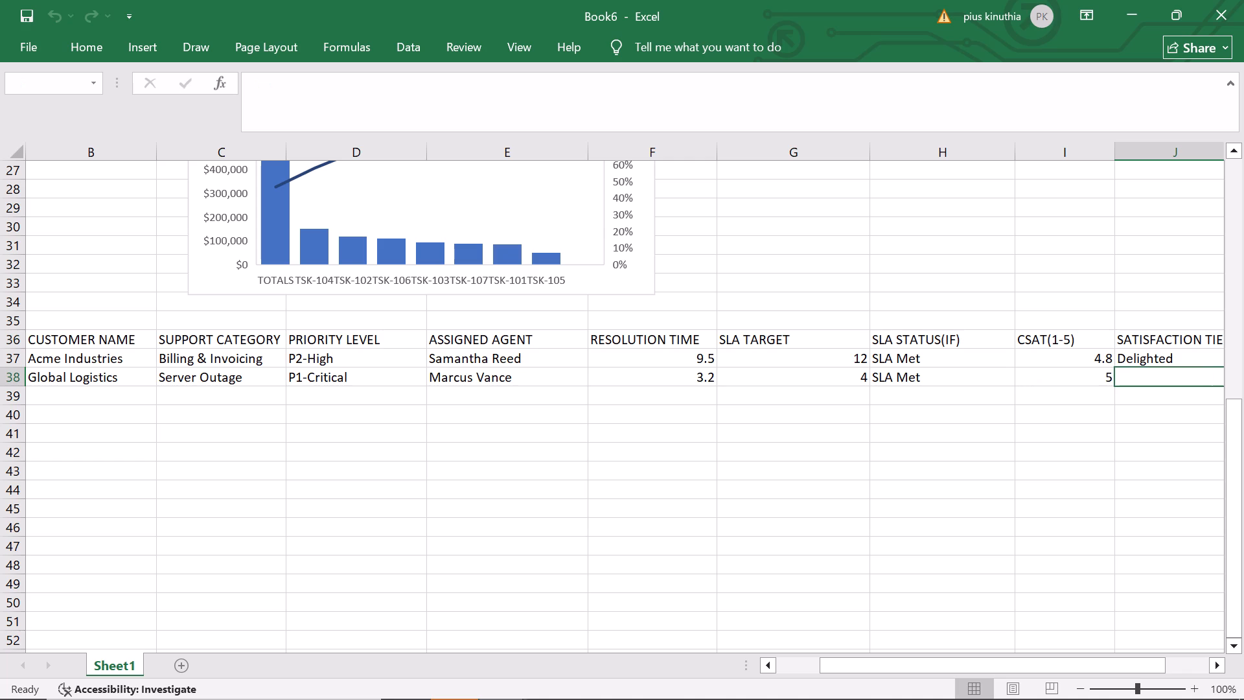
key("d")
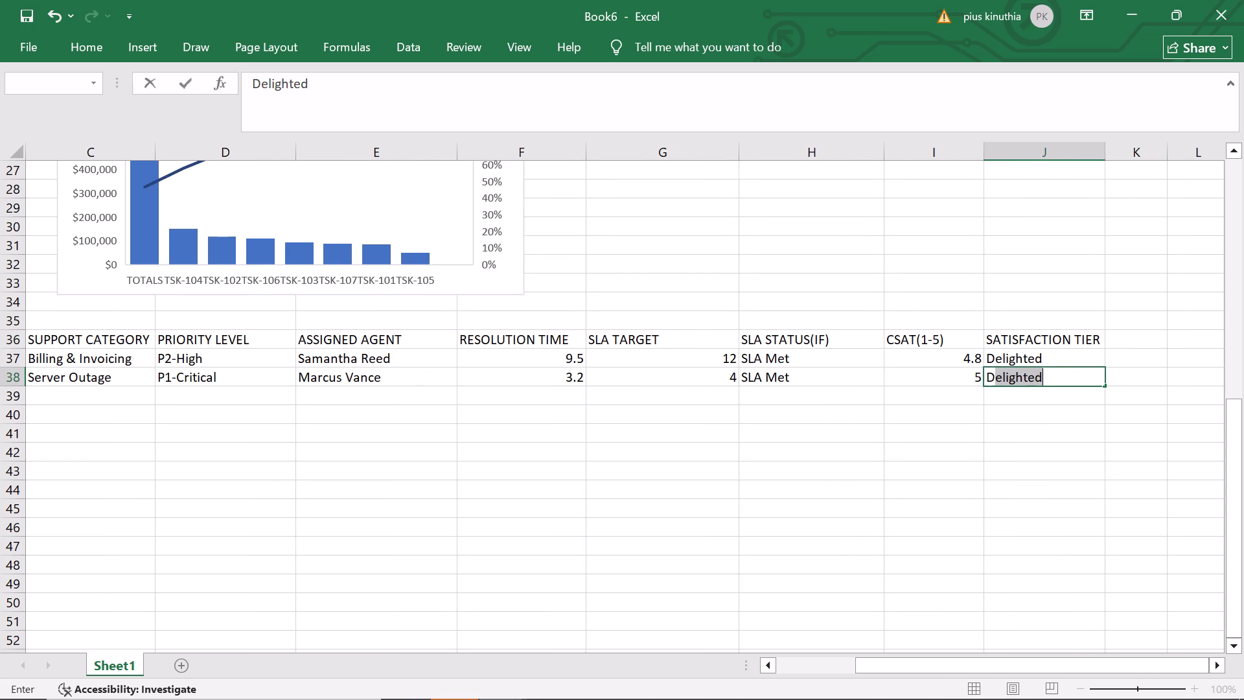
Enter TKT-9003 in cell A39 as the ticket ID of the third record.
scroll(754, 396, "right", 6)
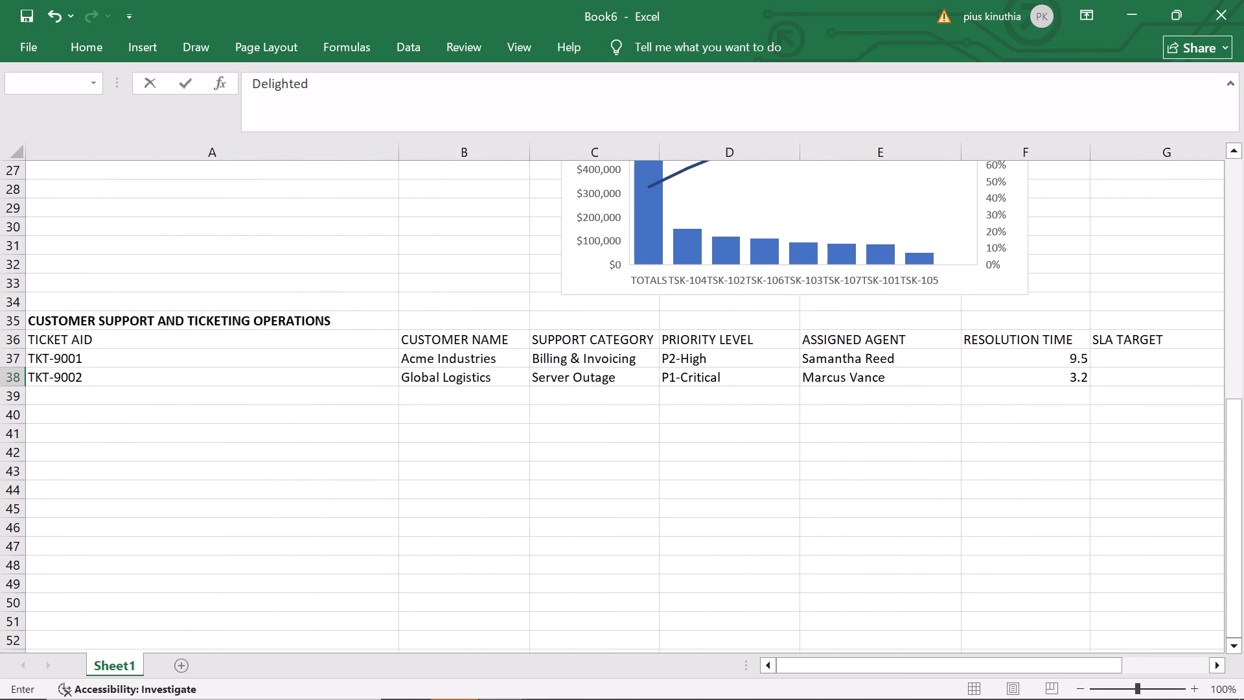
left_click(38, 401)
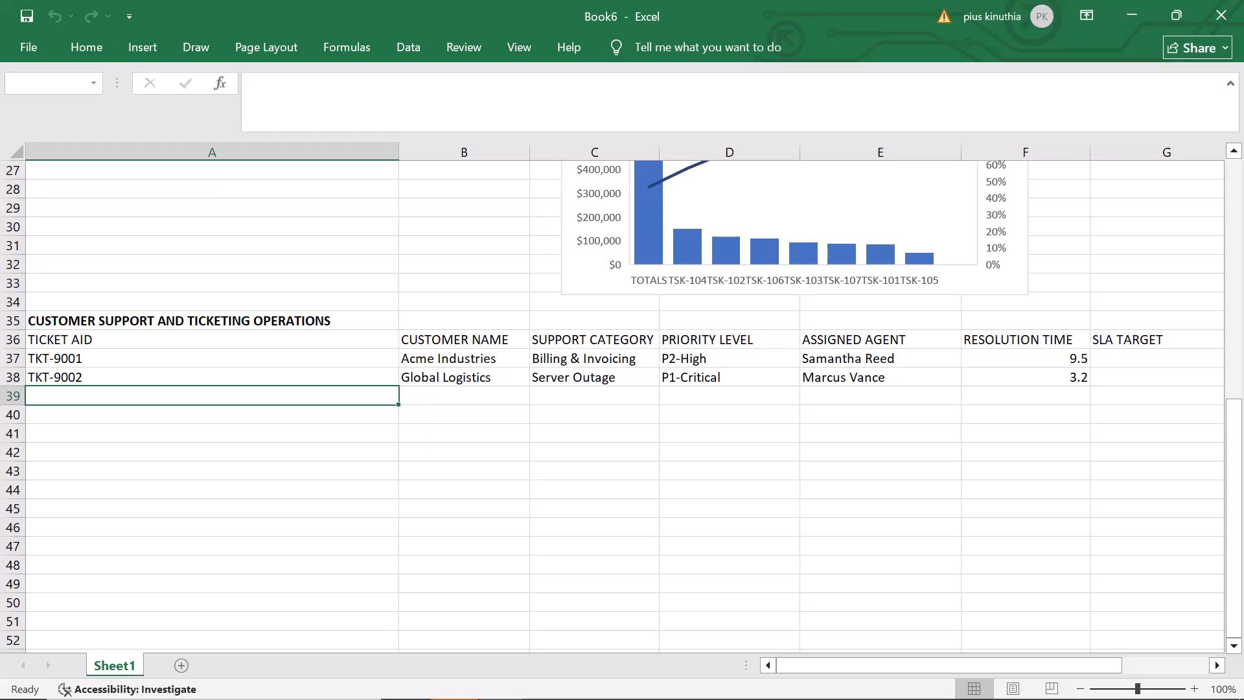
key("t")
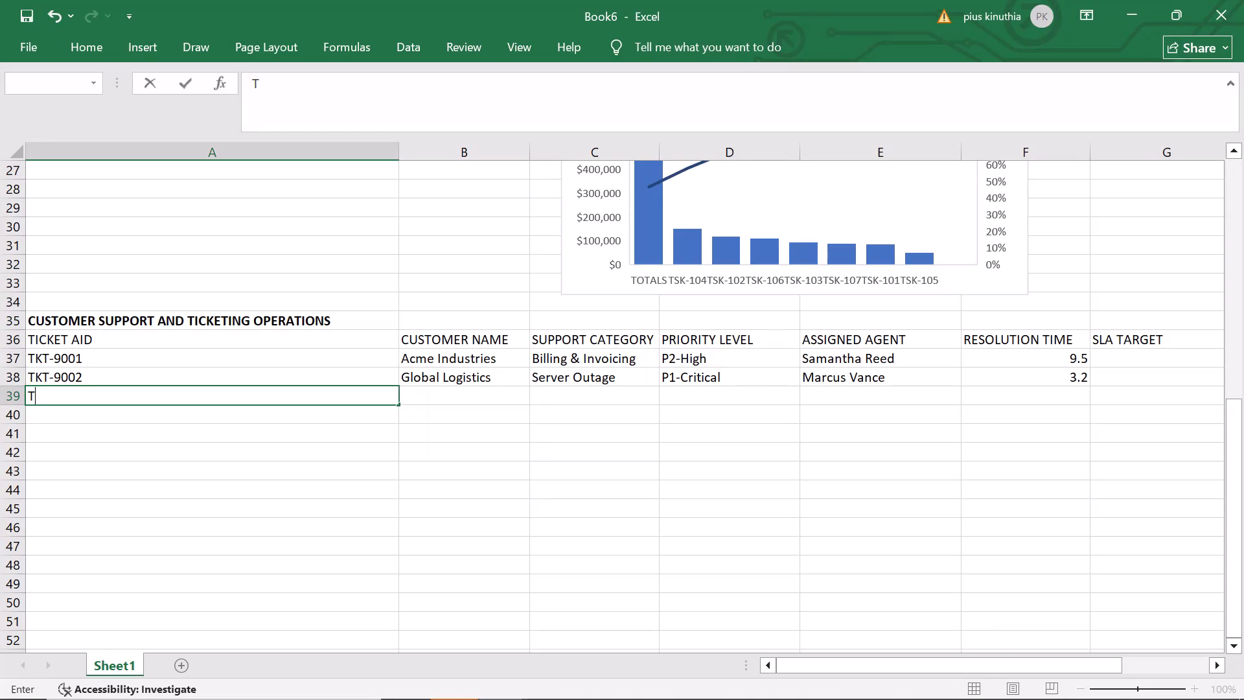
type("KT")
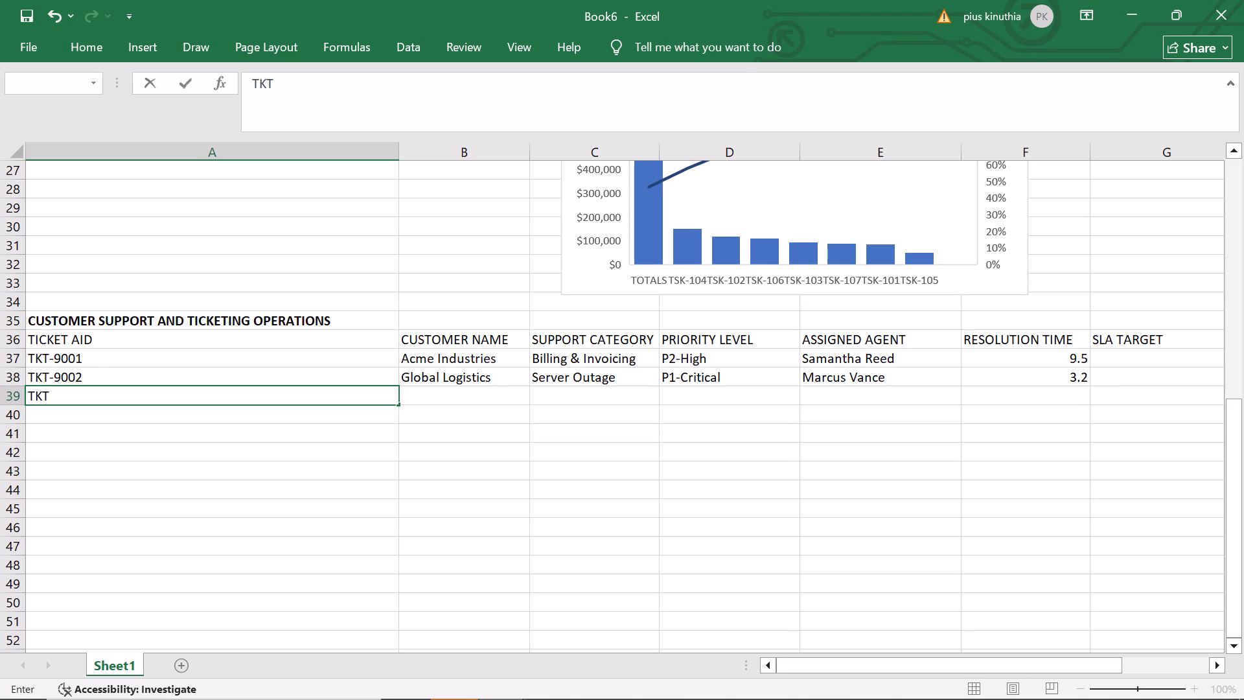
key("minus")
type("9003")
Enter Apex Dynamics in cell B39 as the customer name for ticket TKT-9003.
left_click(416, 397)
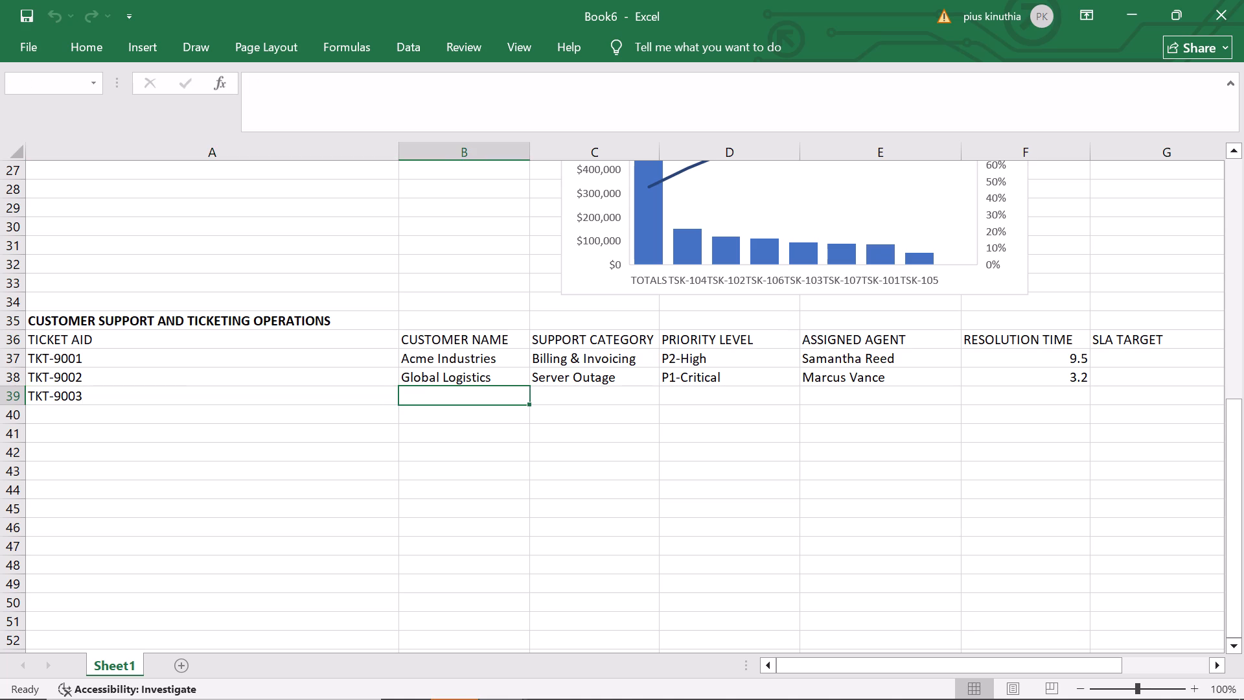
key("a")
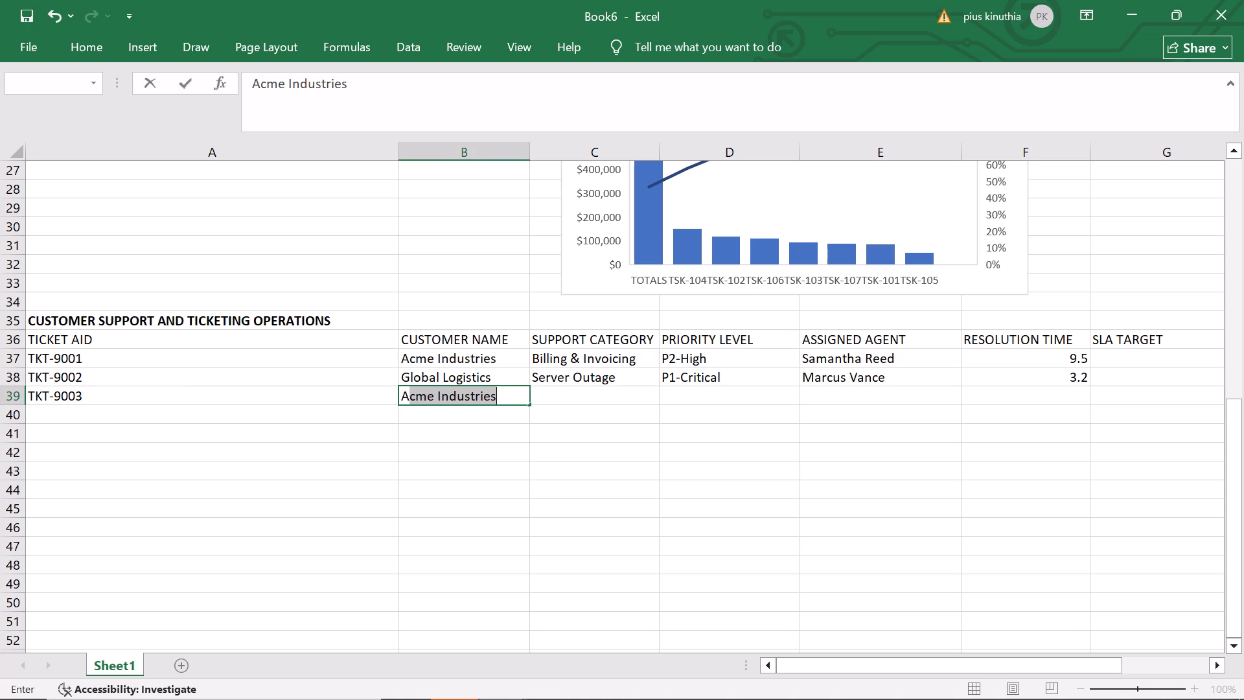
type("pex")
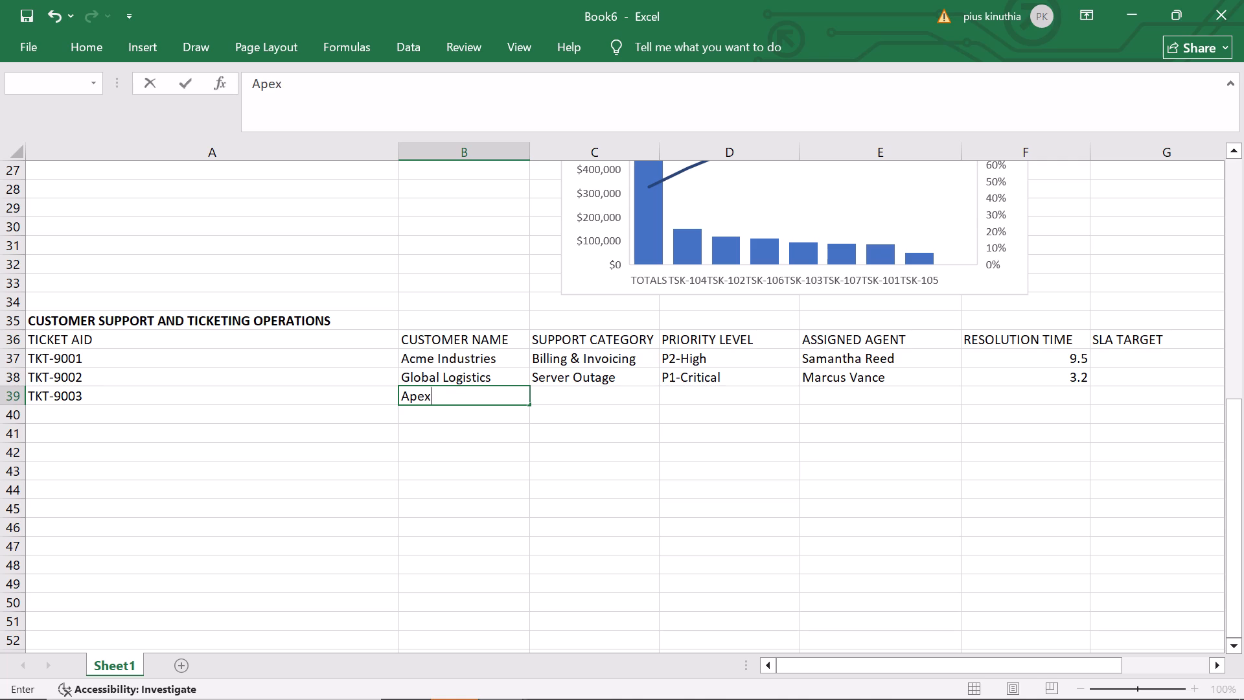
key("space")
key("d")
type("ynamics")
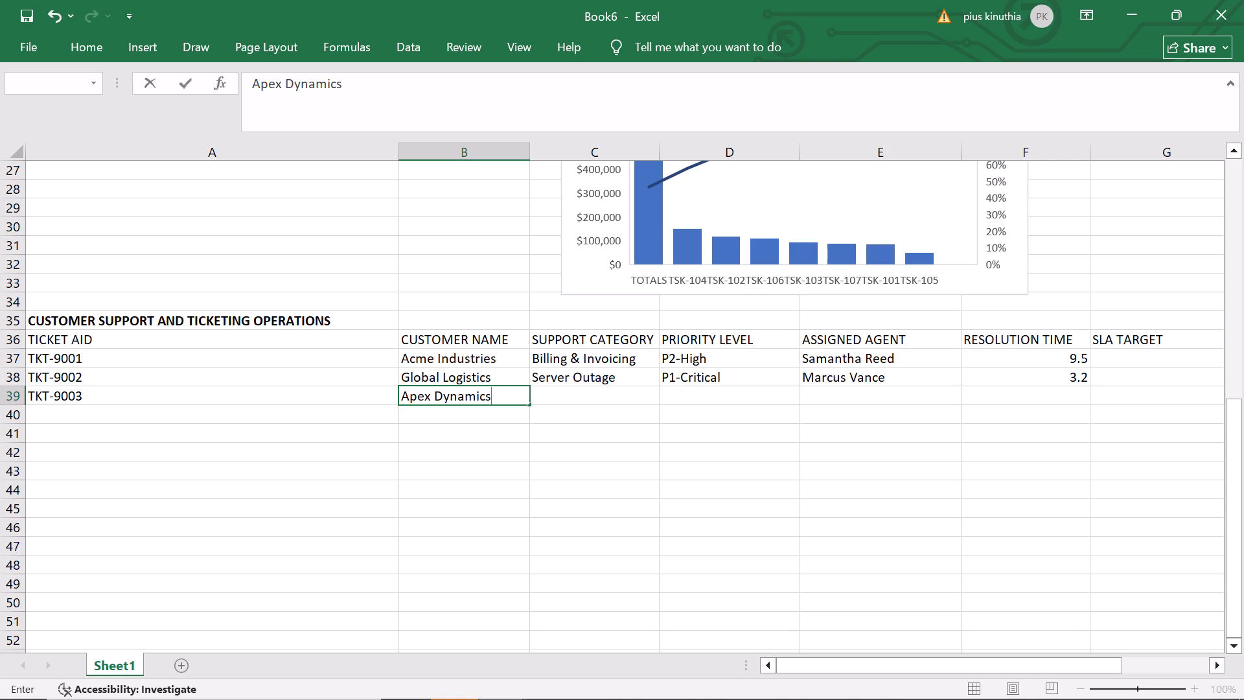
Enter Software Bug in cell C39 as the support category for ticket TKT-9003.
left_click(569, 393)
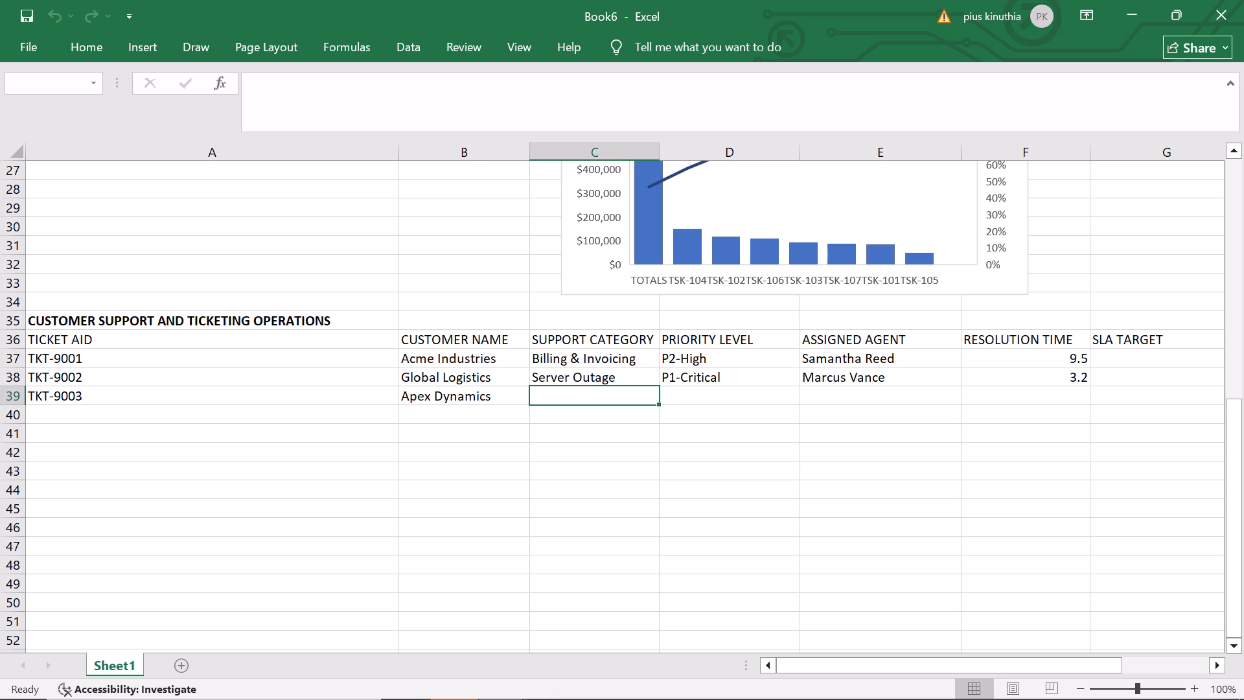
key("s")
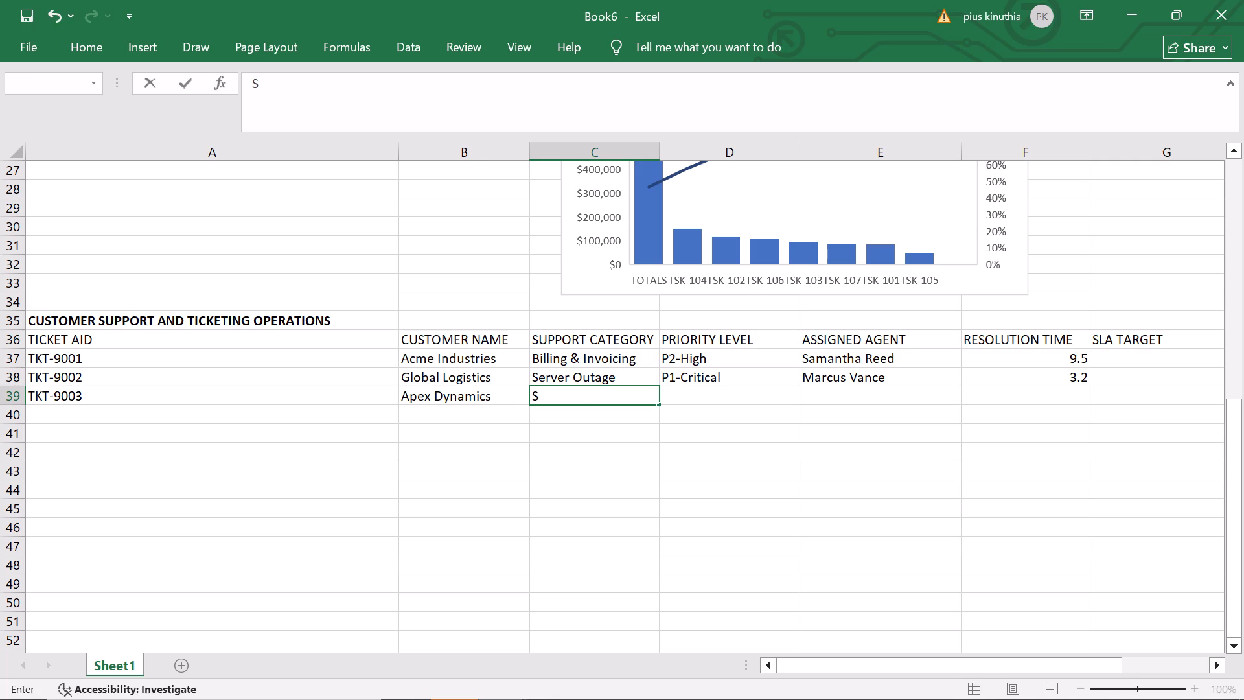
type("oftware")
key("space")
key("b")
type("ug")
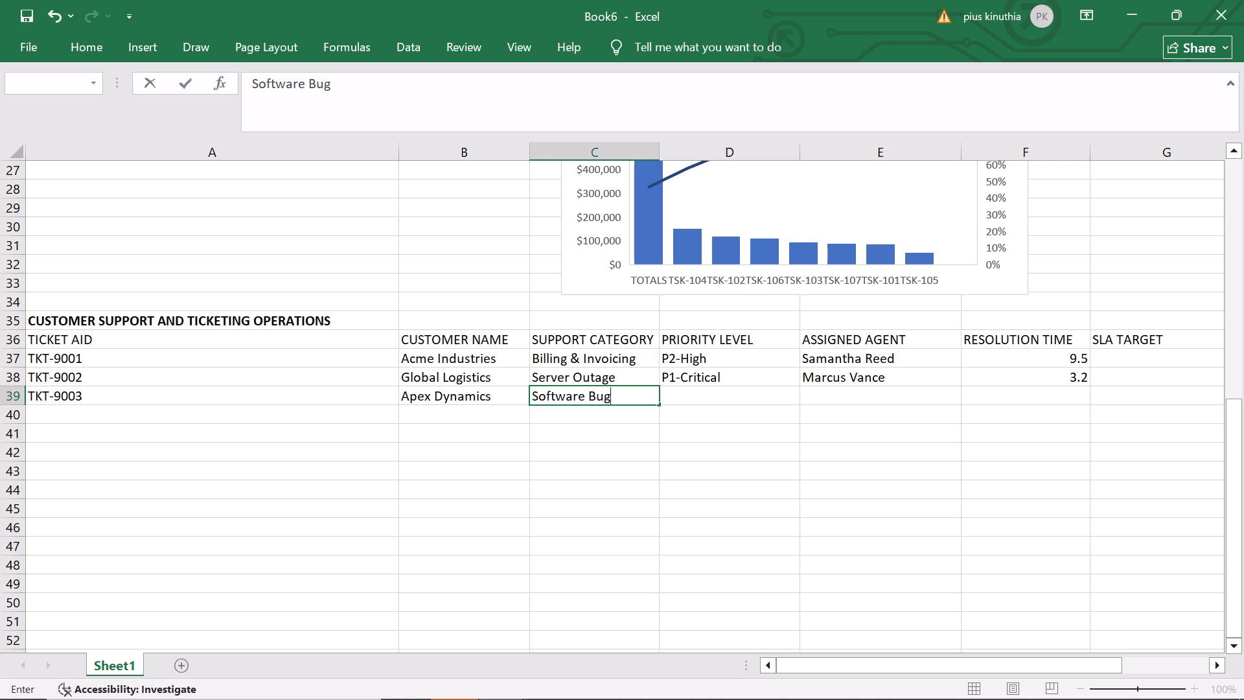
Enter P3-Medium in cell D39 as the priority level for ticket TKT-9003.
left_click(709, 404)
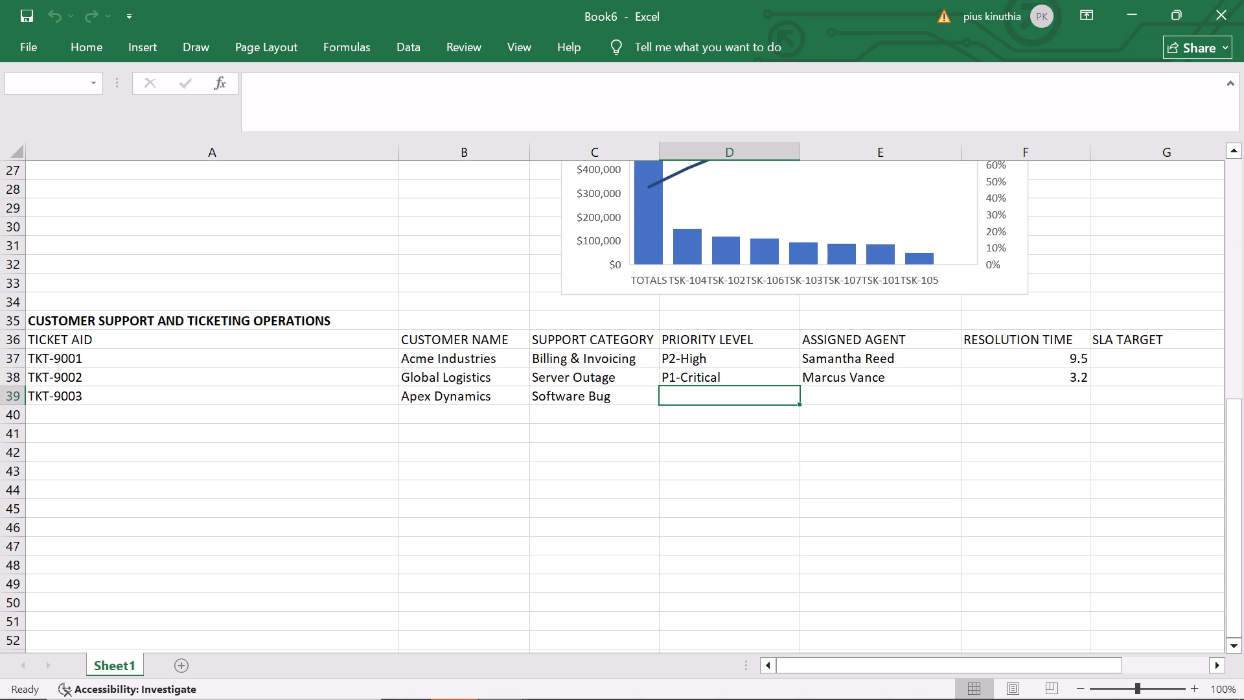
key("p")
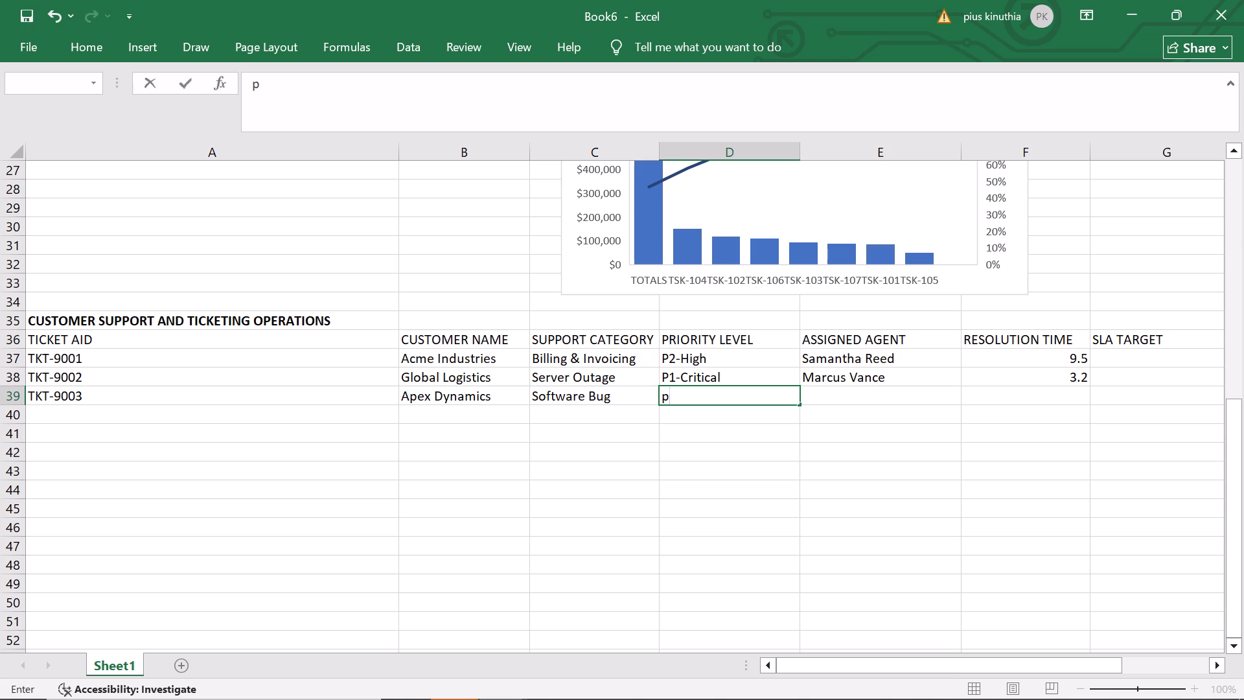
key("BackSpace")
key("p")
key("3")
key("minus")
key("m")
type("edium")
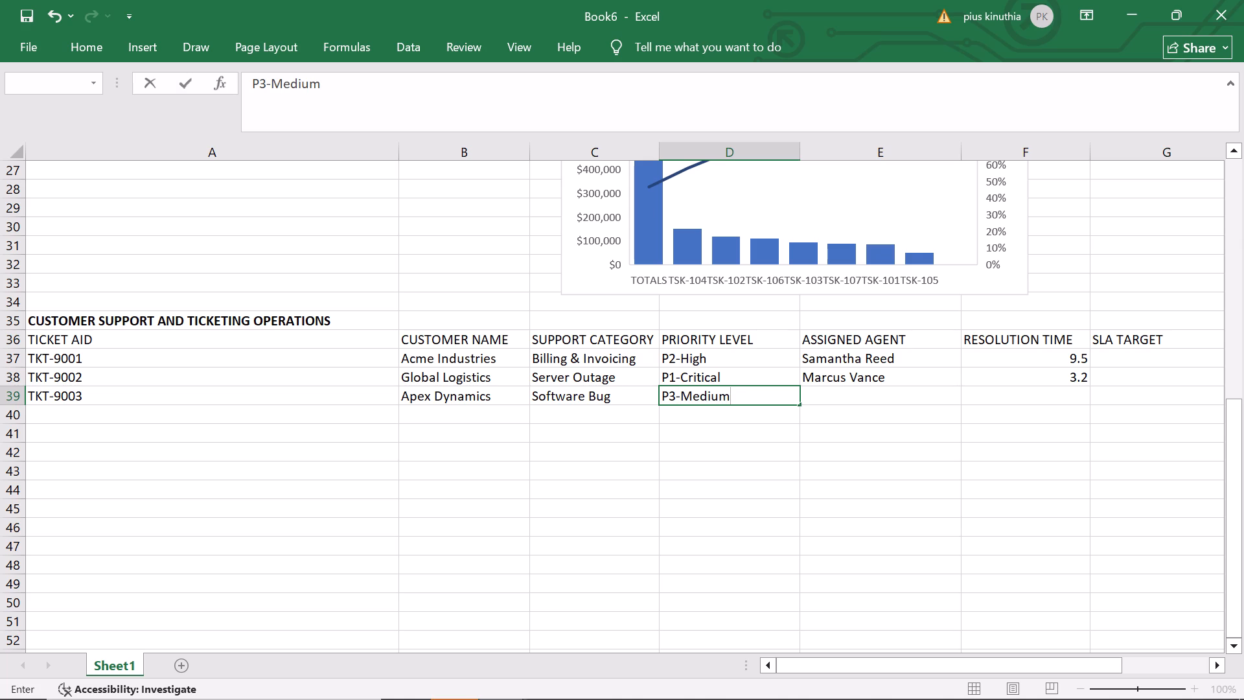
Enter the assigned agent's name in cell E39 for ticket TKT-9003.
left_click(836, 396)
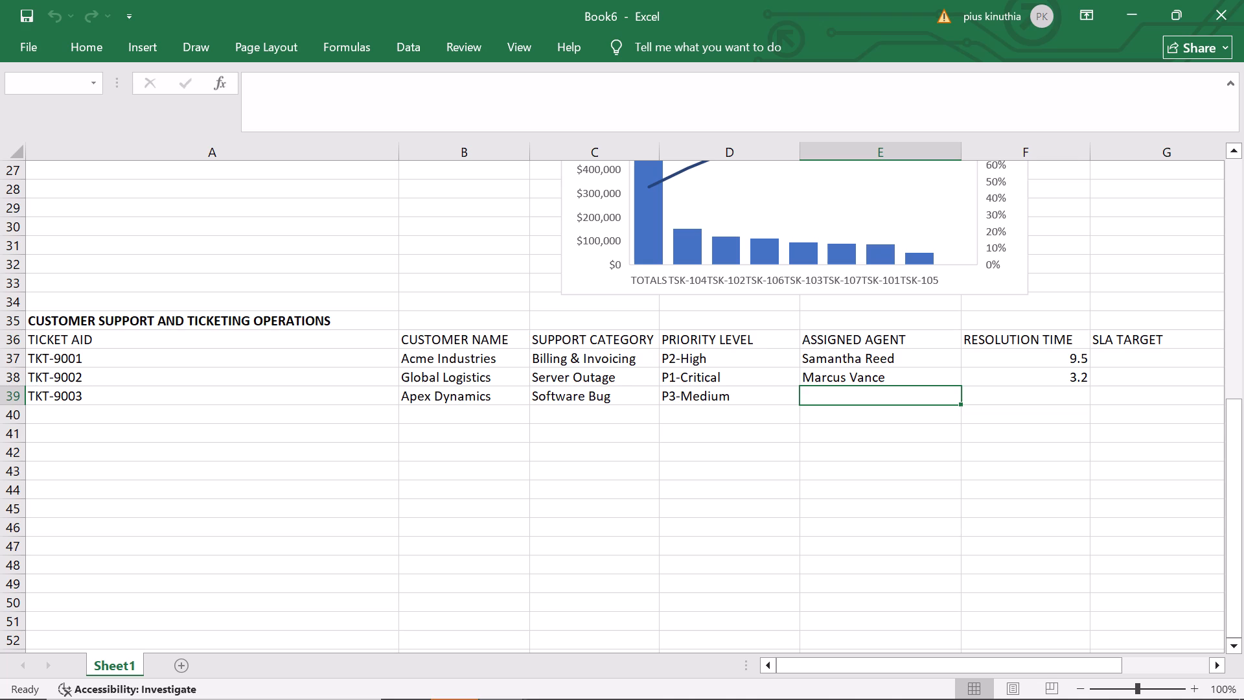
key("e")
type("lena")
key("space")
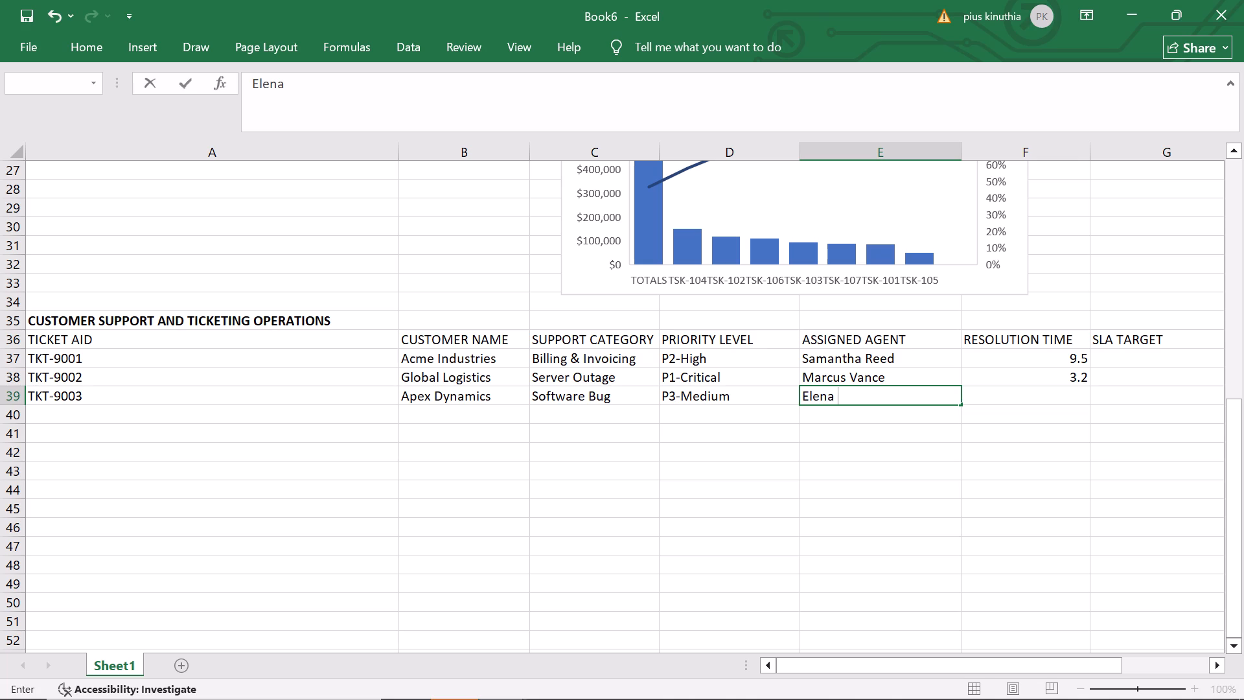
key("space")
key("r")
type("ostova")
Enter a resolution time of 18.0 in cell F39 and an SLA target of 24 in cell G39 for ticket TKT-9003.
left_click(1023, 397)
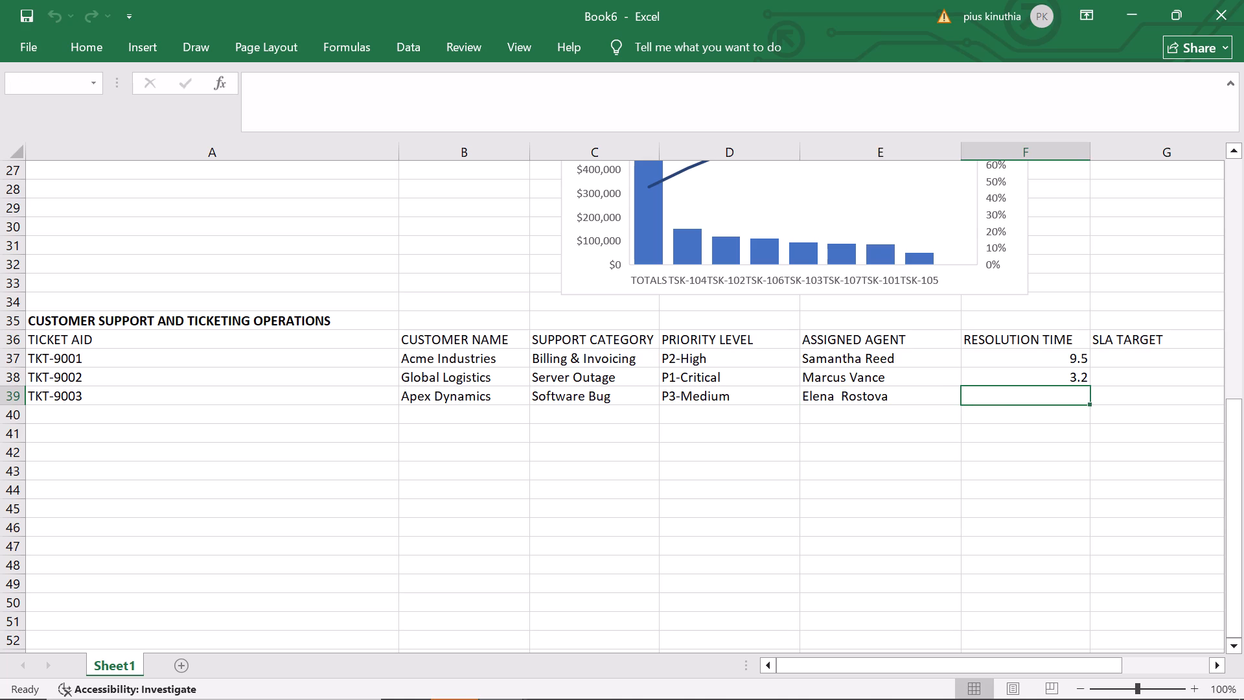
key("1")
key("8")
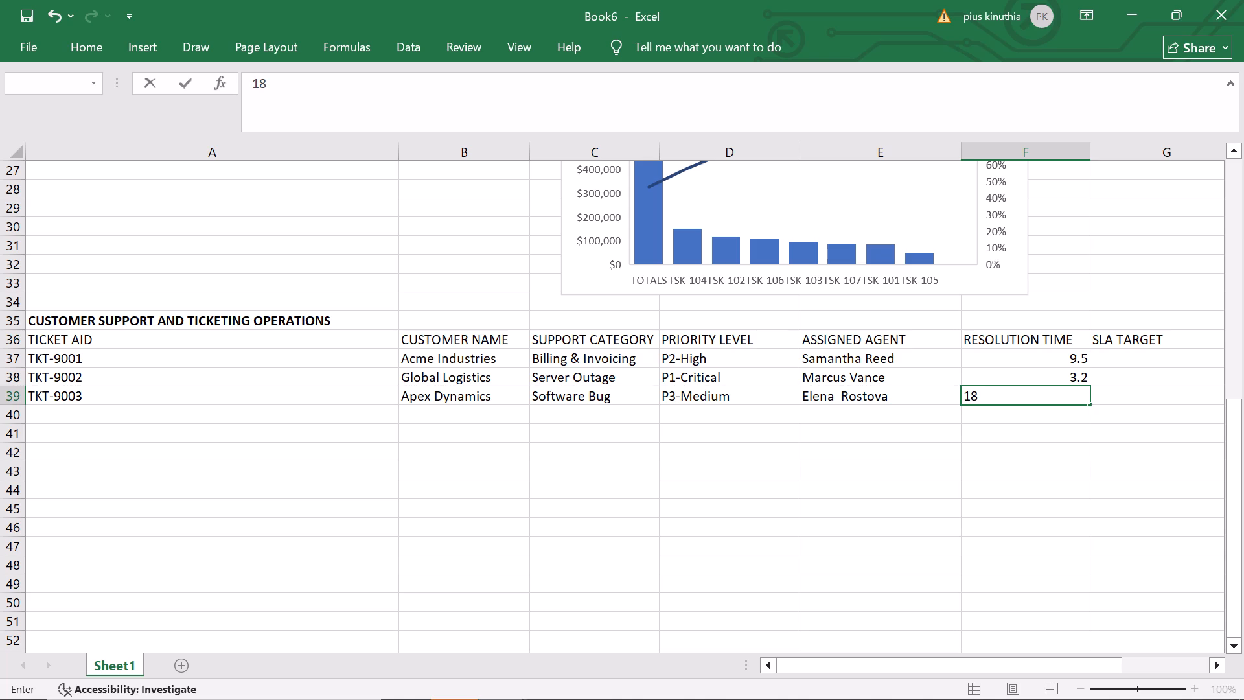
type(".0")
scroll(1089, 425, "left", 5)
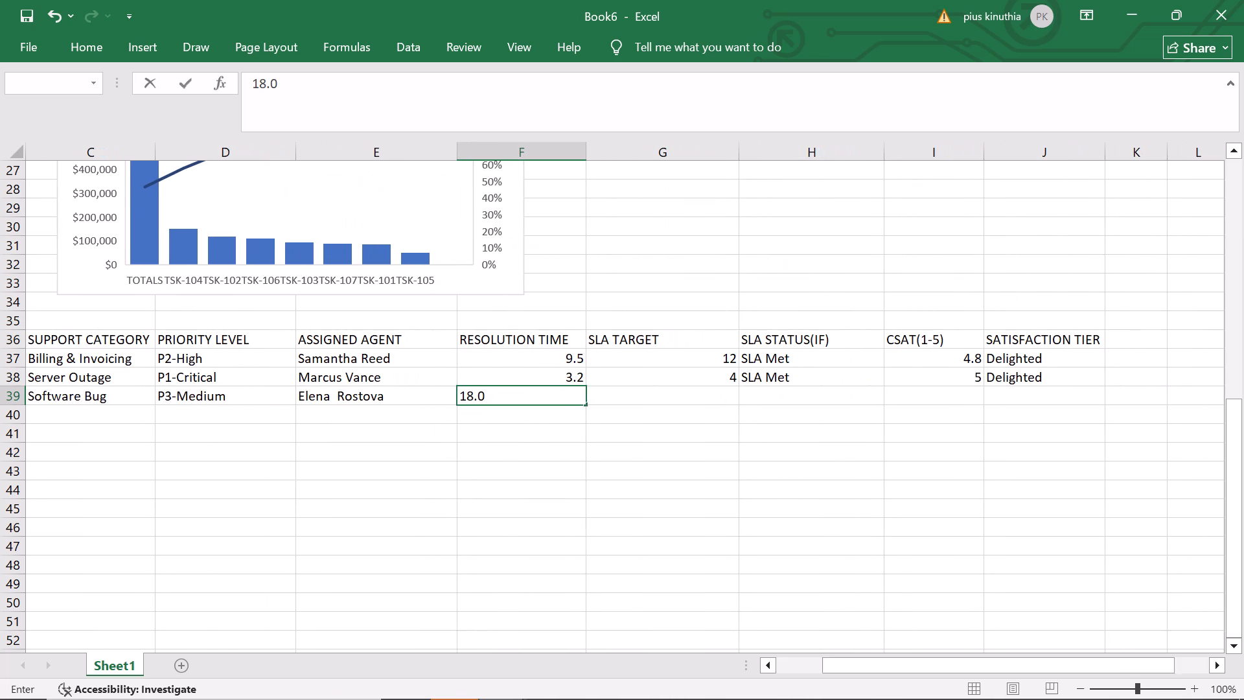
left_click(711, 401)
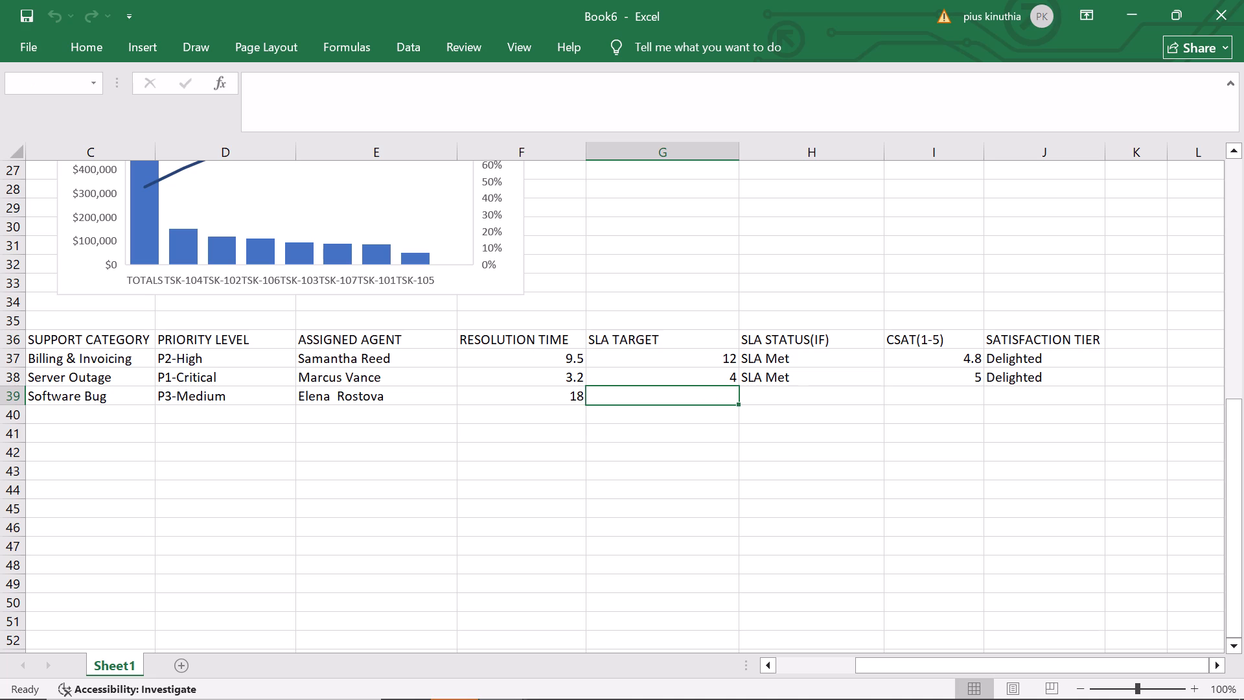
type("24")
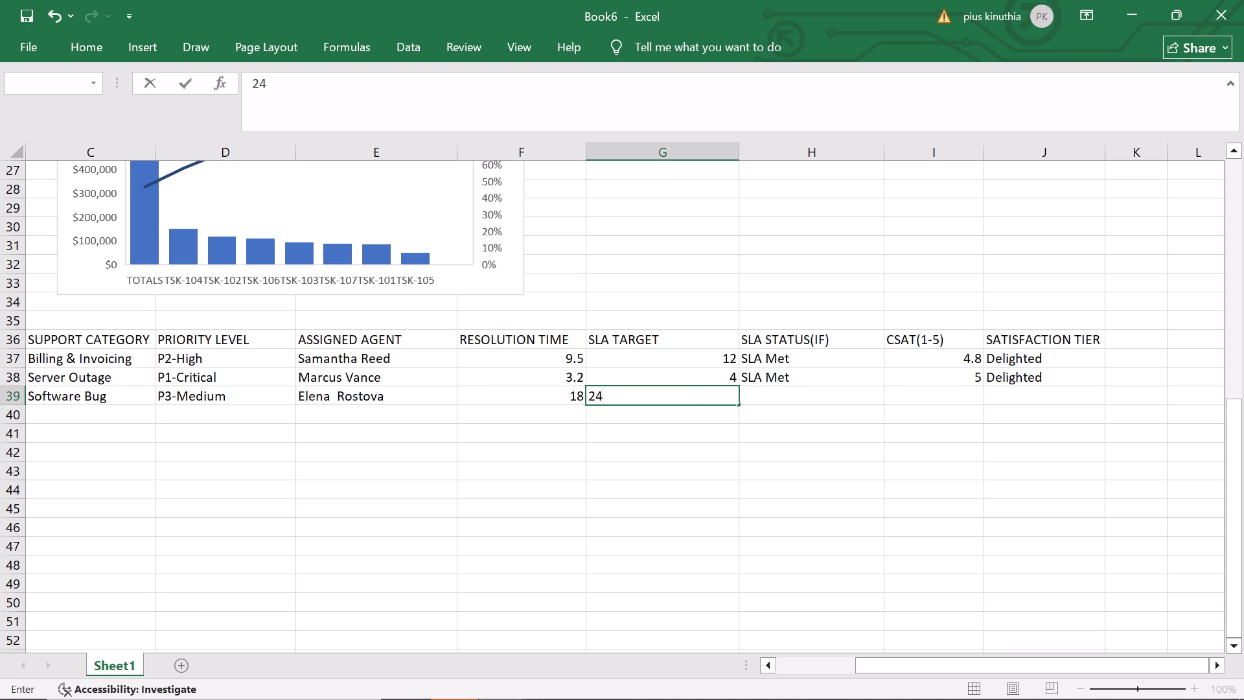
Enter SLA Met in cell H39 as the SLA status for ticket TKT-9003.
left_click(757, 402)
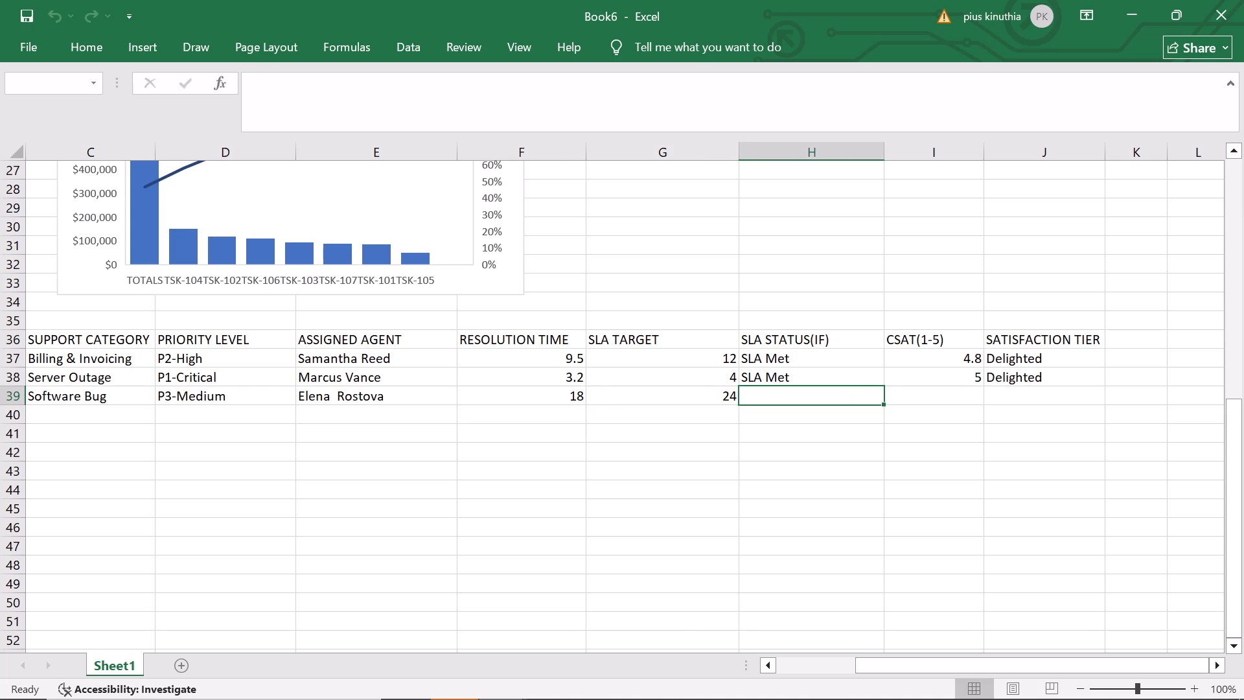
type("sla")
left_click(757, 402)
key("BackSpace")
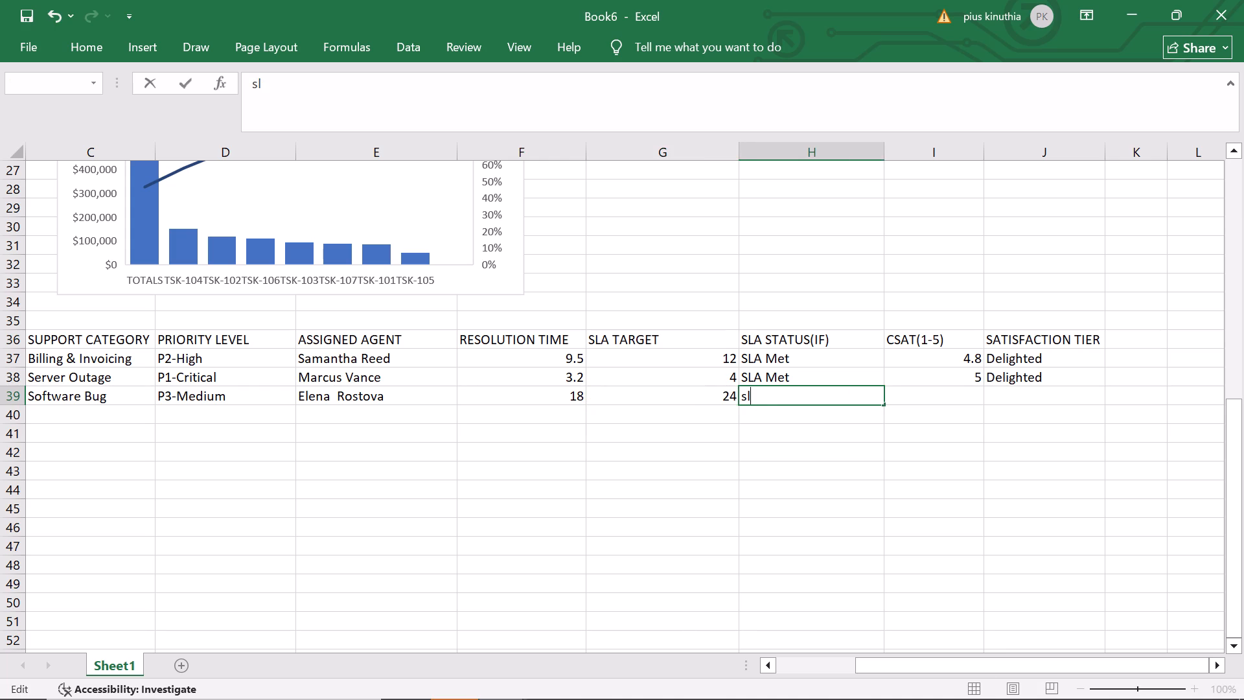
key("BackSpace")
key("BackSpace")
key("s")
type("LA")
key("space")
key("m")
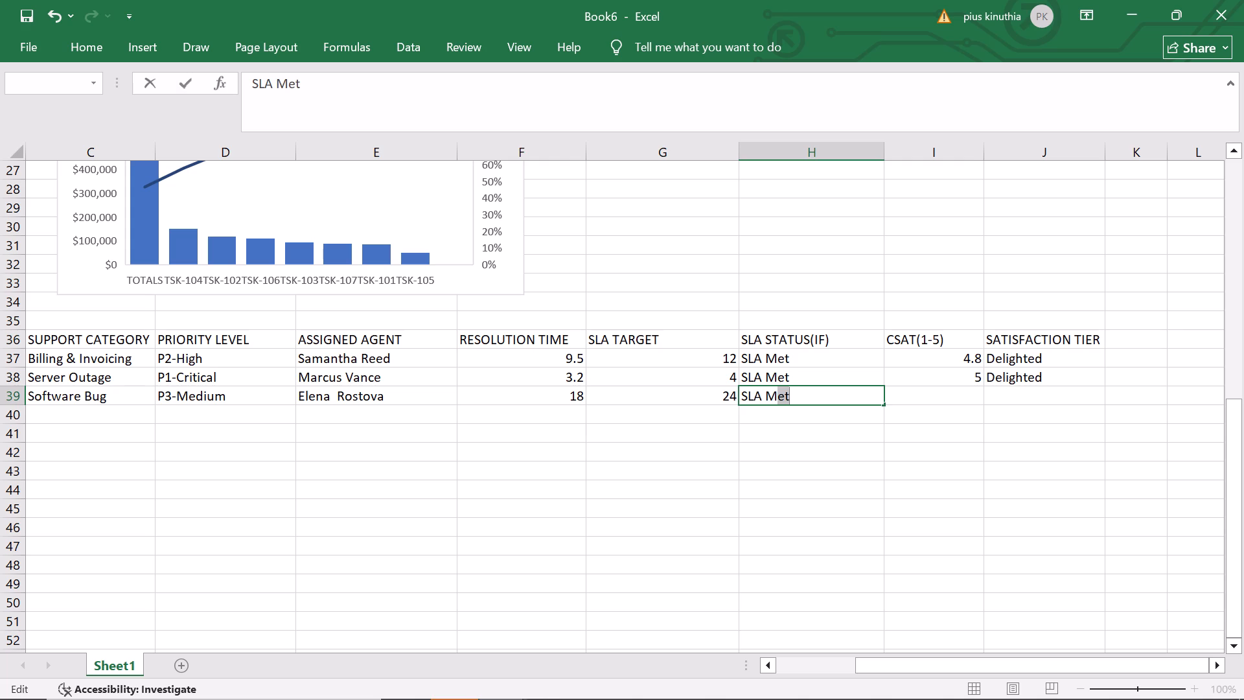
left_click(846, 390)
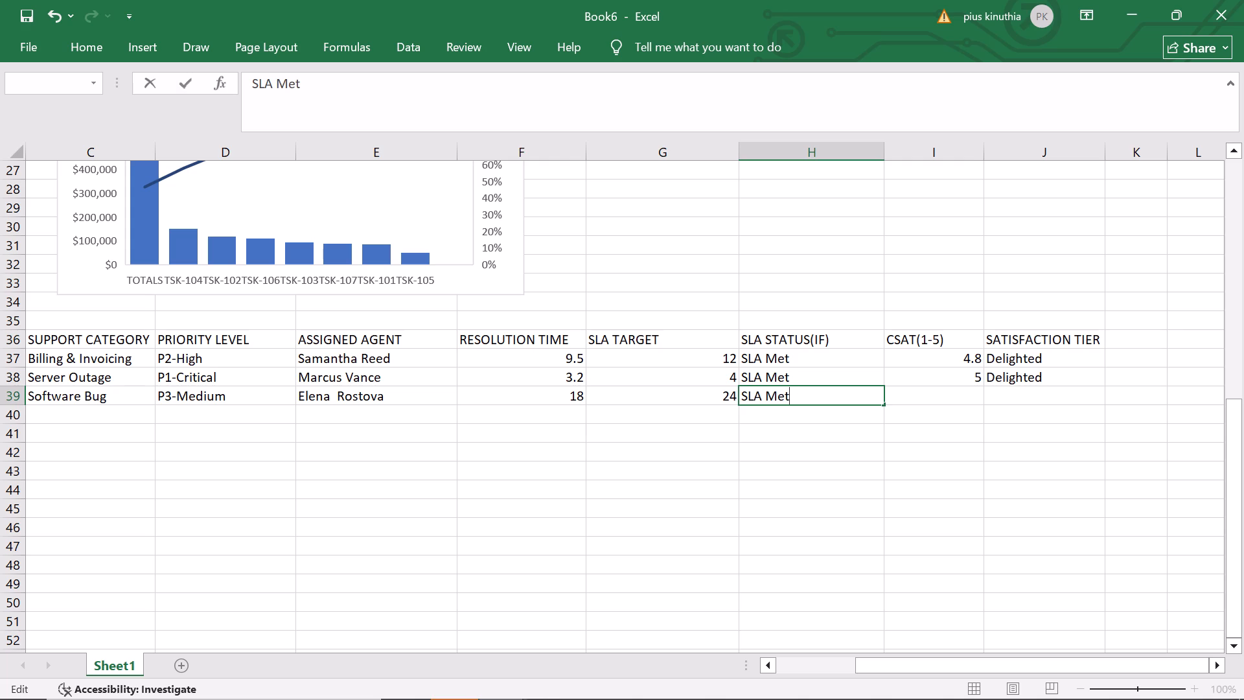
Enter a CSAT score of 4.2 in cell I39 and the satisfaction tier Satisfied in cell J39 for ticket TKT-9003.
left_click(963, 401)
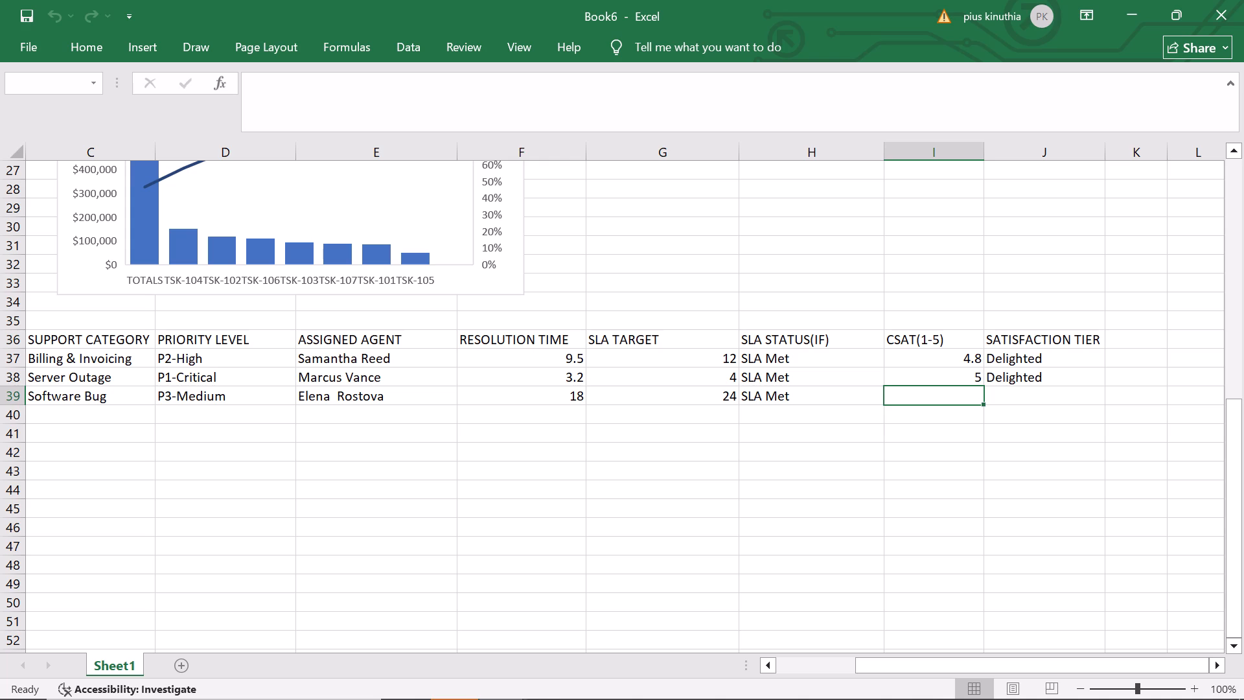
key("4")
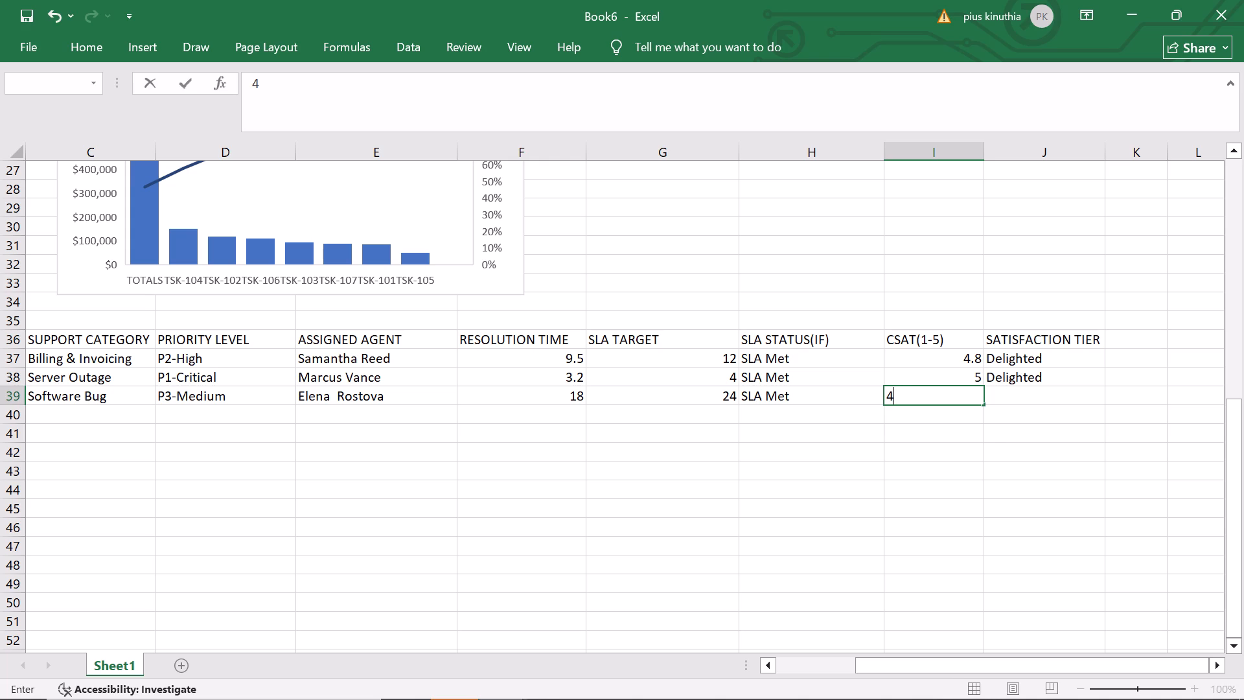
type(".2")
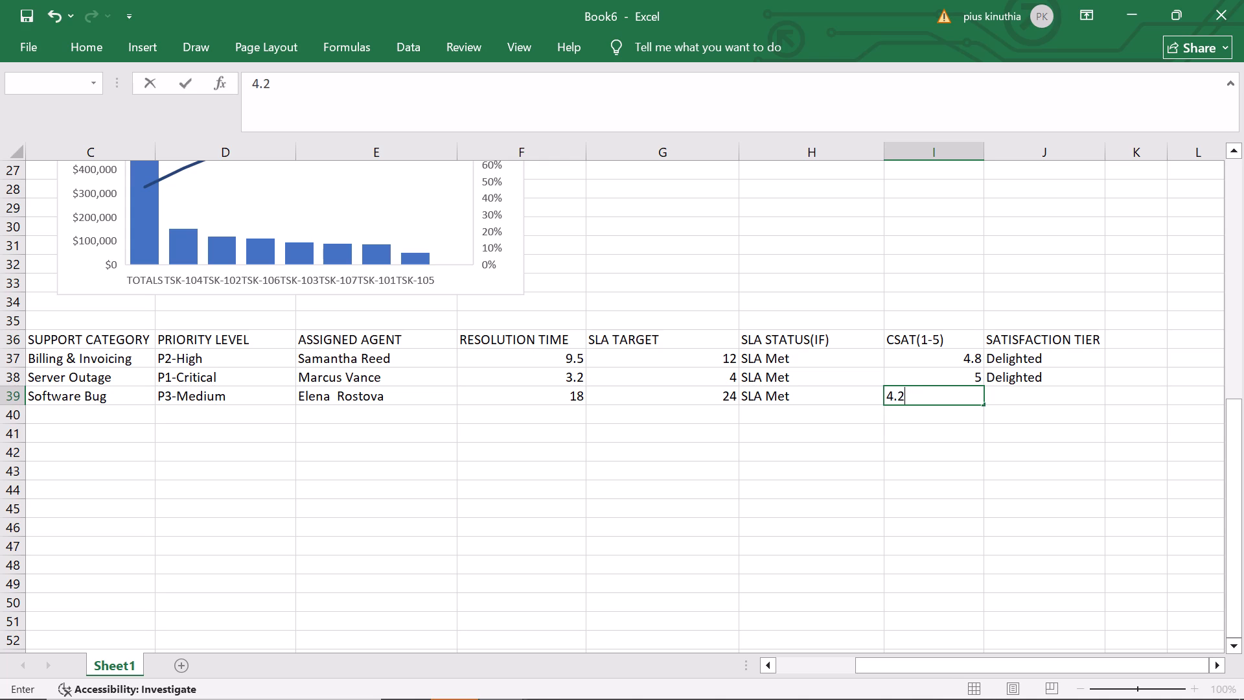
left_click(1017, 400)
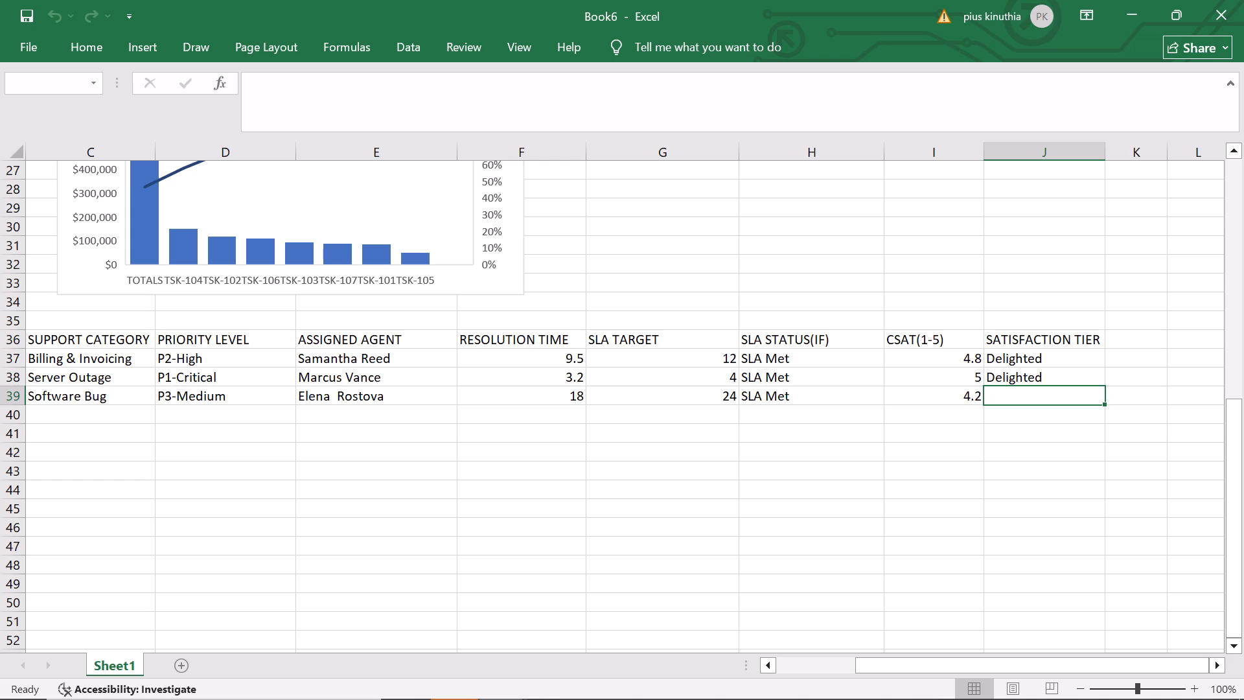
key("s")
type("atisfied")
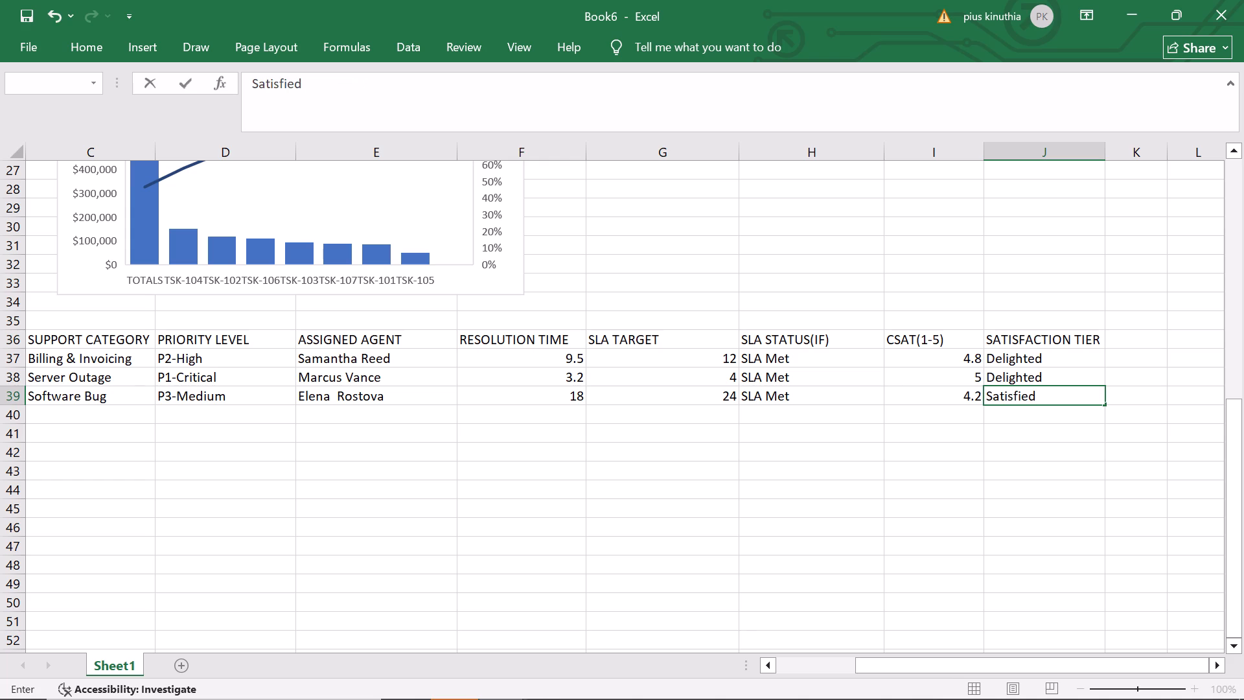
left_click(1126, 405)
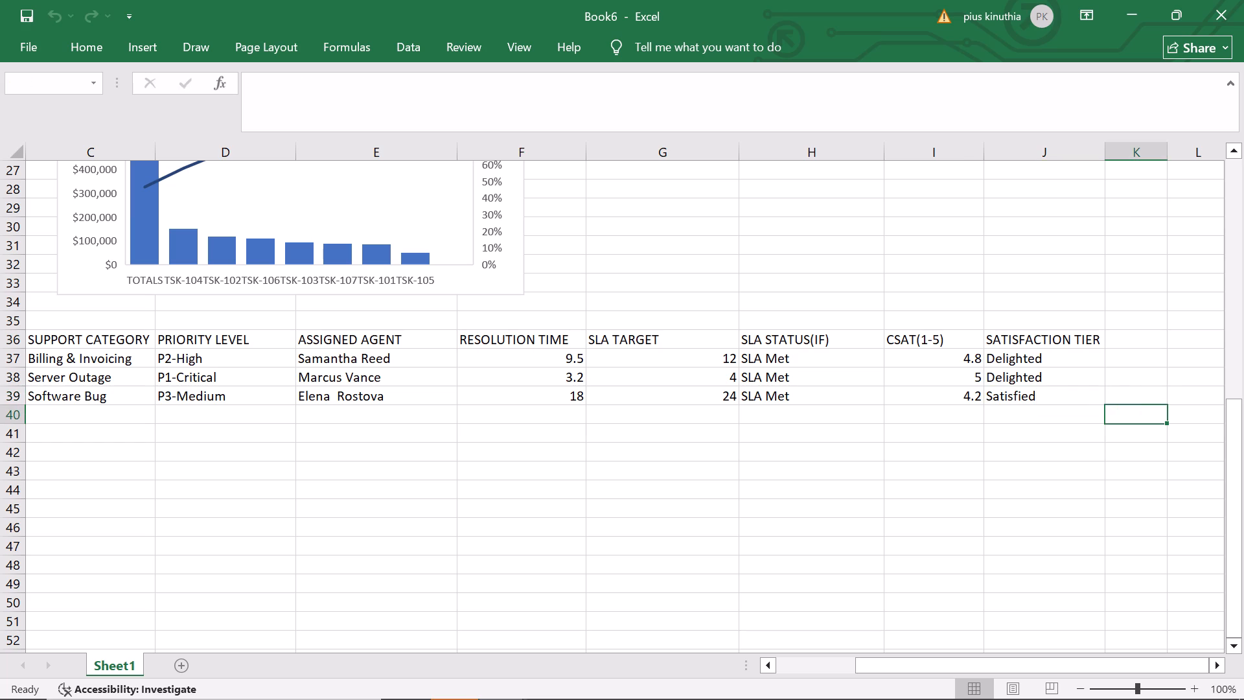
Enter TKT-9004 in cell A40 as the ticket ID of the fourth record.
scroll(860, 407, "right", 4)
scroll(982, 406, "right", 2)
left_click(982, 406)
scroll(1243, 425, "right", 4)
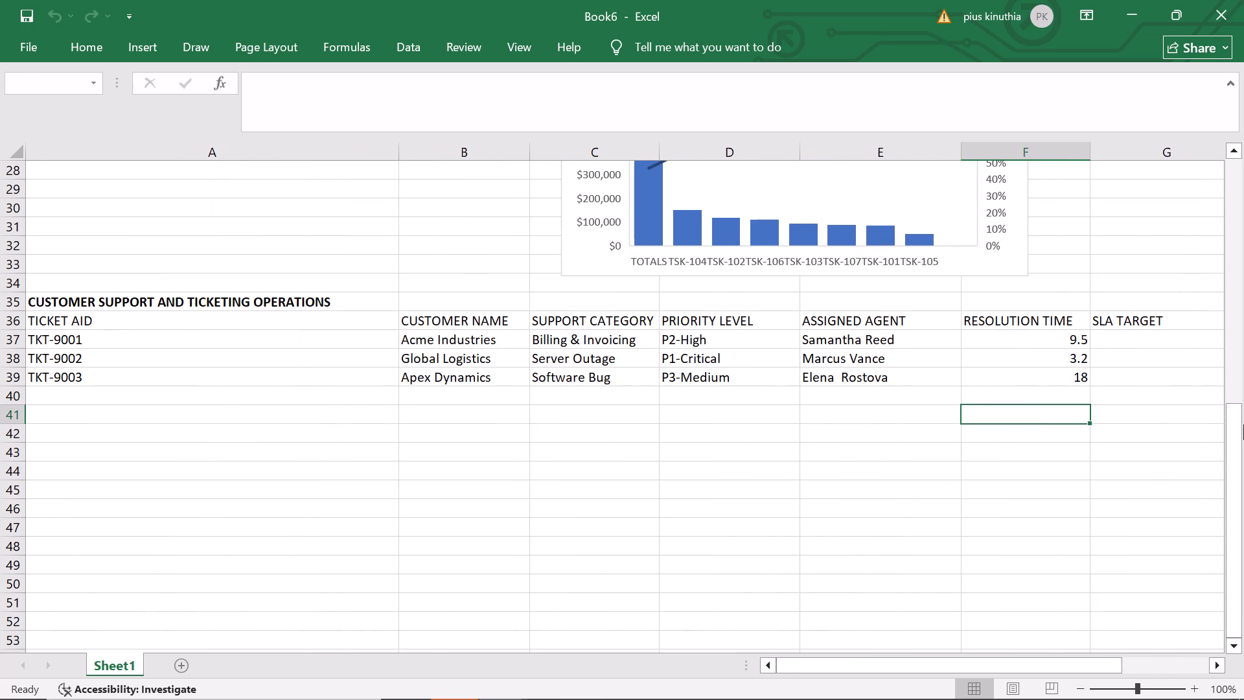
left_click(66, 393)
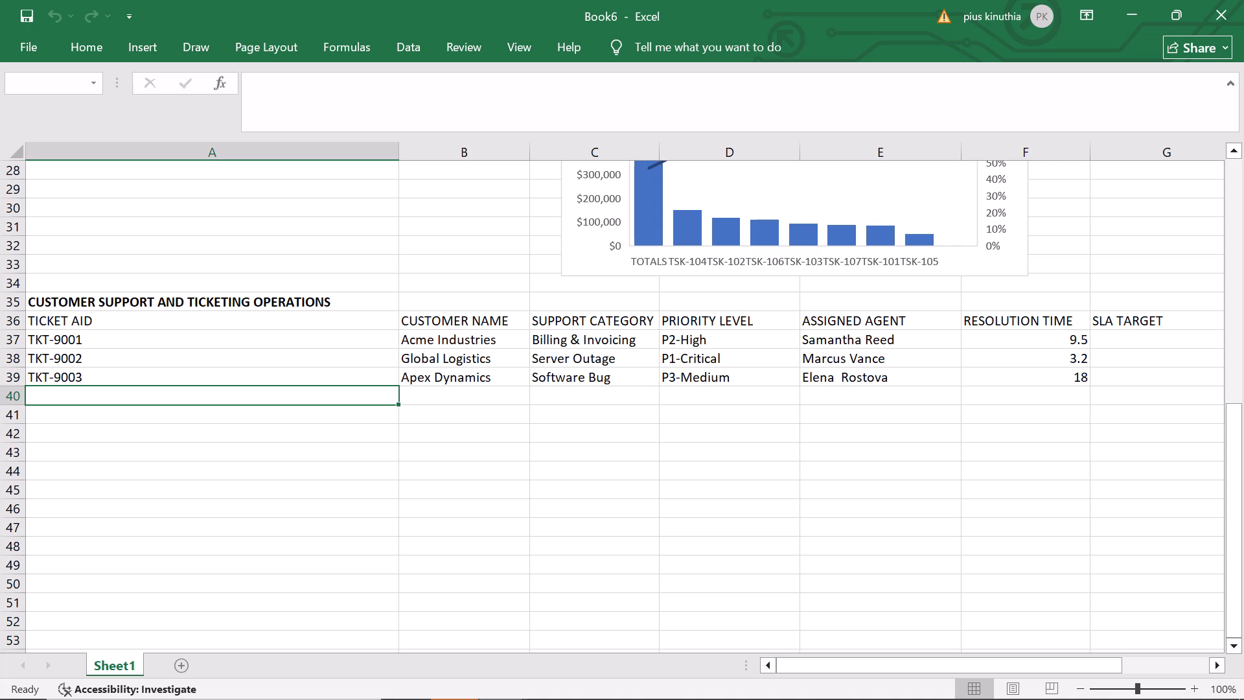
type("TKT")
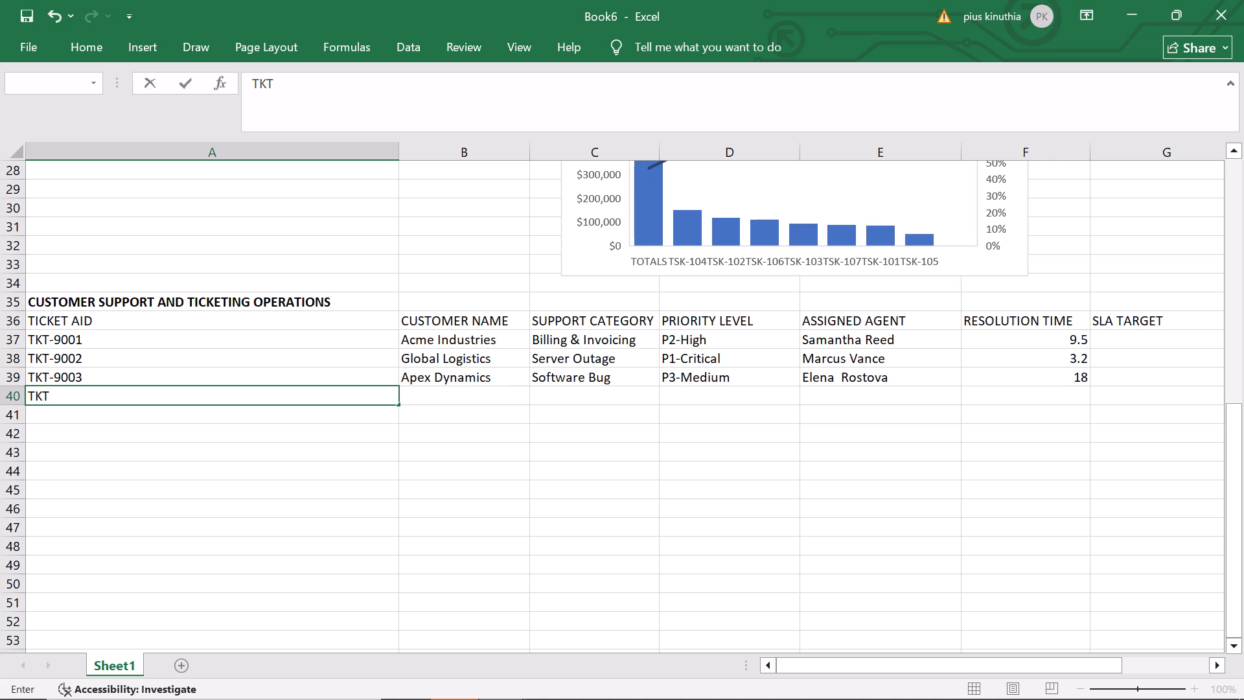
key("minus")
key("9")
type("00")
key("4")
Enter Vanguard Media in cell B40 as the customer name for ticket TKT-9004.
left_click(422, 402)
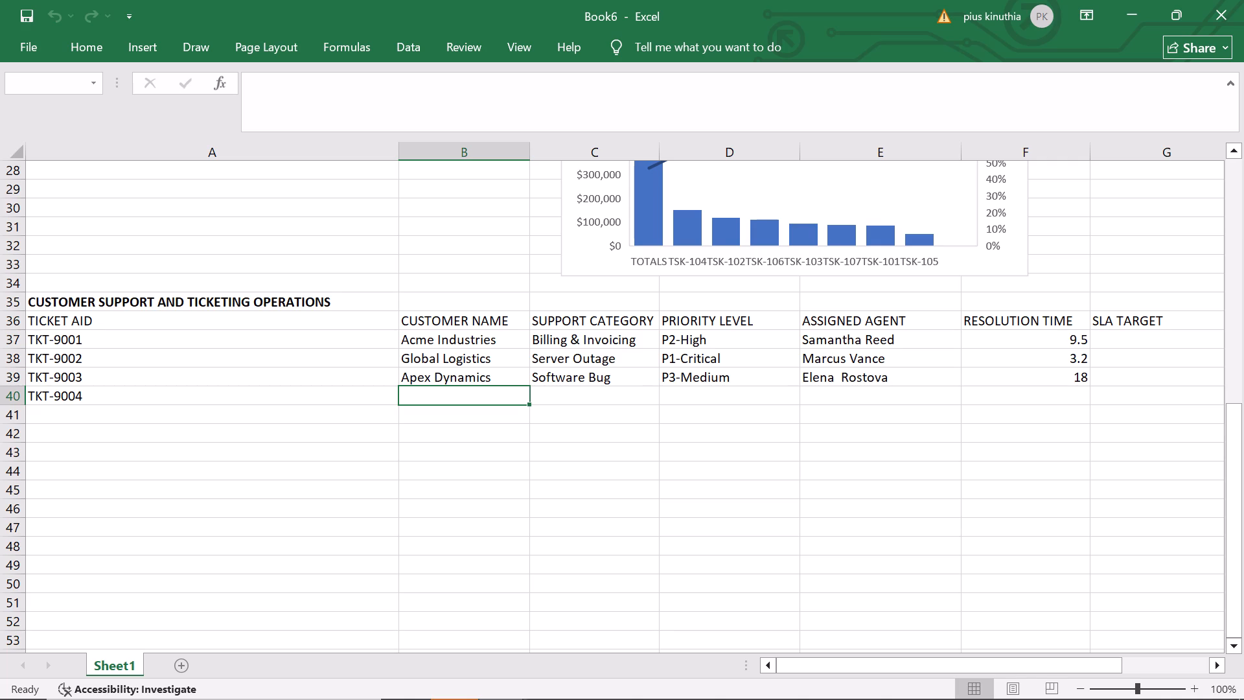
key("v")
type("an")
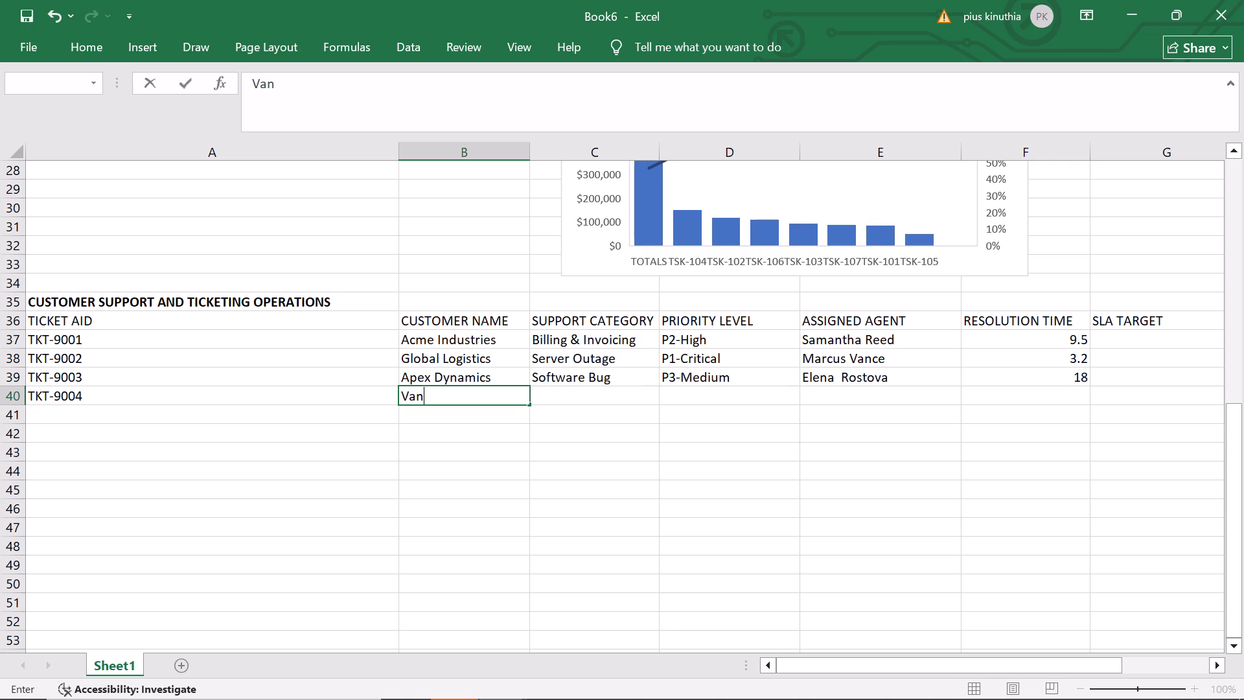
type("guard")
key("space")
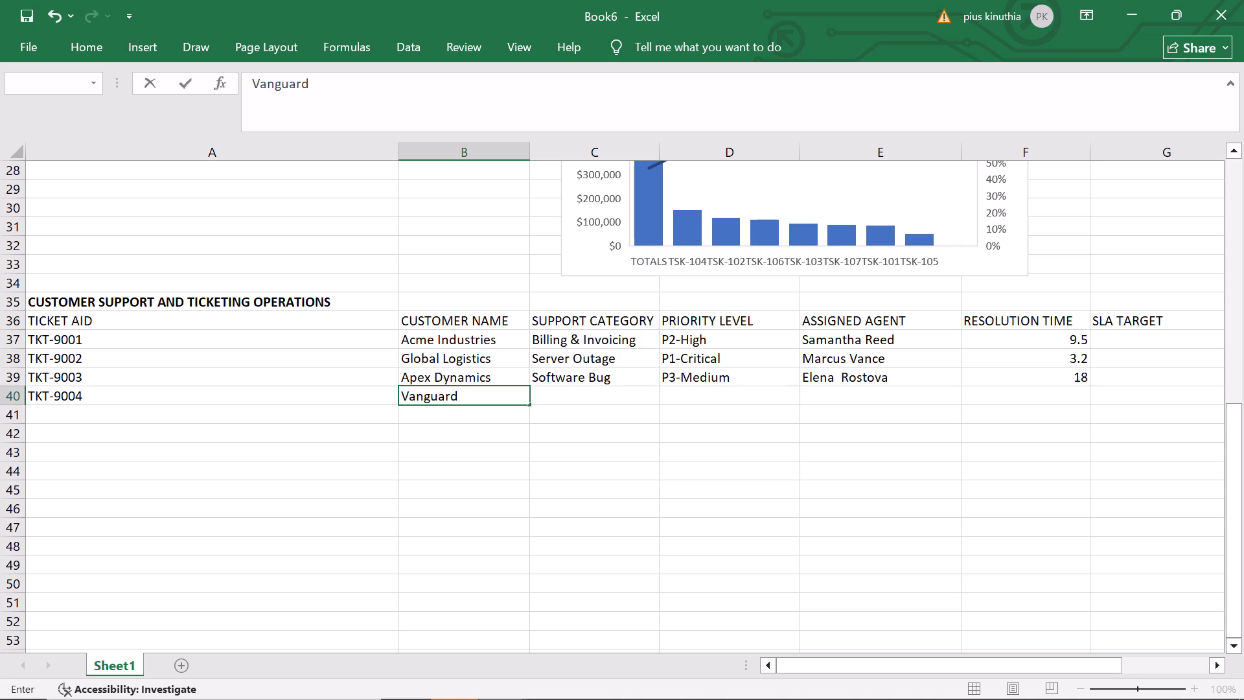
key("m")
type("edia")
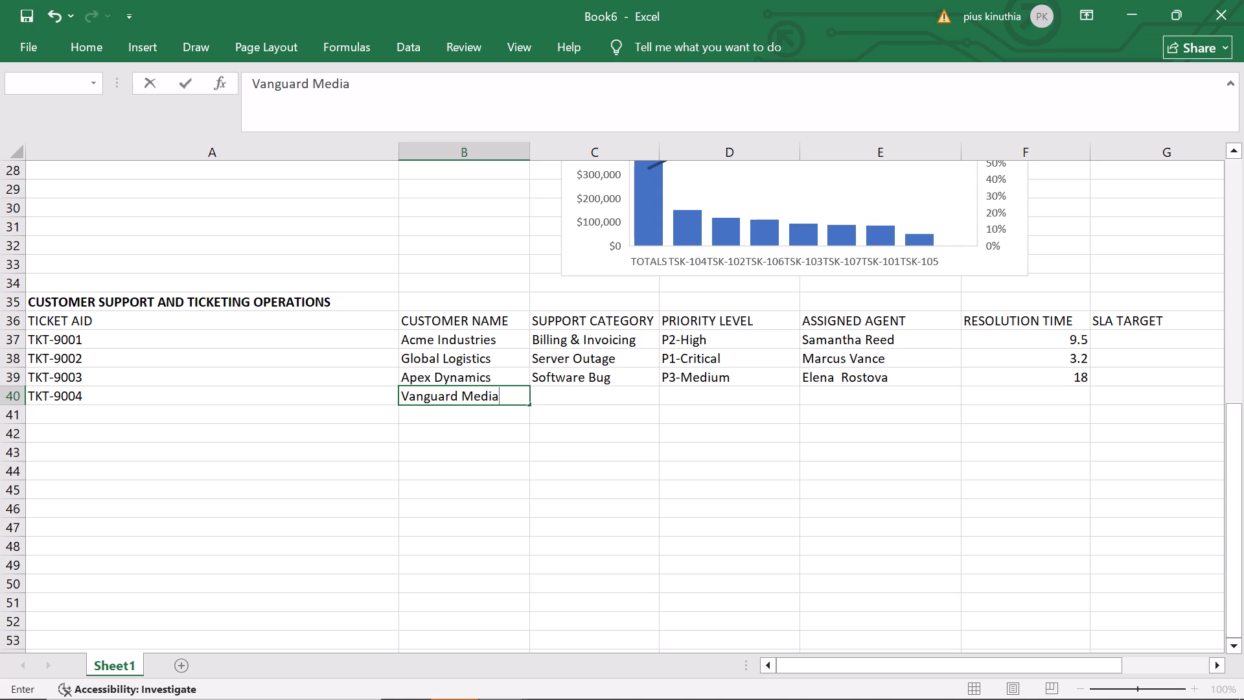
Enter Account Access in cell C40 as the support category for ticket TKT-9004.
left_click(555, 397)
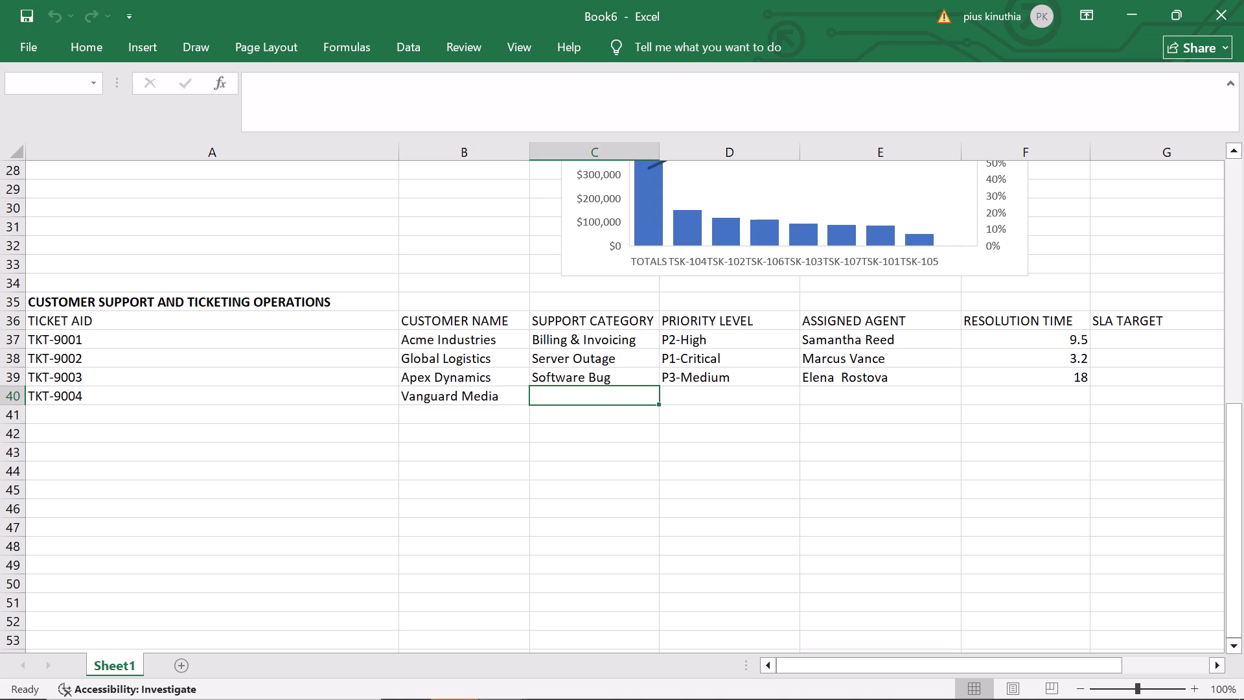
key("a")
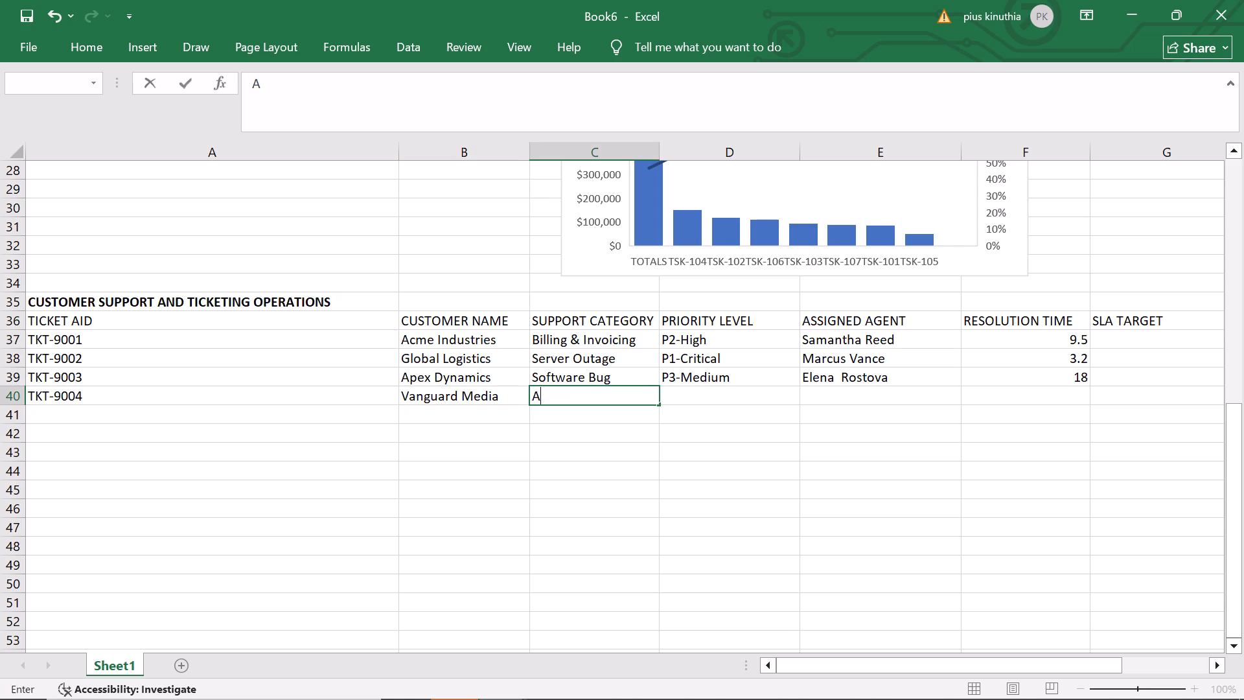
type("ccou")
type("nt")
key("space")
key("a")
key("BackSpace")
key("a")
type("ccess")
Enter P2-High in cell D40 as the priority level for ticket TKT-9004.
left_click(733, 395)
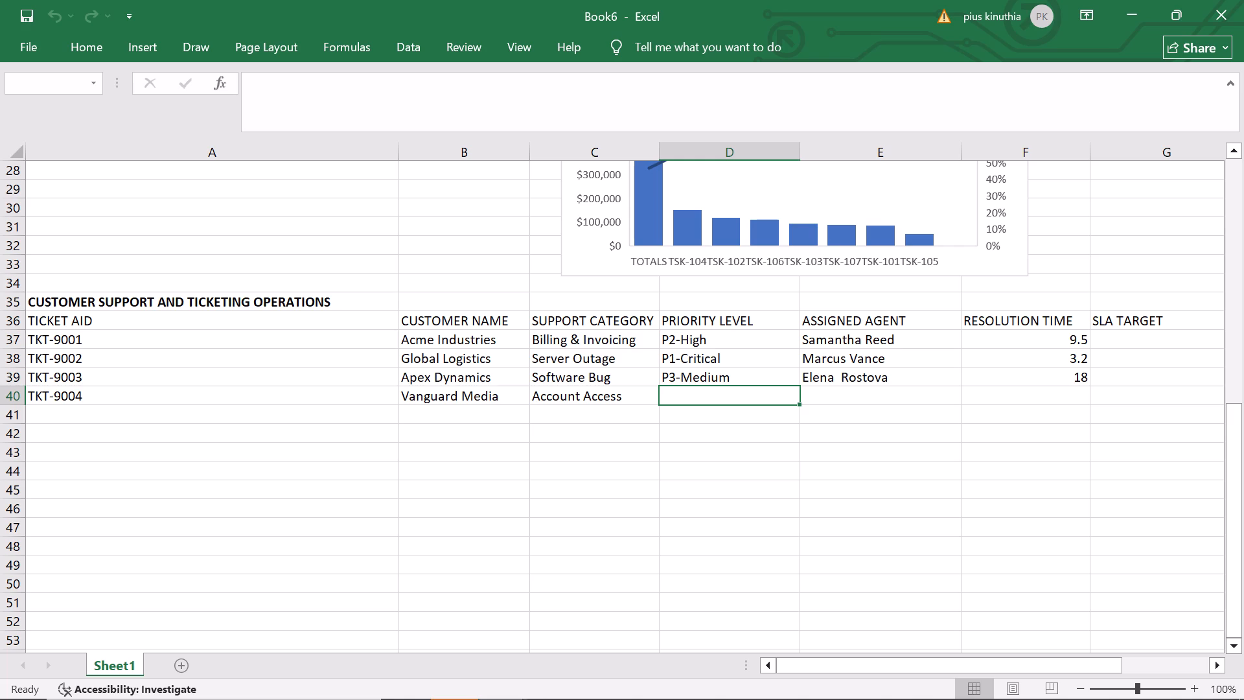
left_click(676, 400)
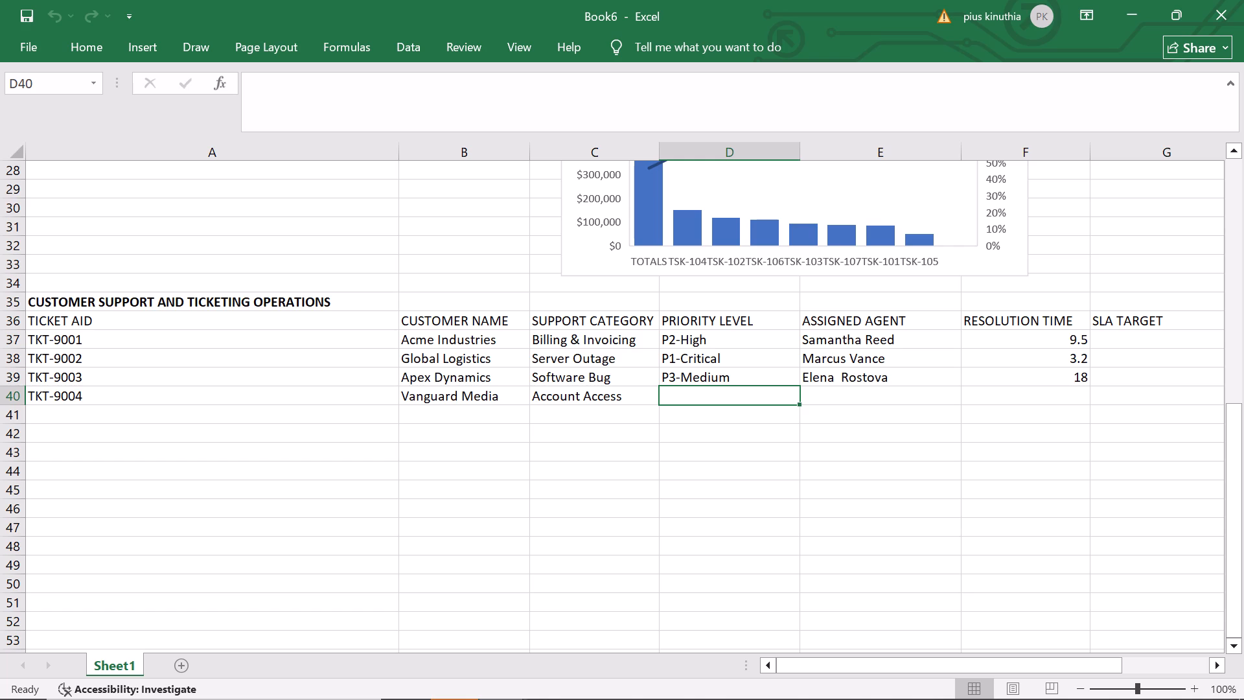
left_click(685, 404)
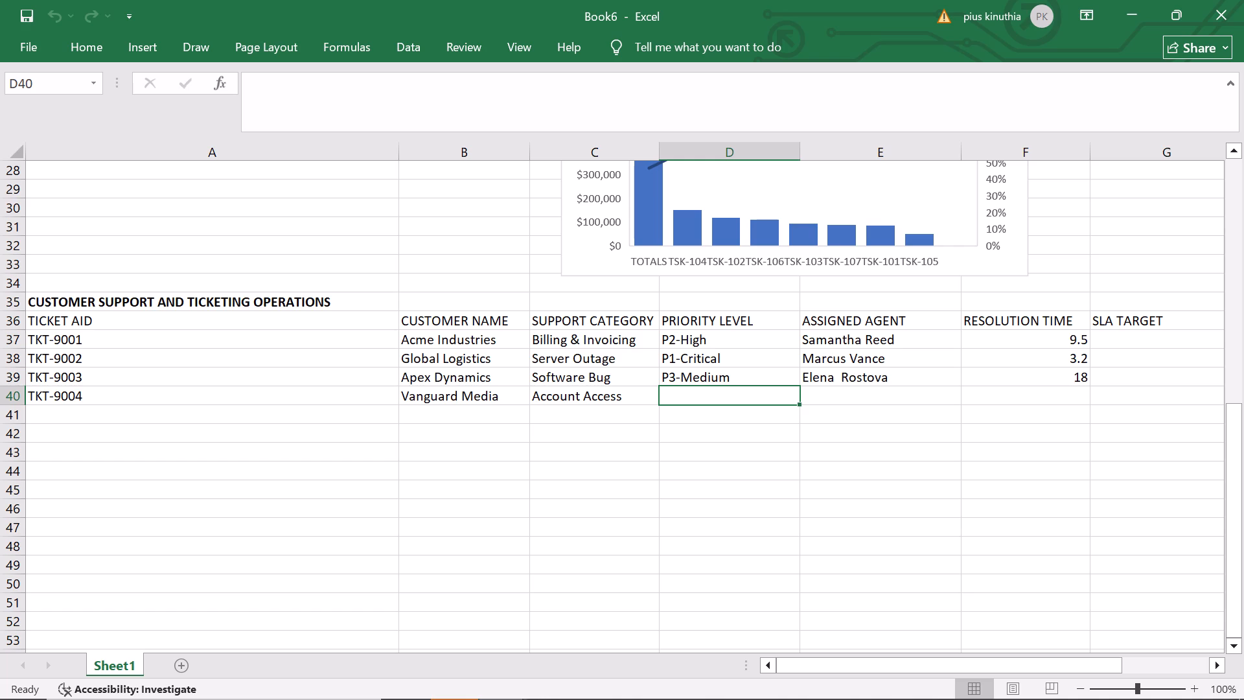
left_click(671, 397)
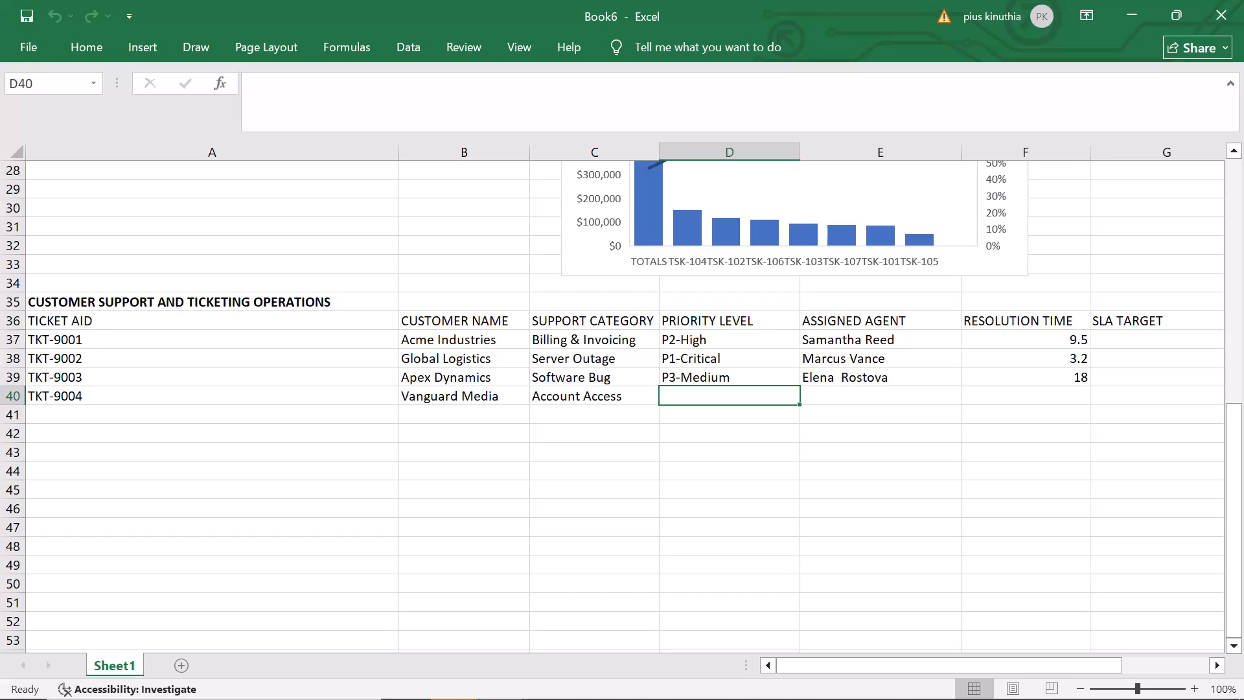
key("p")
key("2")
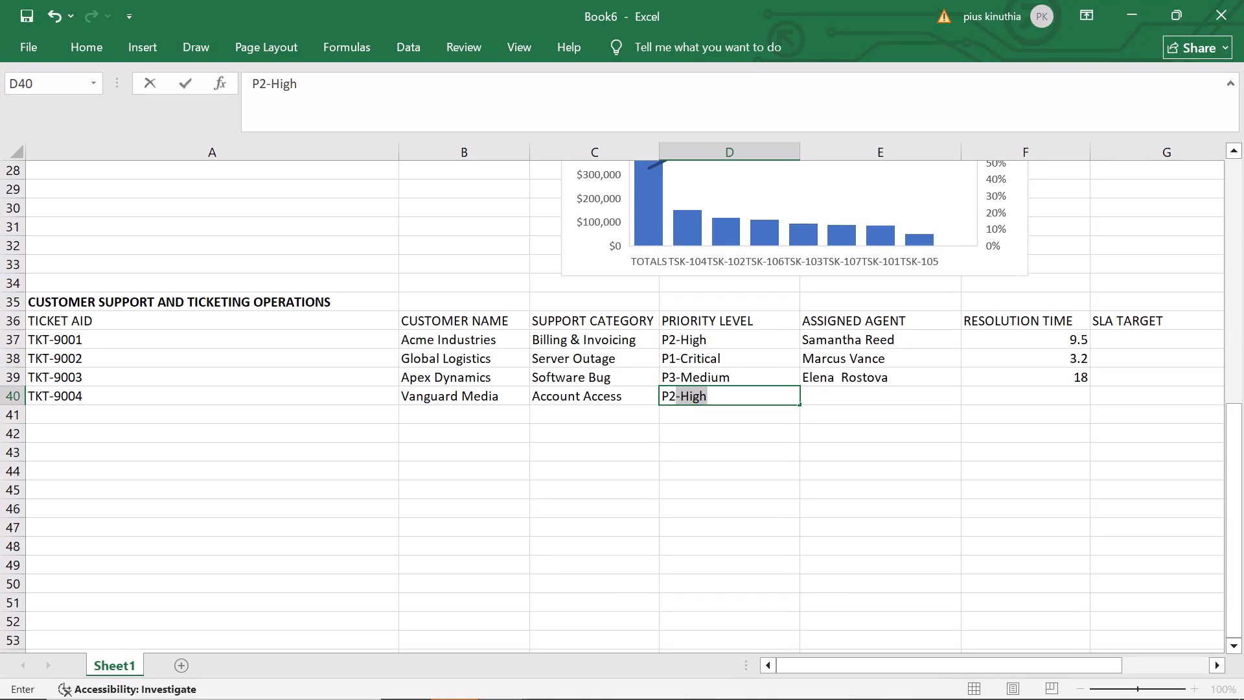
Enter the same assigned agent as ticket TKT-9001 in cell E40 for ticket TKT-9004.
left_click(837, 397)
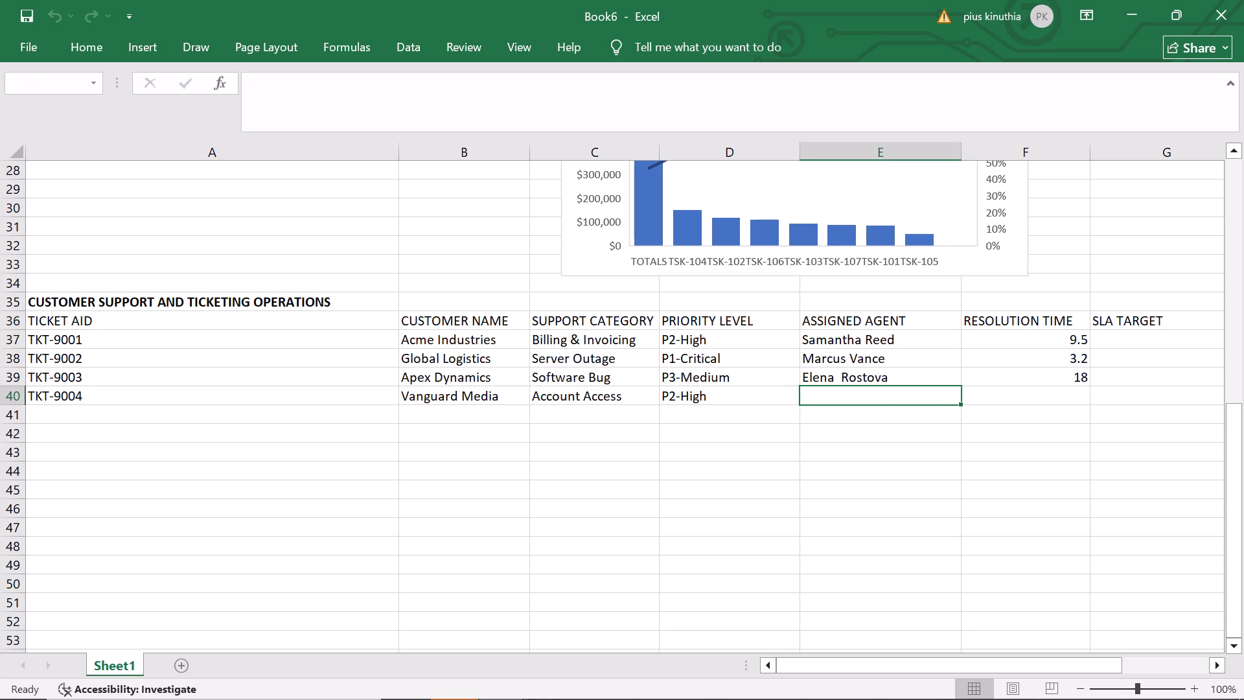
key("s")
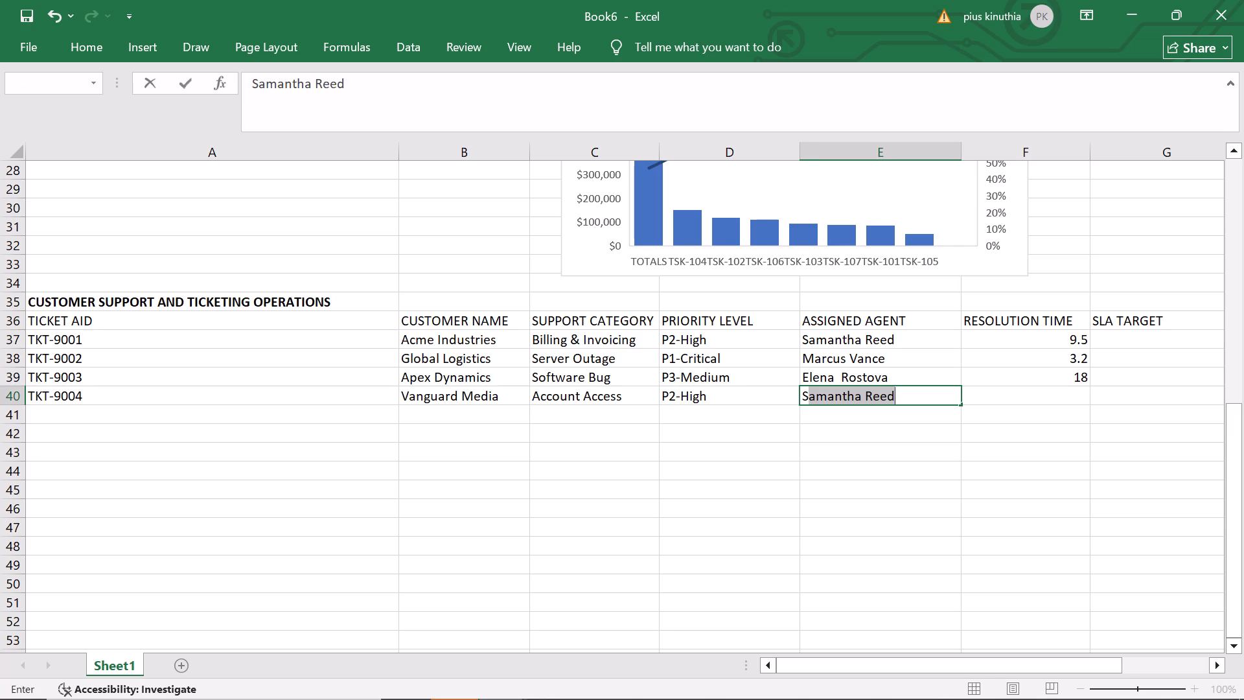
key("BackSpace")
key("a")
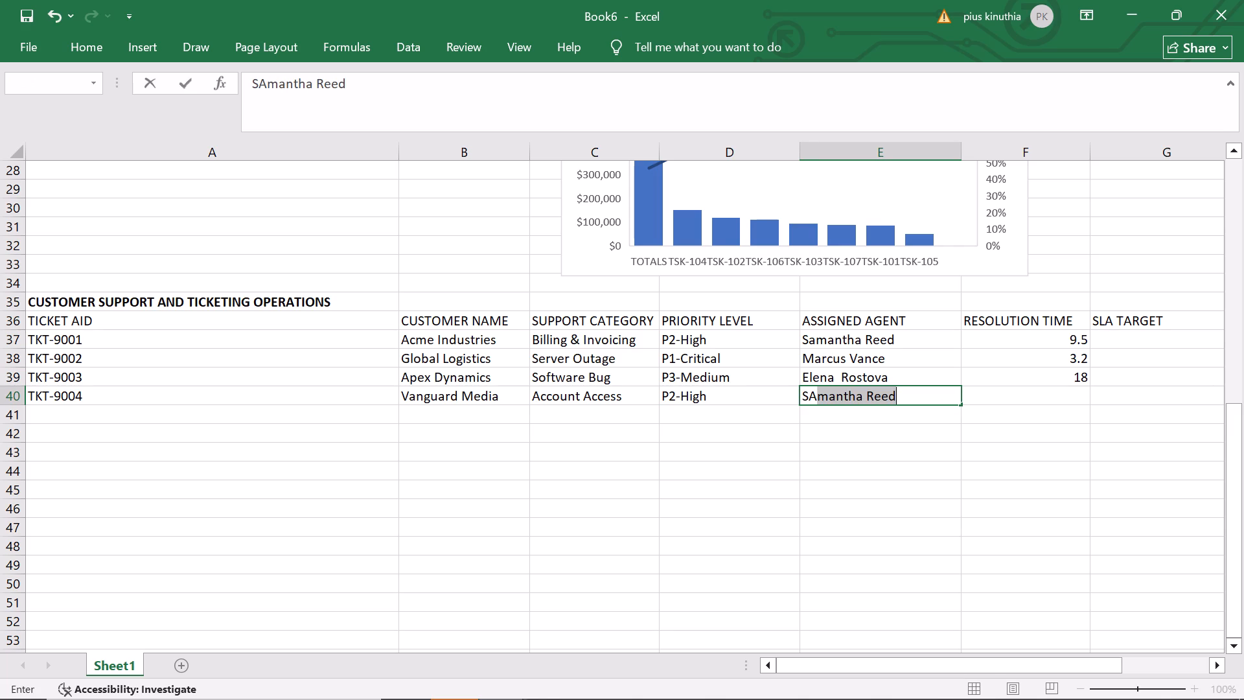
key("m")
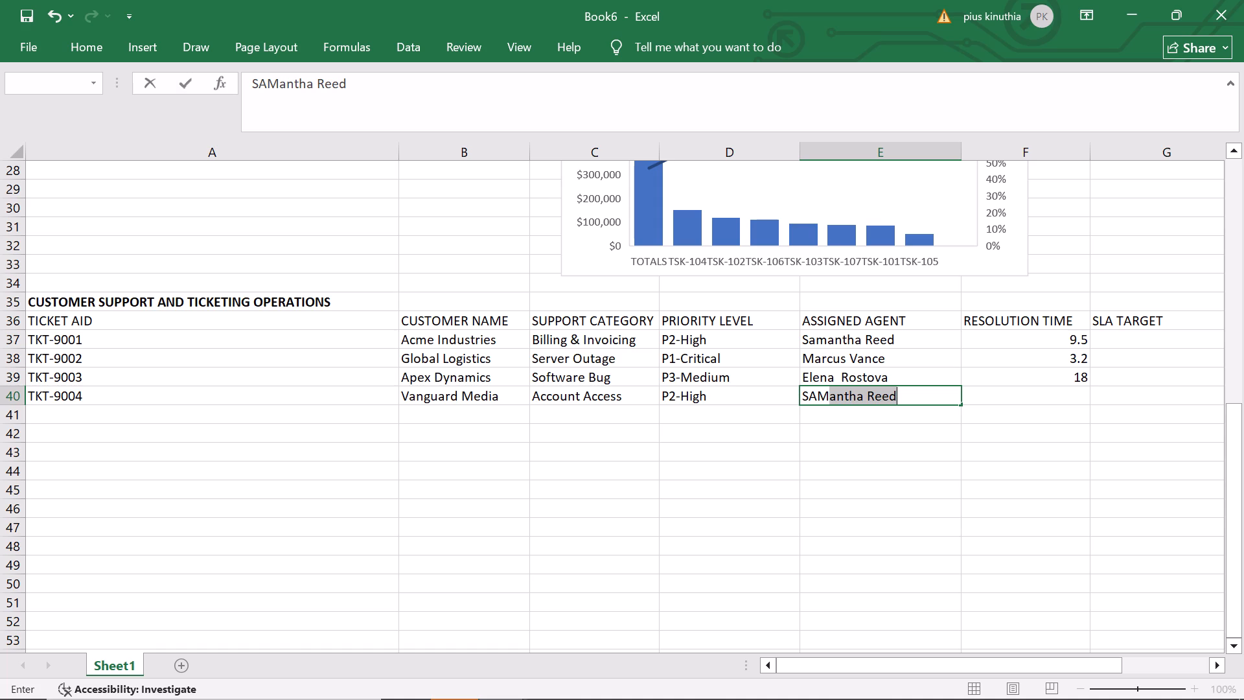
key("BackSpace")
key("BackSpace")
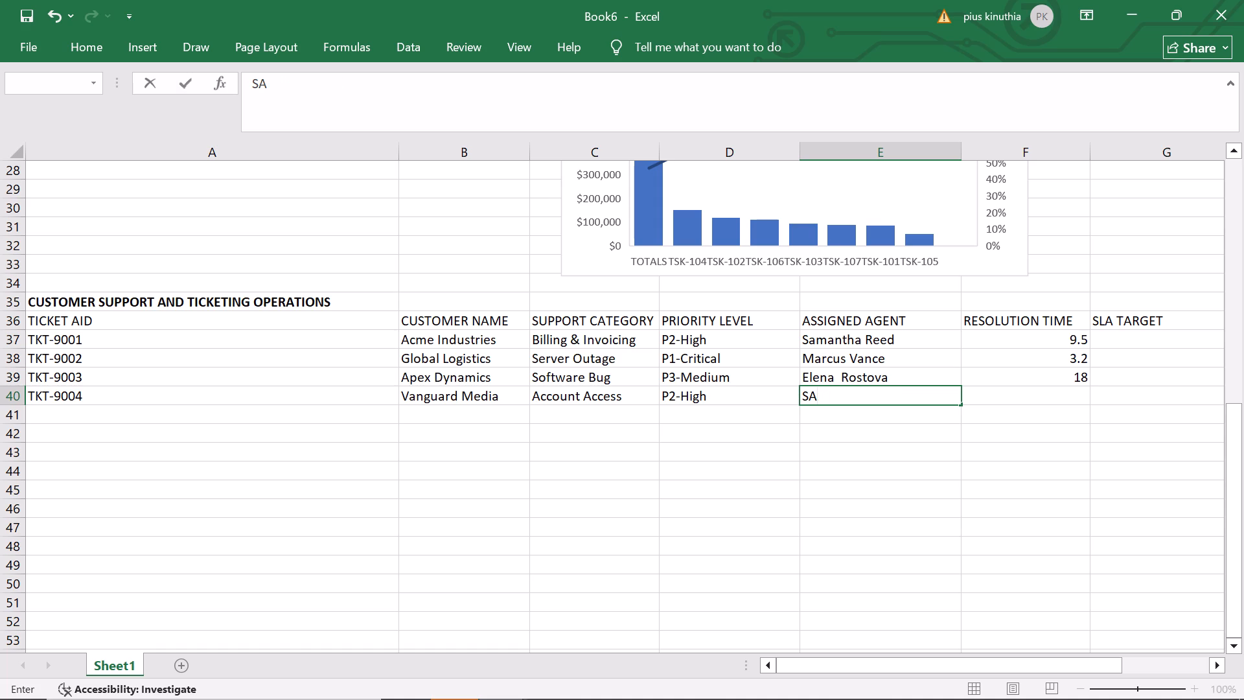
key("BackSpace")
key("a")
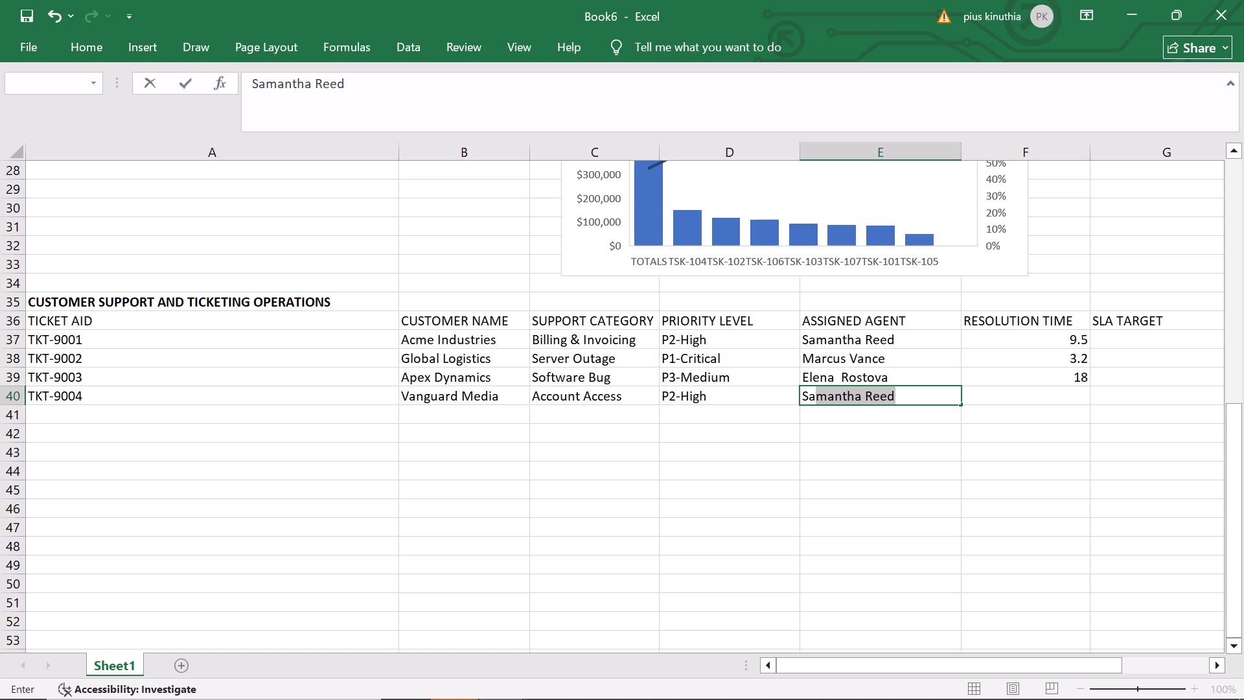
key("m")
type("an")
type("nth")
key("a")
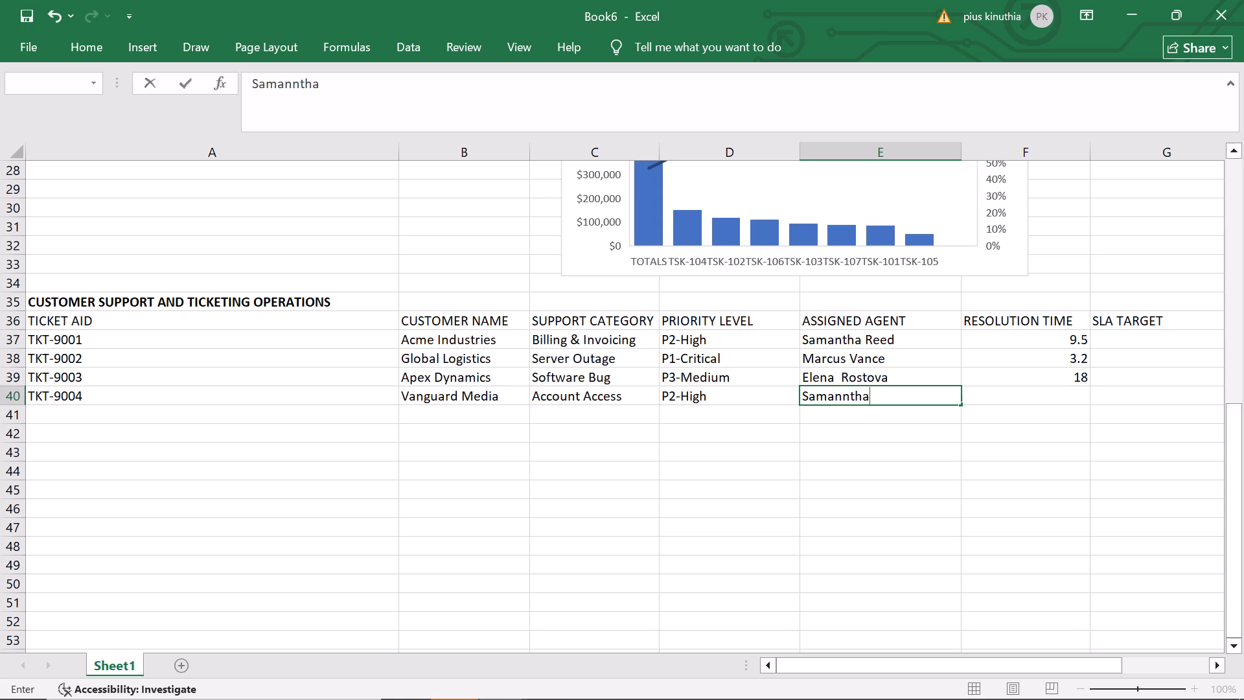
key("BackSpace")
key("BackSpace")
key("BackSpace")
key("BackSpace")
key("t")
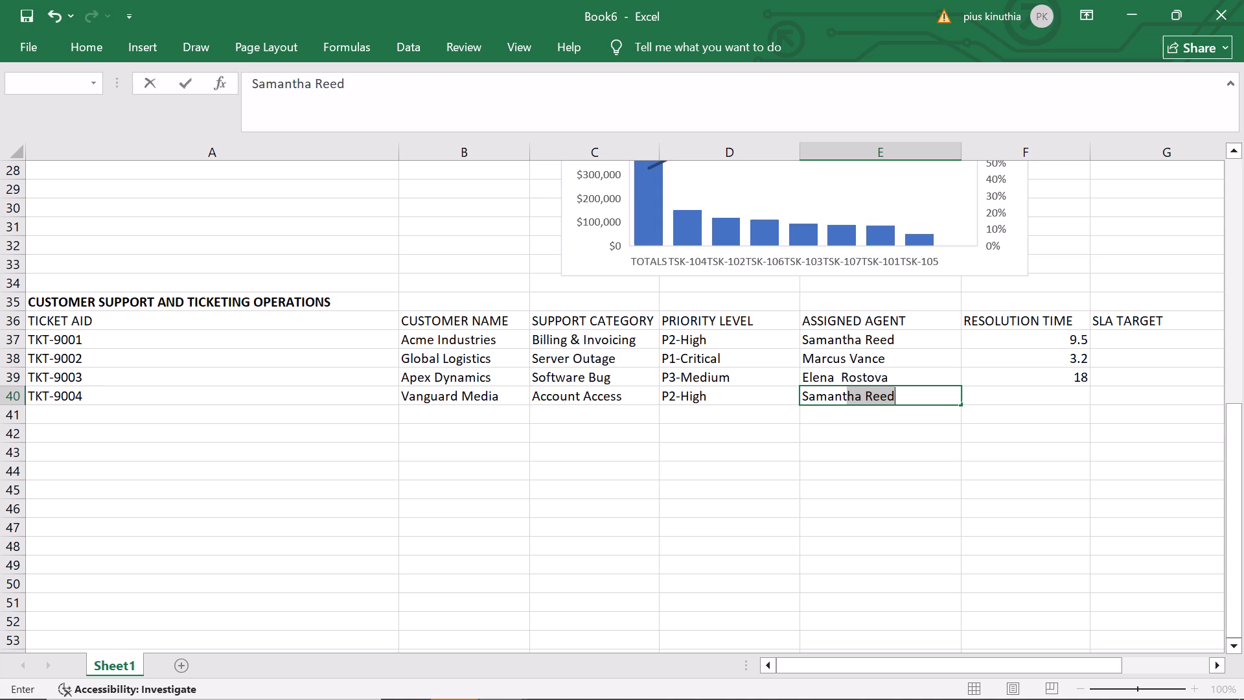
Select cell F40 for the resolution time of ticket TKT-9004.
left_click(1012, 397)
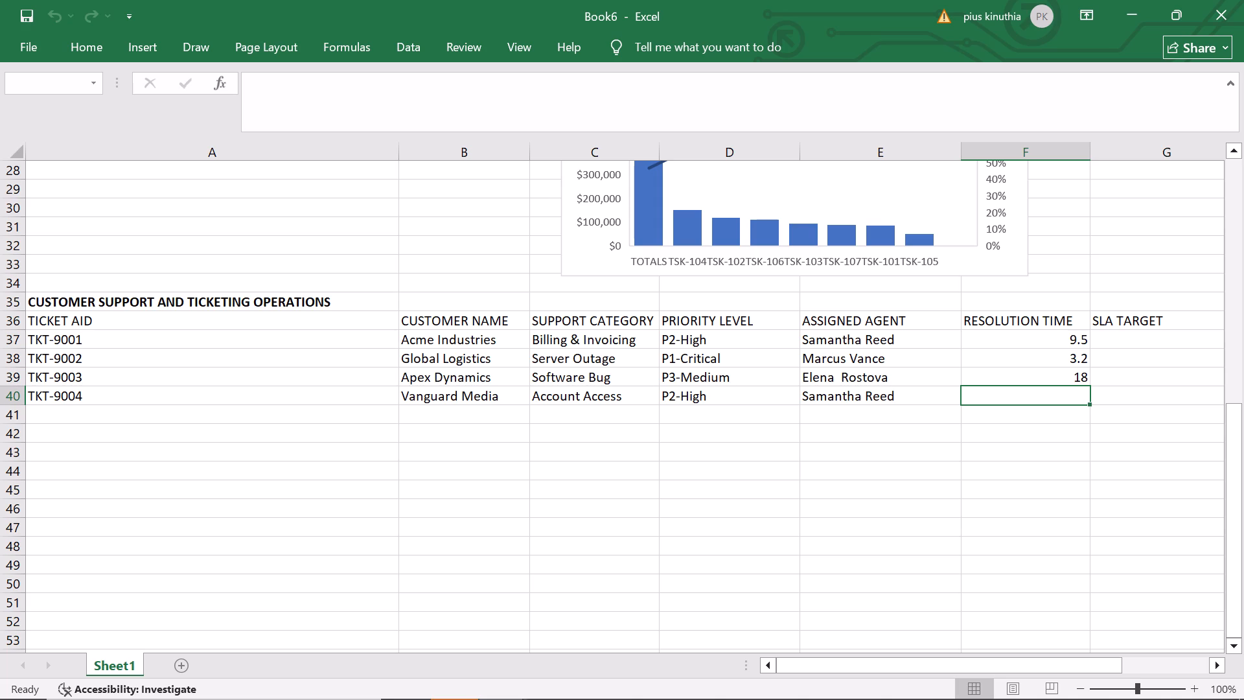
scroll(1089, 386, "left", 1)
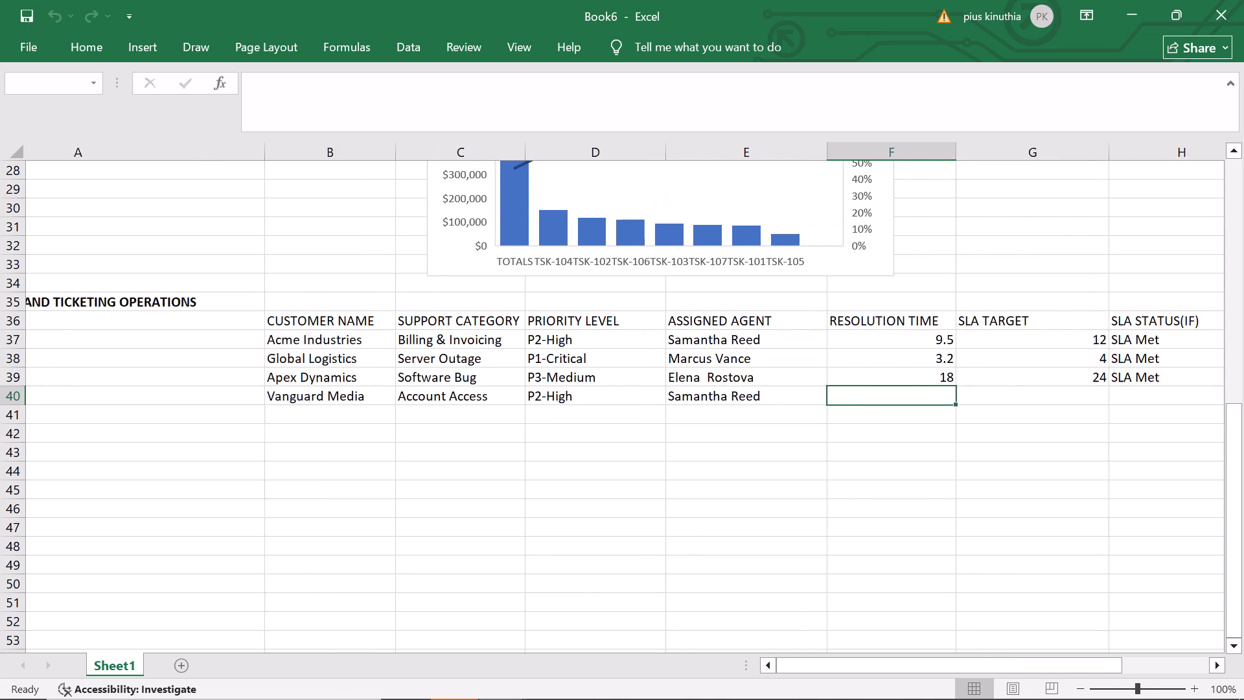
scroll(1089, 386, "left", 1)
scroll(1089, 386, "right", 2)
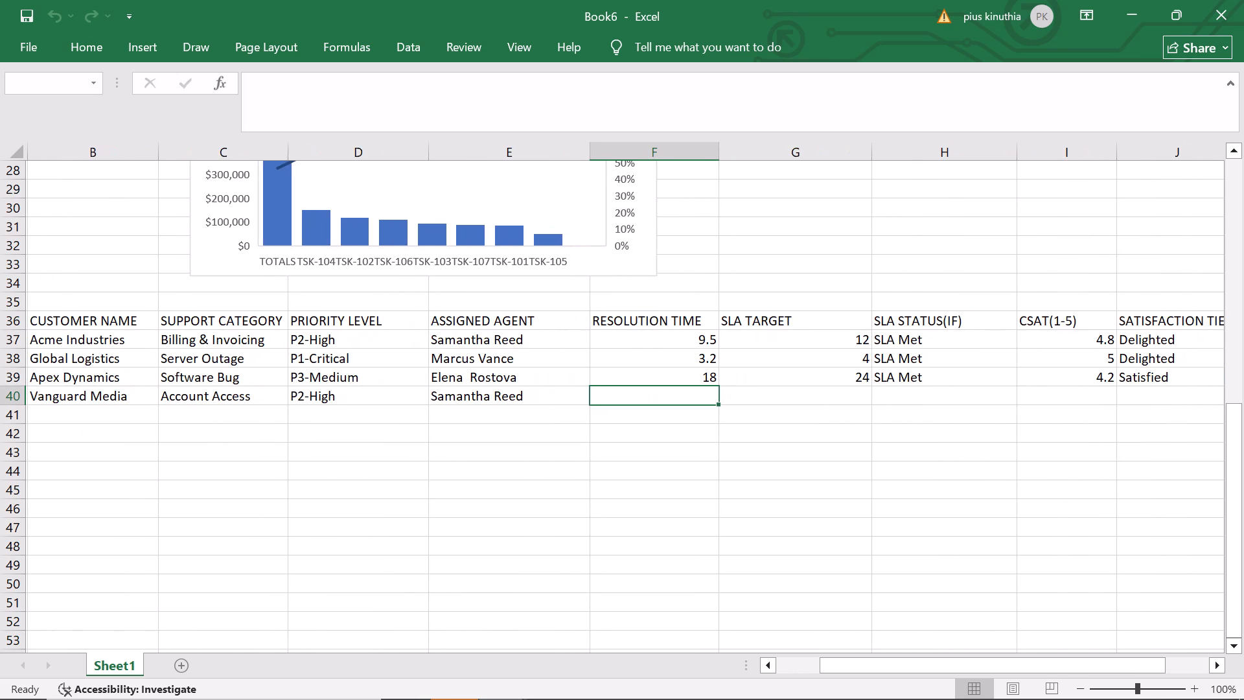
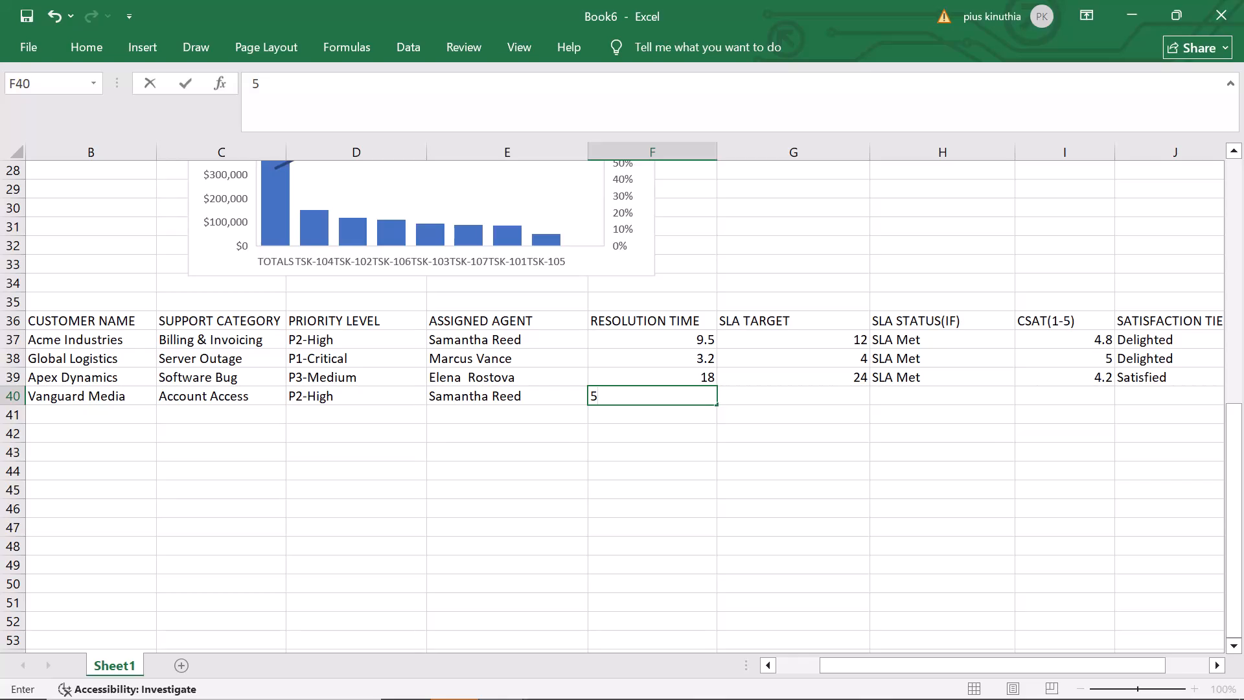
Complete the resolution time in cell F40 as 5.5 and enter 4 as the SLA target in cell G40 for ticket TKT-9004.
key("period")
key("5")
left_click(847, 402)
left_click(847, 402)
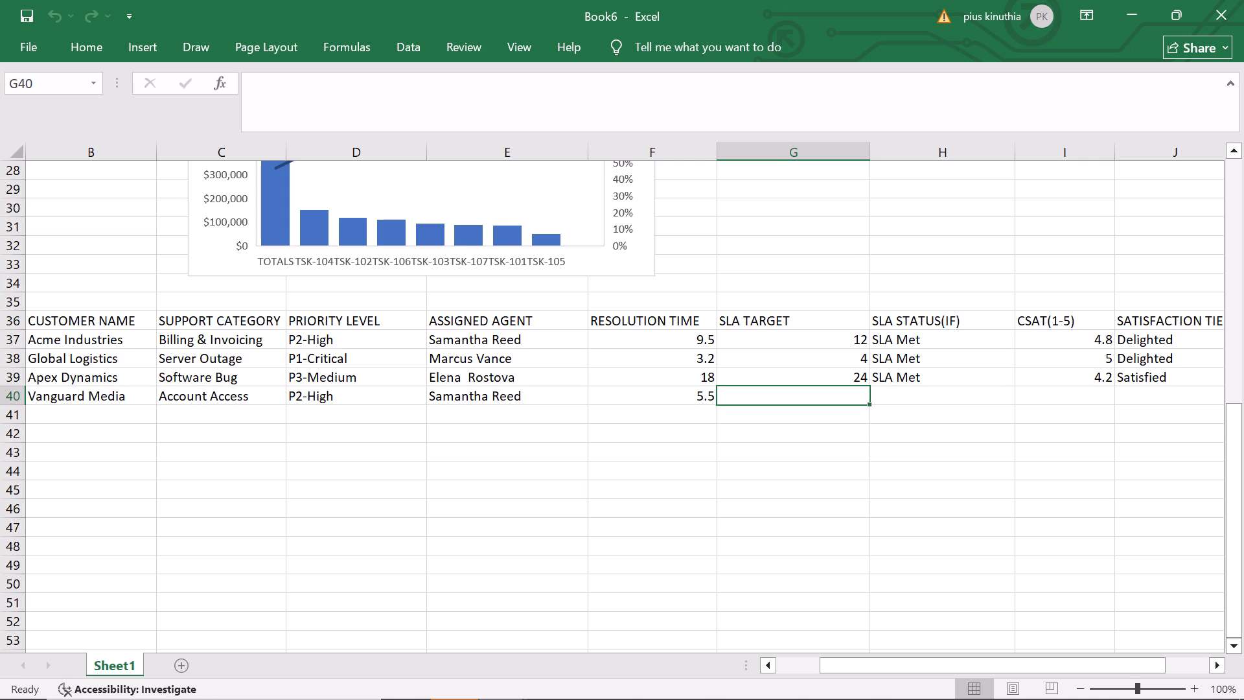
key("4")
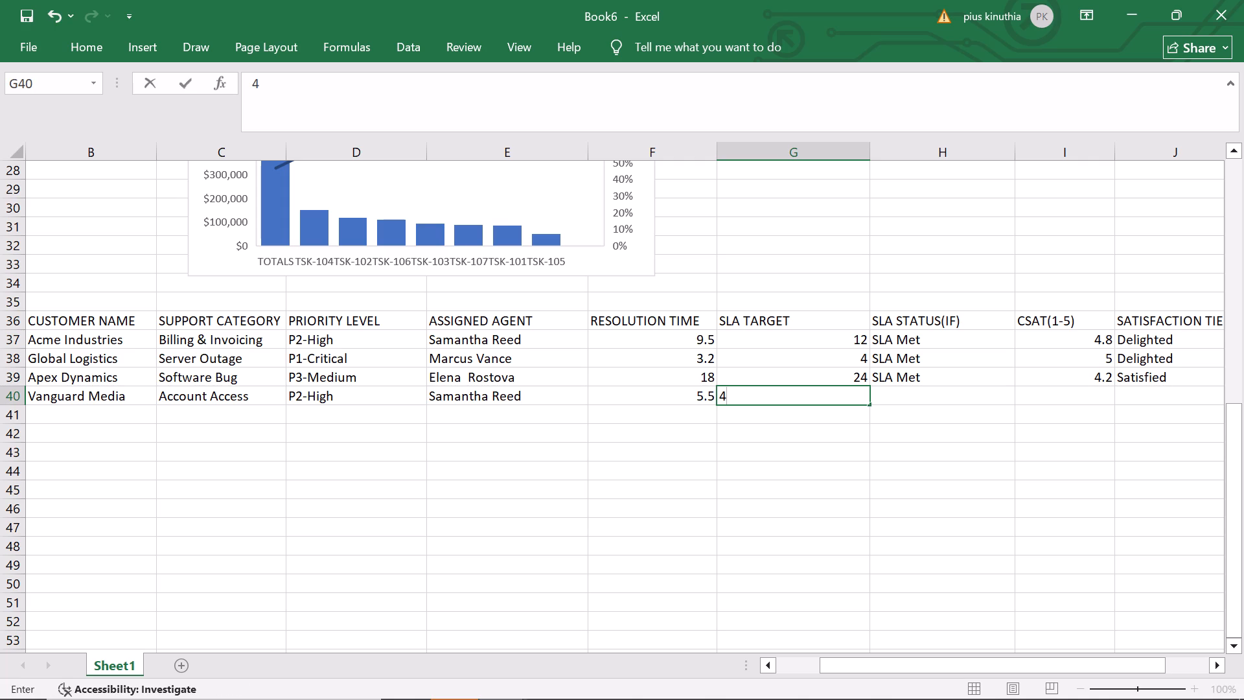
Enter SLA Breached in cell H40 as the SLA status for ticket TKT-9004.
left_click(893, 399)
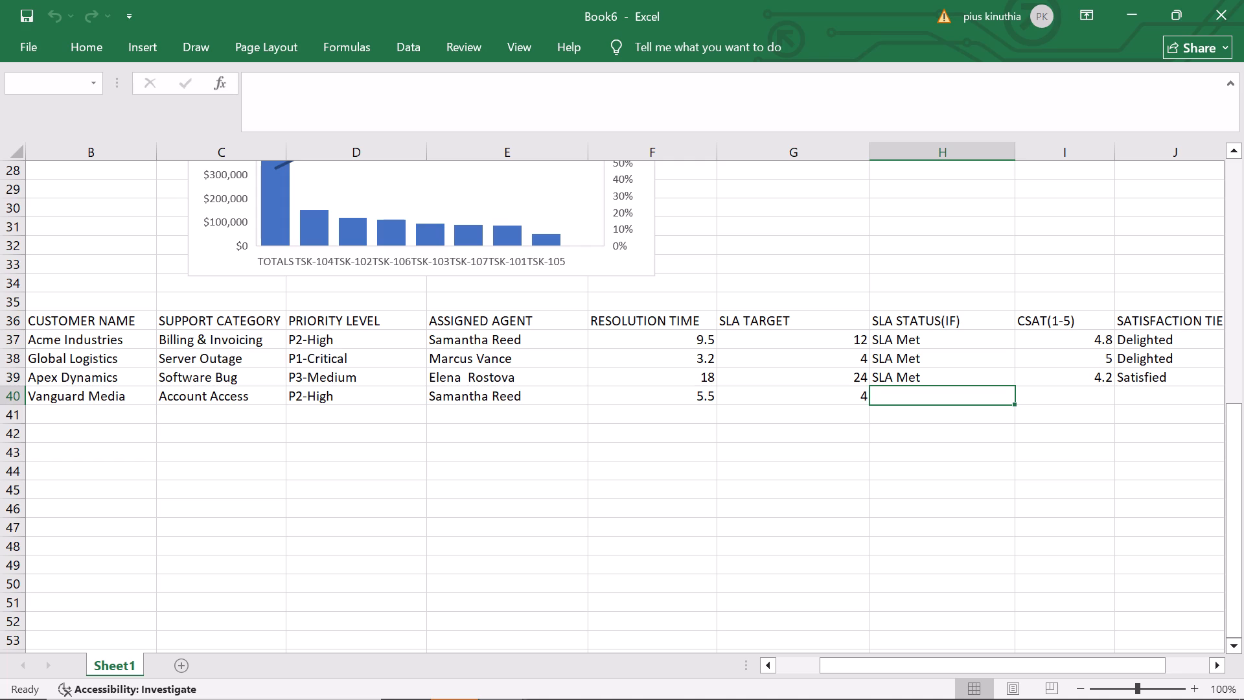
type("SLA")
key("space")
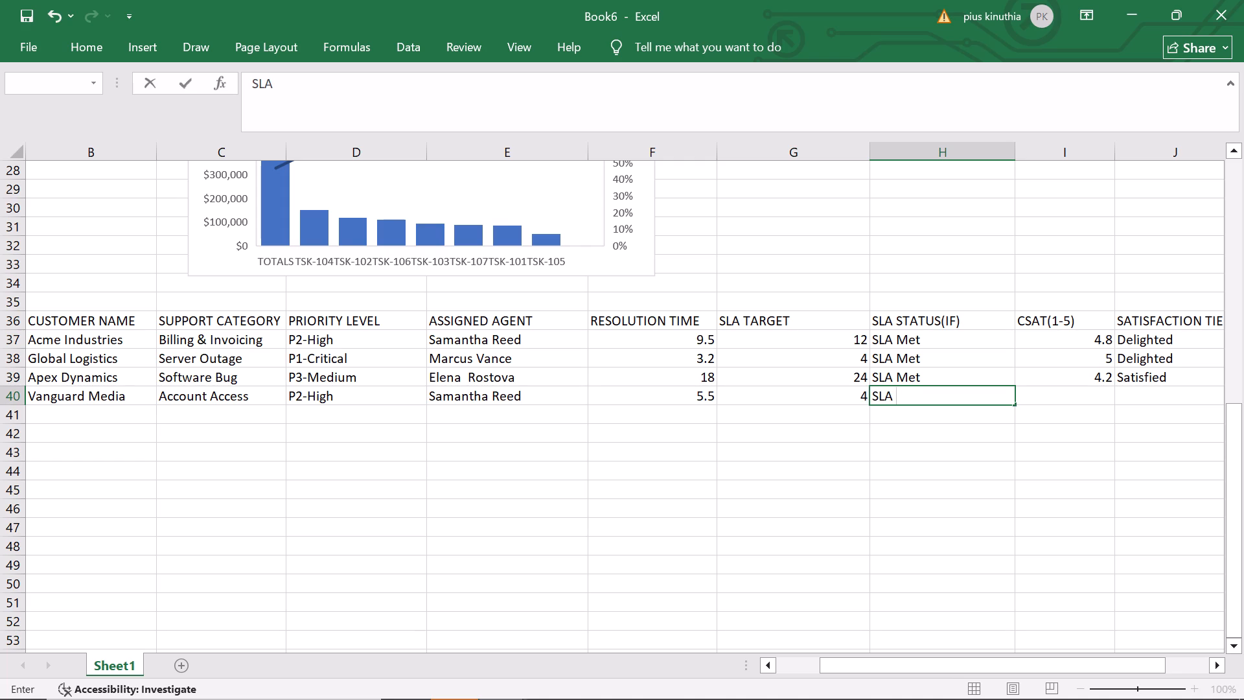
key("b")
type("reached")
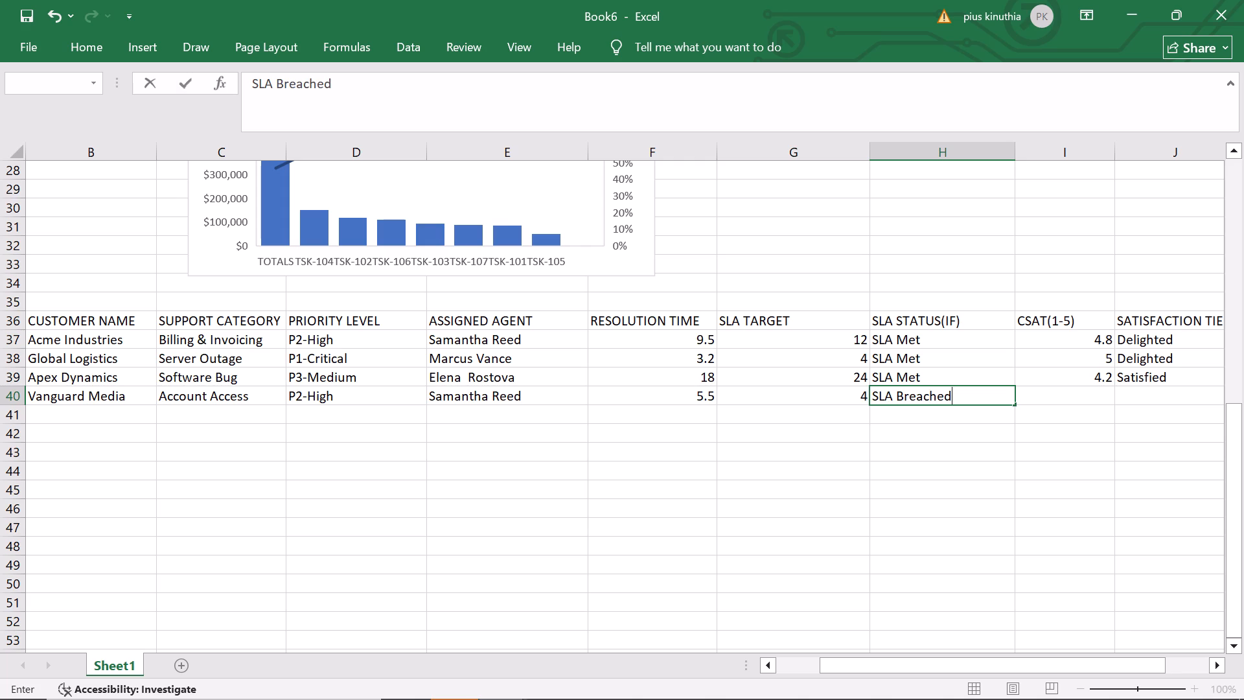
Enter 3.5 in cell I40 as the CSAT score for ticket TKT-9004.
left_click(1085, 398)
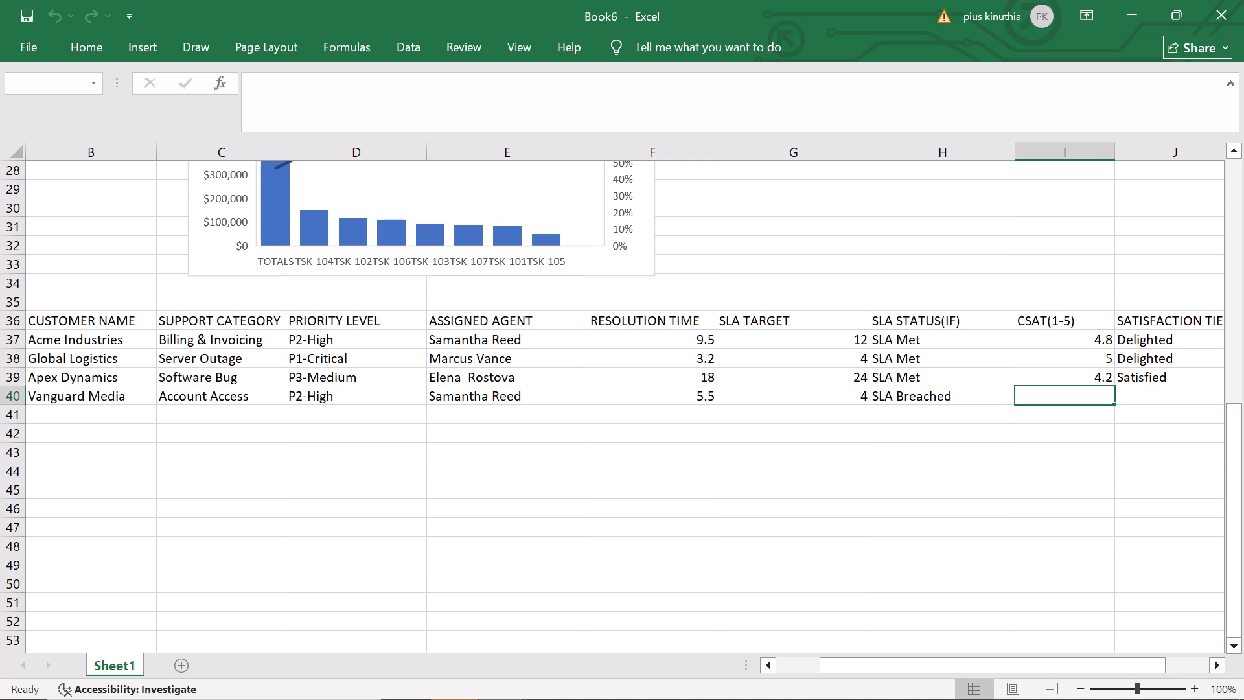
key("3")
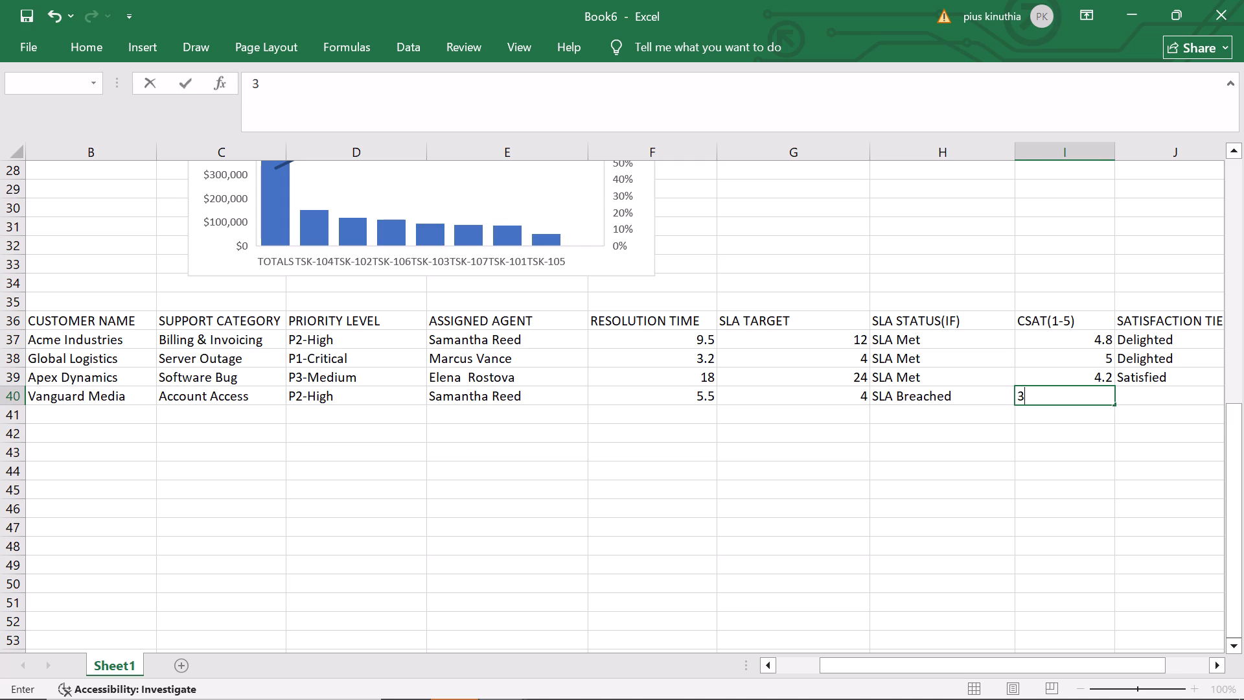
type(".5")
Enter Needs Improvement in cell J40 as the satisfaction tier for ticket TKT-9004.
scroll(1085, 398, "left", 3)
scroll(1037, 461, "left", 1)
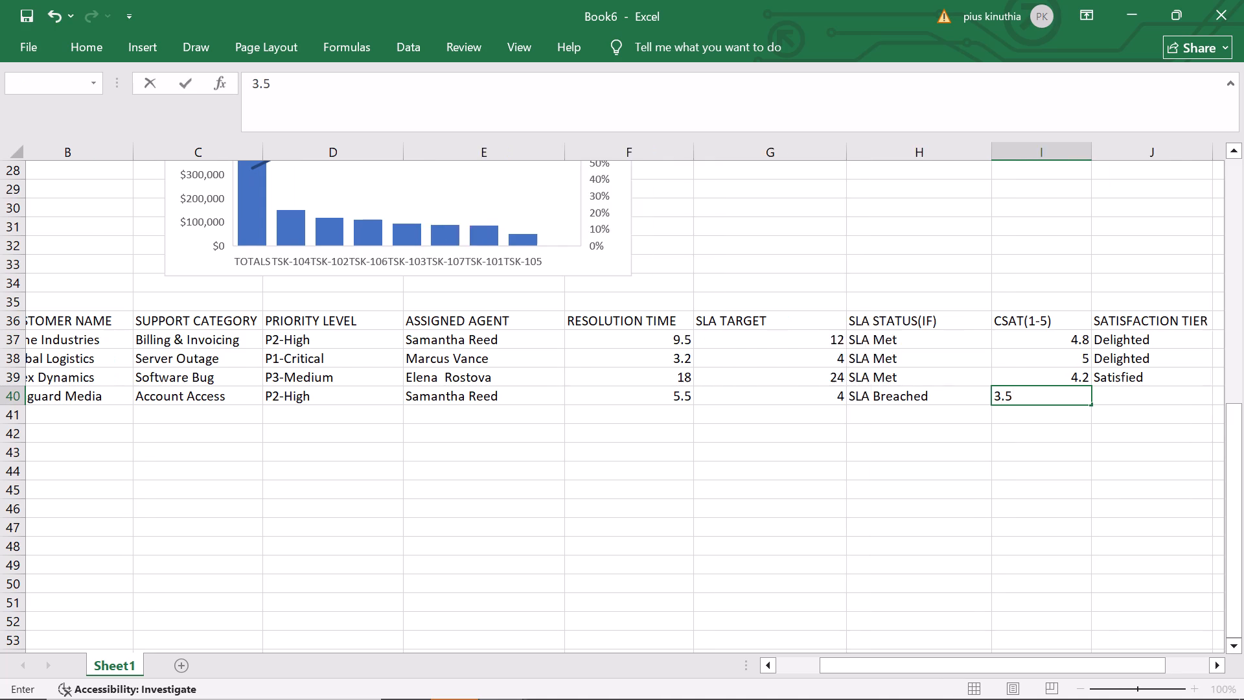
scroll(1037, 461, "left", 1)
left_click(1019, 393)
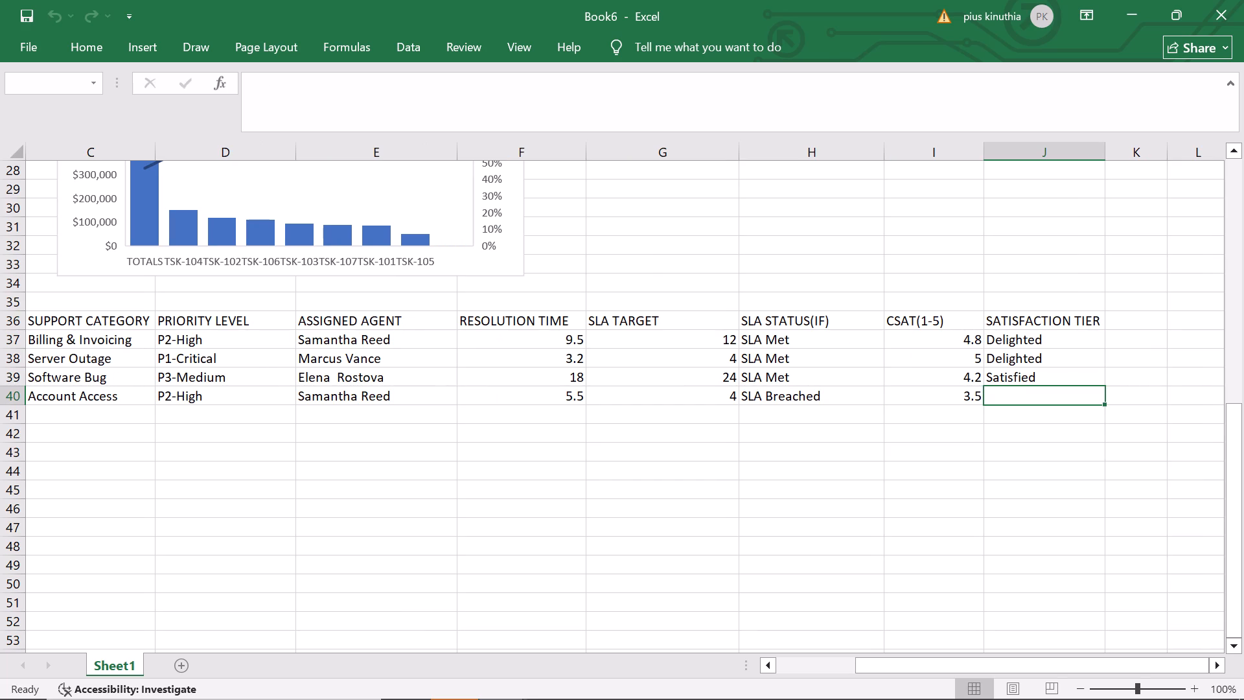
key("n")
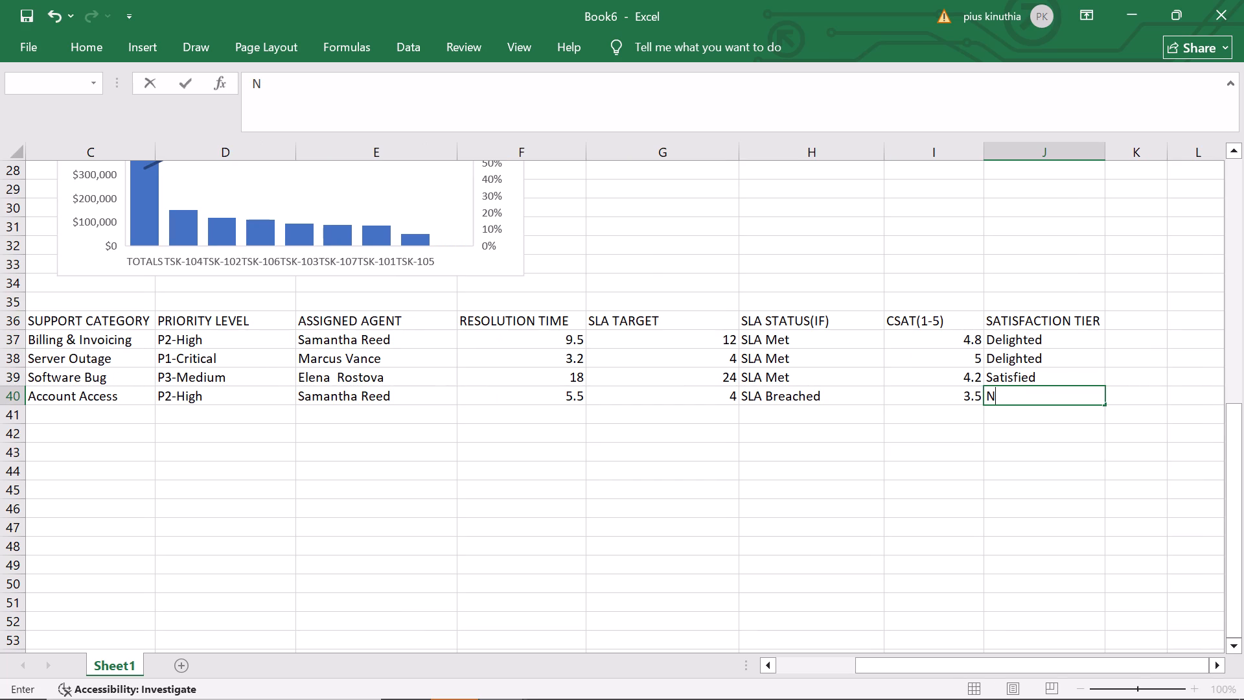
type("eed")
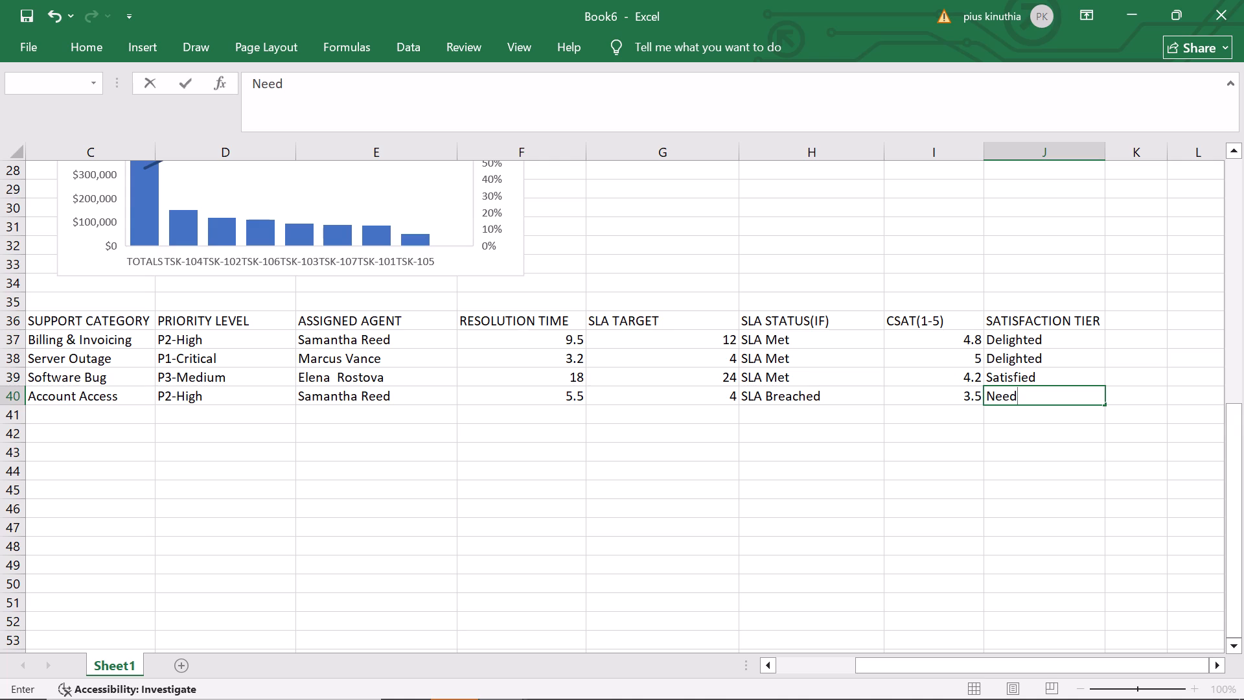
type("s")
key("space")
key("i")
type("mpro")
type("veme")
type("nt")
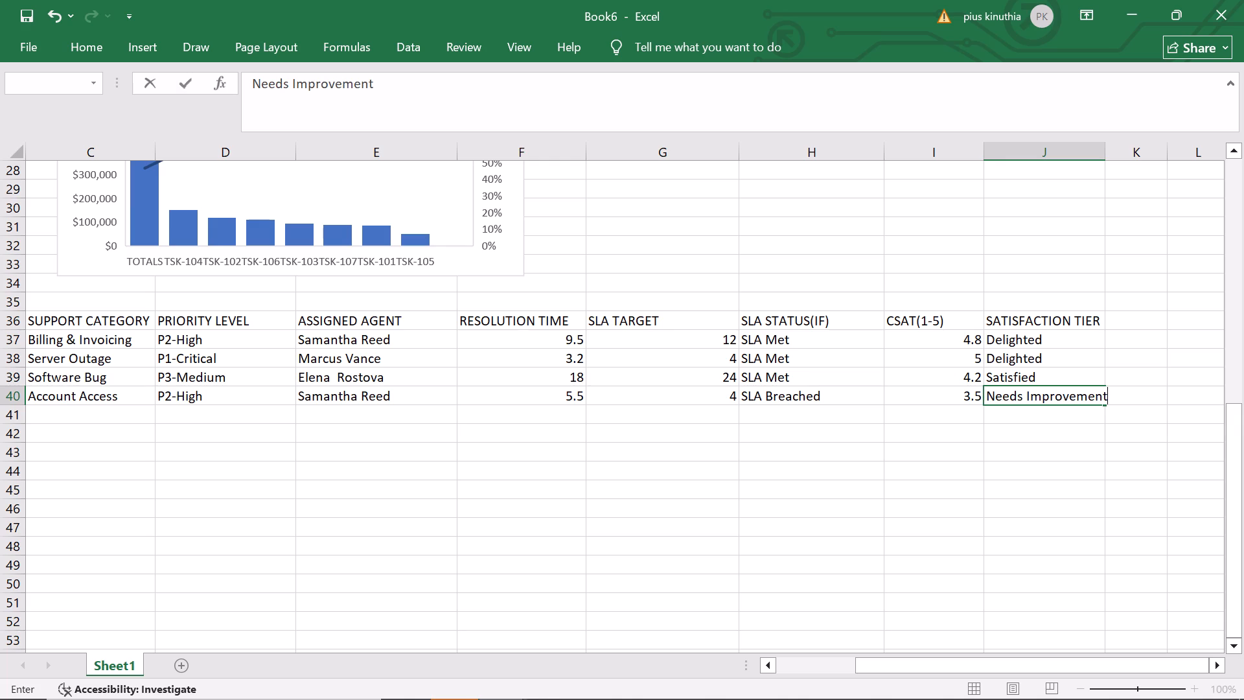
Enter the ticket ID TKT-9005 in cell A41 to start the next ticket record.
scroll(911, 421, "right", 5)
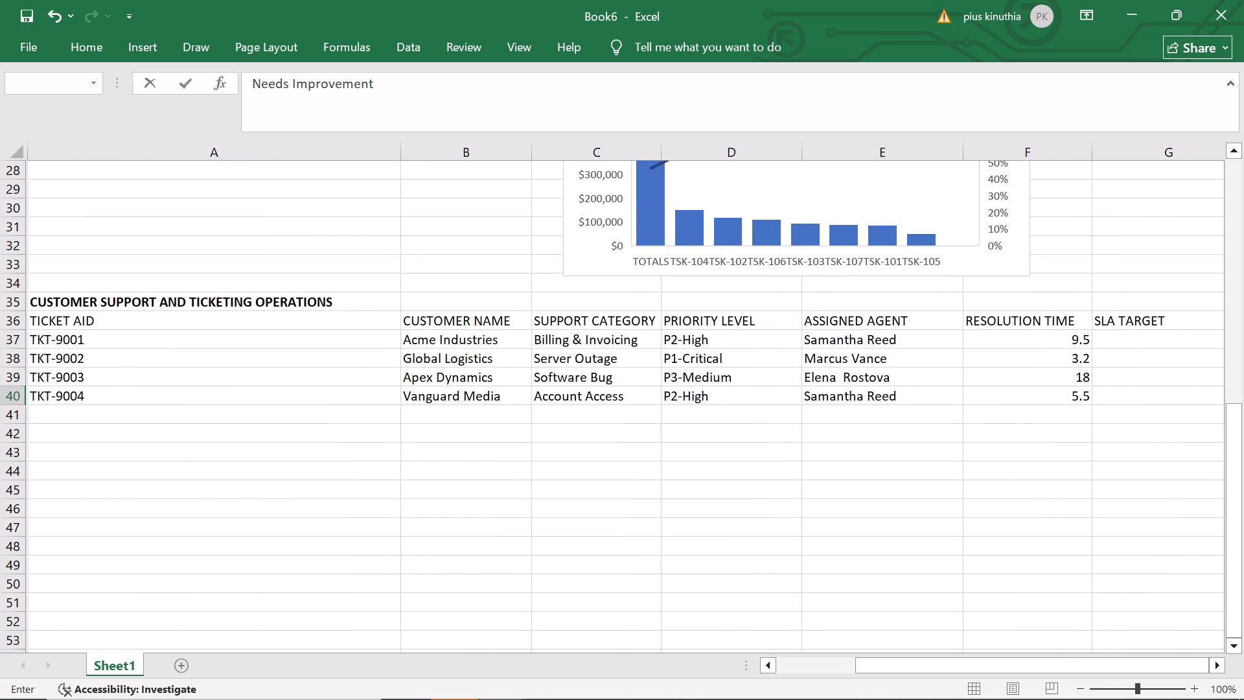
scroll(911, 421, "right", 3)
left_click(120, 418)
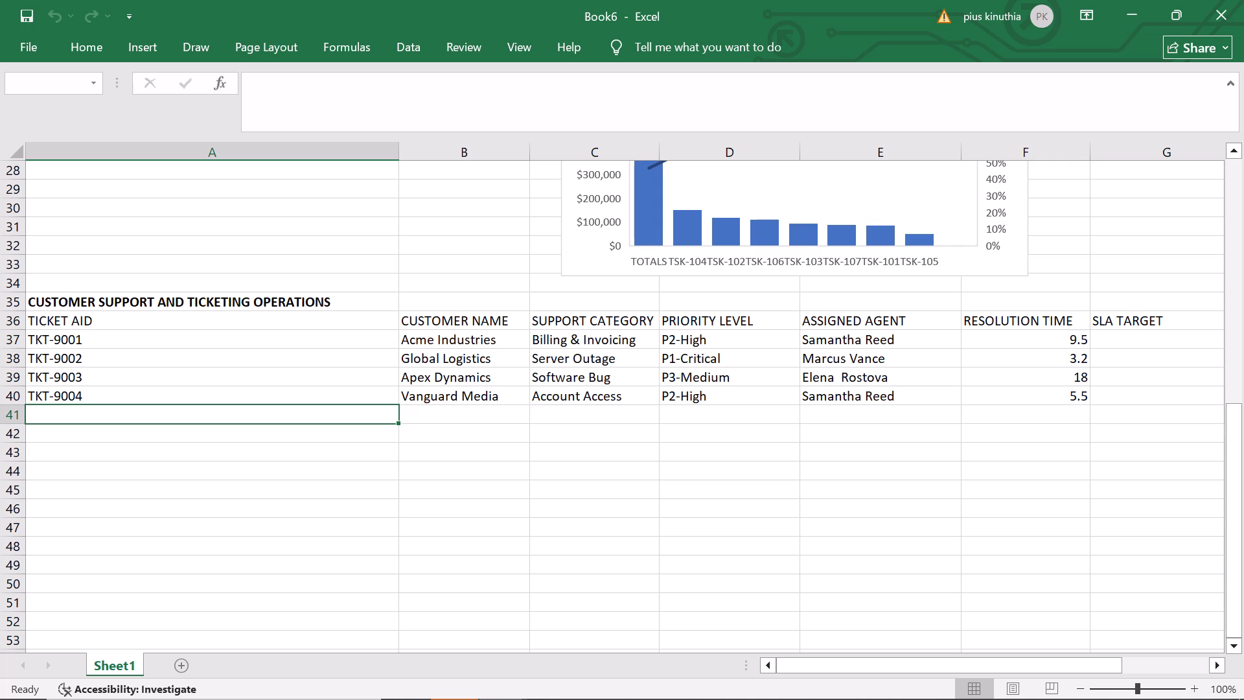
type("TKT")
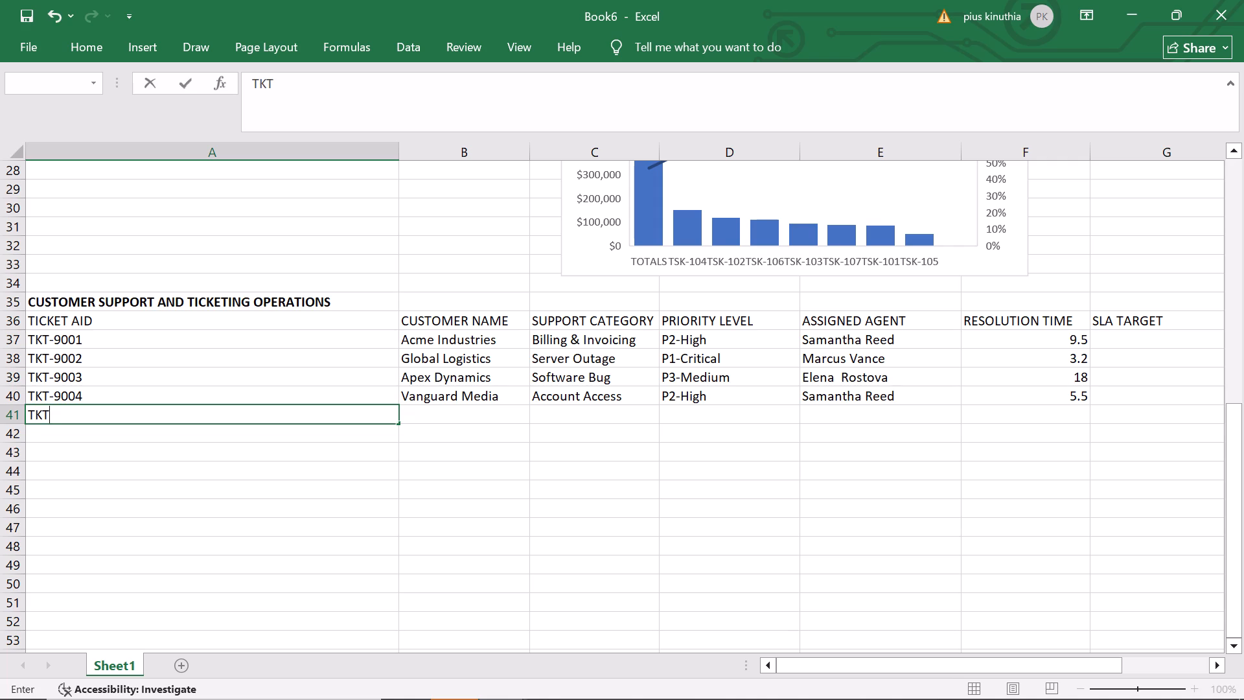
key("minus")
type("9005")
Enter Summit Health in cell B41 as the customer name for ticket TKT-9005.
left_click(421, 417)
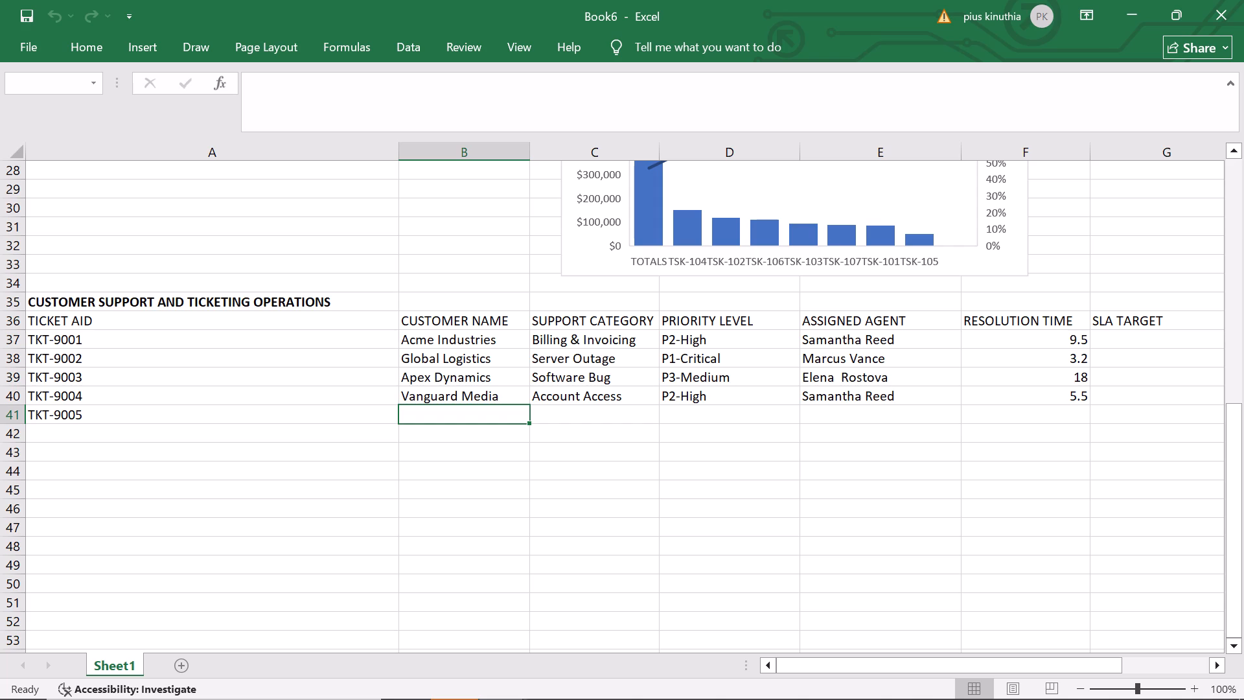
key("s")
type("ummi")
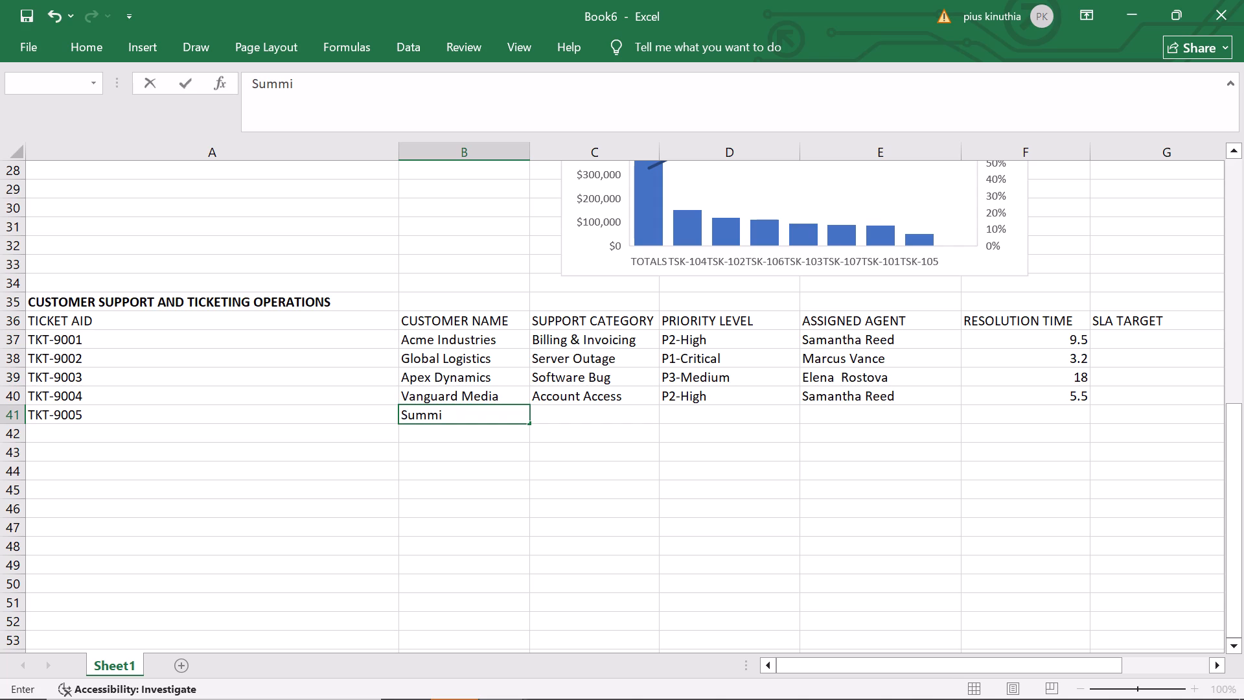
key("t")
key("space")
key("h")
type("ealth")
Enter Feature Request in cell C41 as the support category for ticket TKT-9005.
left_click(565, 417)
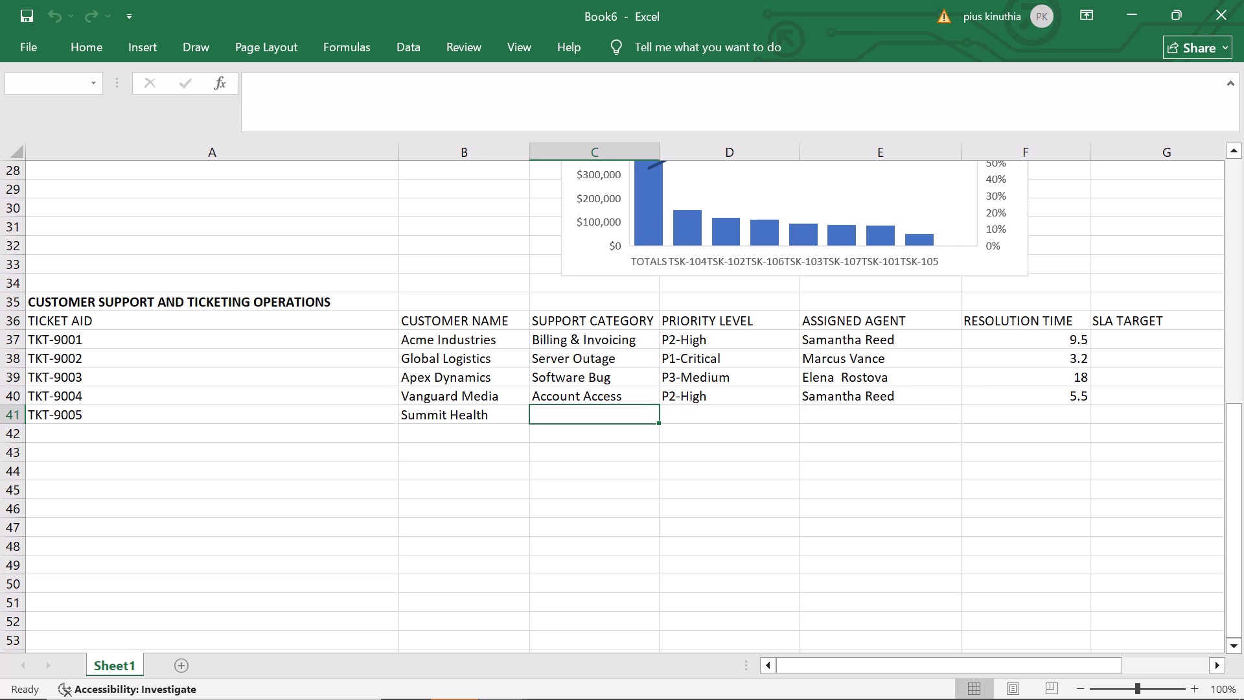
key("f")
type("eature")
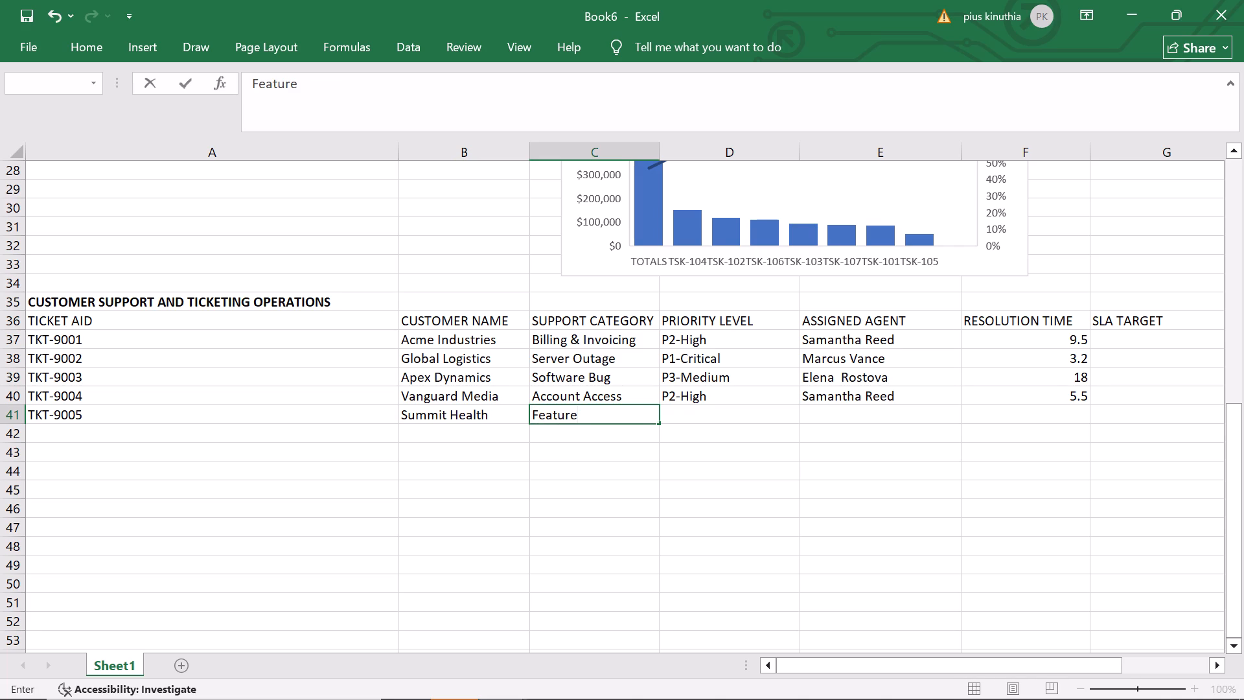
key("space")
key("r")
type("equest")
Enter P4-low in cell D41 as the priority level for ticket TKT-9005.
left_click(713, 417)
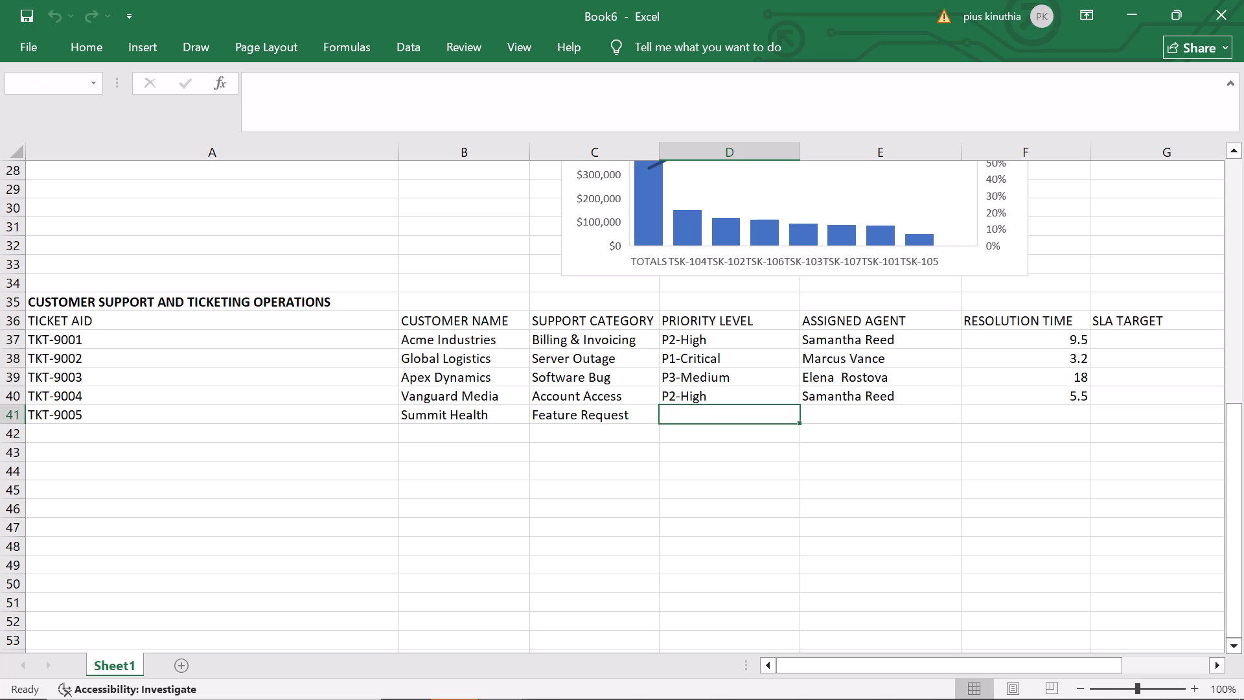
key("p")
key("4")
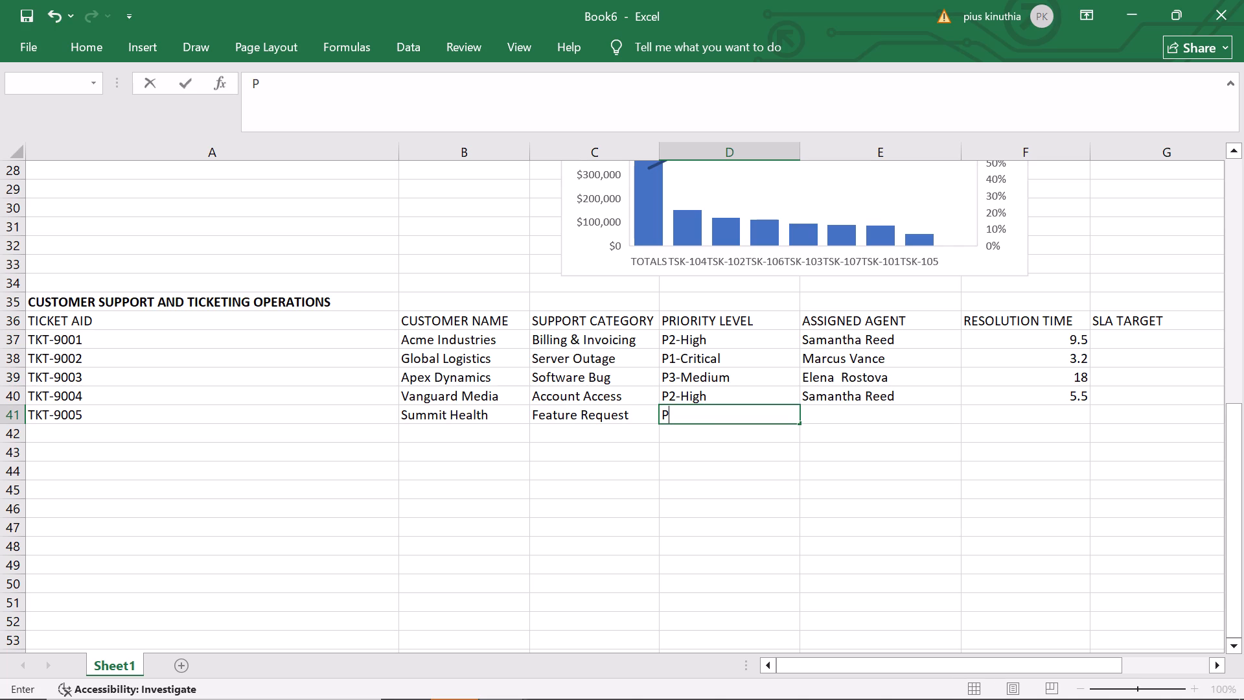
key("minus")
type("lo")
key("w")
Enter the assigned agent's name in cell E41 for ticket TKT-9005.
left_click(825, 417)
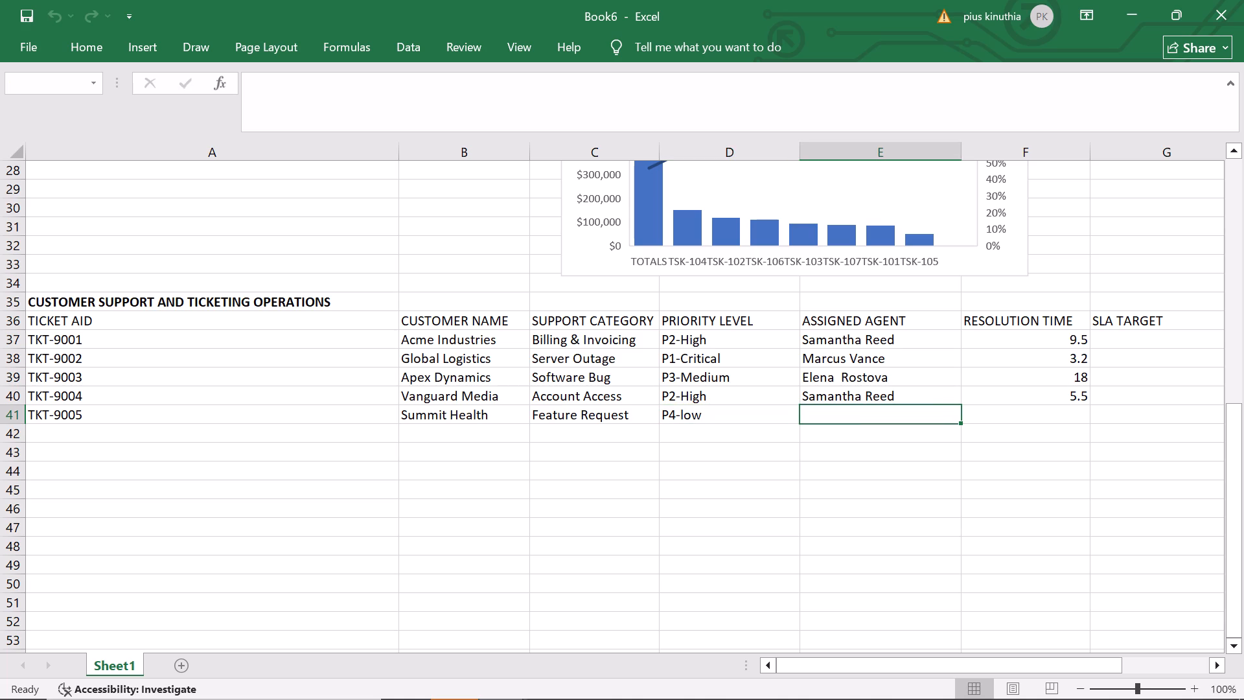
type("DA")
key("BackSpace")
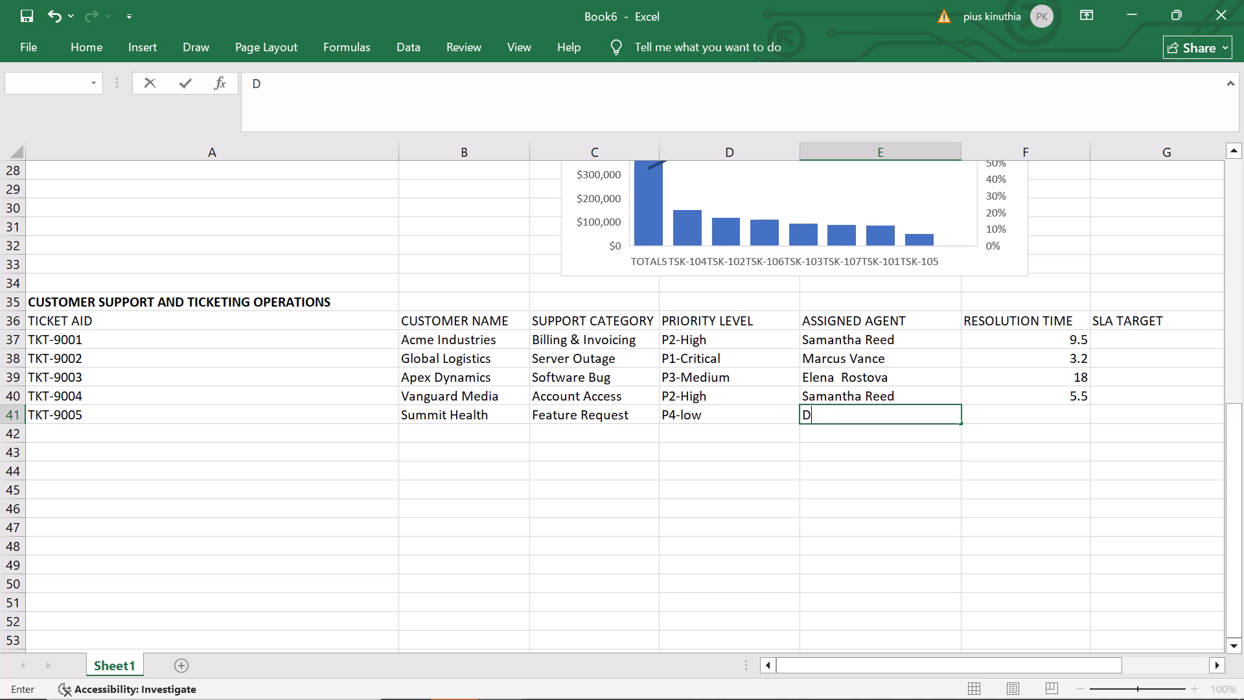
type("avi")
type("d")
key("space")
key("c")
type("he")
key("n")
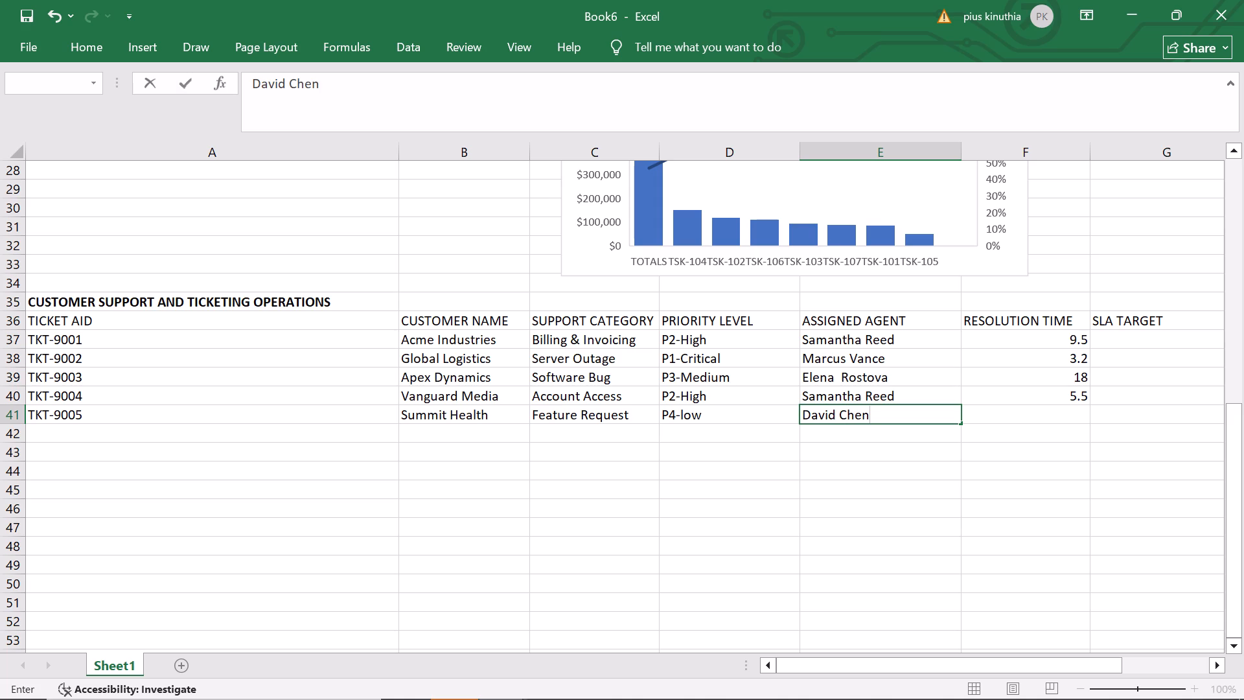
Enter 42.0 in cell F41 as the resolution time for ticket TKT-9005.
left_click(1051, 415)
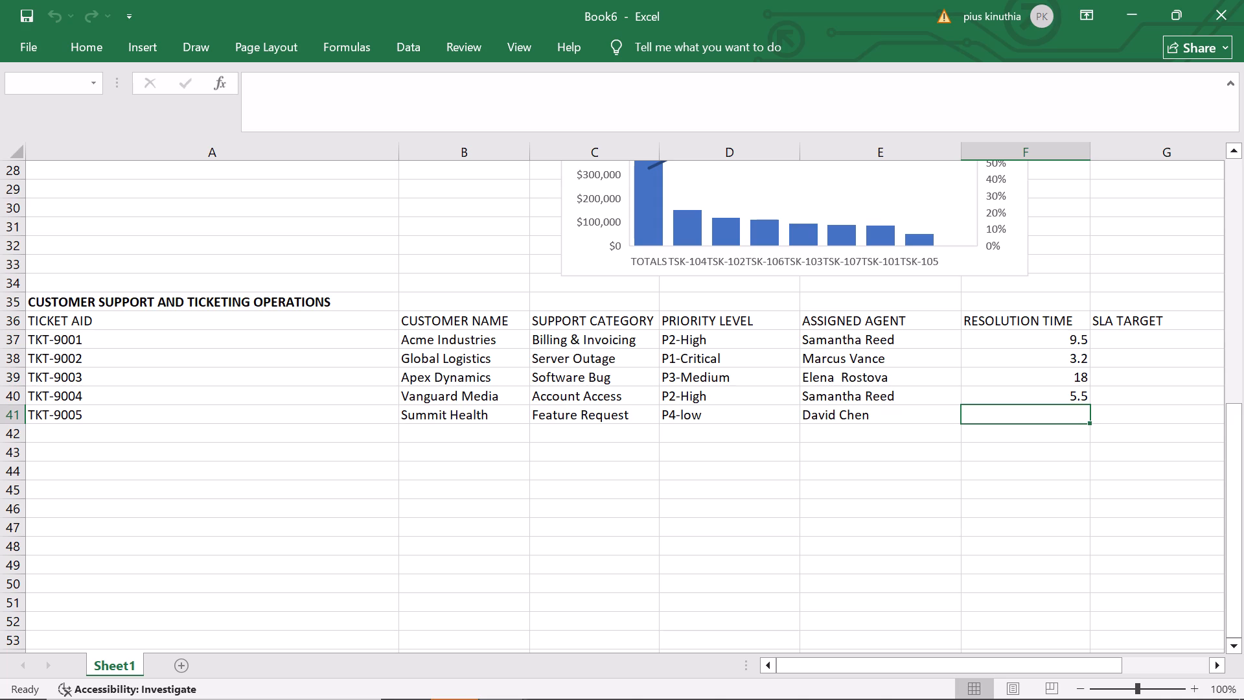
type("42")
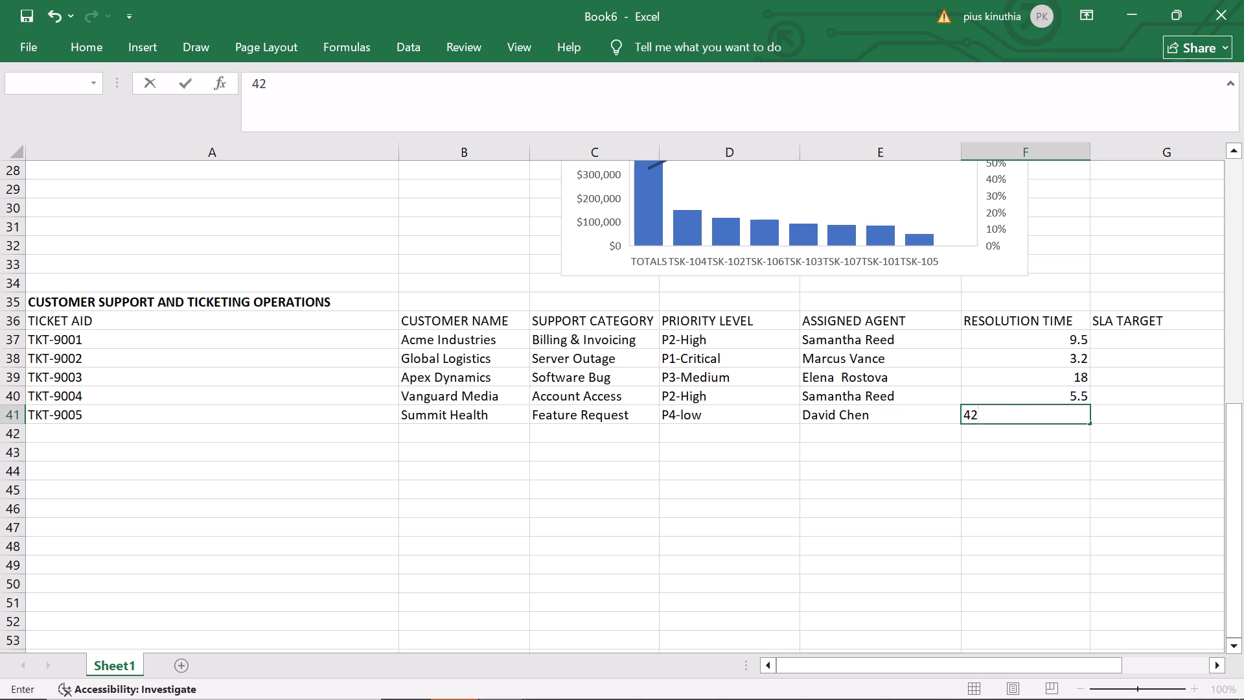
key("period")
key("0")
Enter 48 in cell G41 as the SLA target for ticket TKT-9005.
scroll(1201, 435, "left", 2)
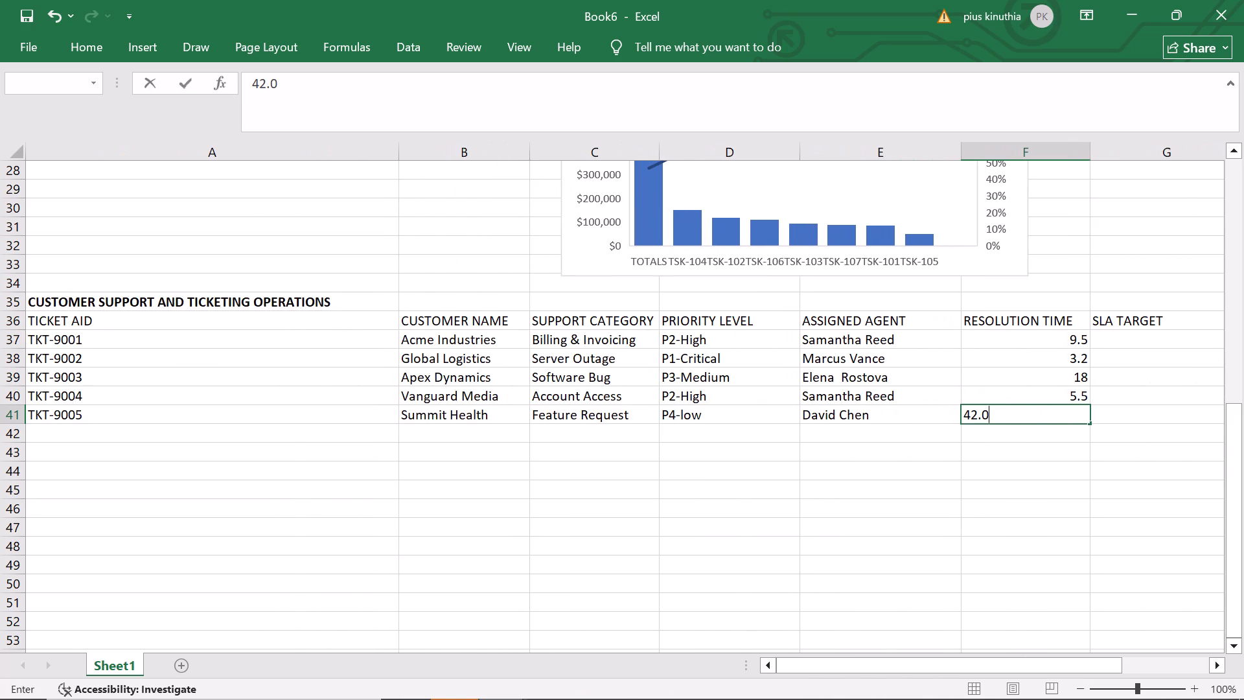
scroll(1122, 392, "left", 3)
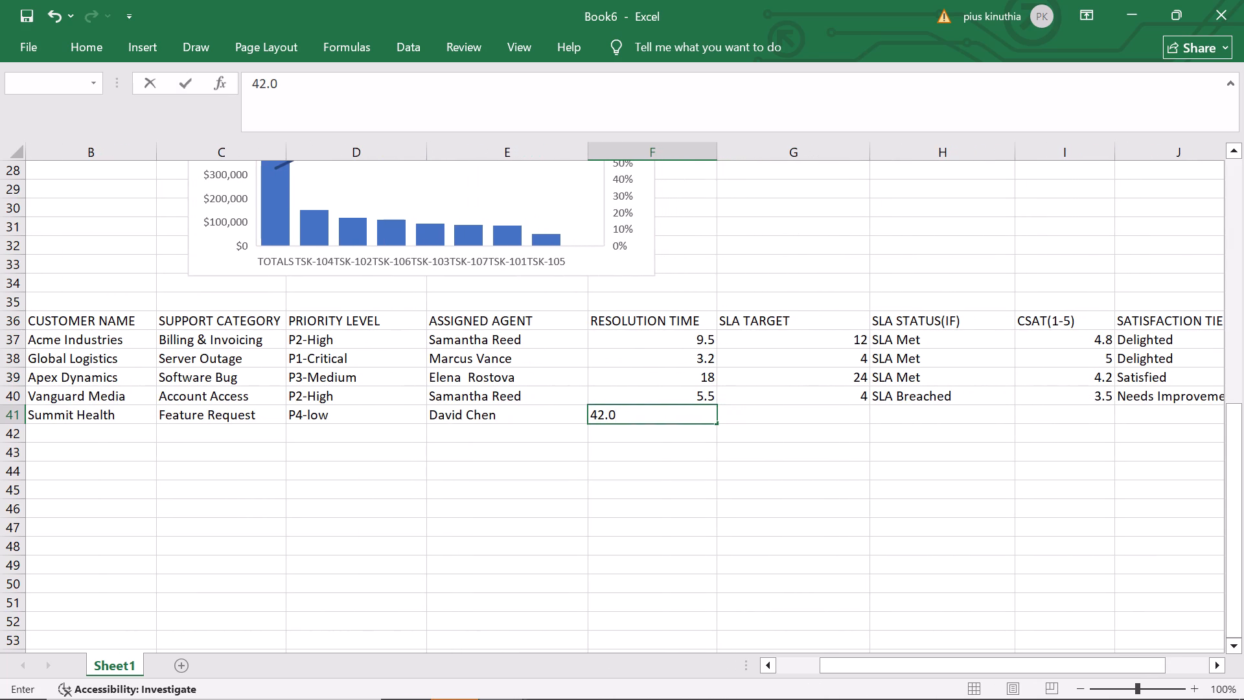
left_click(850, 414)
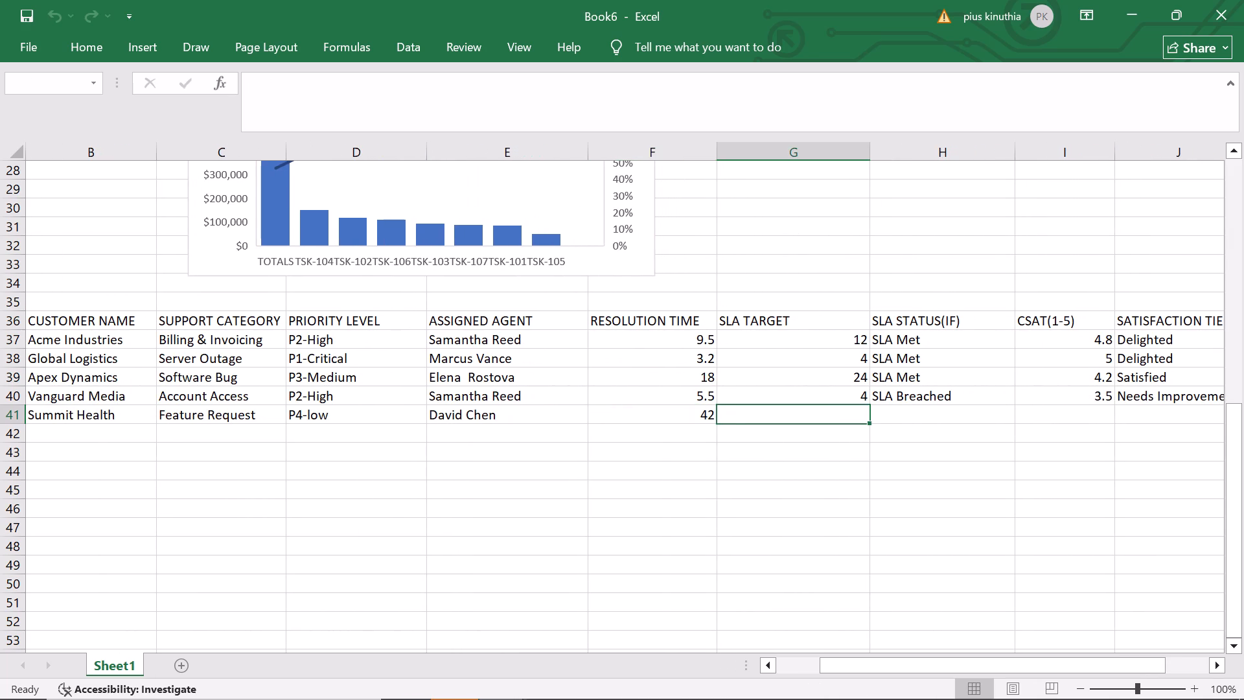
type("48")
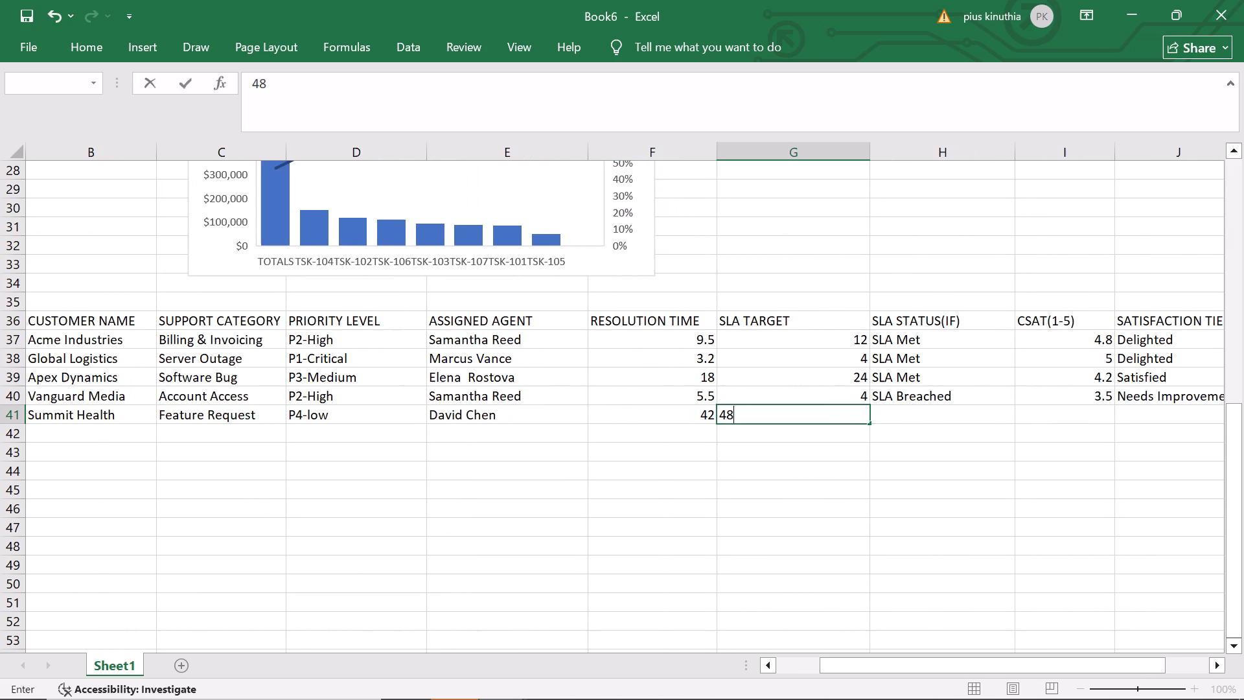
Enter SLA Met in cell H41 as the SLA status for ticket TKT-9005.
left_click(941, 418)
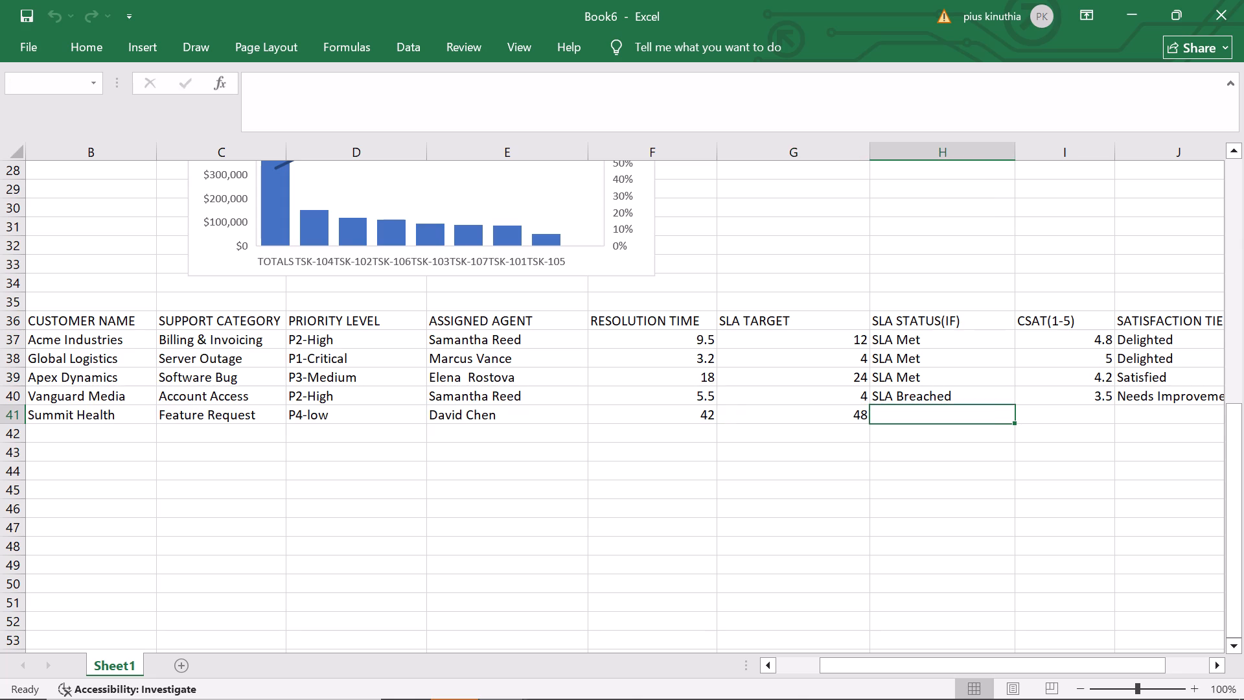
key("s")
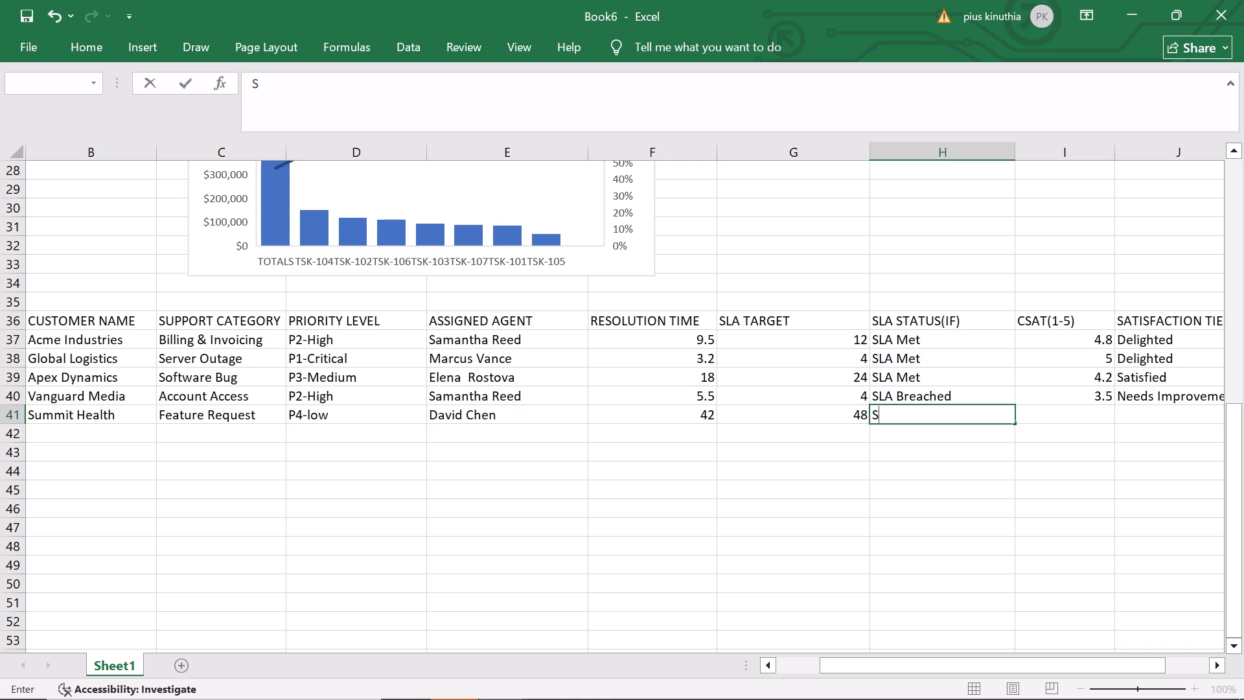
type("LA M")
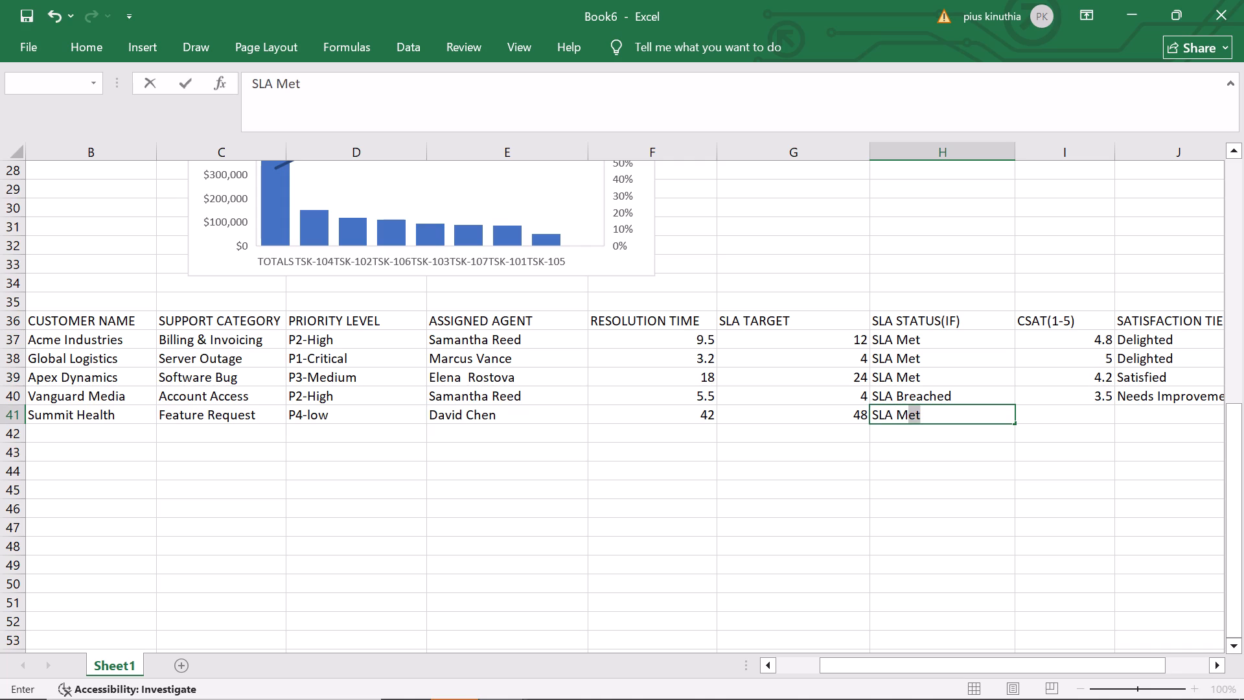
left_click(949, 422)
Enter 4.0 in cell I41 as the CSAT score for ticket TKT-9005.
left_click(1076, 412)
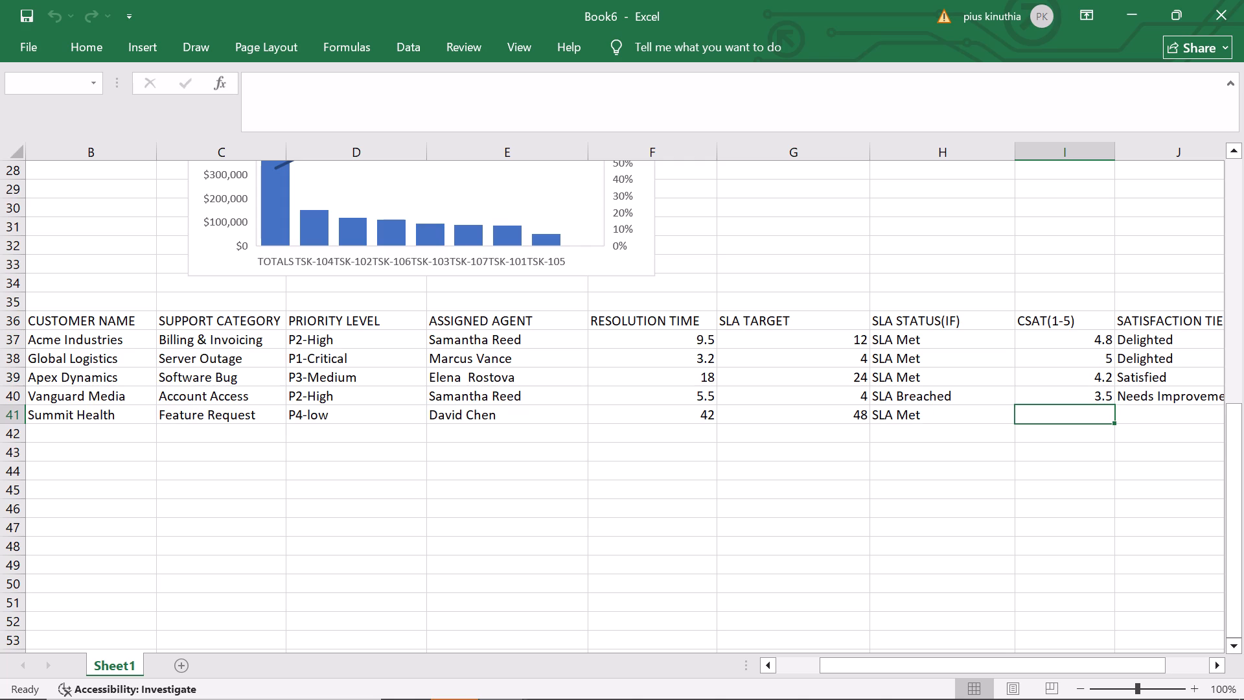
left_click(1065, 415)
key("4")
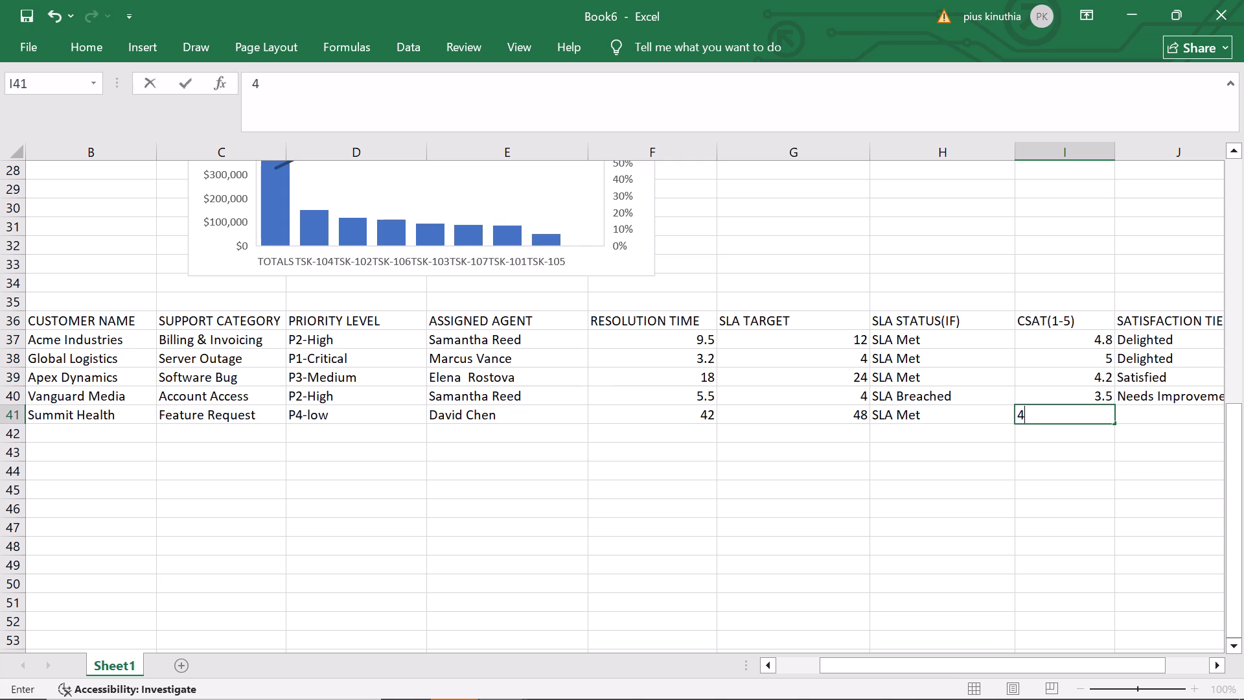
type(".0")
Enter Satisfied in cell J41 as the satisfaction tier for ticket TKT-9005.
scroll(1119, 422, "left", 3)
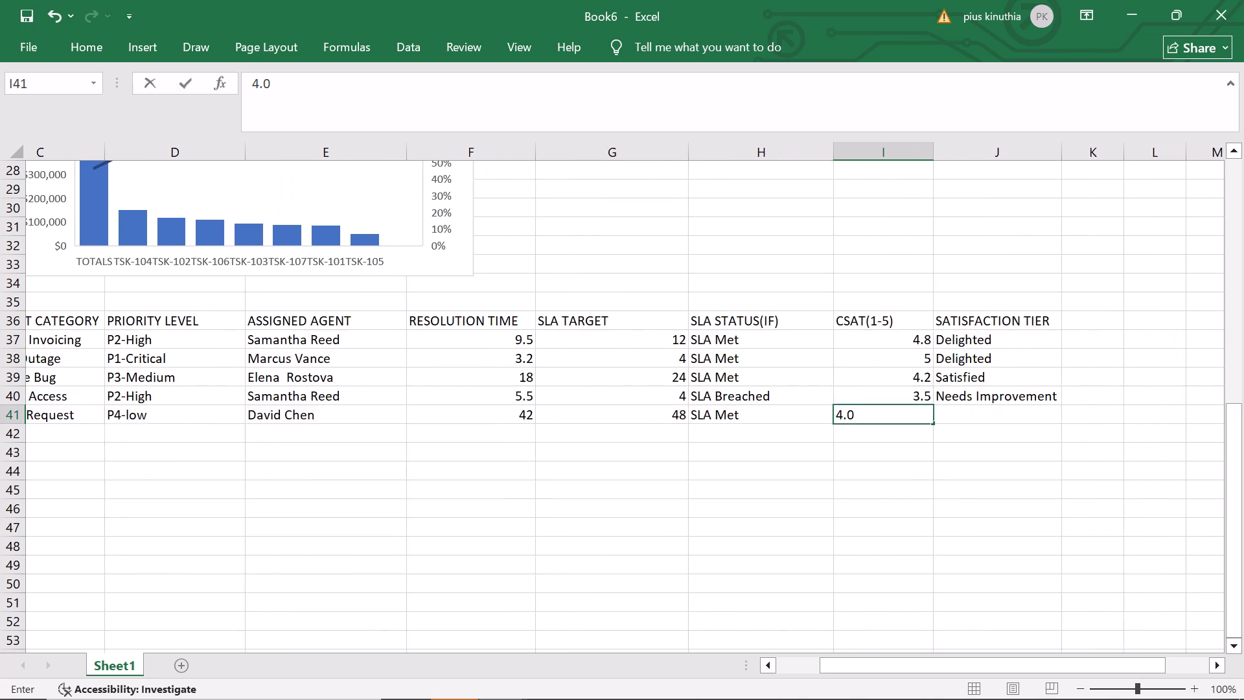
left_click(1024, 417)
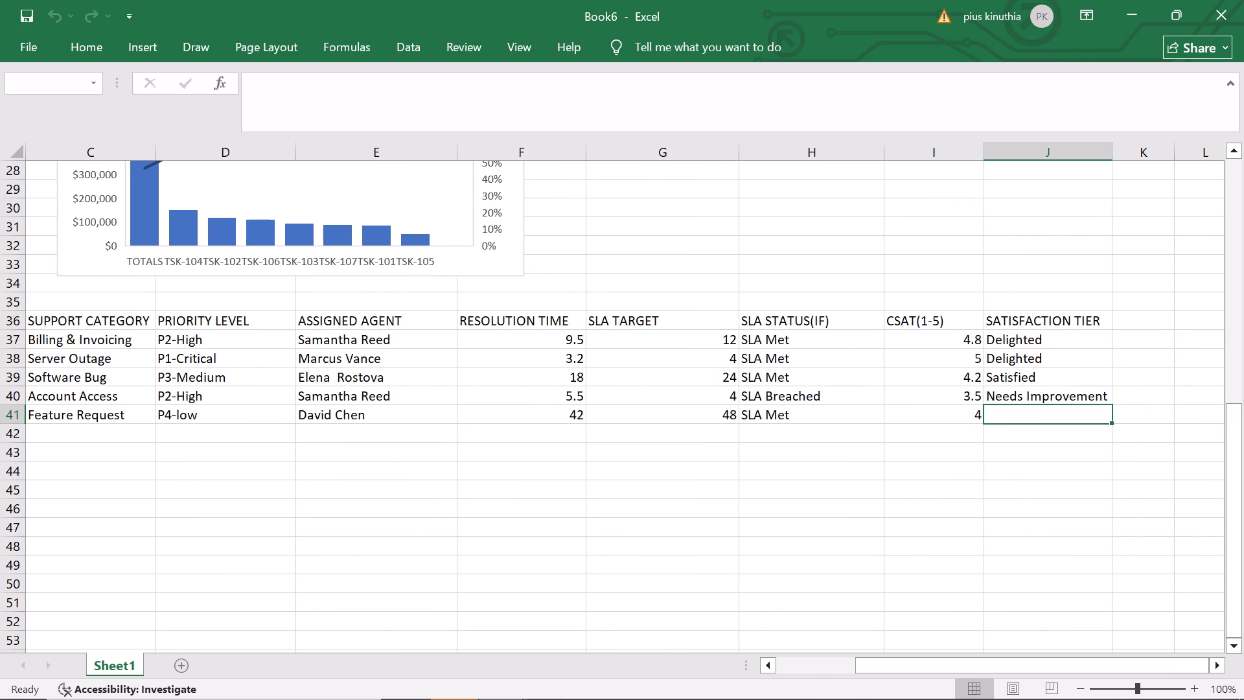
key("s")
type("atis")
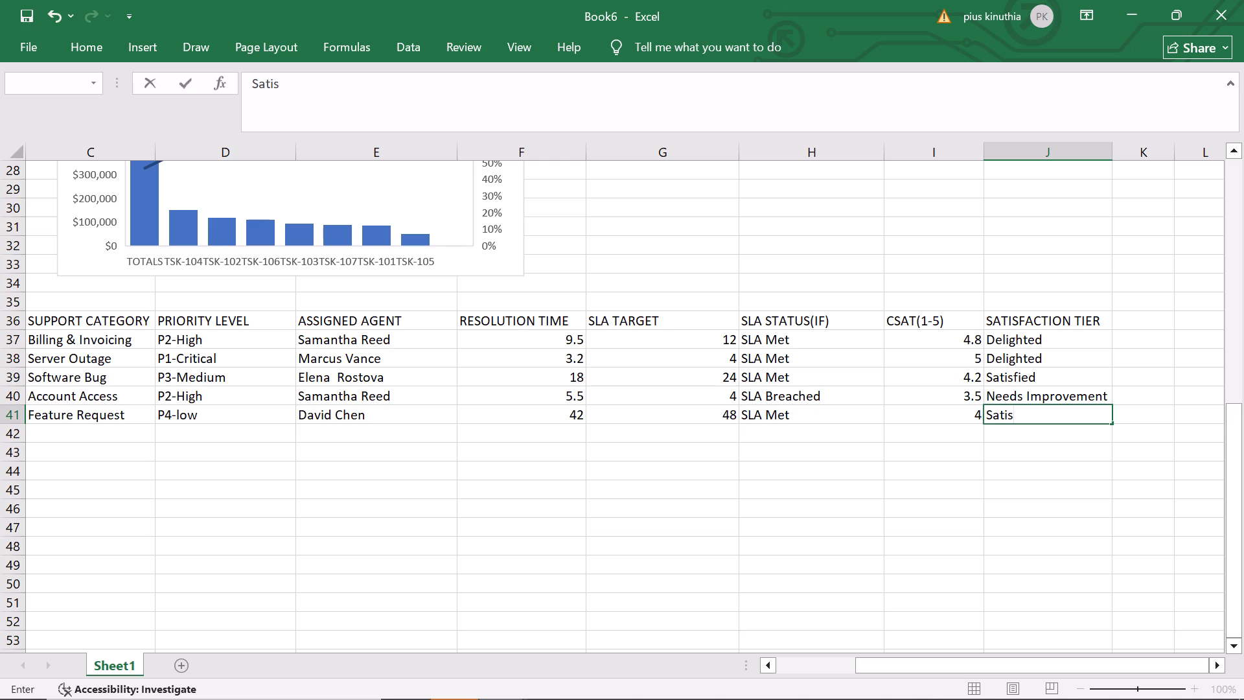
type("fi")
type("ed")
Enter TKT-9006 in cell A42 as the next ticket ID.
scroll(661, 473, "right", 8)
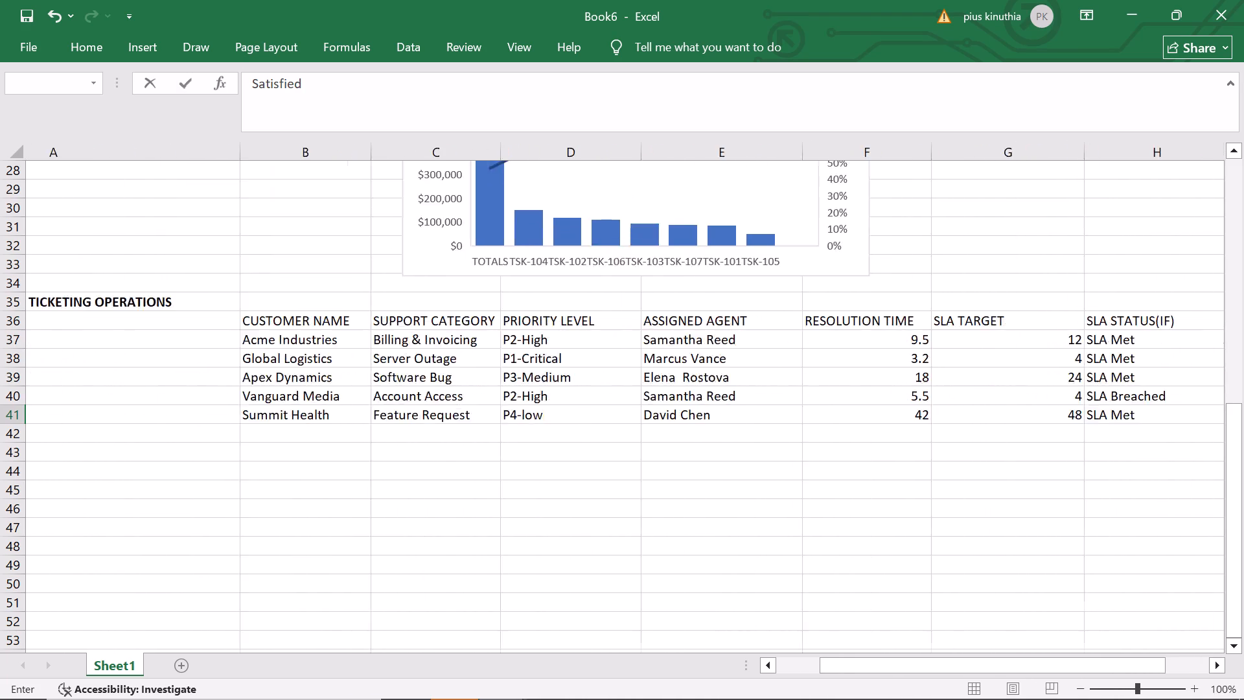
left_click(36, 437)
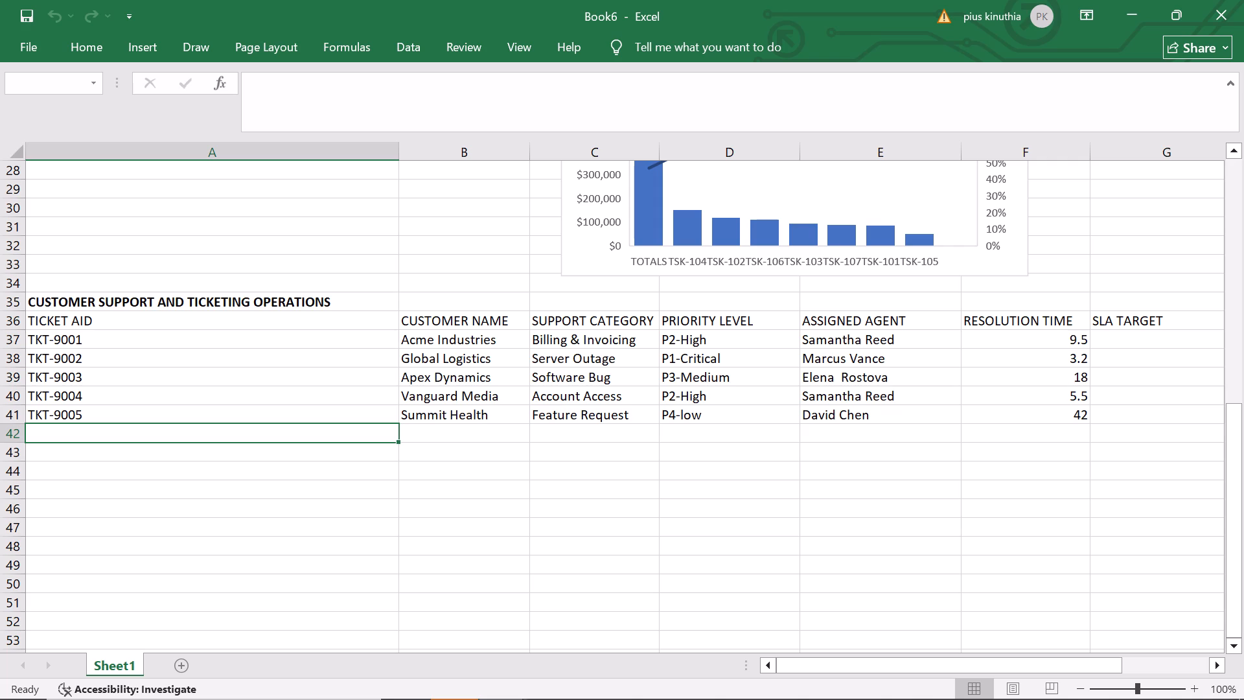
key("t")
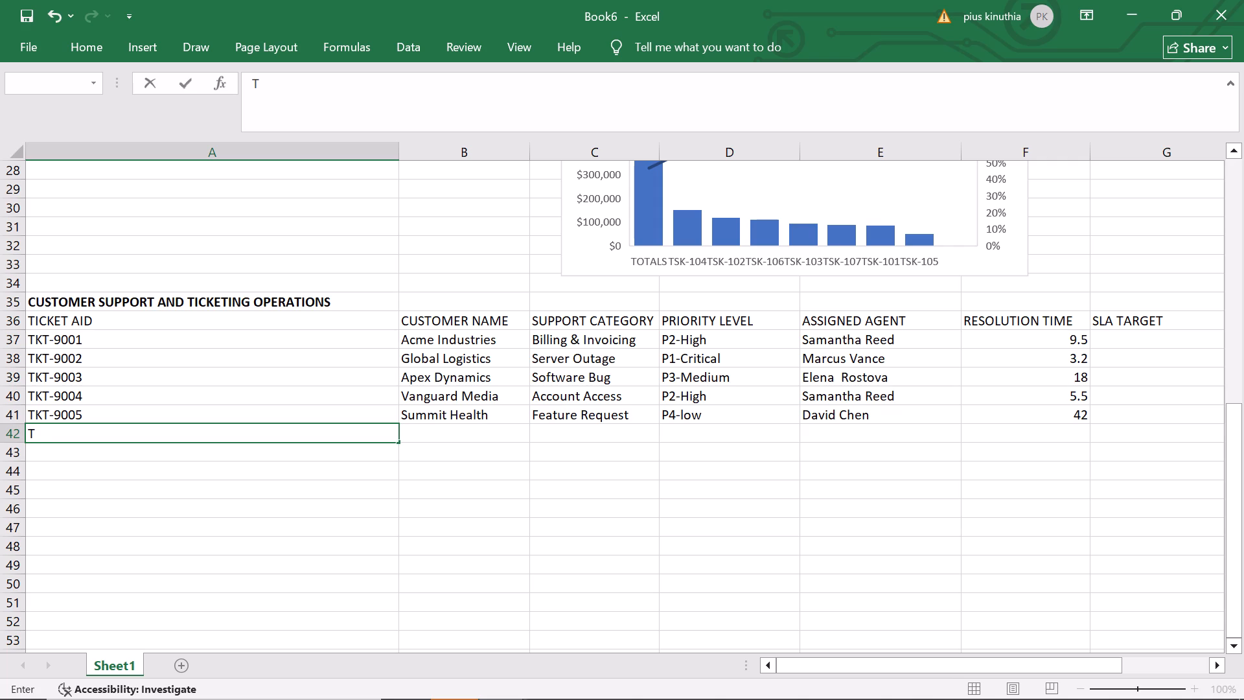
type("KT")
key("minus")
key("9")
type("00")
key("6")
Enter Crestview Retail in cell B42 as the customer name for ticket TKT-9006.
left_click(428, 430)
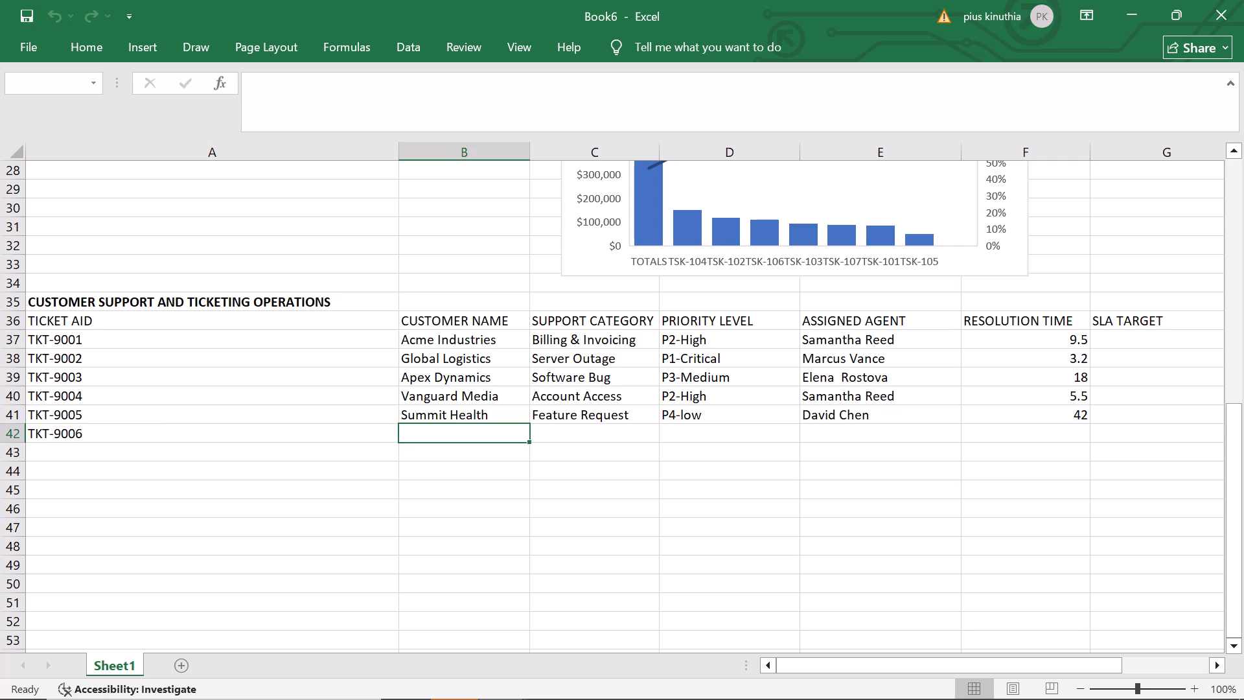
key("c")
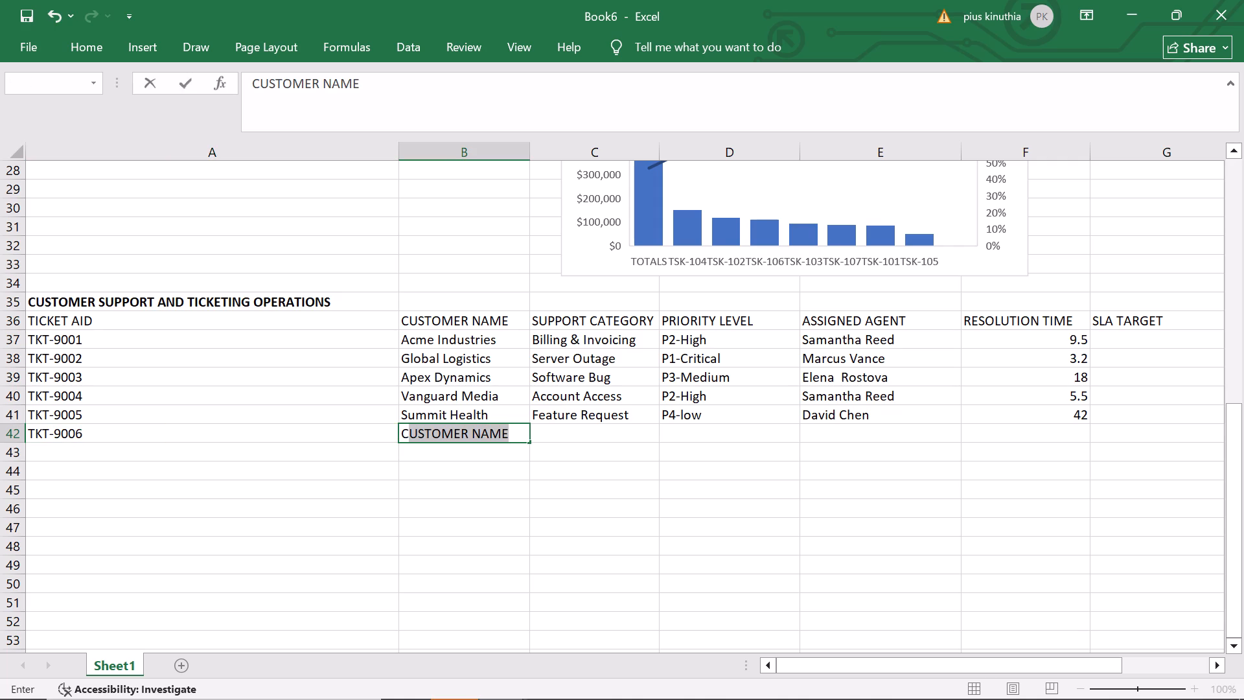
type("re")
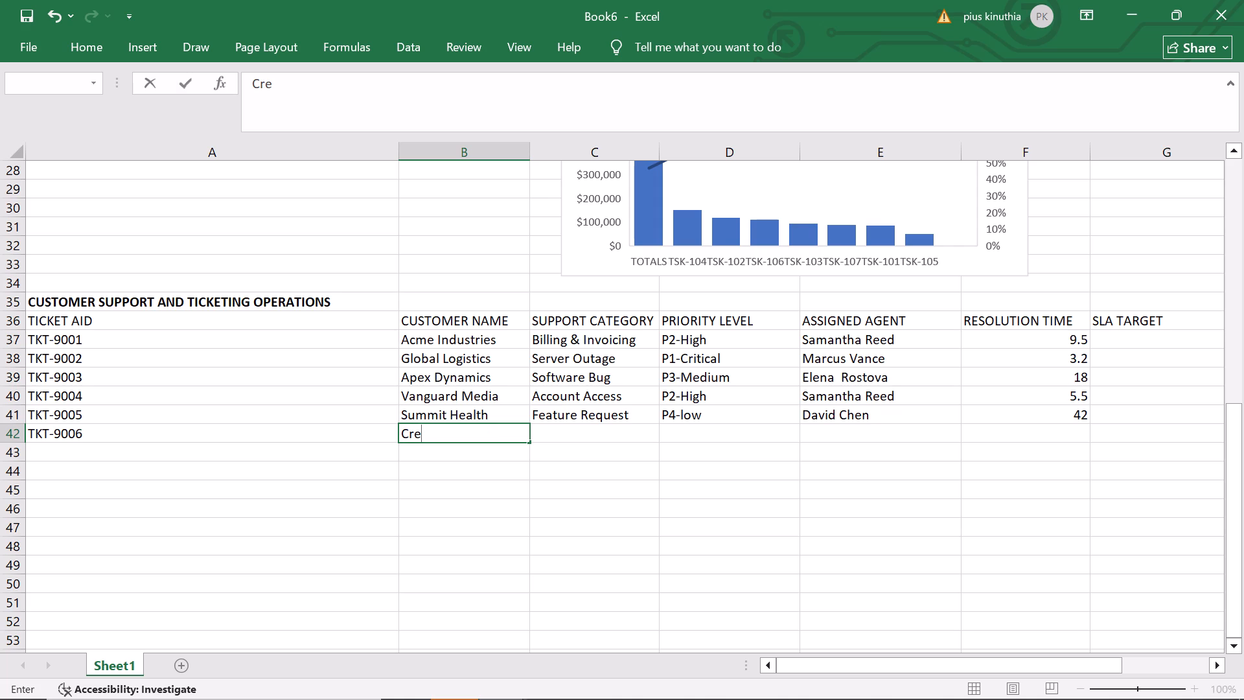
type("st")
type("view")
key("space")
key("r")
type("etail")
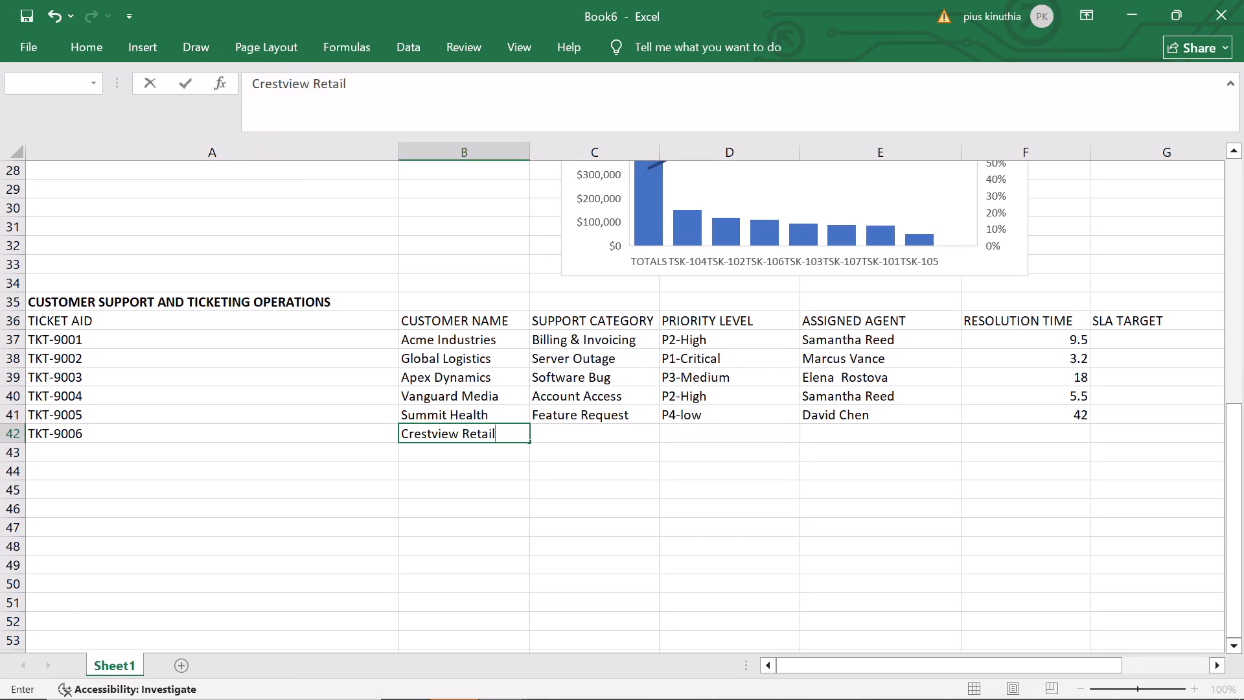
Enter Billing & Invoicing in cell C42 as the support category for ticket TKT-9006.
left_click(570, 438)
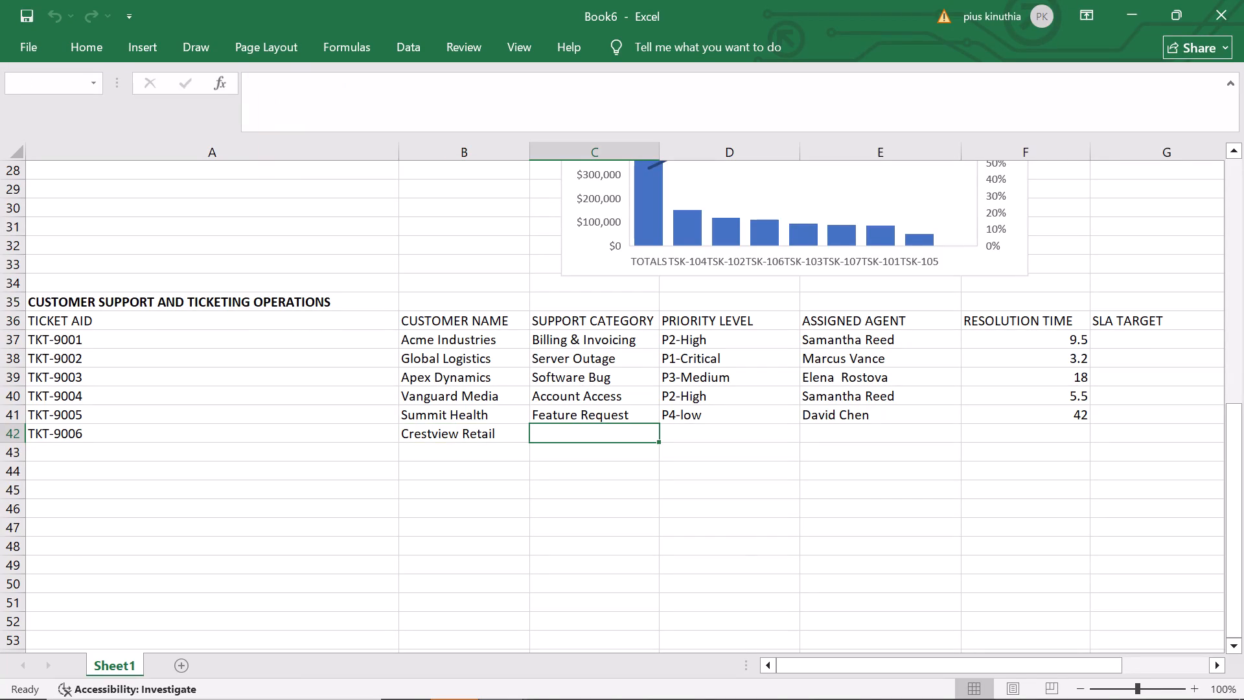
key("b")
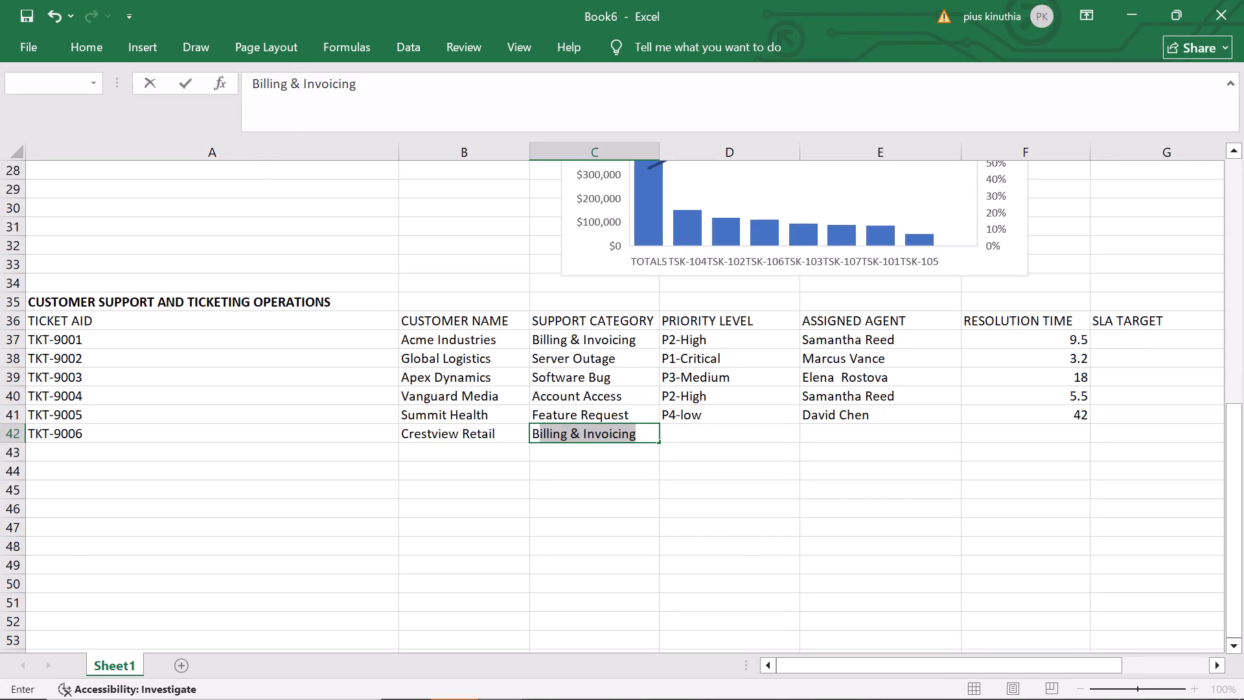
type("il")
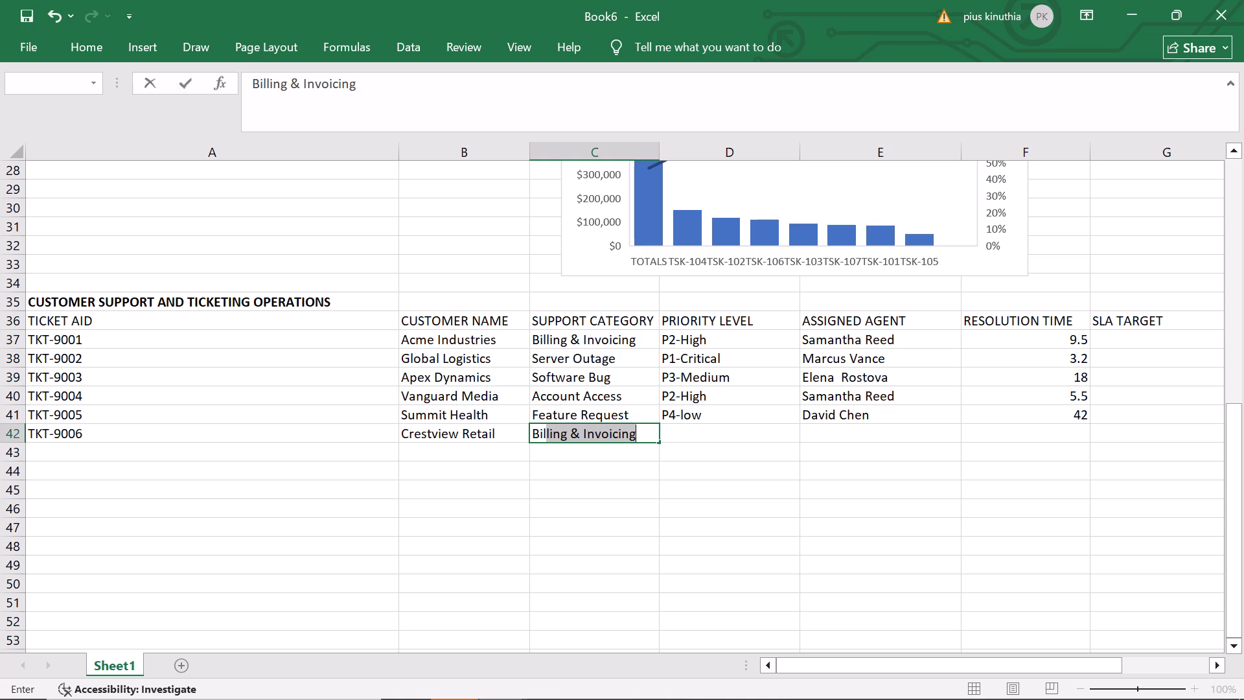
Enter P2-High in cell D42 as the priority level for ticket TKT-9006.
left_click(700, 436)
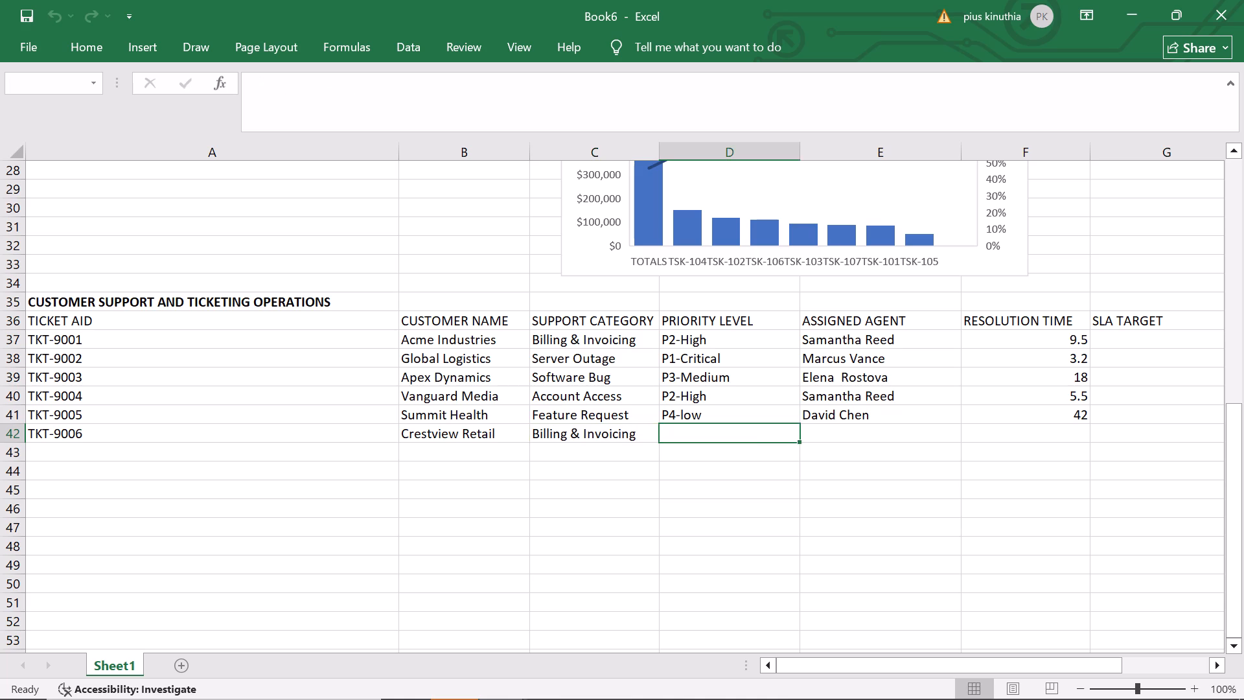
key("p")
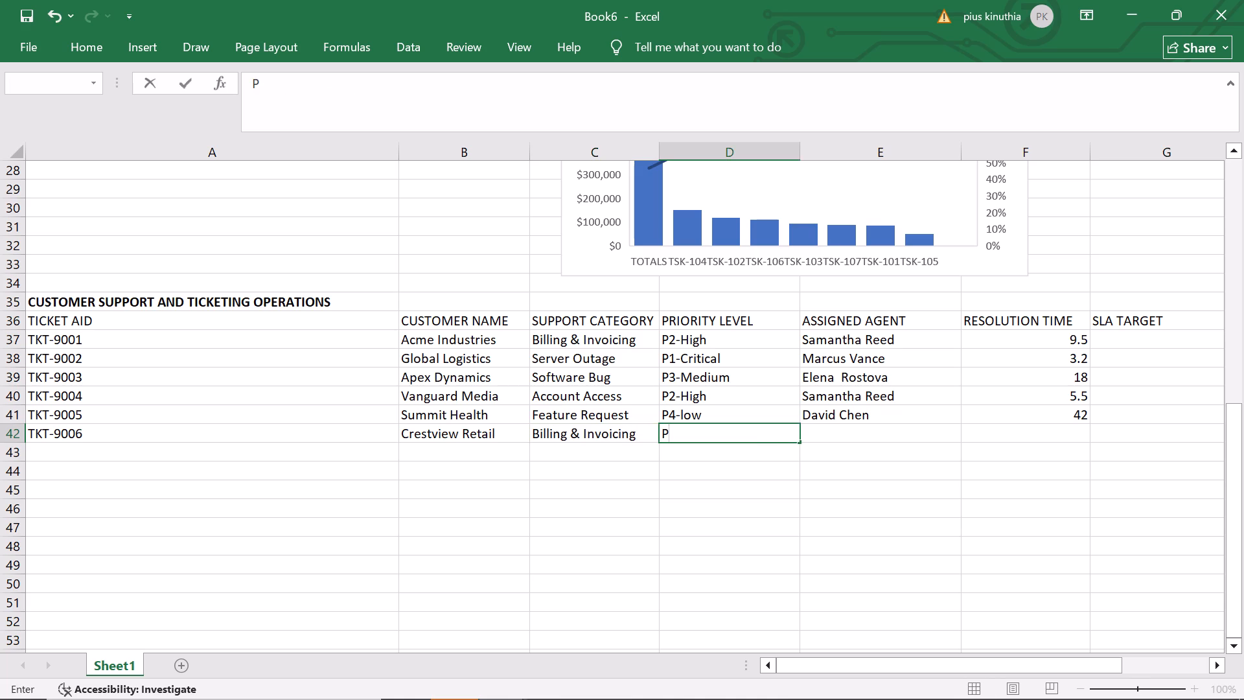
key("2")
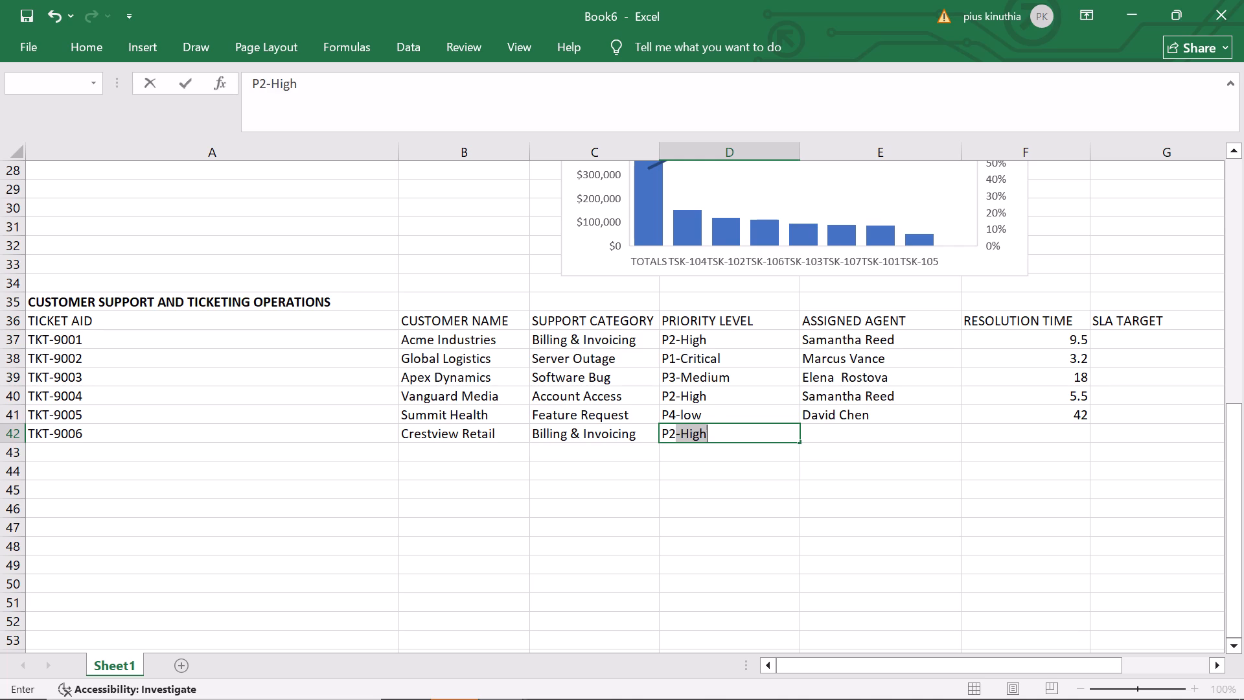
Enter the same assigned agent as ticket TKT-9002 in cell E42 for ticket TKT-9006.
left_click(825, 435)
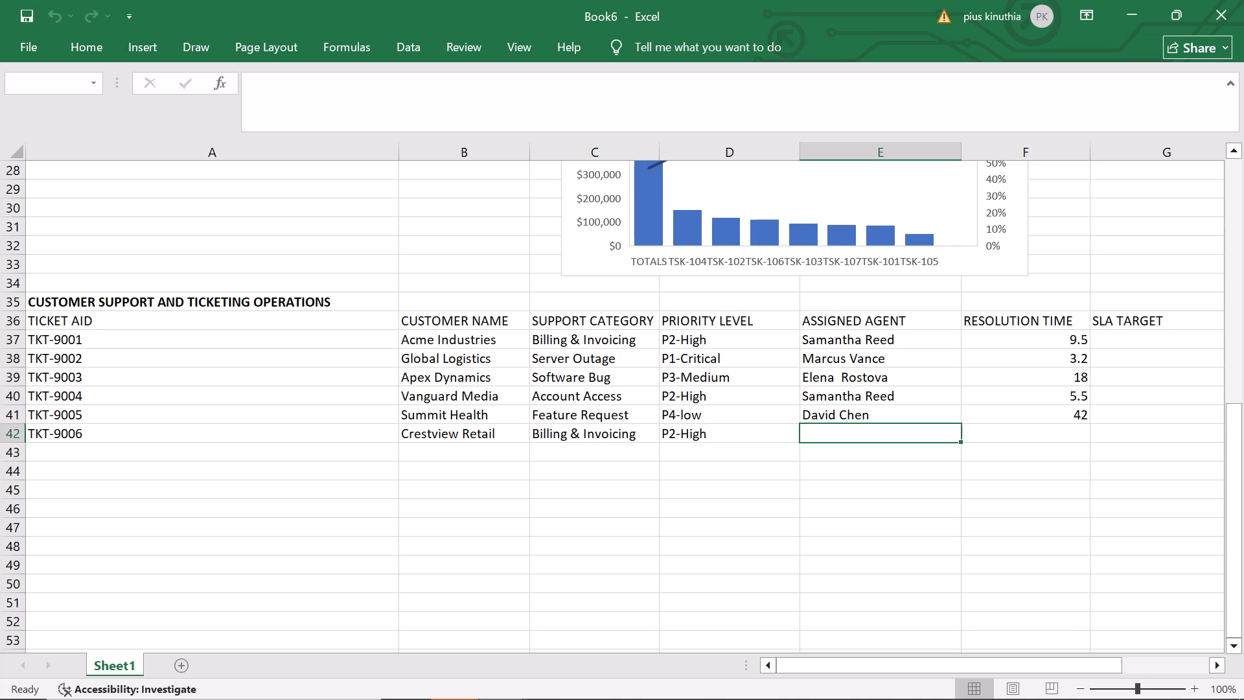
key("m")
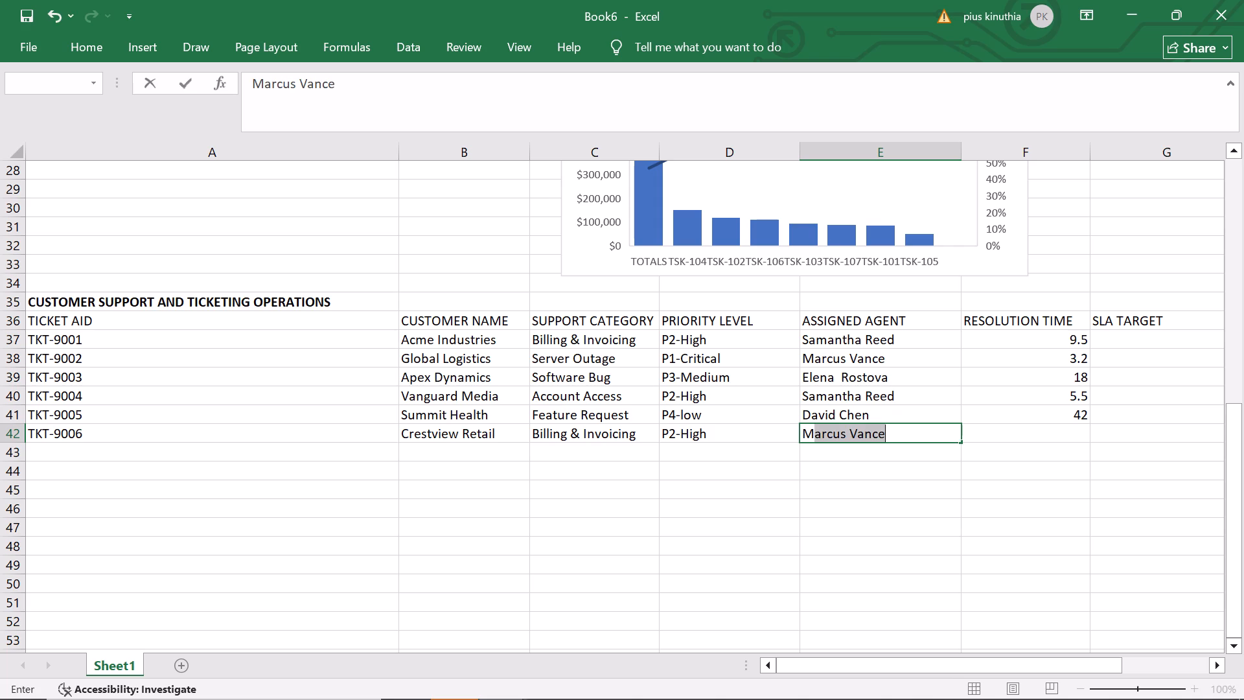
type("arcus")
key("space")
left_click(901, 430)
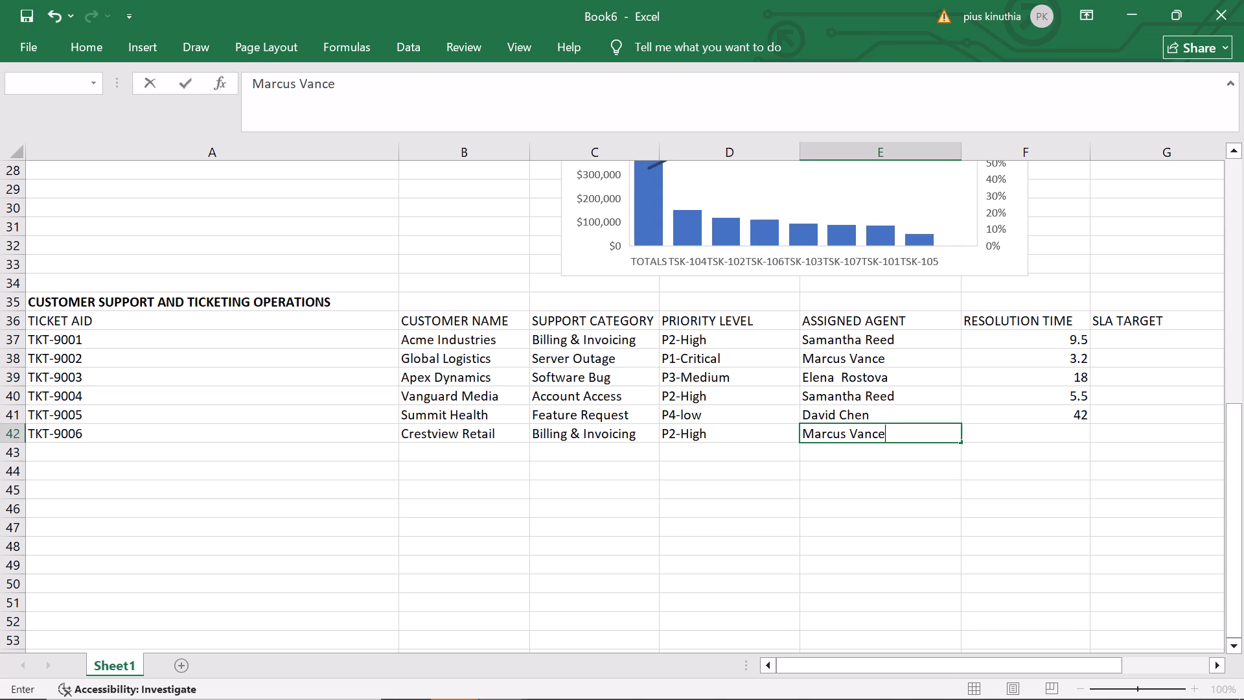
Enter 14.5 in cell F42 as the resolution time for ticket TKT-9006.
left_click(1035, 430)
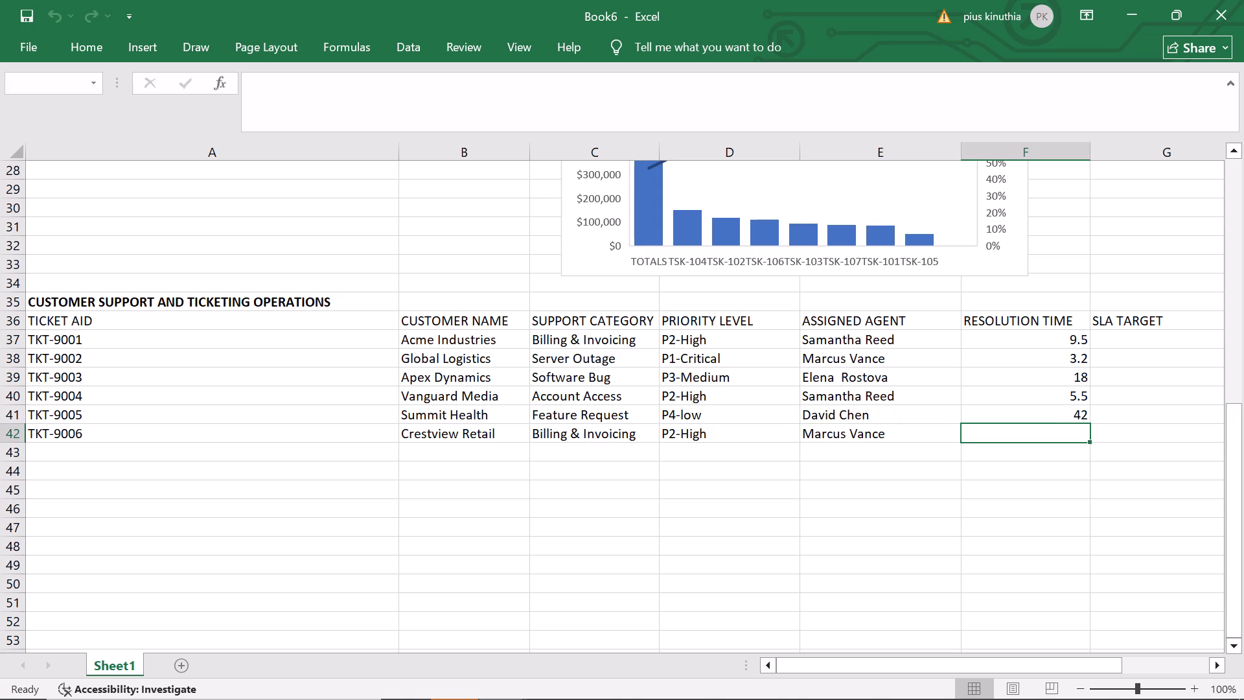
key("1")
key("4")
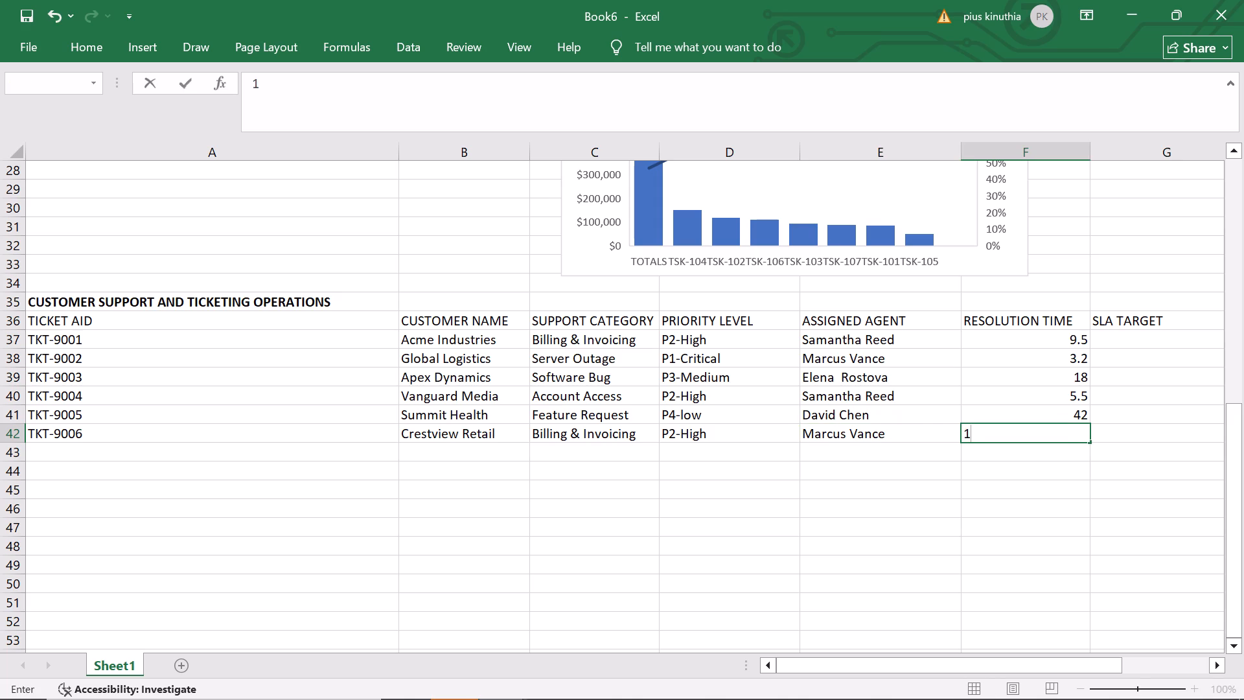
type(".5")
Enter 12 in cell G42 as the SLA target for ticket TKT-9006.
scroll(1035, 430, "left", 2)
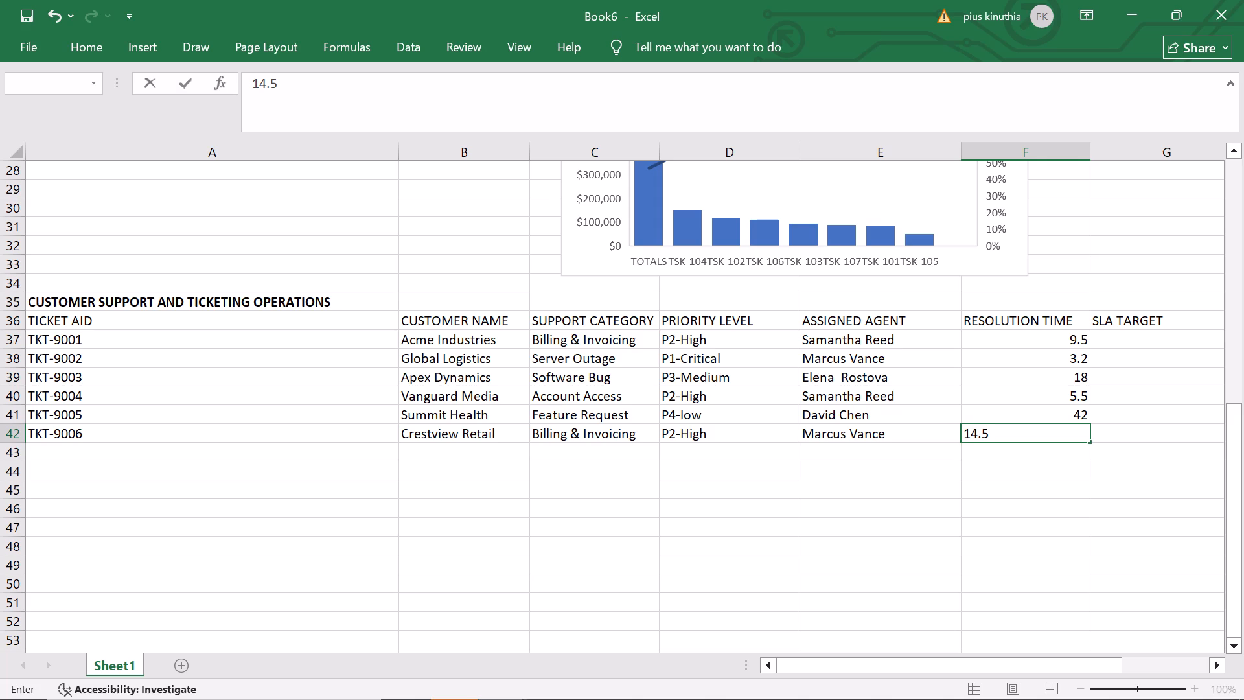
scroll(1035, 430, "left", 2)
left_click(1035, 430)
scroll(1035, 430, "left", 1)
scroll(1096, 450, "left", 5)
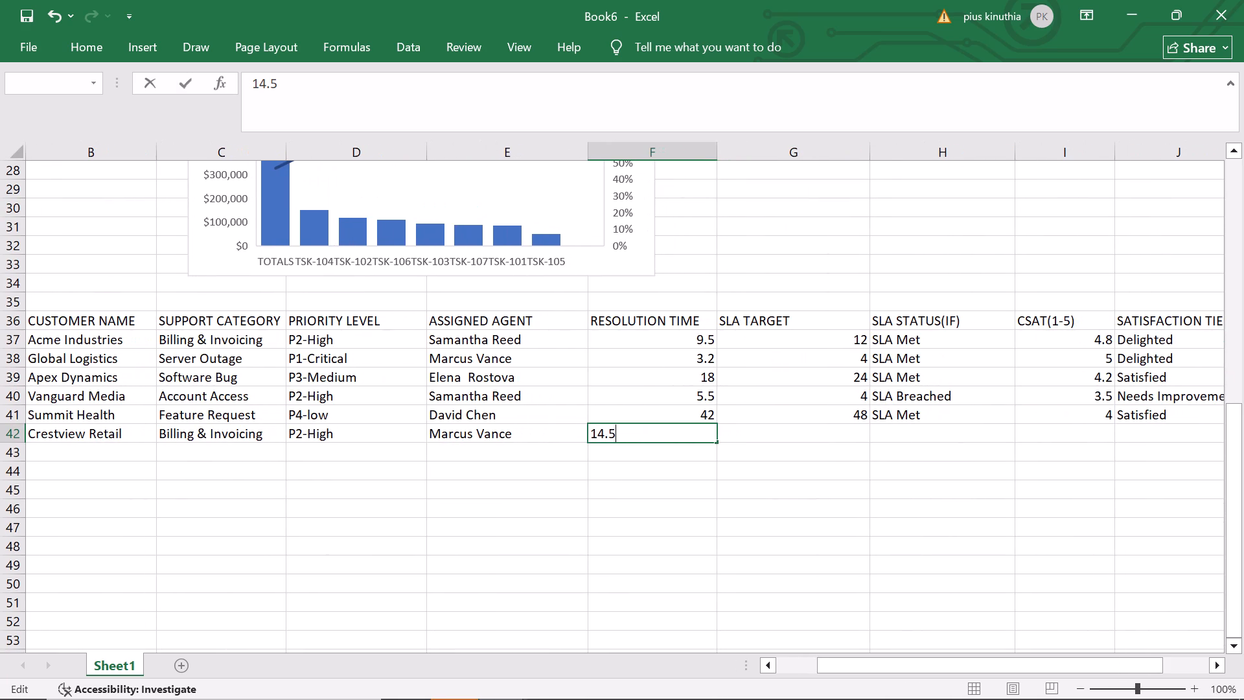
left_click(840, 436)
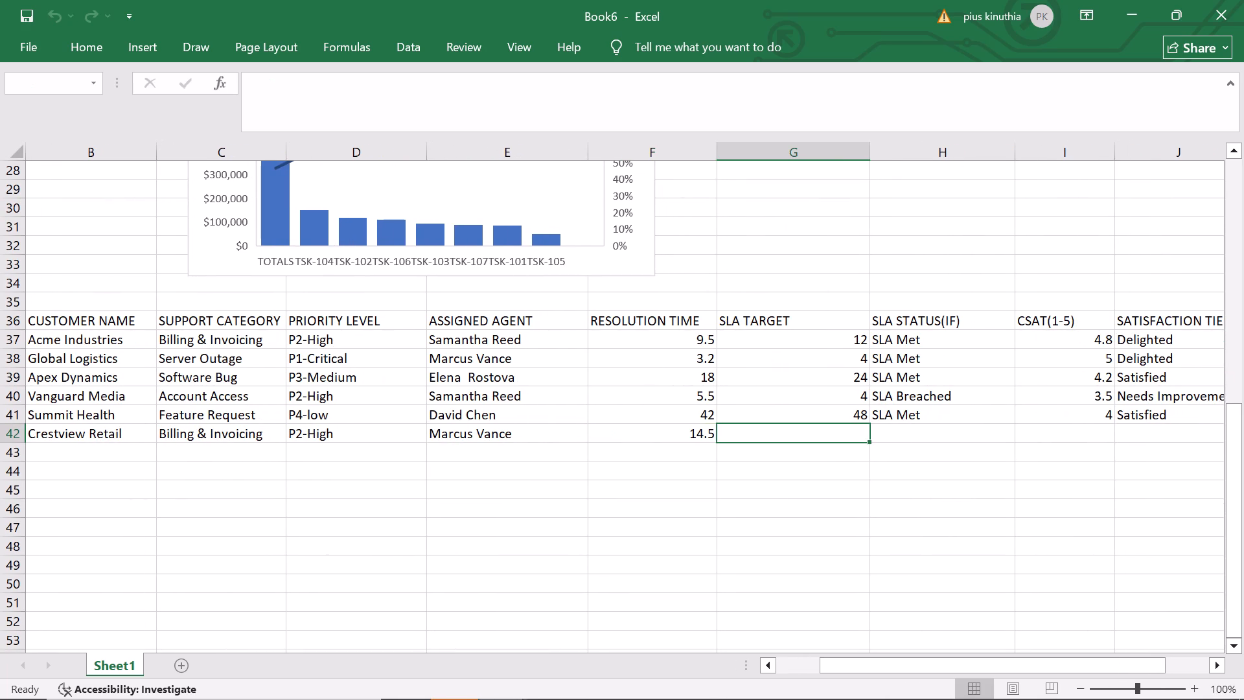
type("12")
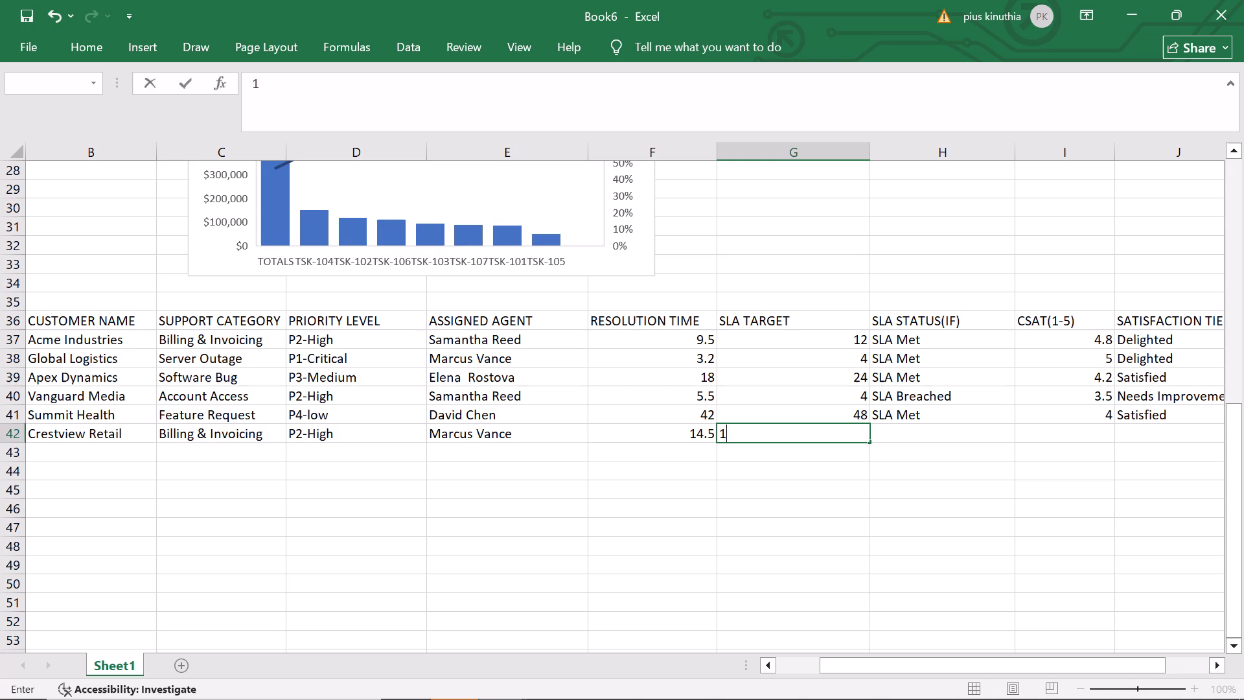
Enter SLA Breached in cell H42 as the SLA status for ticket TKT-9006.
left_click(928, 439)
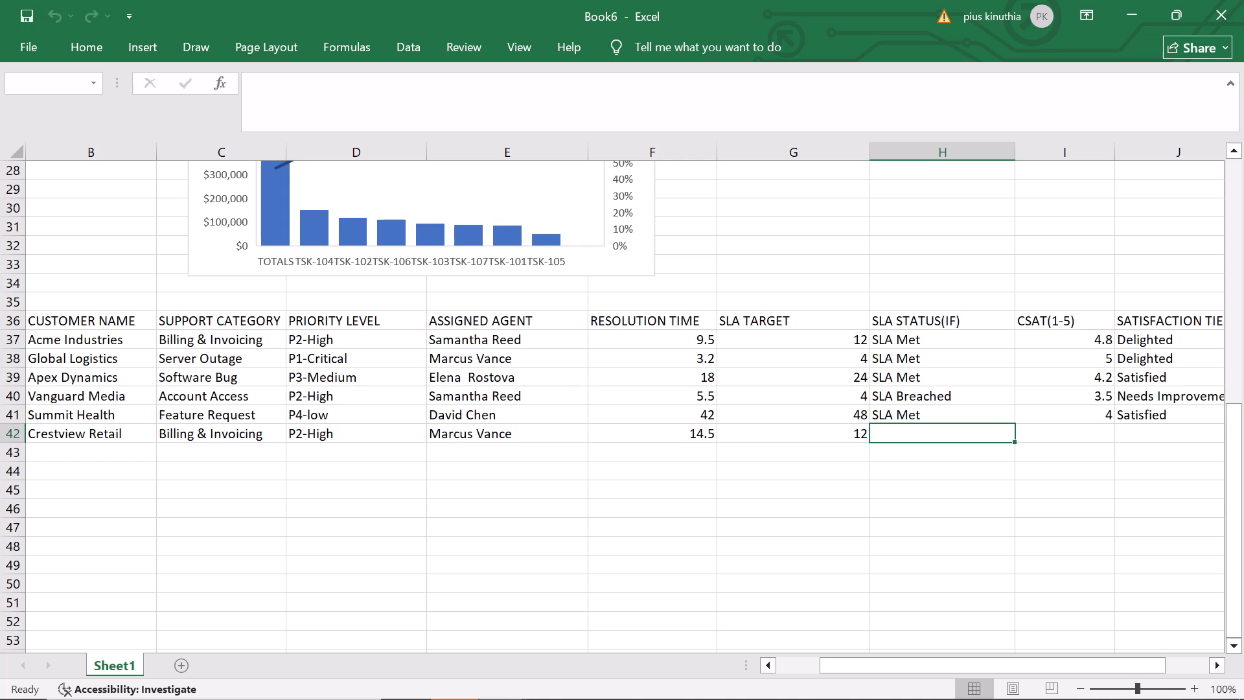
type("SL")
type("A")
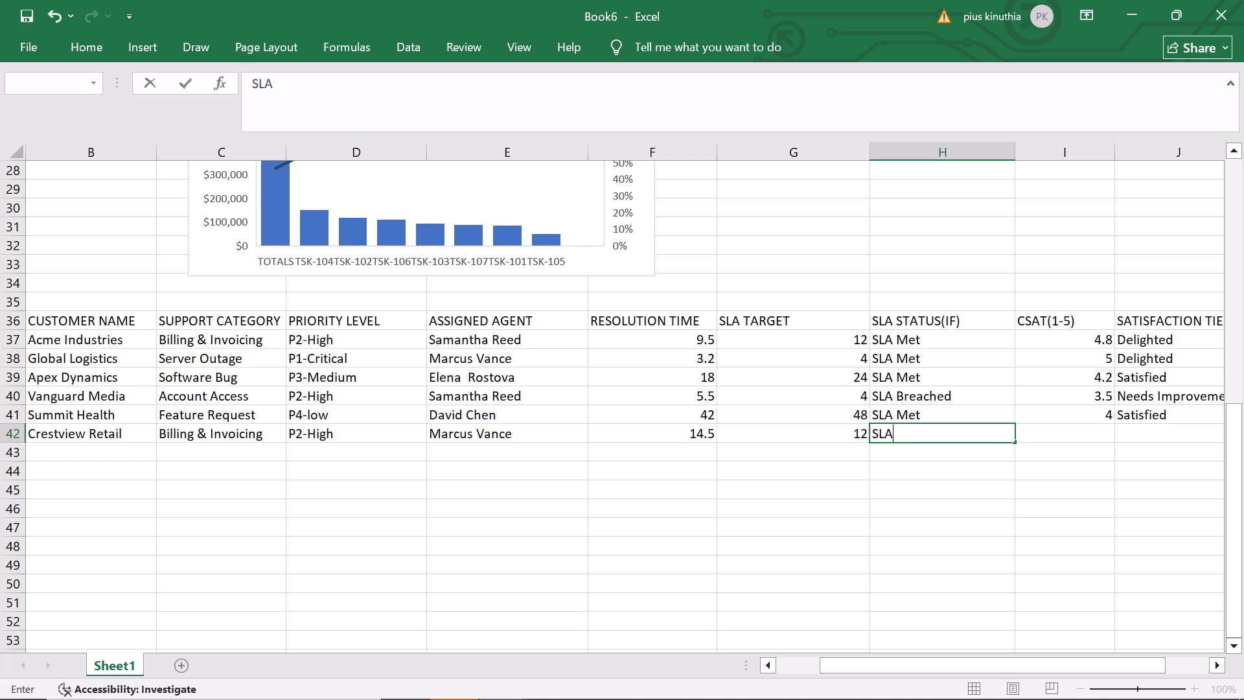
key("space")
key("b")
left_click(975, 446)
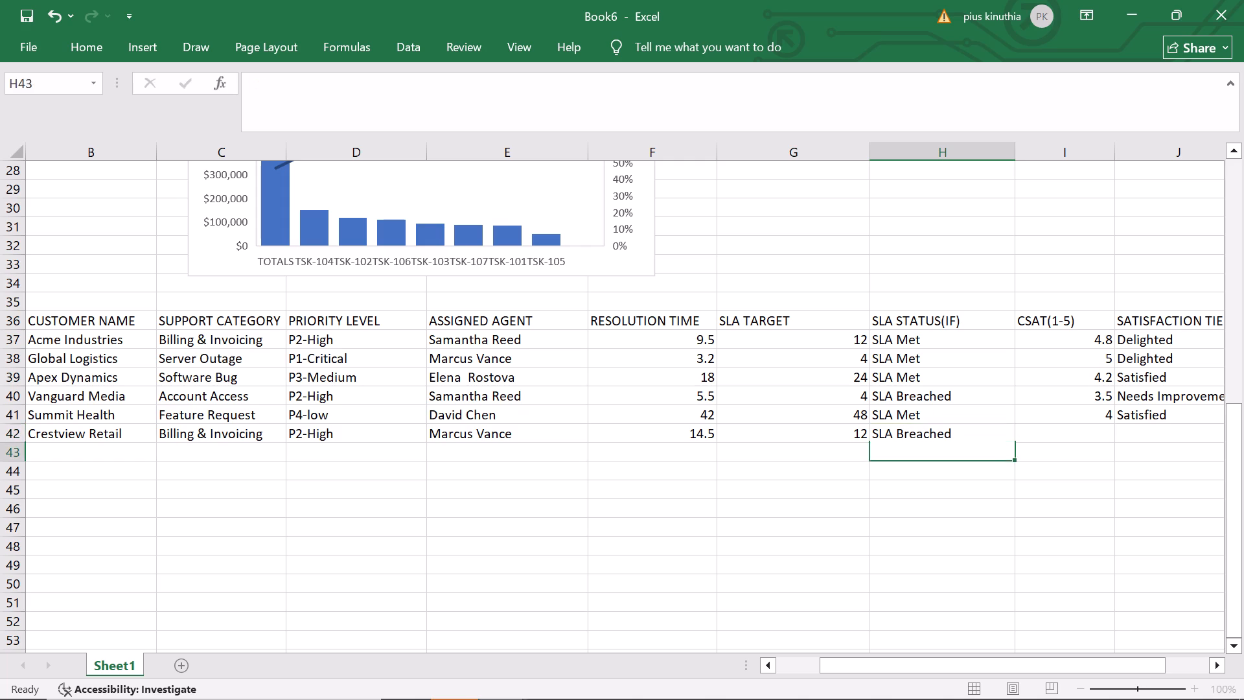
Enter 4.6 in cell I42 as the CSAT score for ticket TKT-9006.
left_click(1077, 440)
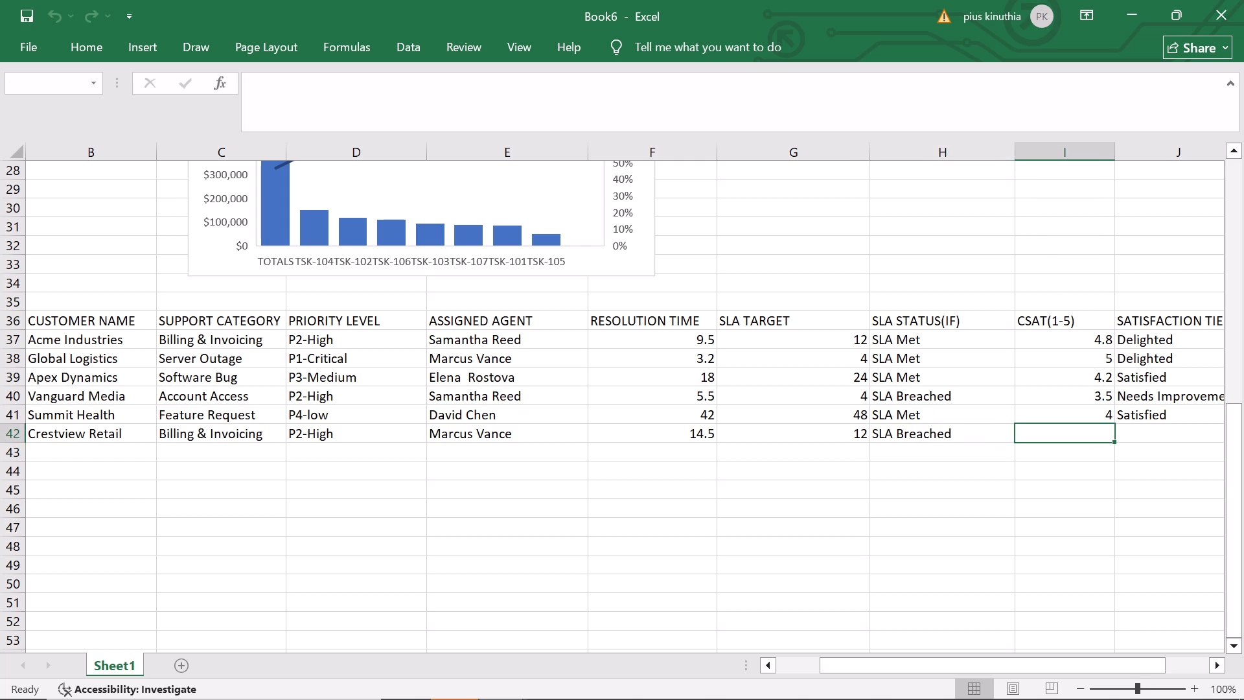
key("4")
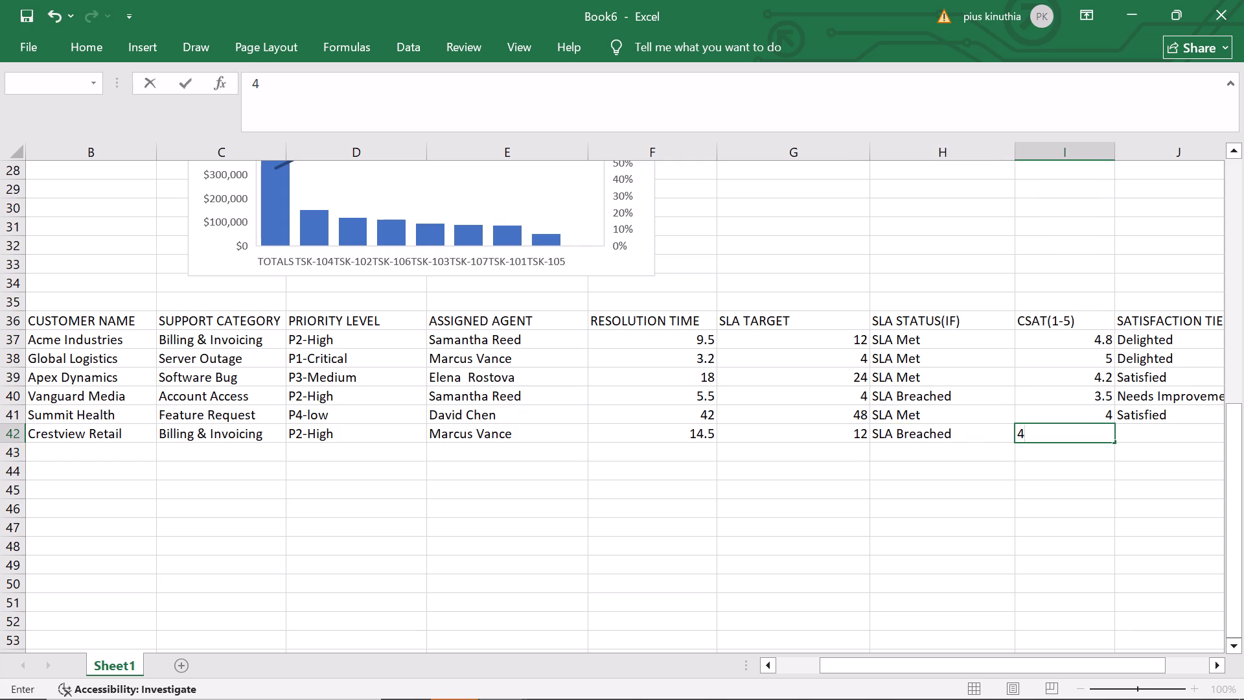
key("period")
key("6")
Enter Satisfied in cell J42 as the satisfaction tier for ticket TKT-9006.
scroll(1077, 440, "left", 6)
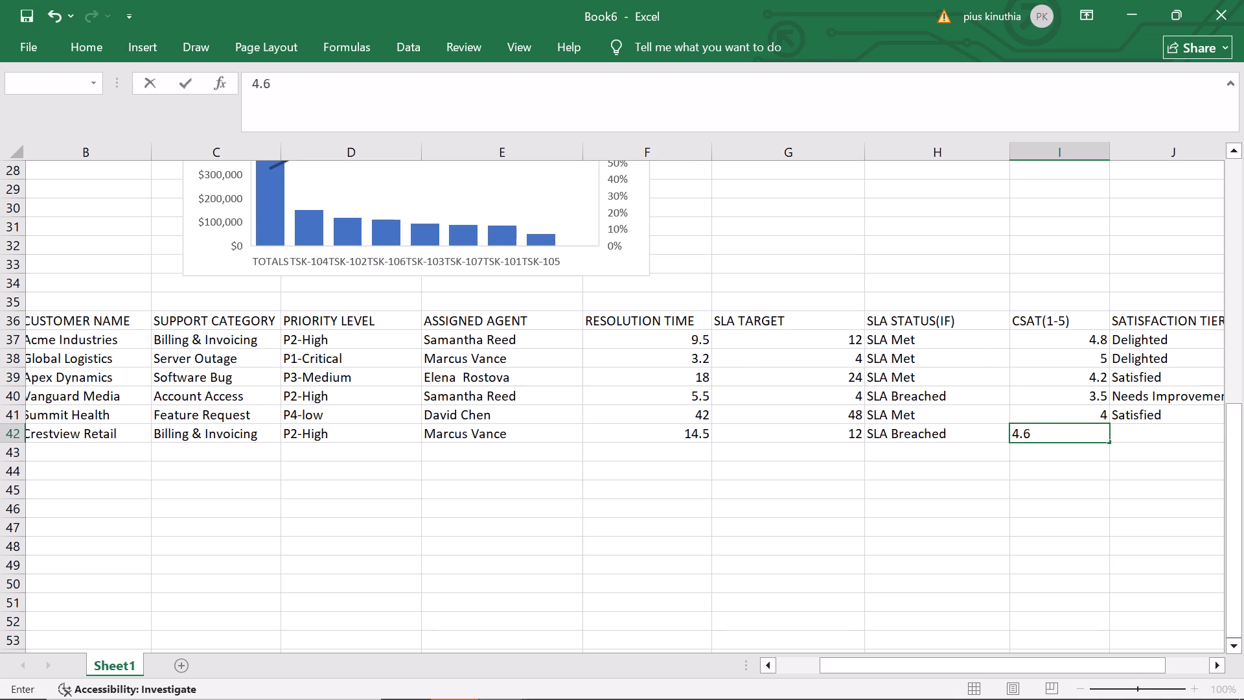
scroll(1101, 456, "left", 5)
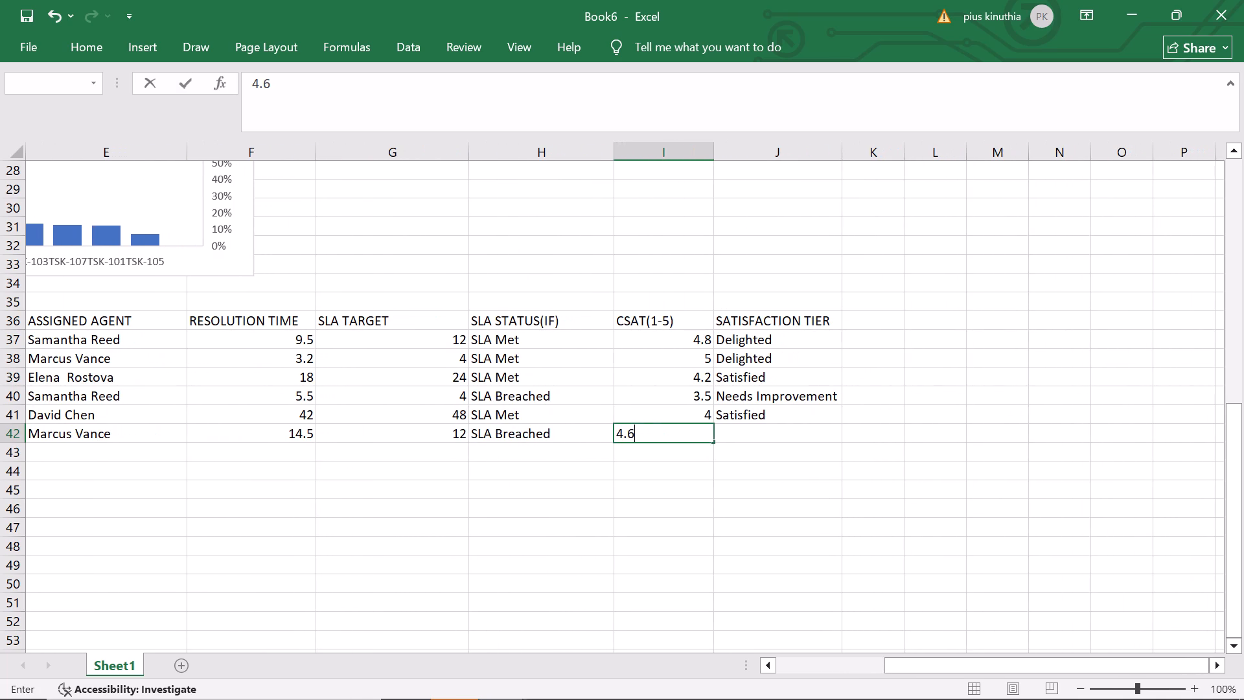
left_click(757, 426)
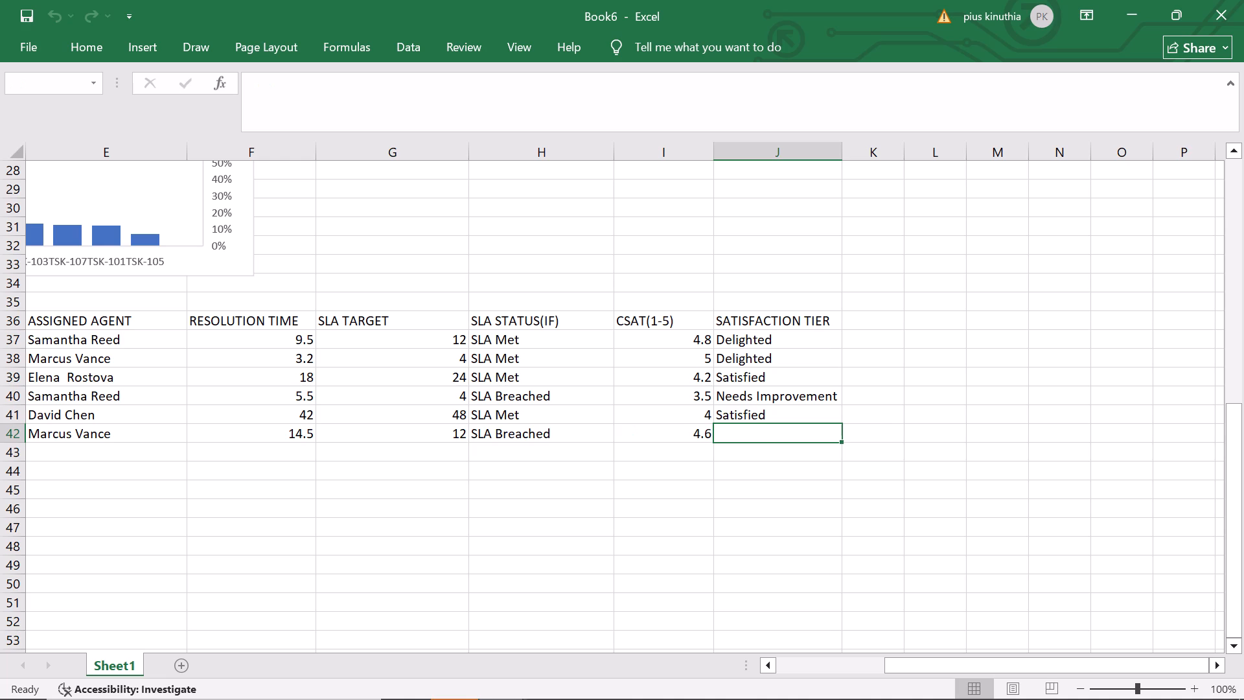
key("s")
key("a")
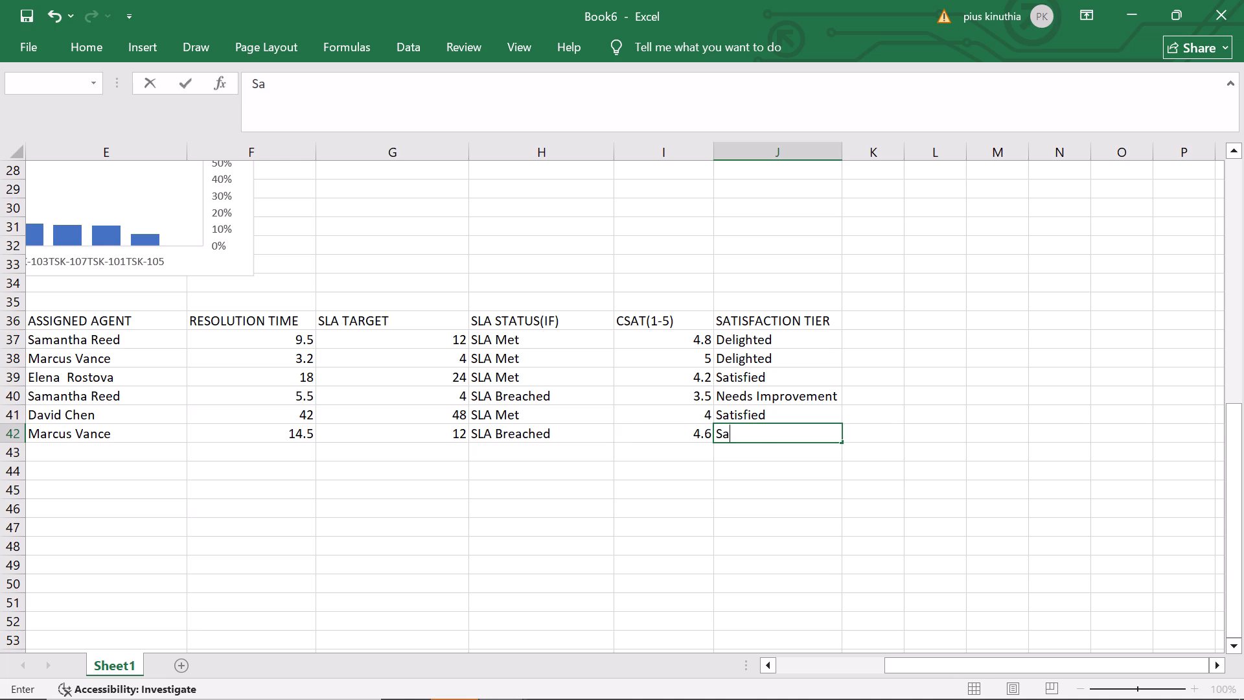
key("t")
type("isfie")
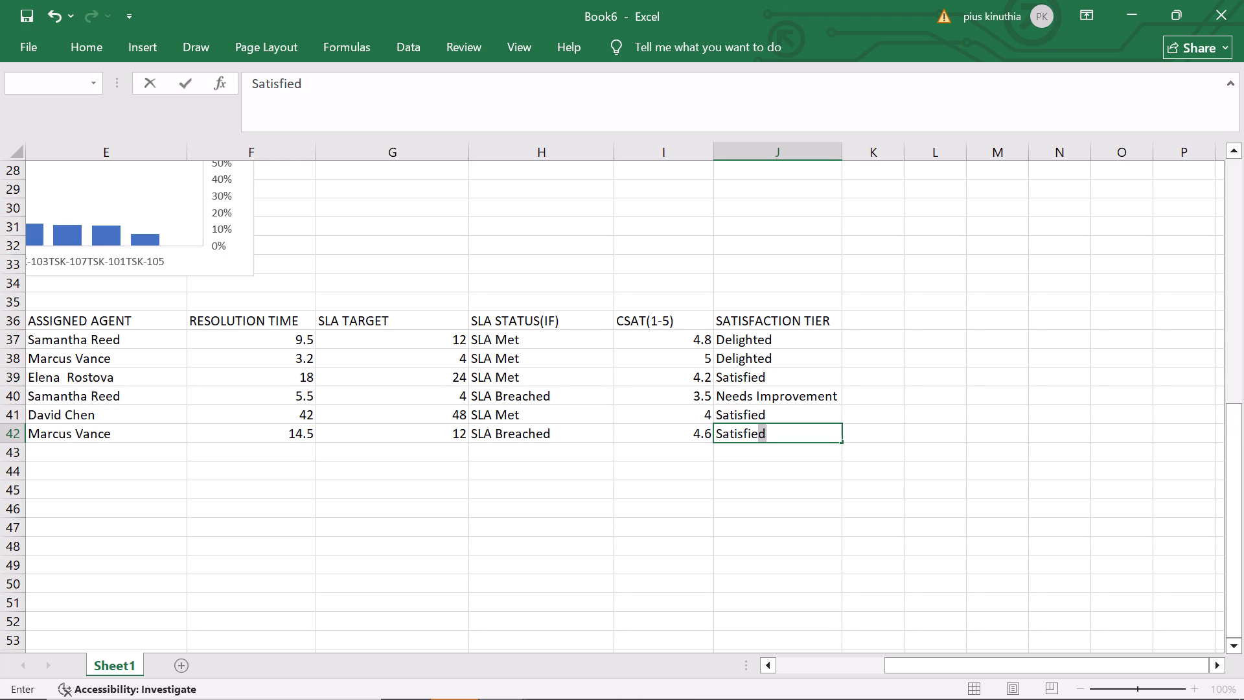
left_click(787, 437)
Enter TKT-9007 in cell A43 as the ticket ID of the next record.
scroll(529, 427, "right", 6)
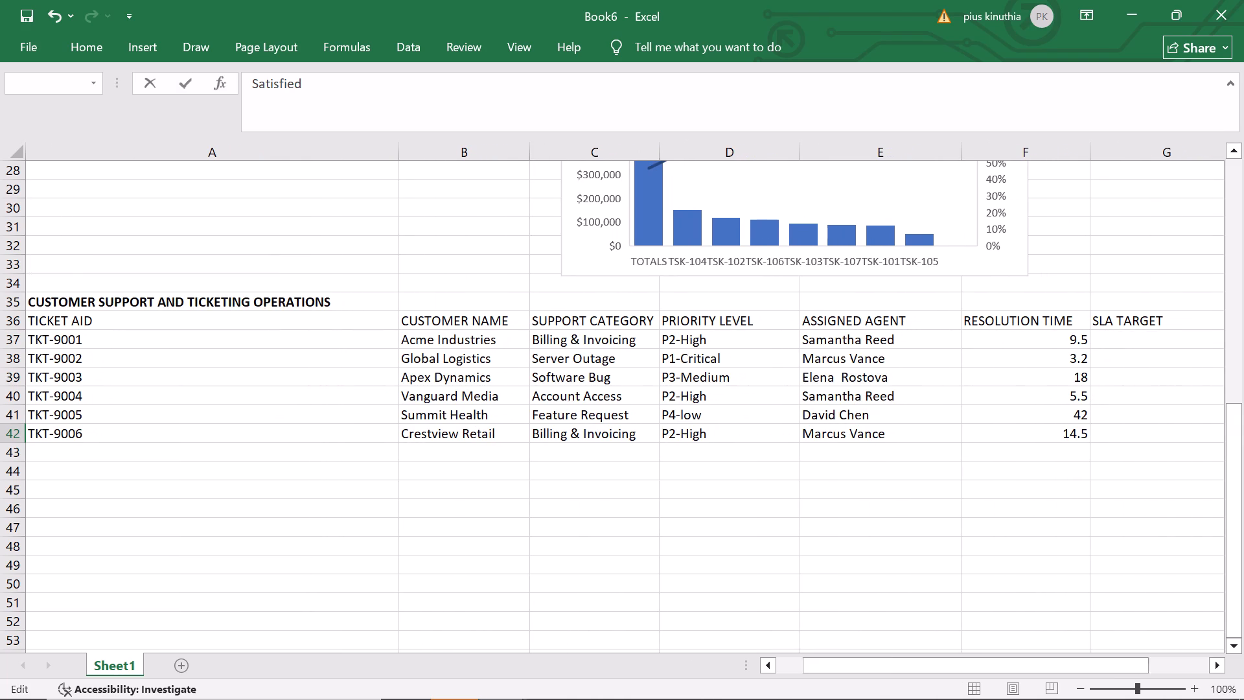
left_click(63, 456)
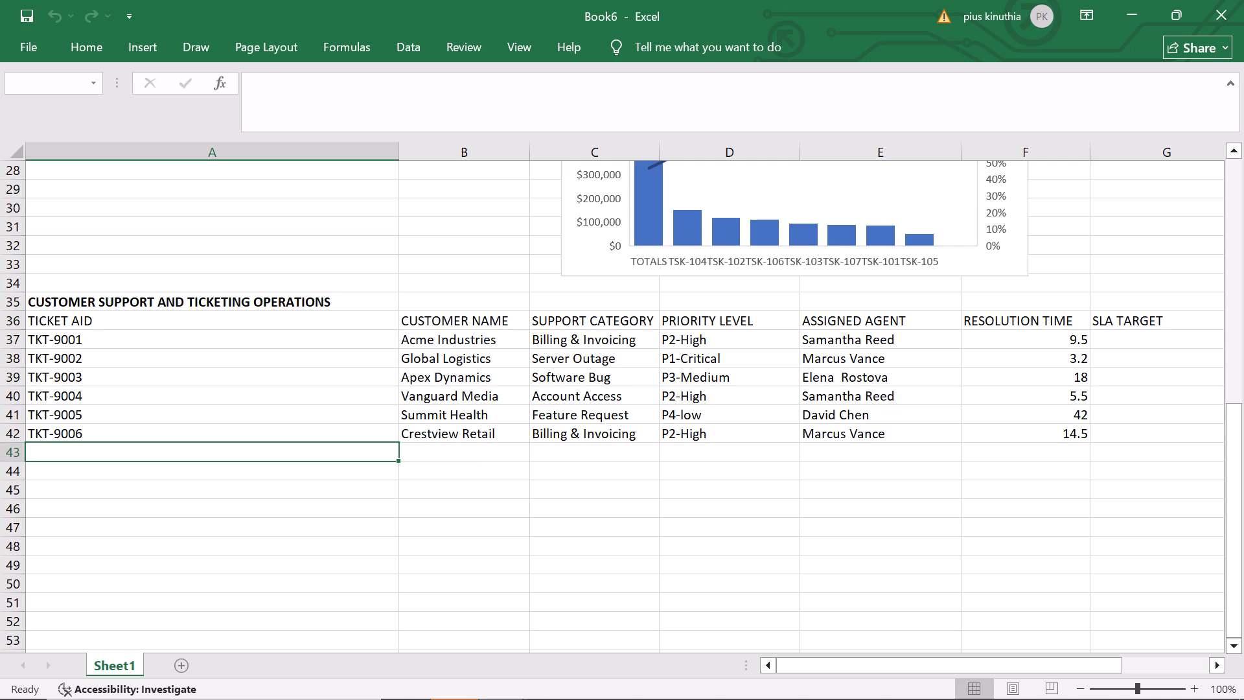
key("t")
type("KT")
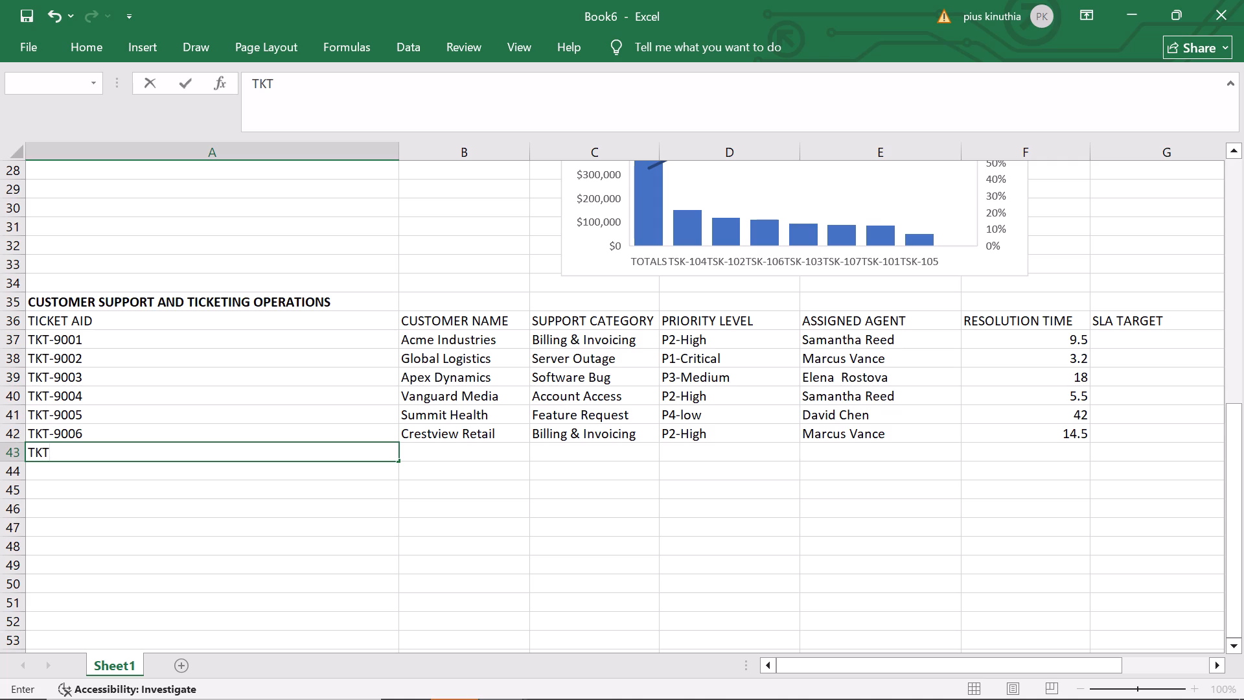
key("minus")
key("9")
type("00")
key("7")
Enter Starlight Finance in cell B43 as the customer name for ticket TKT-9007.
left_click(419, 450)
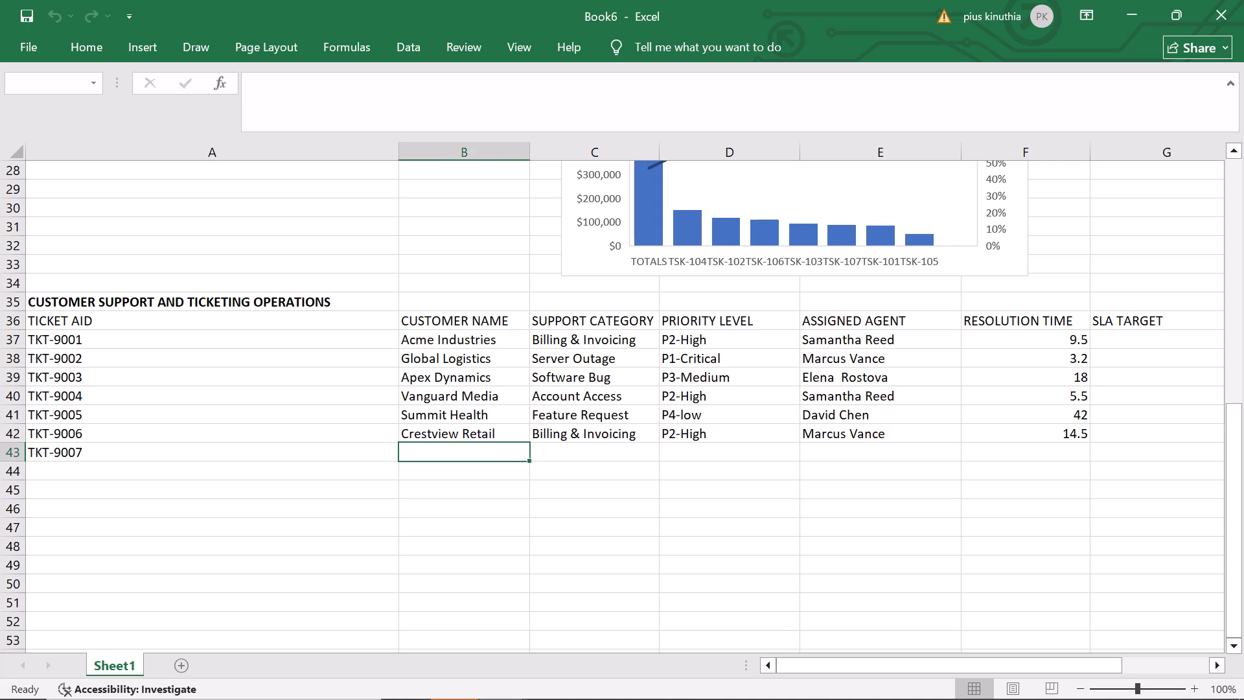
key("s")
type("tar")
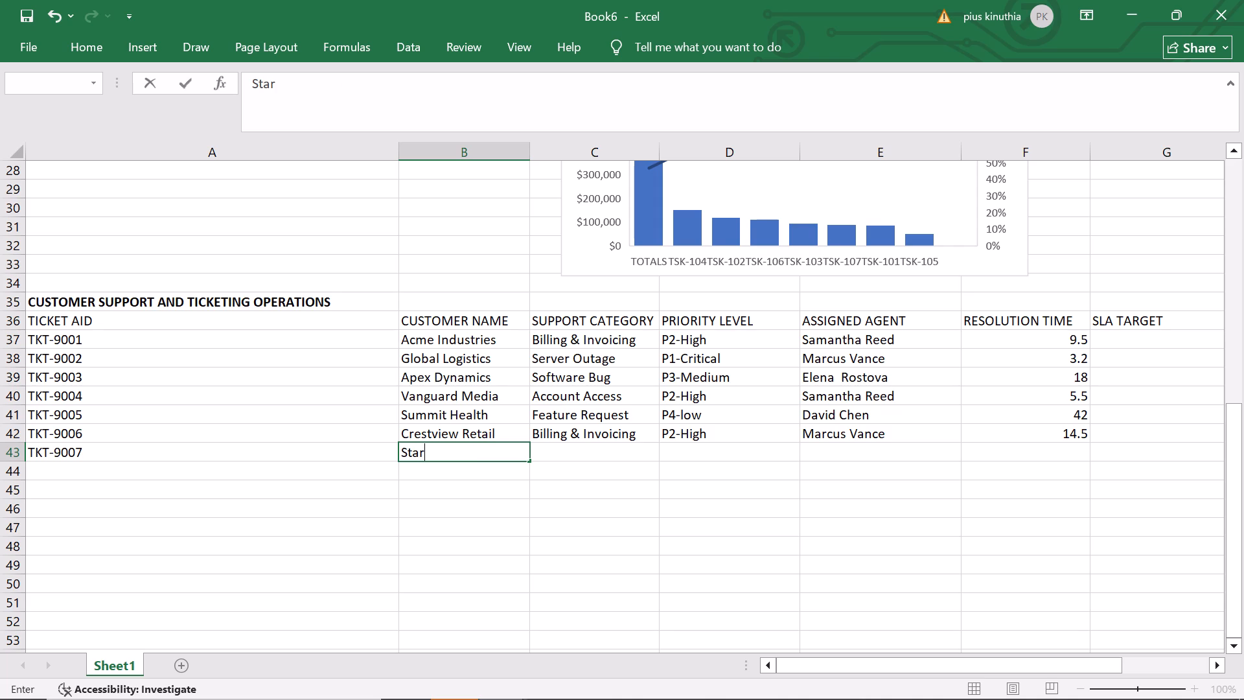
type("light")
key("space")
key("f")
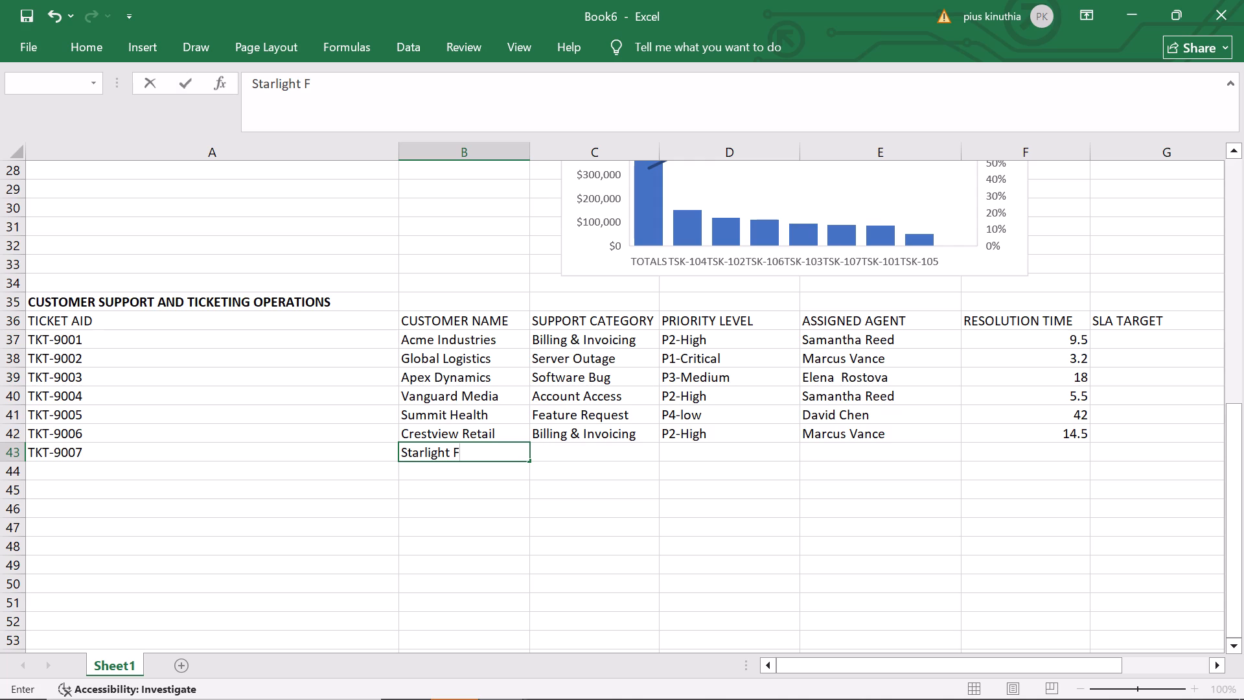
type("ina")
type("nce")
Enter Security Inquiry in cell C43 as the support category for ticket TKT-9007.
left_click(571, 449)
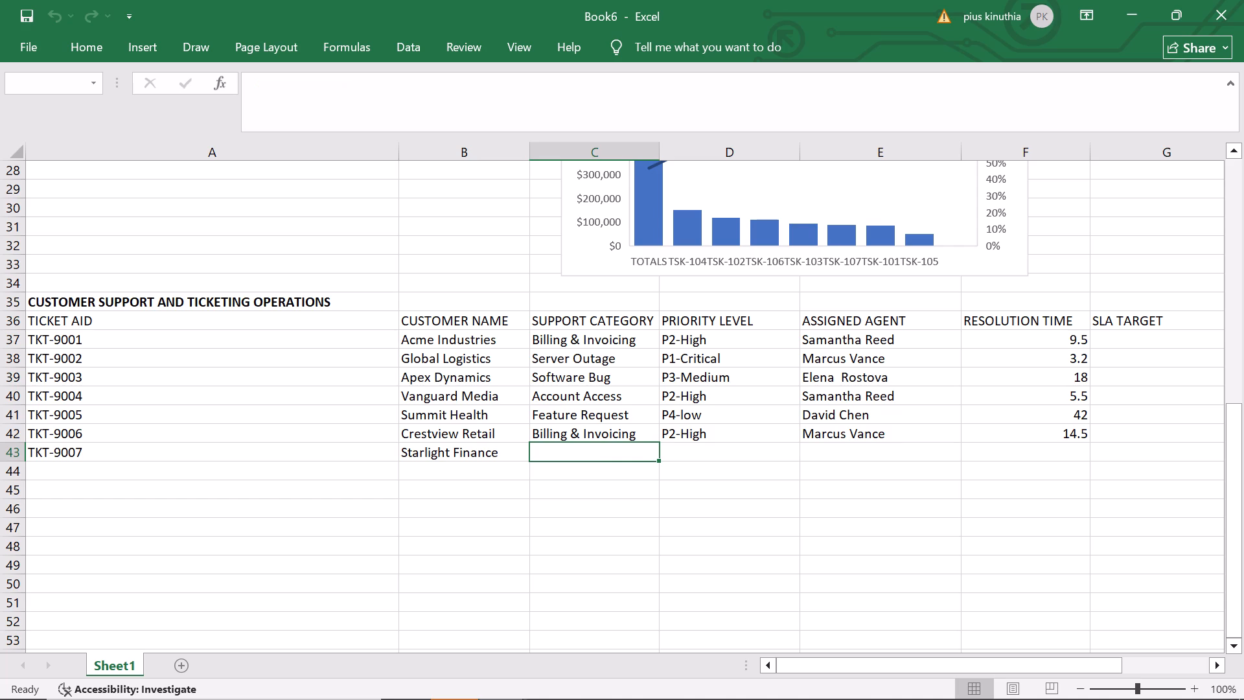
key("s")
type("ecurity")
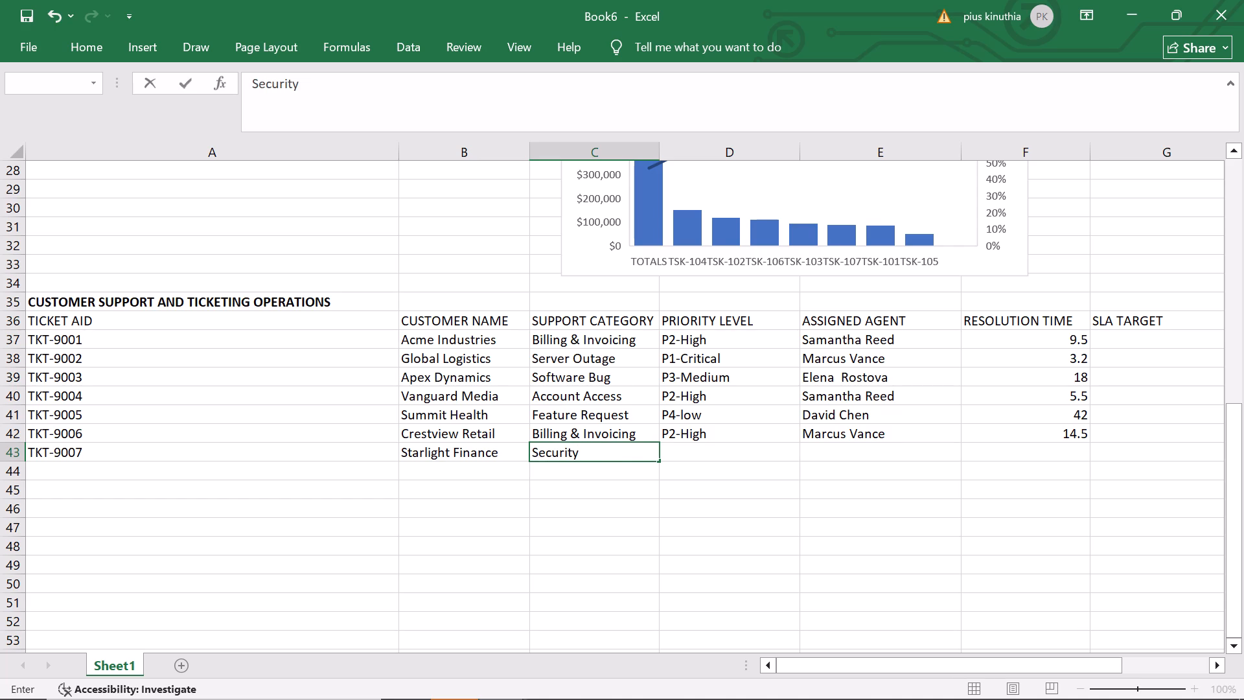
key("space")
key("i")
key("n")
type("quiry")
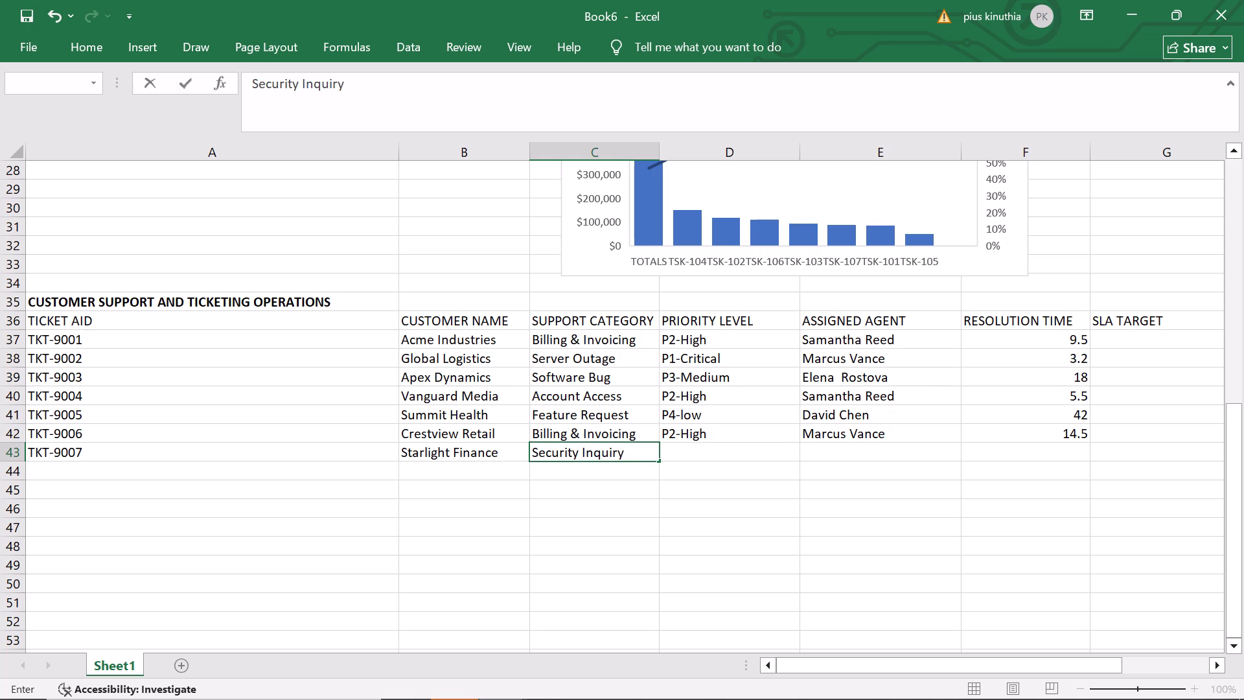
Enter P1-Critical in cell D43 as the priority level for ticket TKT-9007.
left_click(720, 454)
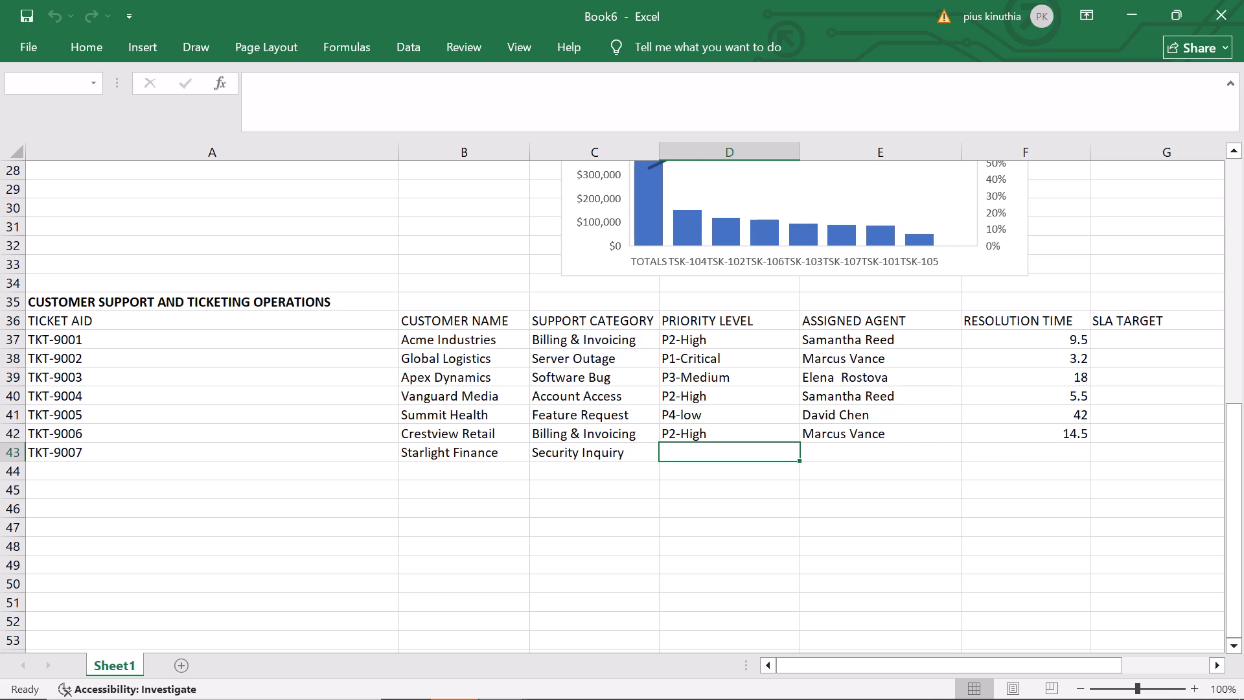
key("p")
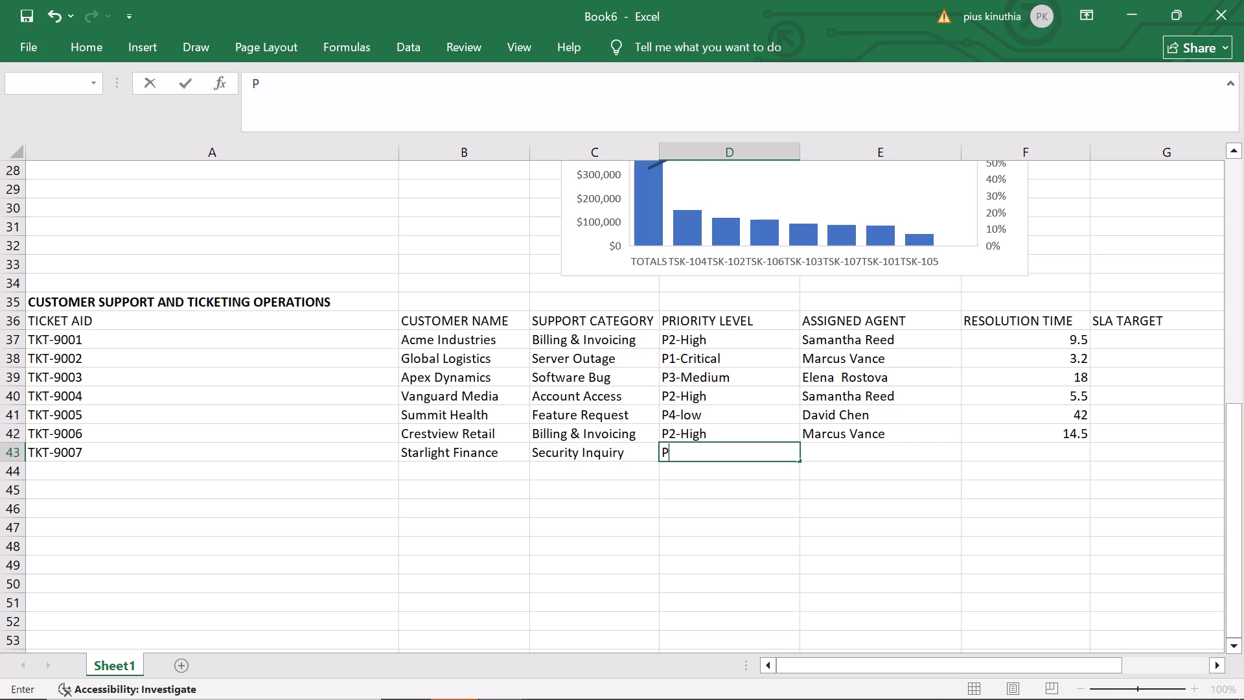
key("1")
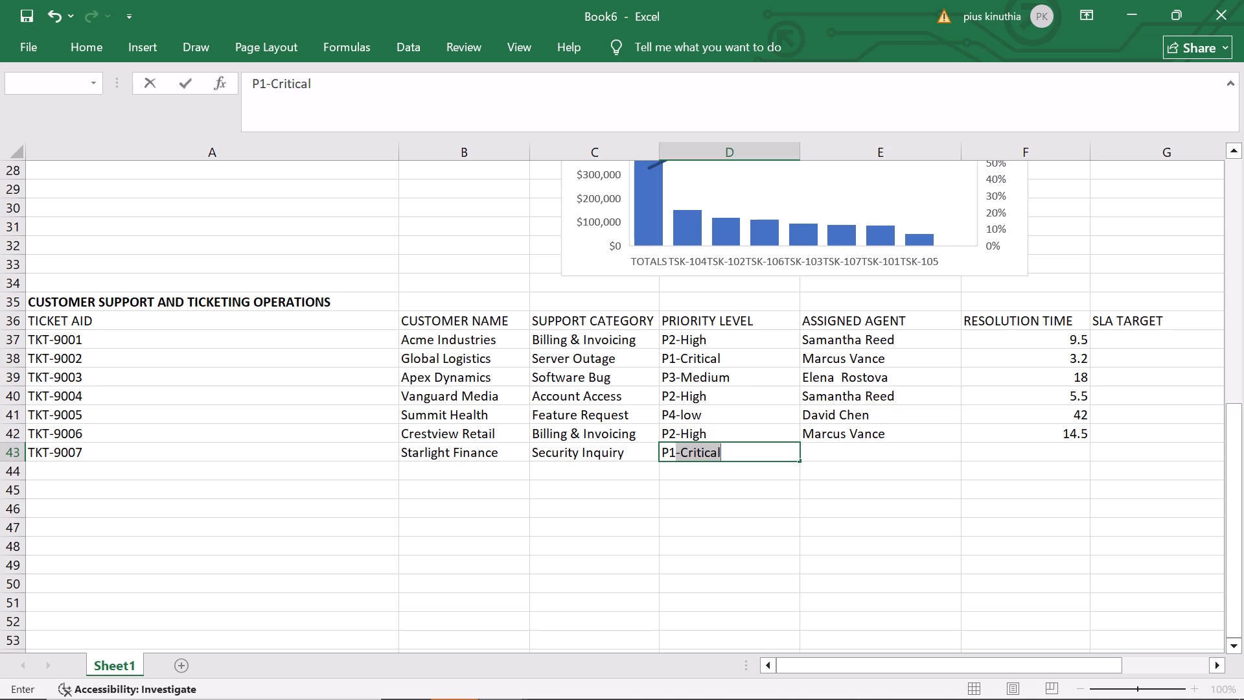
Enter the same assigned agent as ticket TKT-9003 in cell E43 for ticket TKT-9007.
left_click(839, 452)
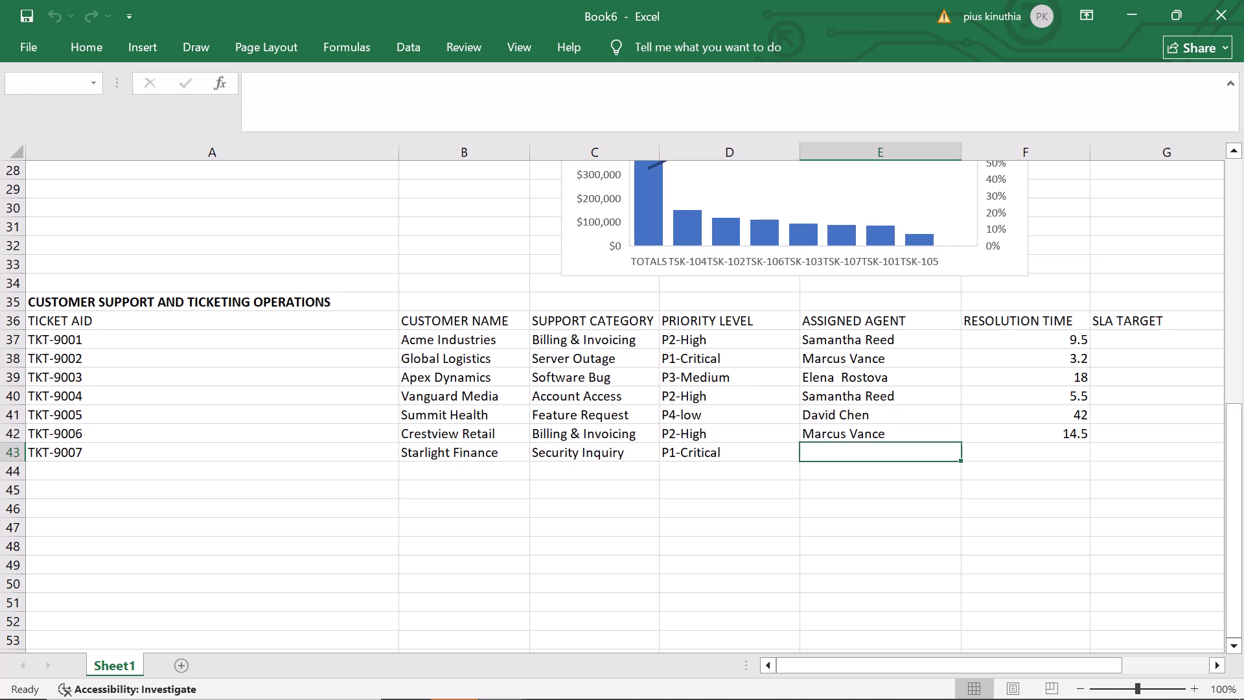
key("r")
key("BackSpace")
key("e")
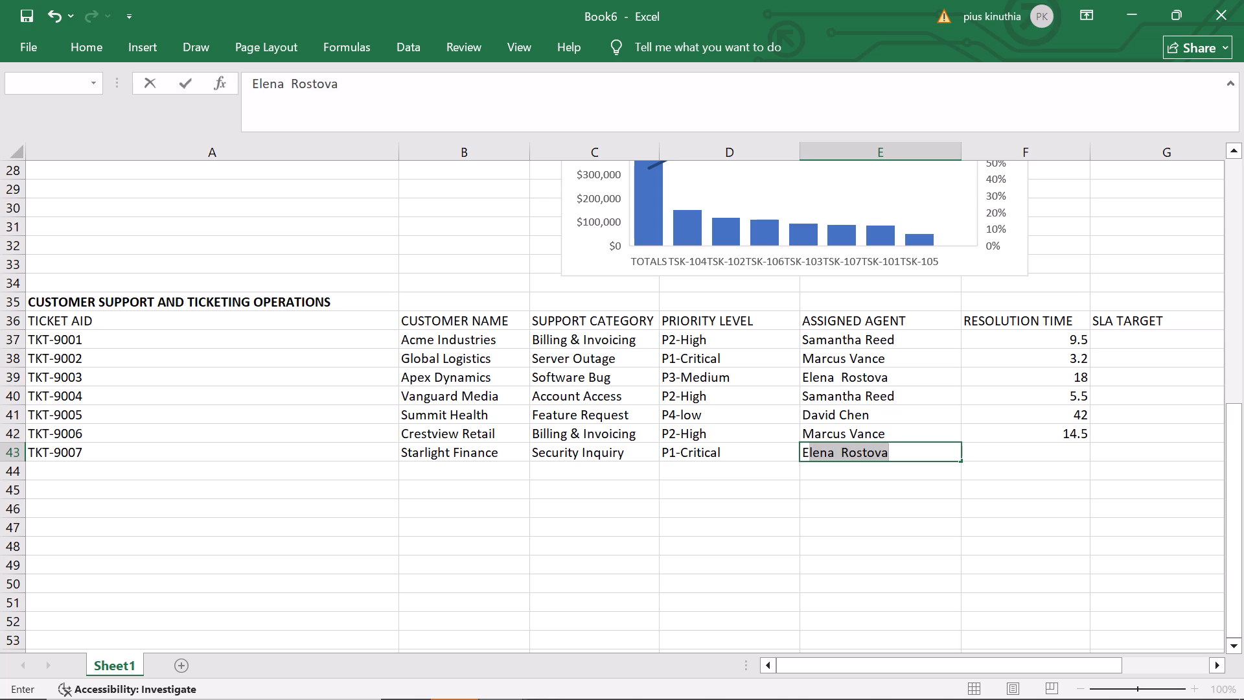
left_click(915, 462)
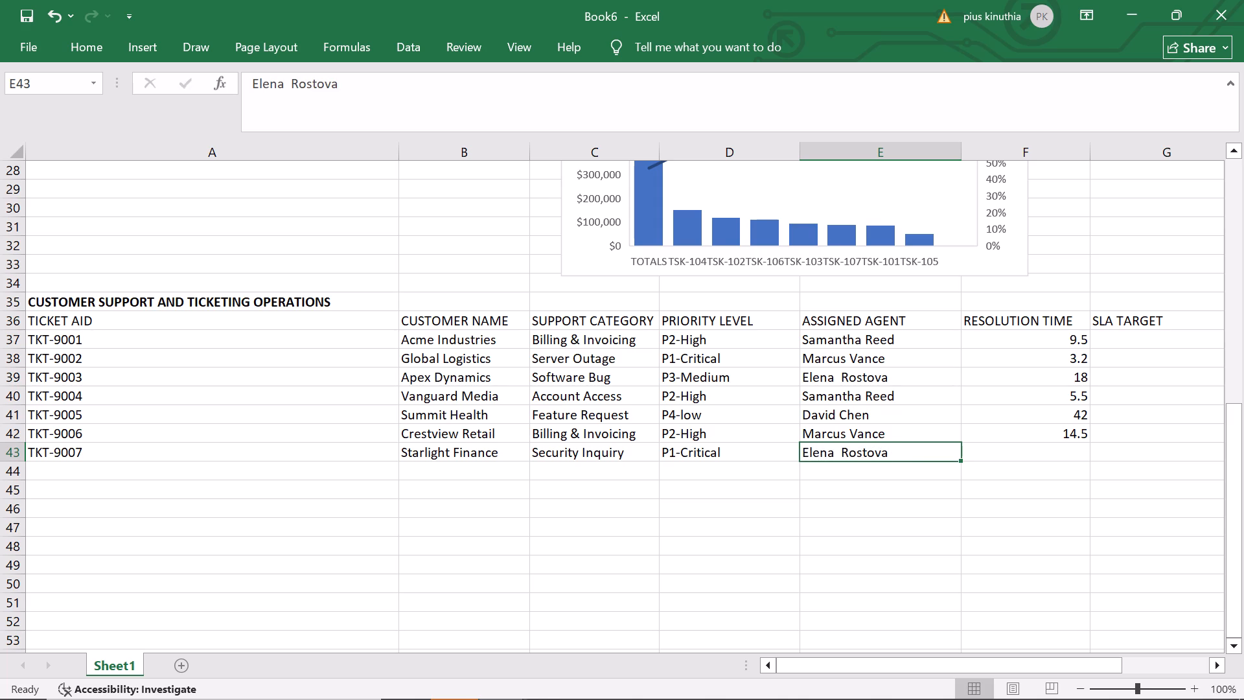
Enter 2.8 in cell F43 as the resolution time for ticket TKT-9007.
left_click(1032, 457)
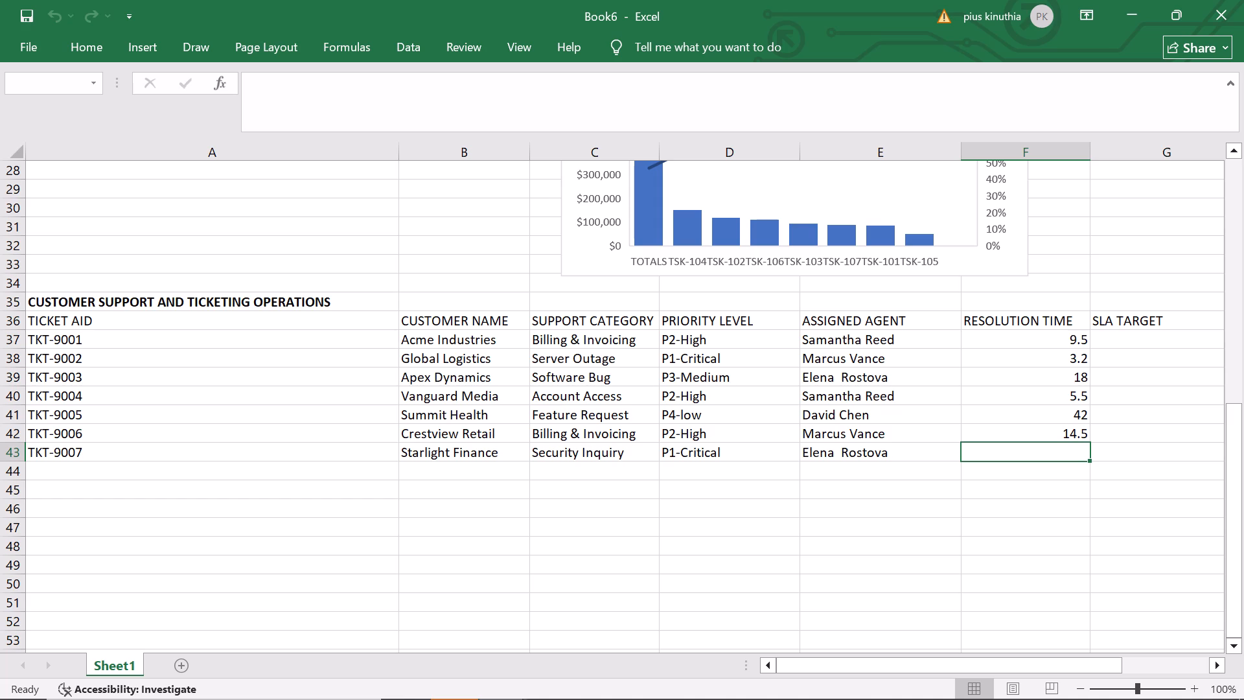
key("2")
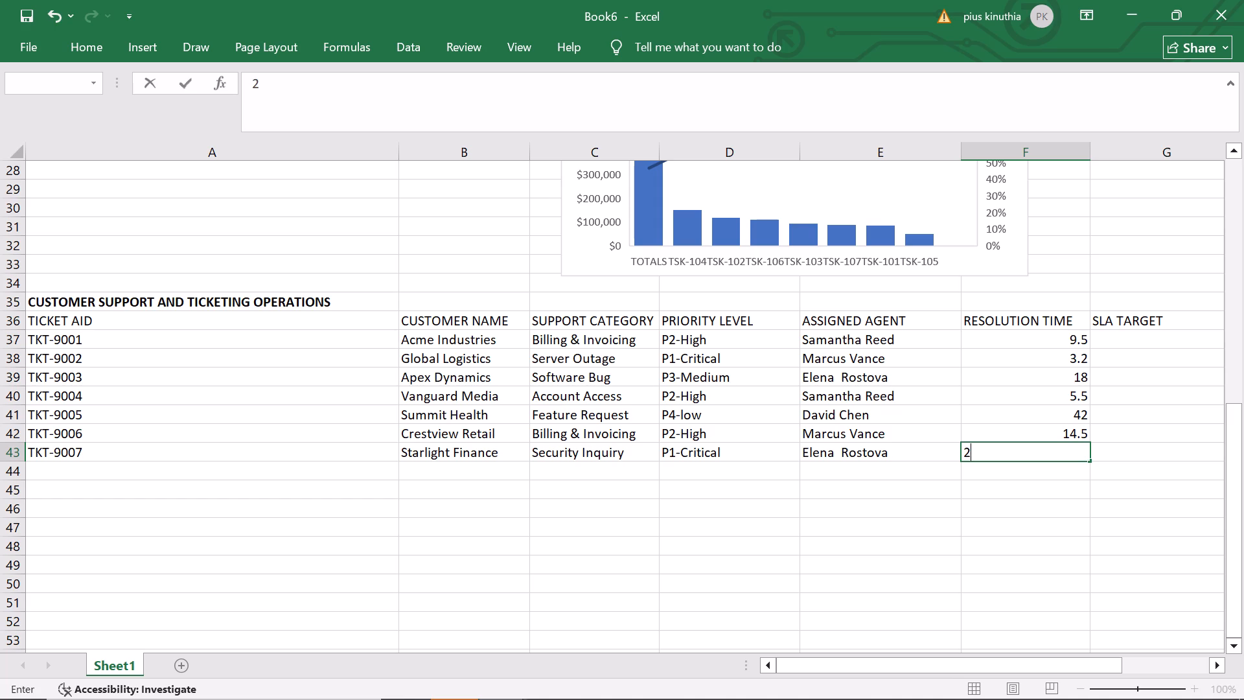
key("period")
key("8")
Enter 4 in cell G43 as the SLA target for ticket TKT-9007.
scroll(1150, 456, "left", 2)
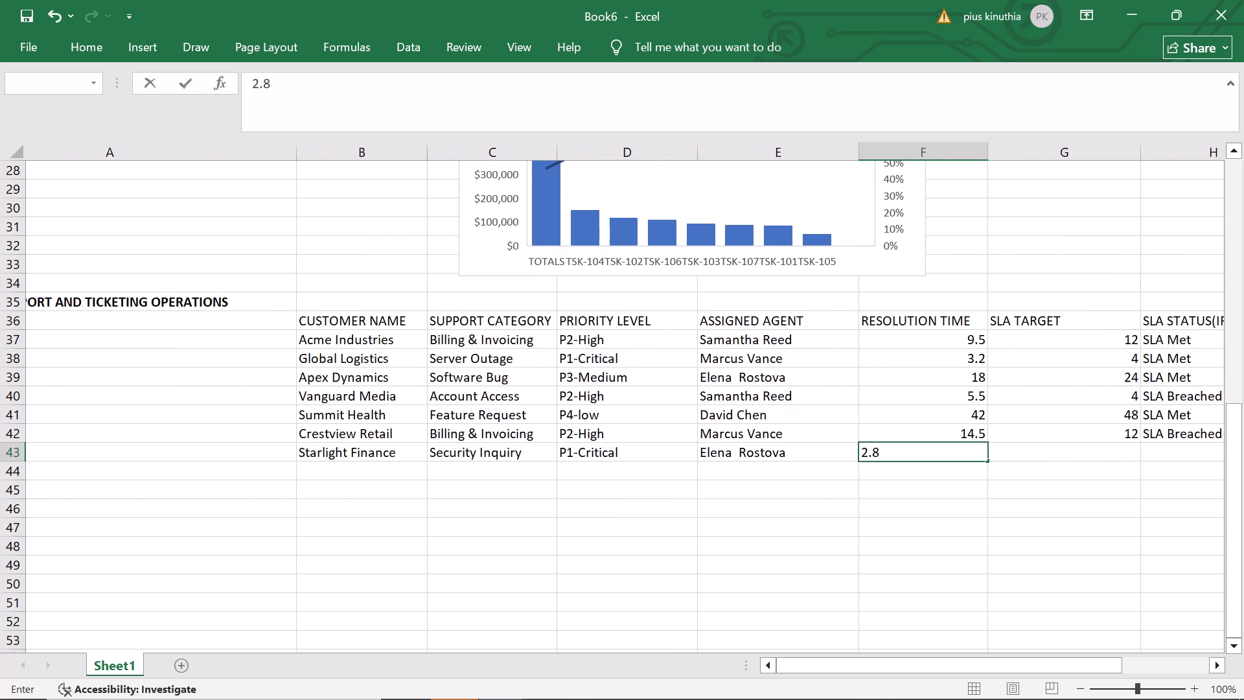
scroll(1077, 441, "left", 5)
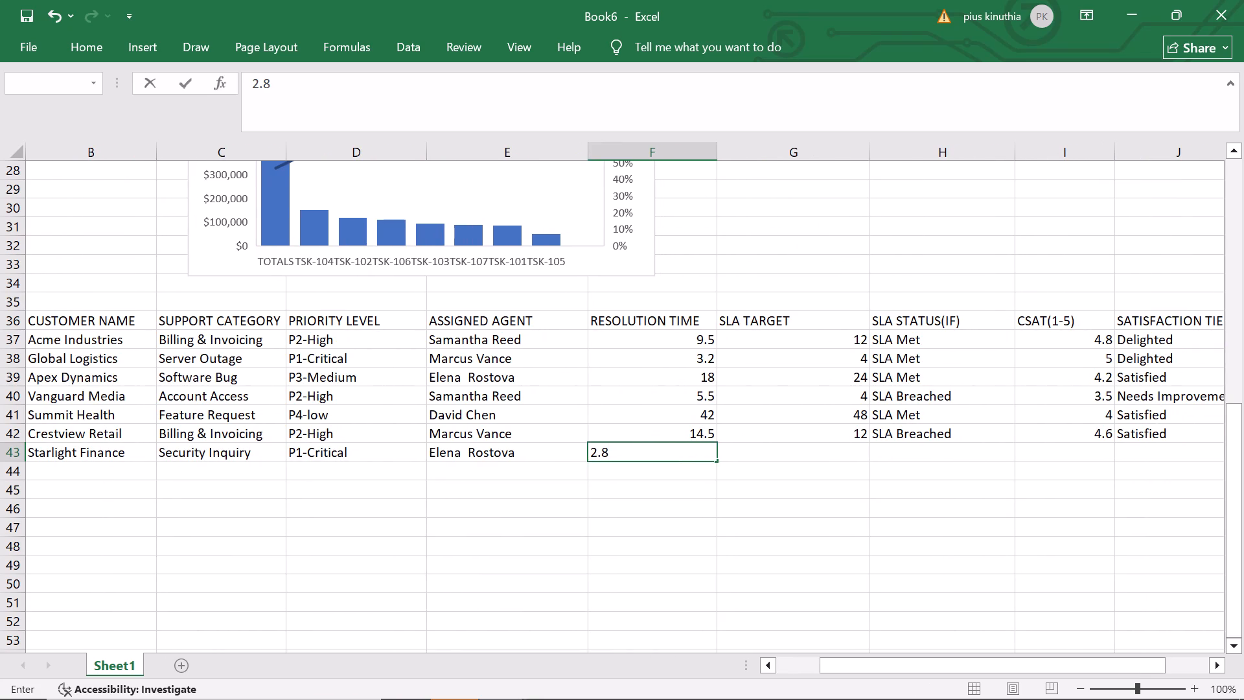
left_click(855, 454)
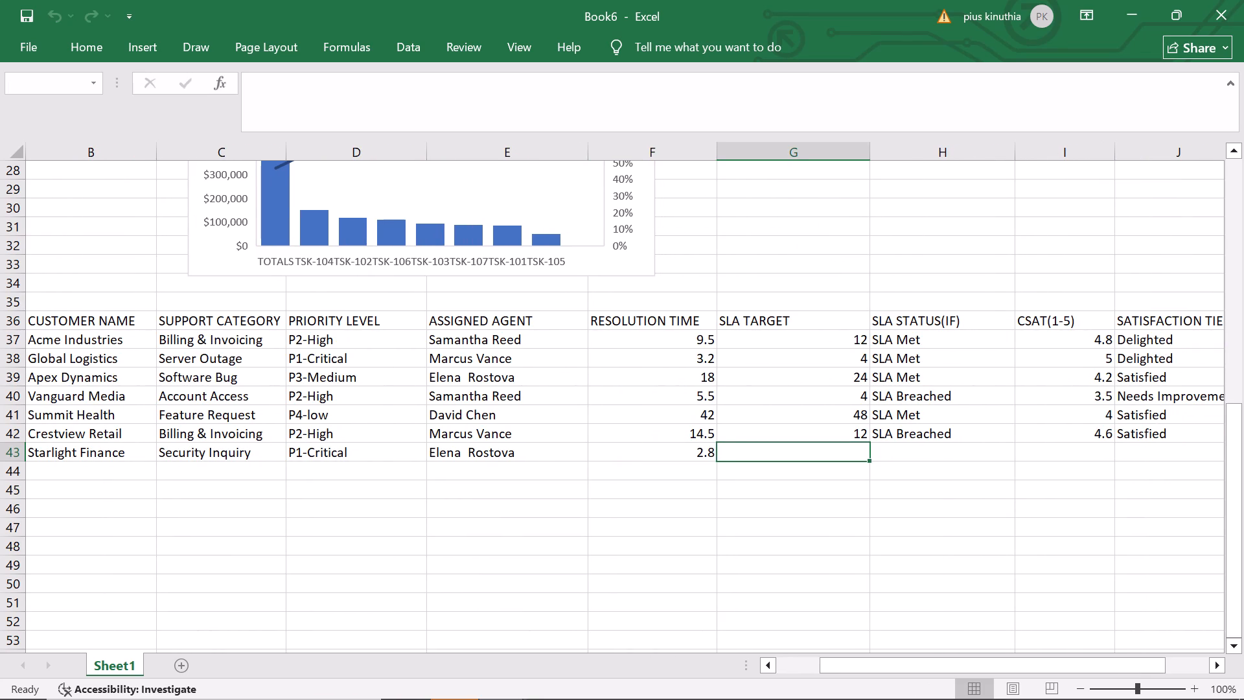
key("4")
Enter SLA Met in cell H43 as the SLA status for ticket TKT-9007.
left_click(899, 455)
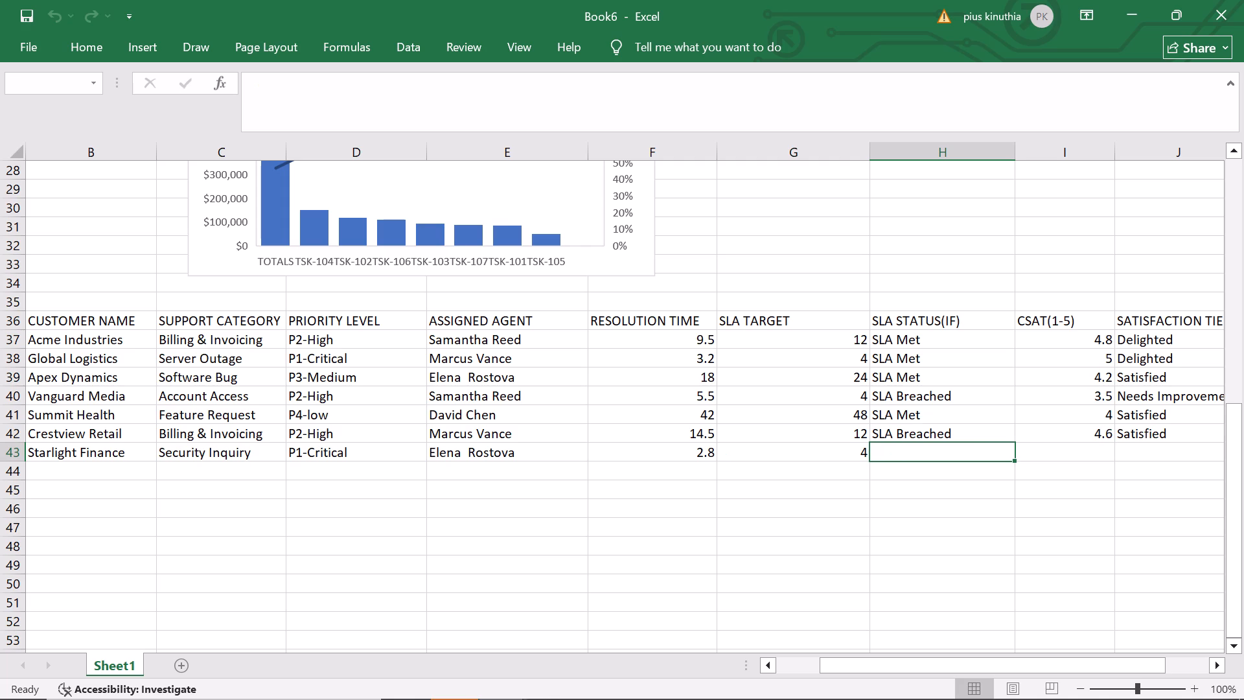
key("s")
type("LA")
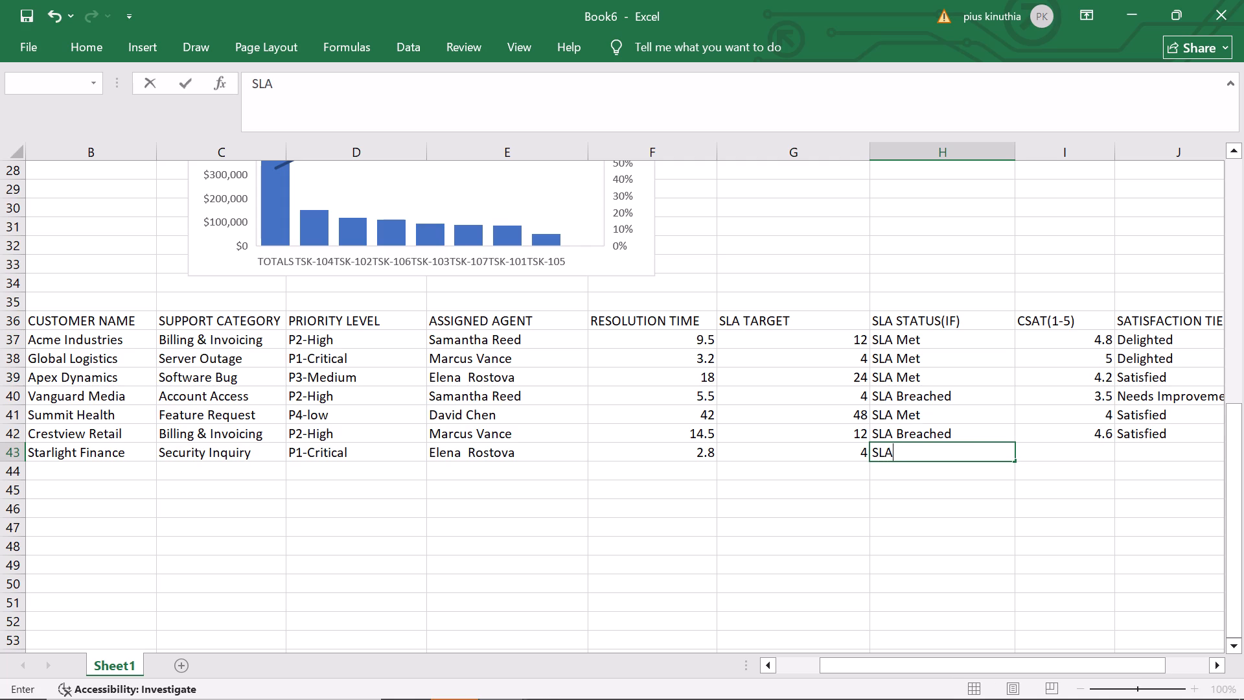
key("space")
key("m")
type("et")
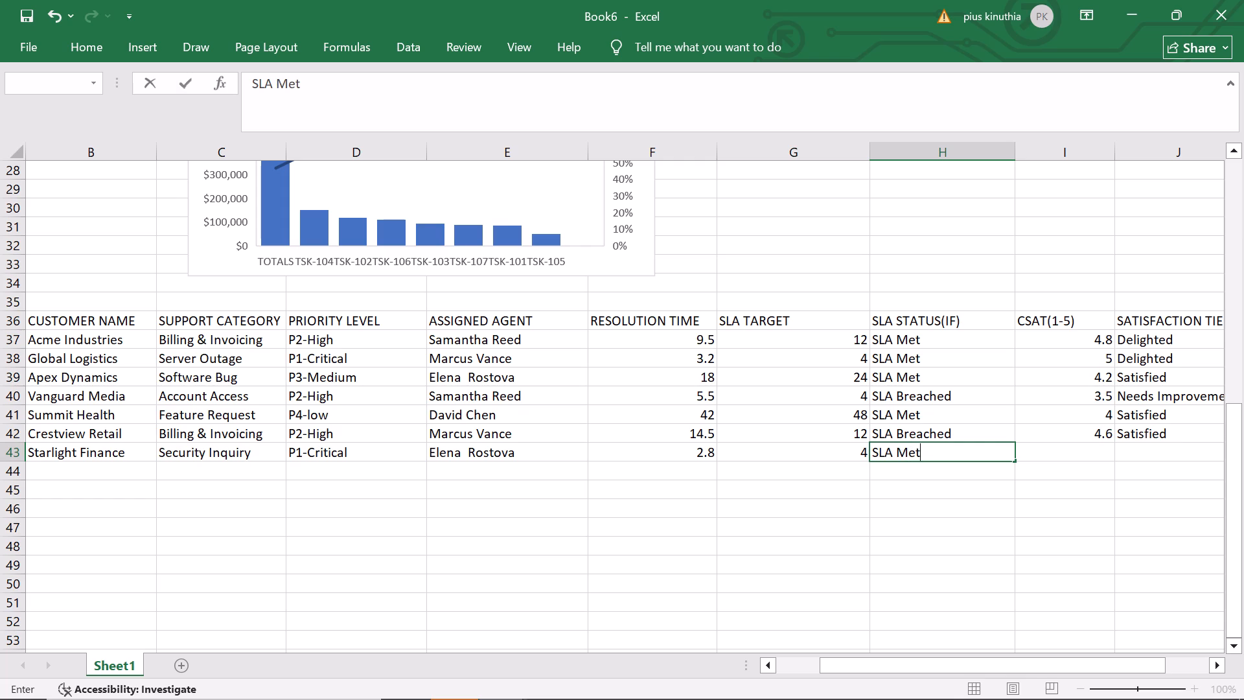
Enter 5.0 in cell I43 as the CSAT score for ticket TKT-9007.
left_click(1092, 456)
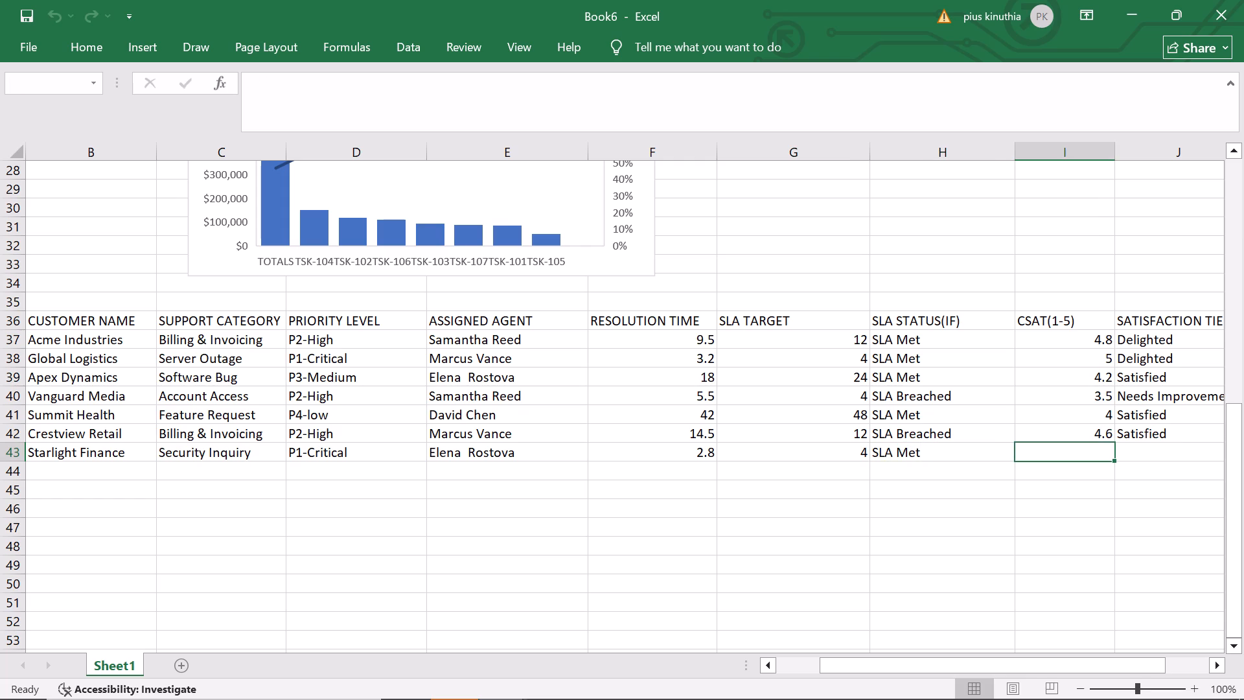
key("5")
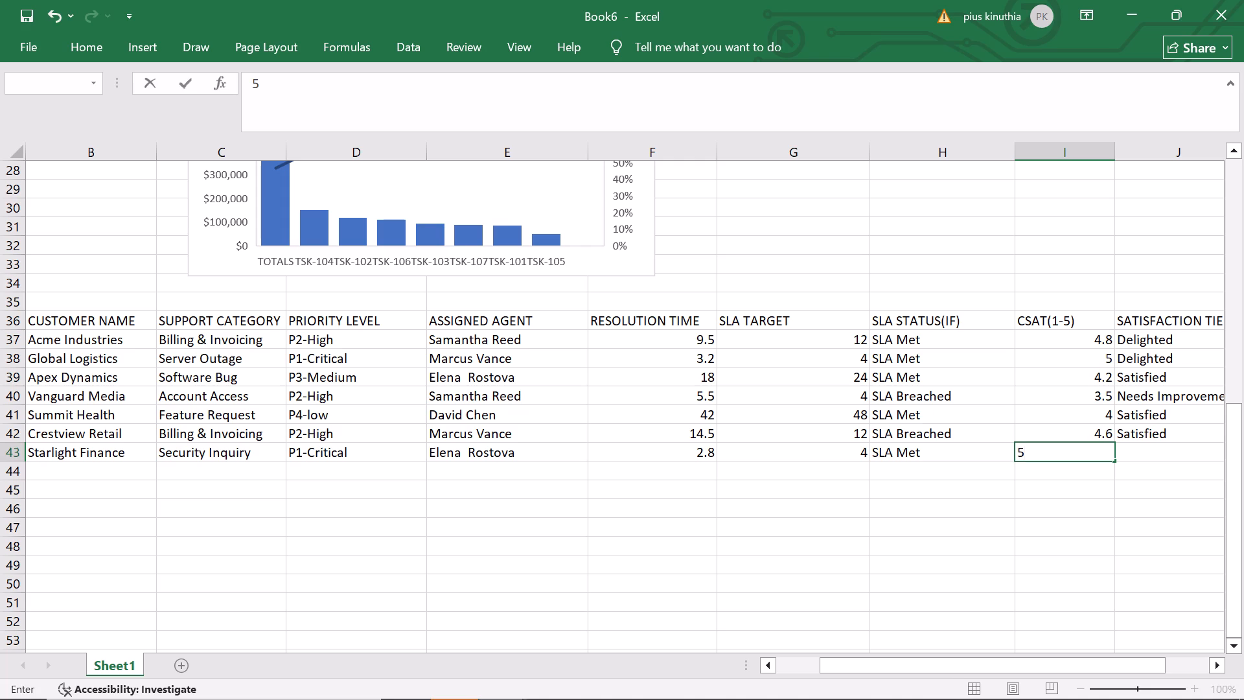
key("period")
key("0")
Enter Delighted in cell J43 as the satisfaction tier for ticket TKT-9007.
left_click(1139, 449)
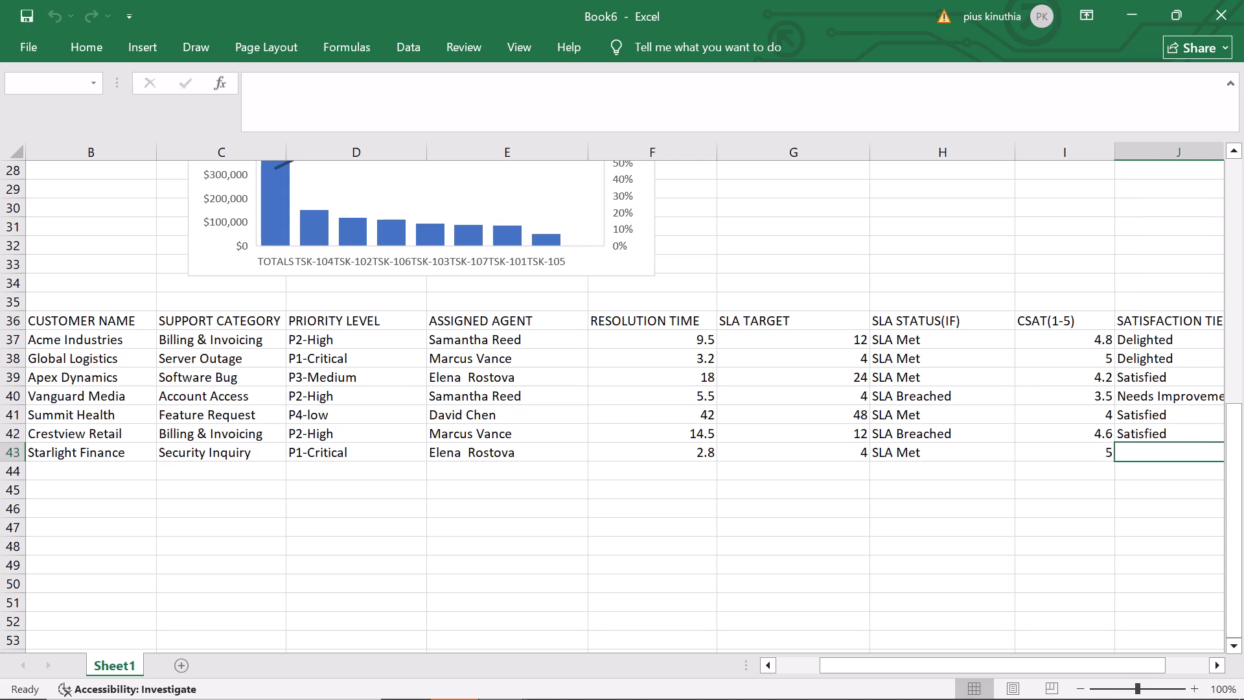
key("d")
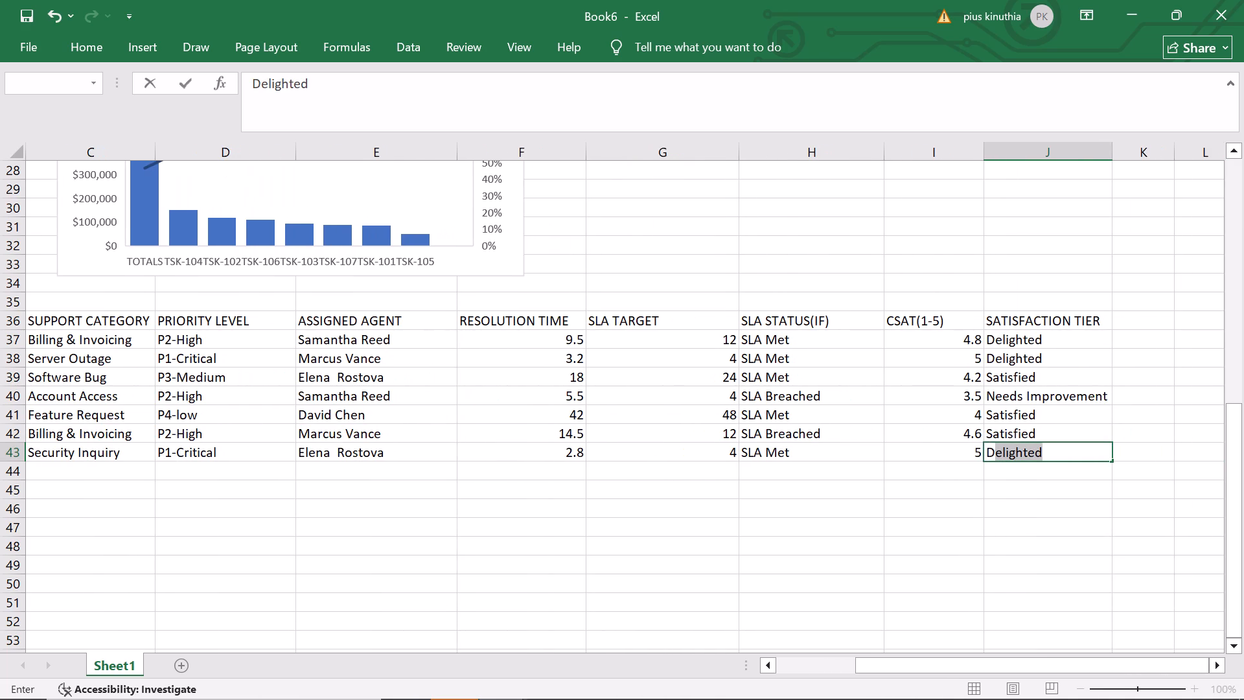
left_click(1055, 460)
Enter TKT-9008 in cell A44 as the next ticket ID.
scroll(839, 457, "right", 6)
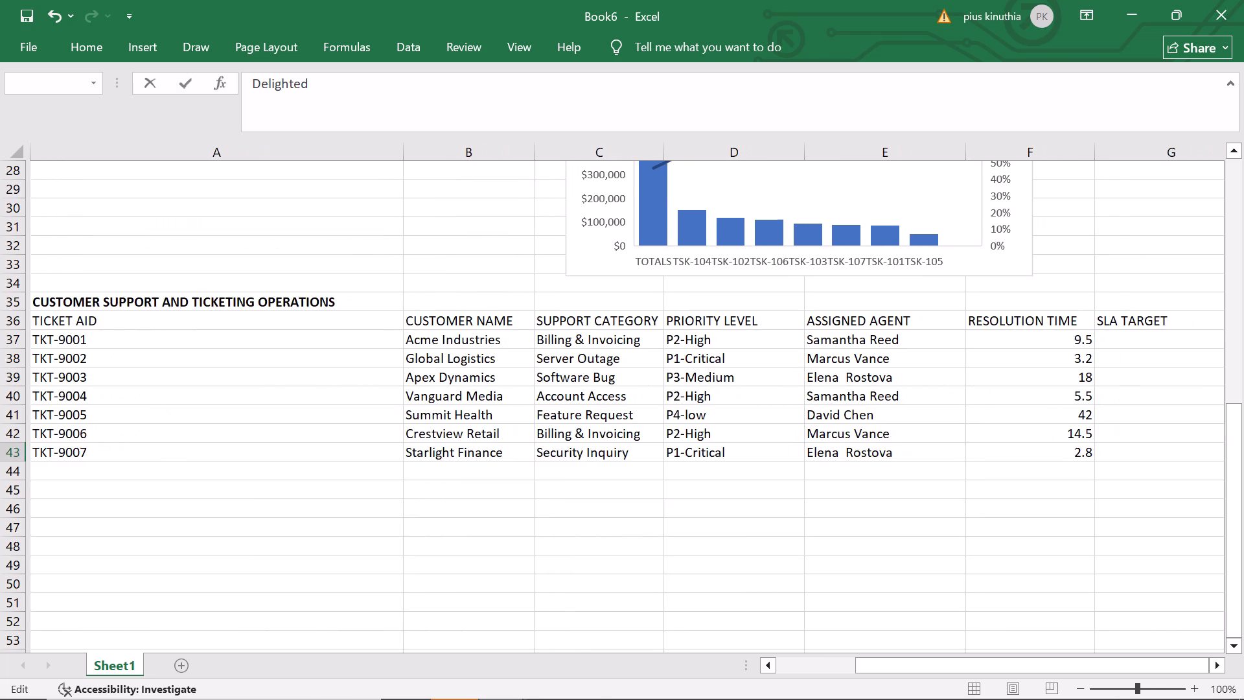
scroll(839, 457, "right", 2)
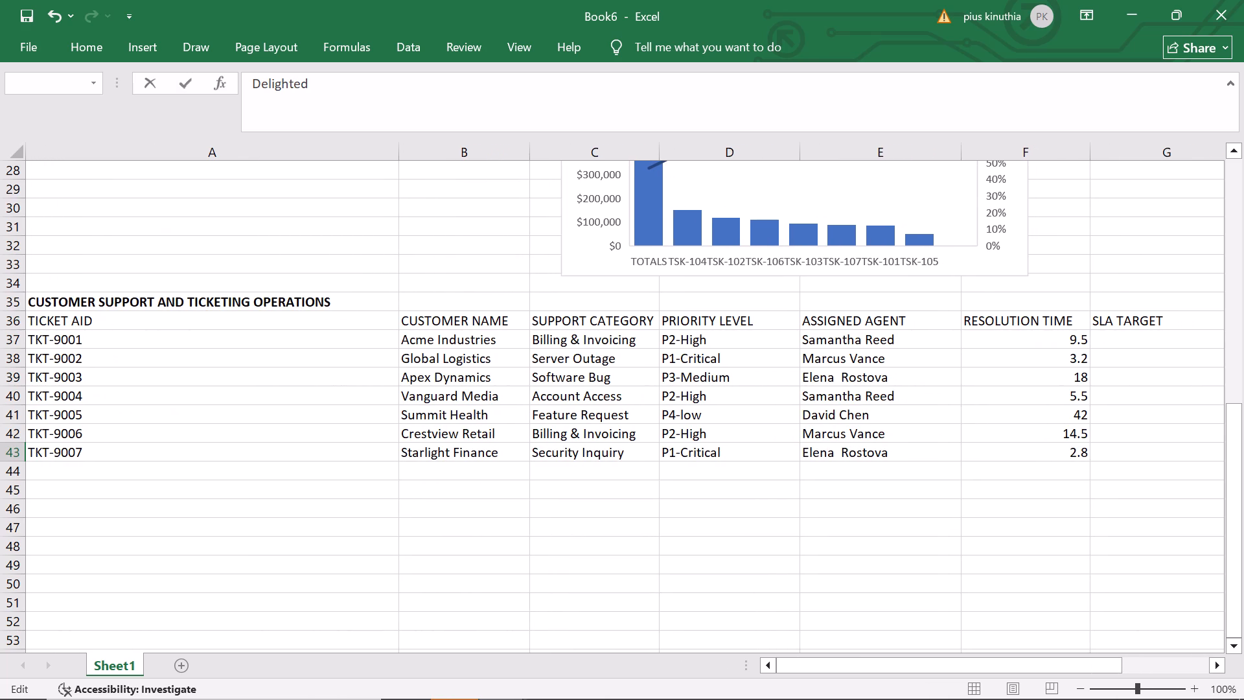
left_click(60, 469)
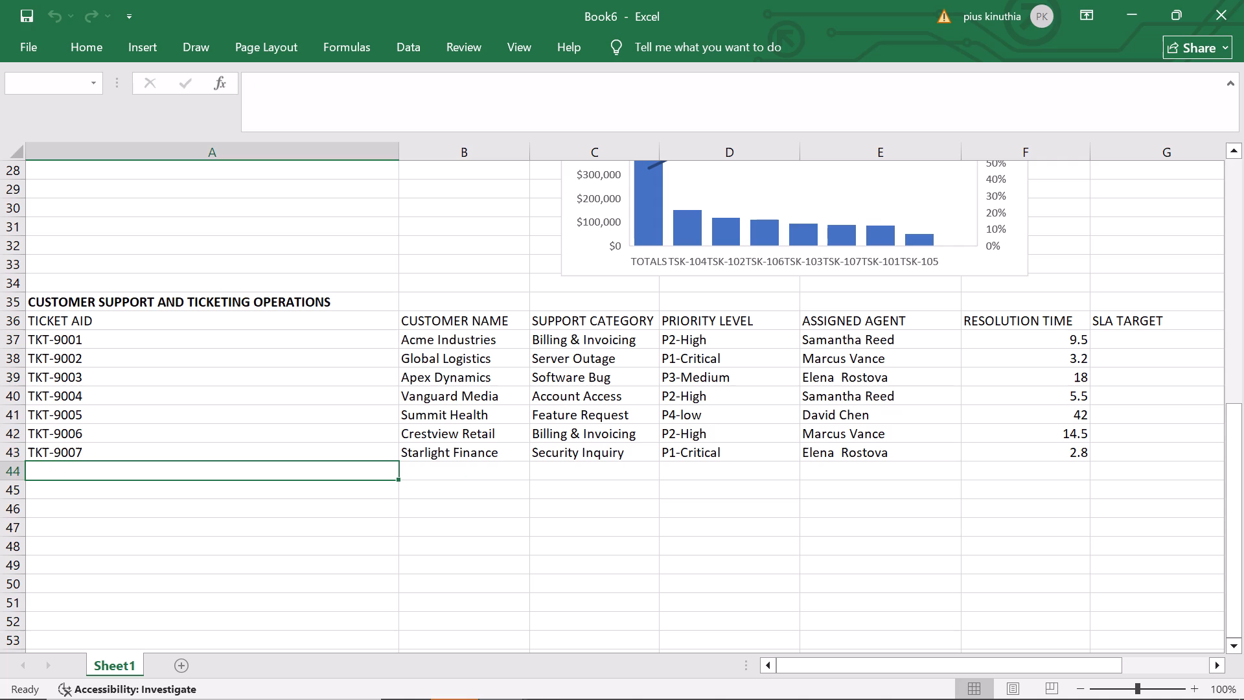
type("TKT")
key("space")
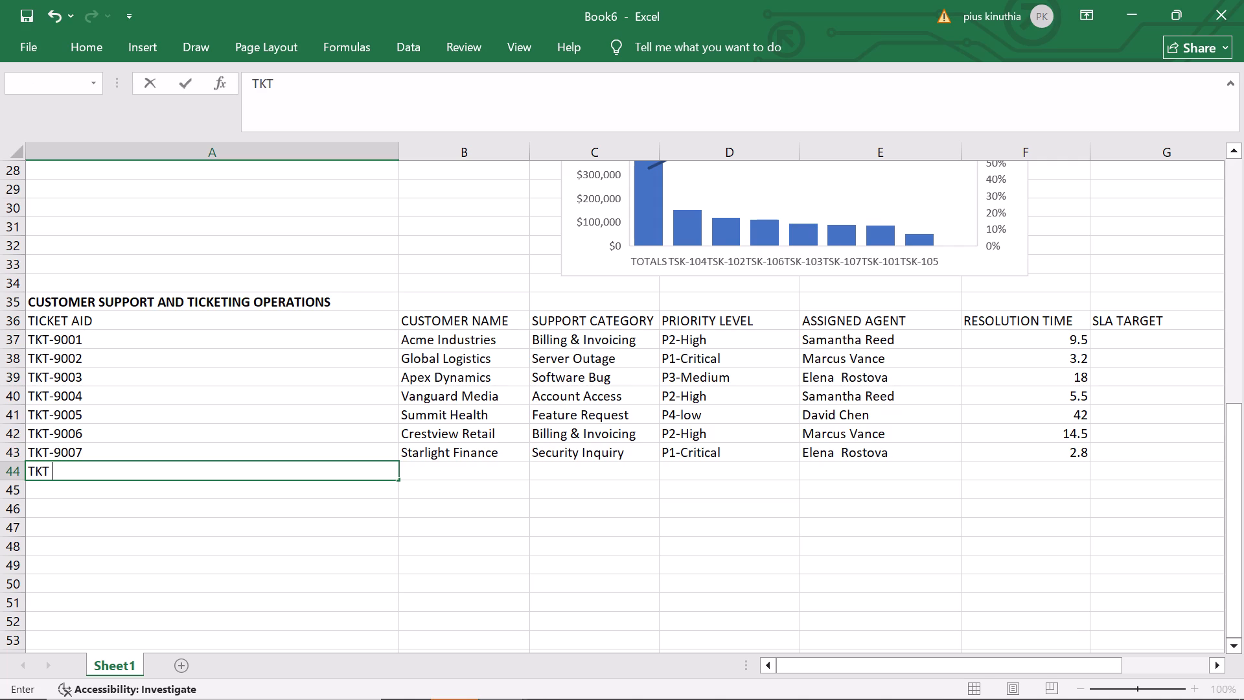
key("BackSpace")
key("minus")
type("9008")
Enter Horizon Tech in cell B44 as the customer name for ticket TKT-9008.
left_click(423, 470)
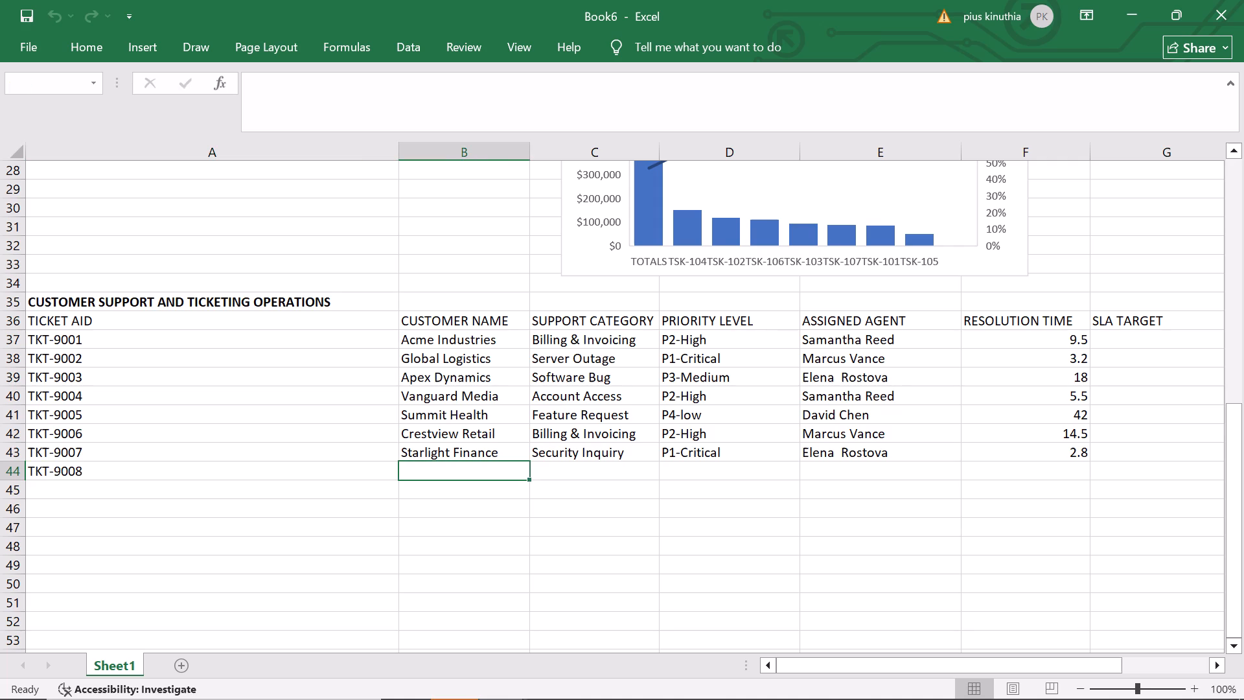
key("h")
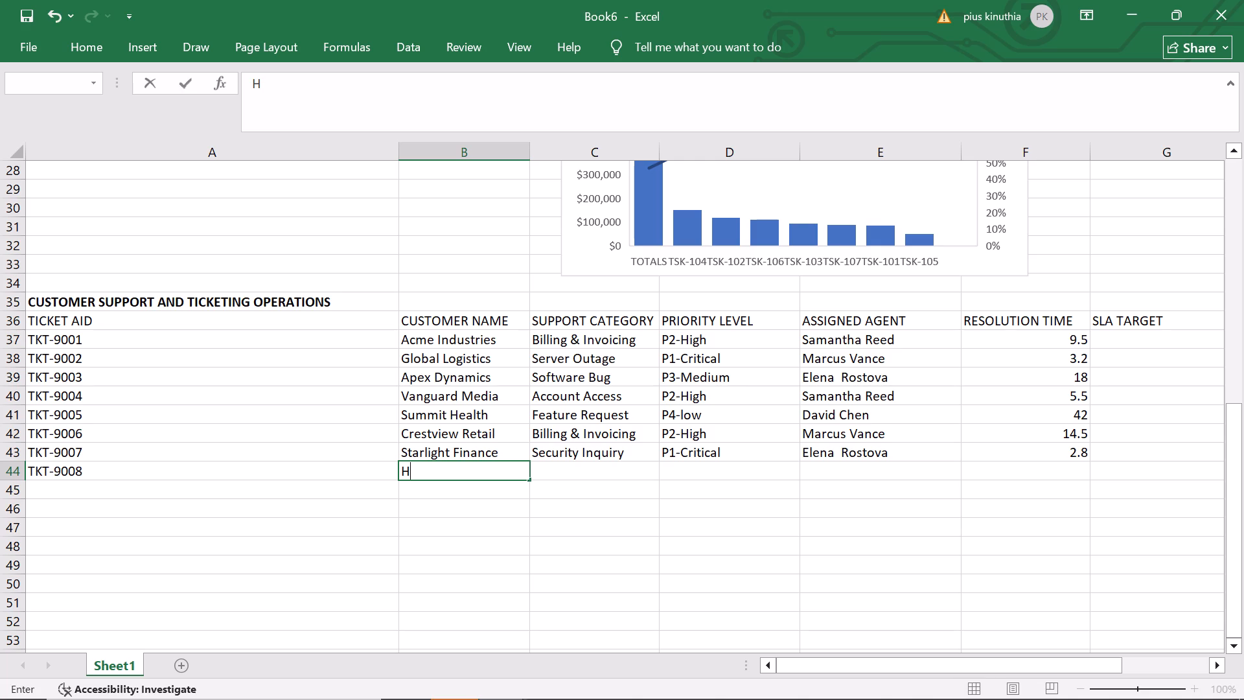
type("orizon")
key("space")
key("t")
type("ech")
Enter Software Bug in cell C44 as the support category for ticket TKT-9008.
left_click(568, 467)
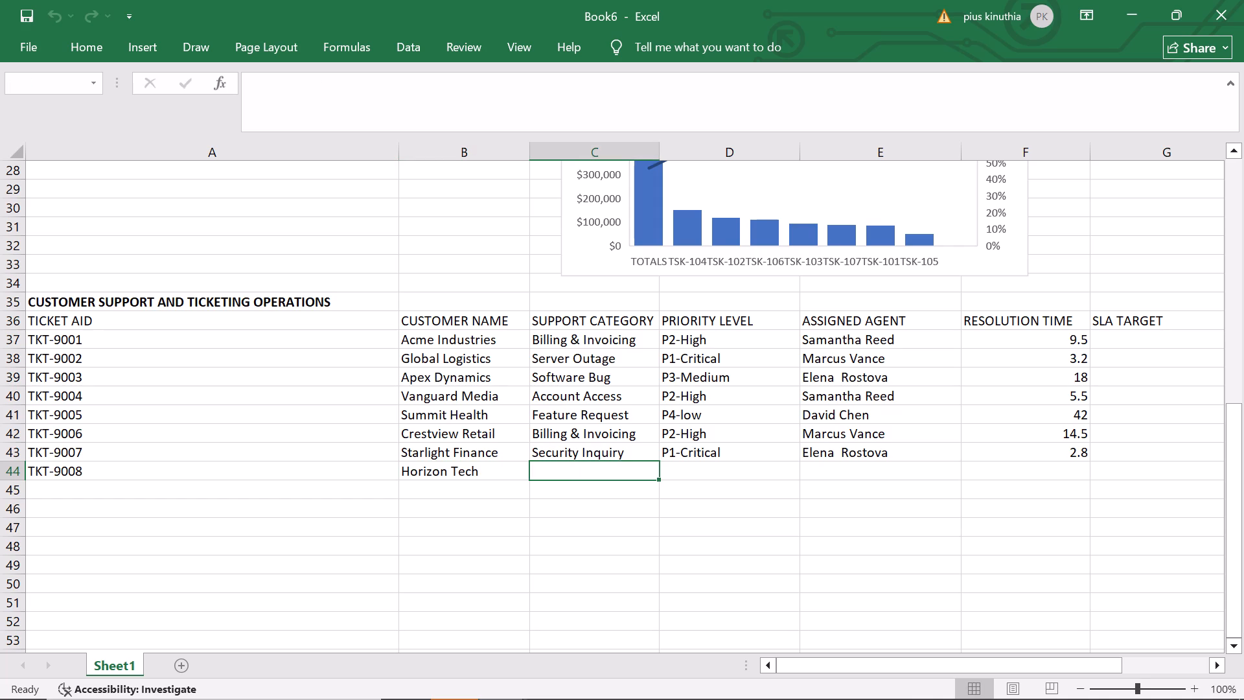
key("s")
type("oft")
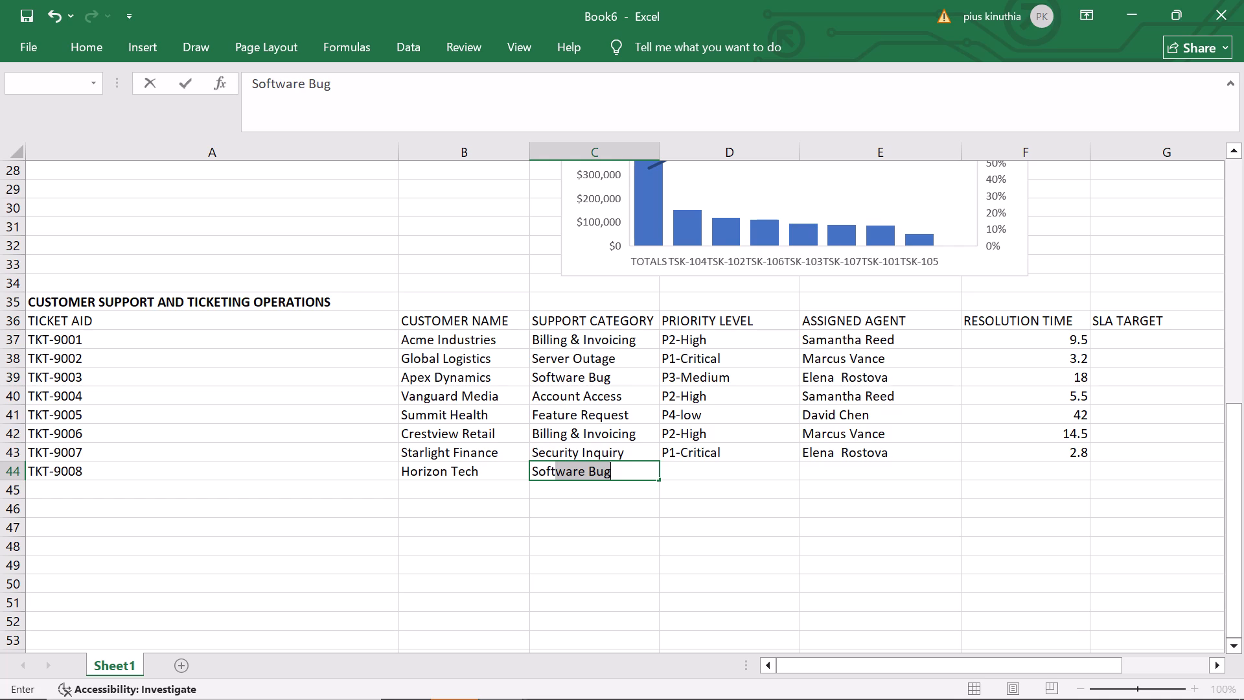
left_click(619, 481)
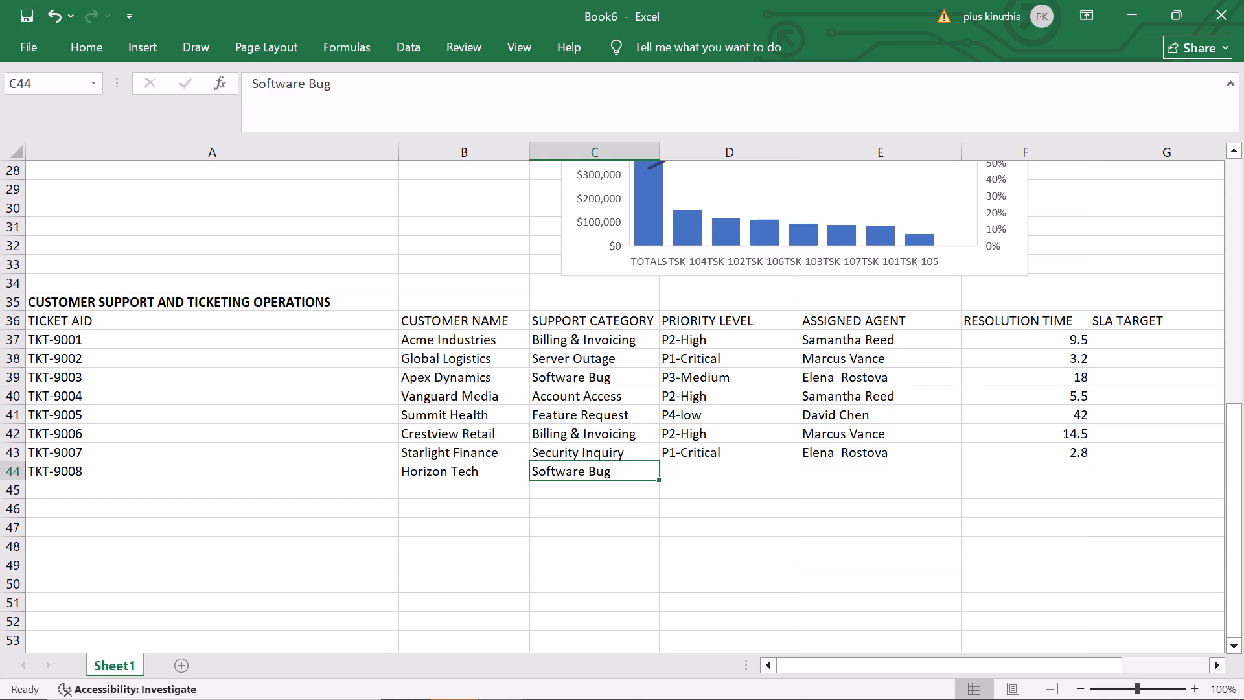
Enter P3-Medium in cell D44 as the priority level for ticket TKT-9008.
left_click(678, 478)
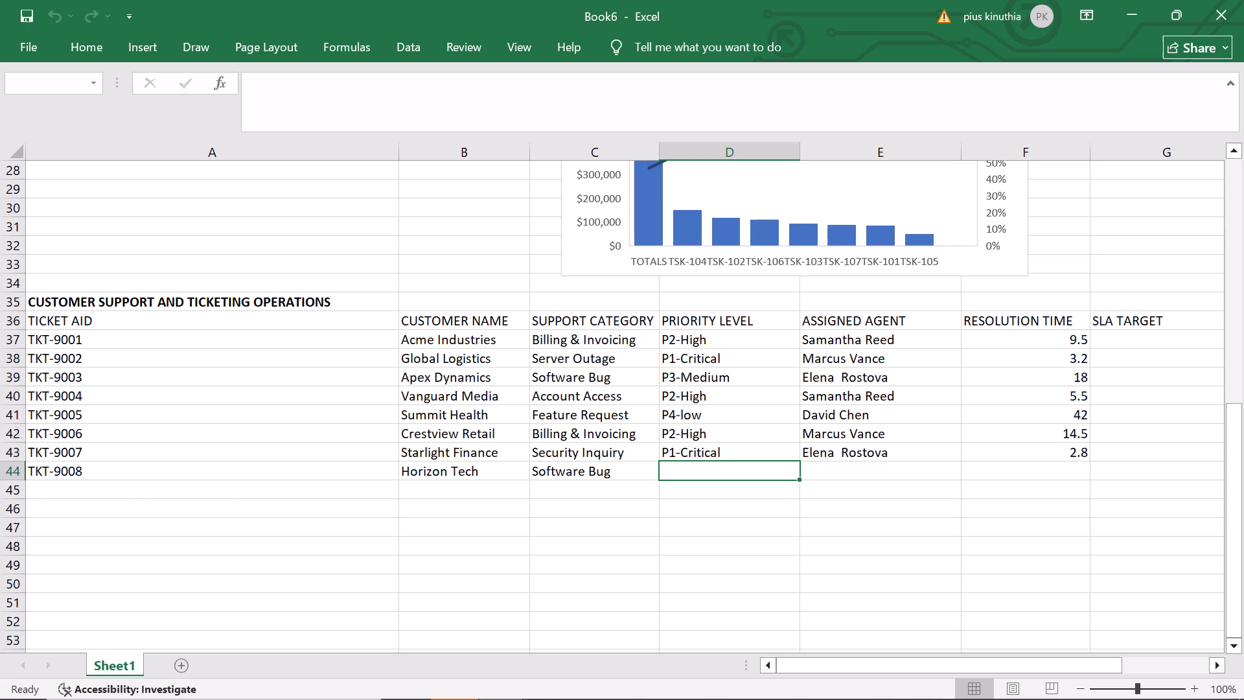
key("p")
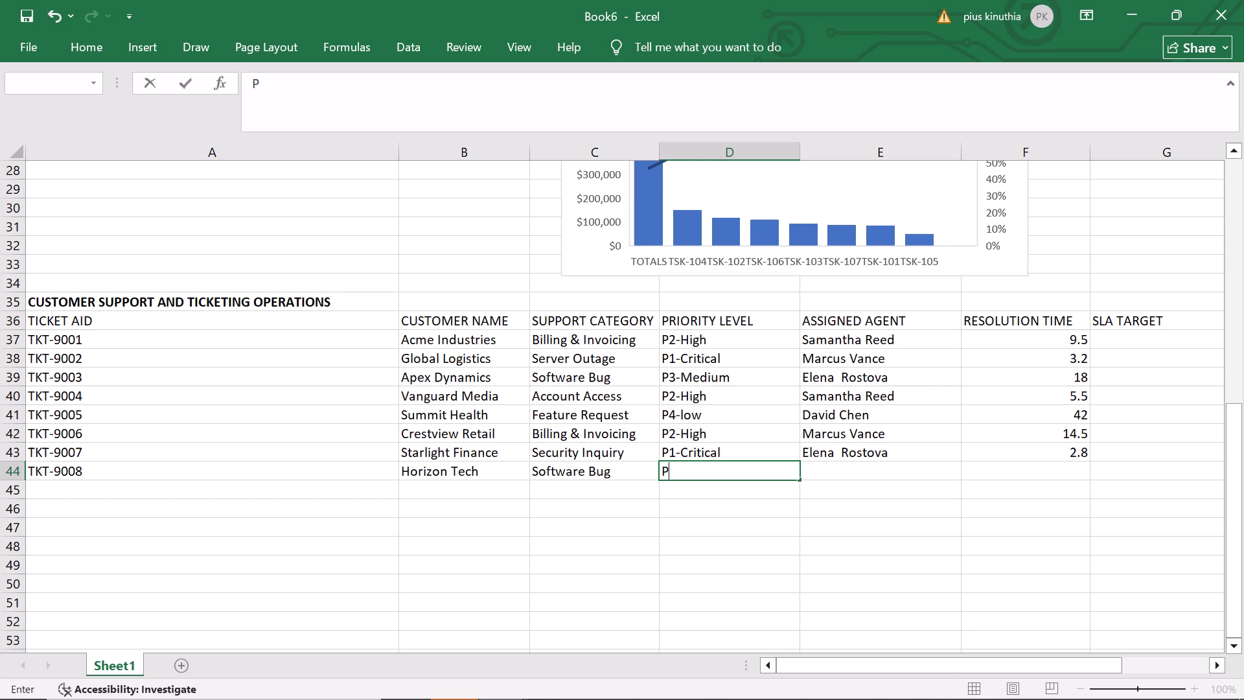
key("3")
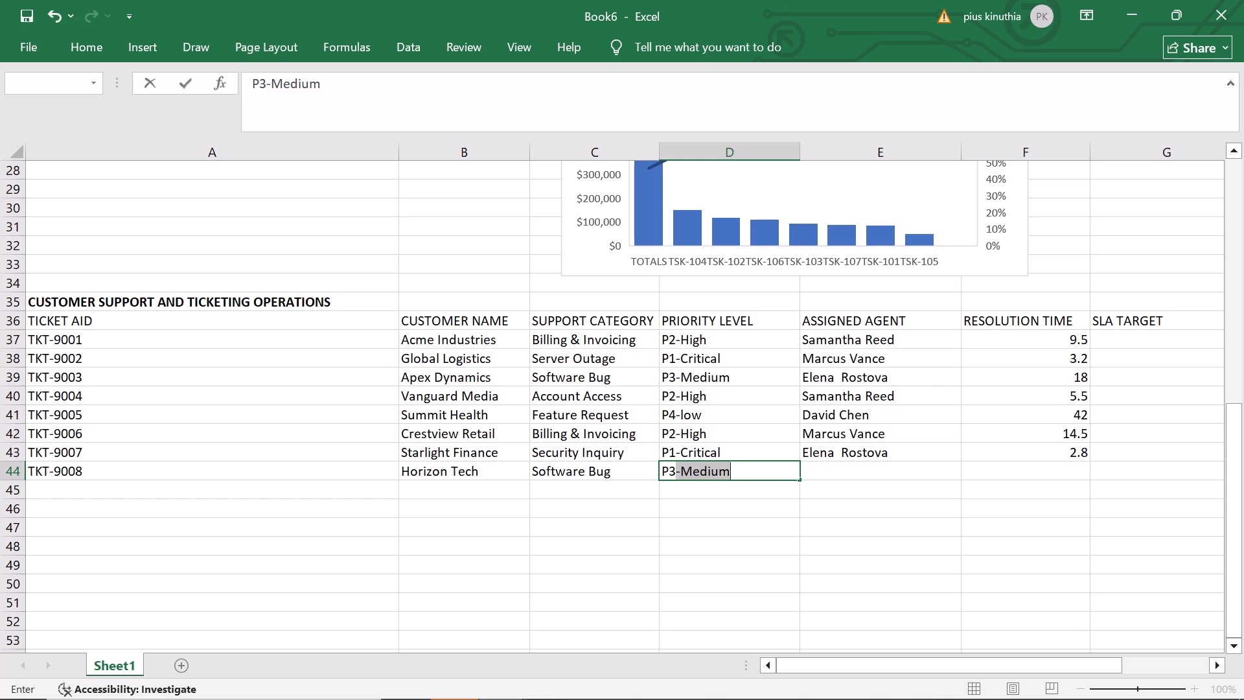
left_click(733, 463)
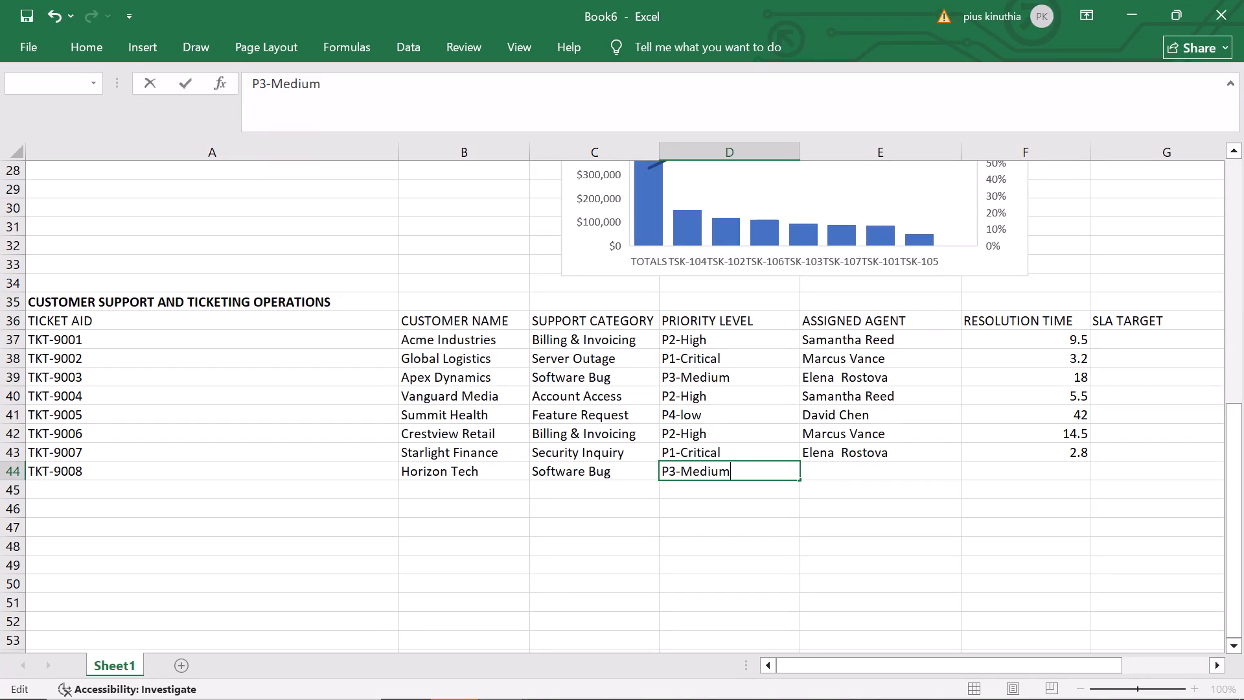
Enter the same assigned agent as ticket TKT-9005 in cell E44 for ticket TKT-9008.
left_click(822, 469)
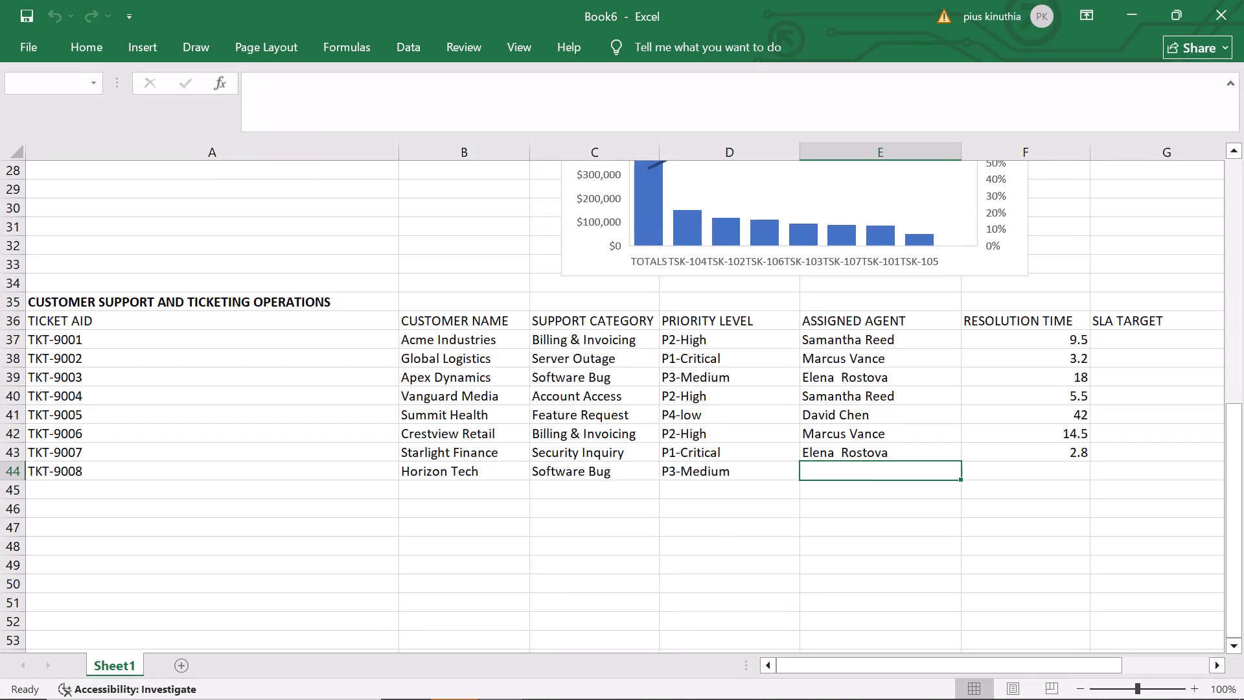
key("d")
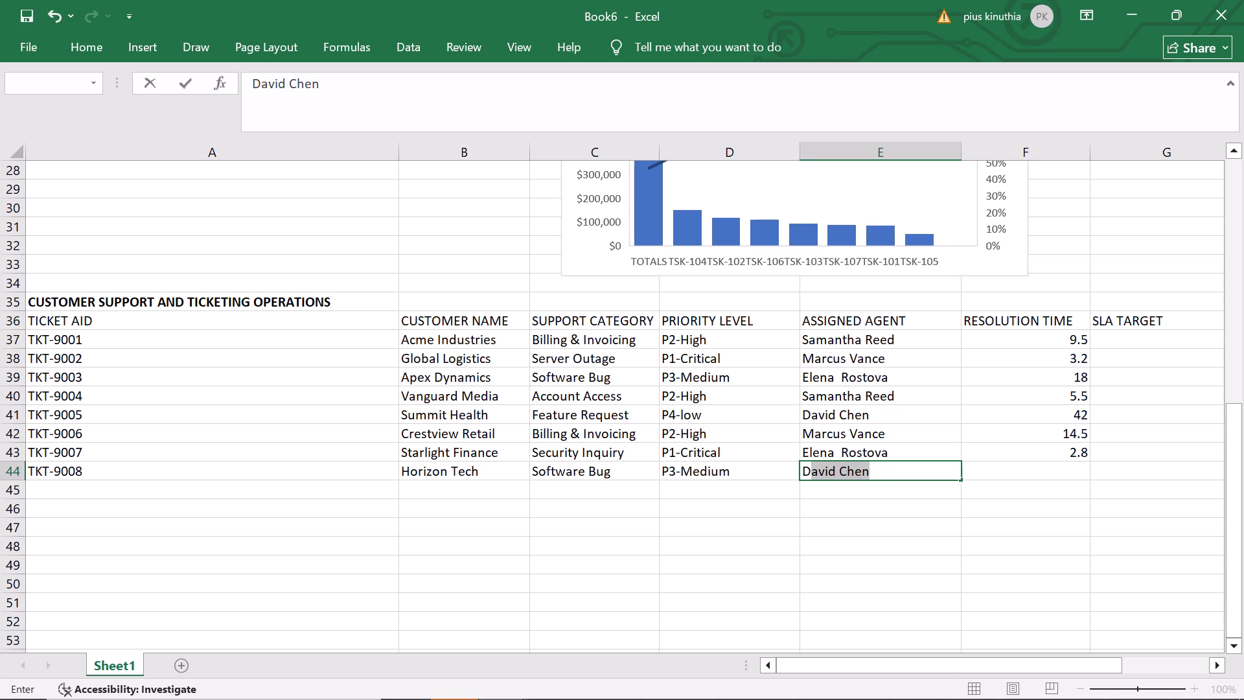
key("a")
type("vid")
Enter 22.0 in cell F44 as the resolution time for ticket TKT-9008.
left_click(908, 476)
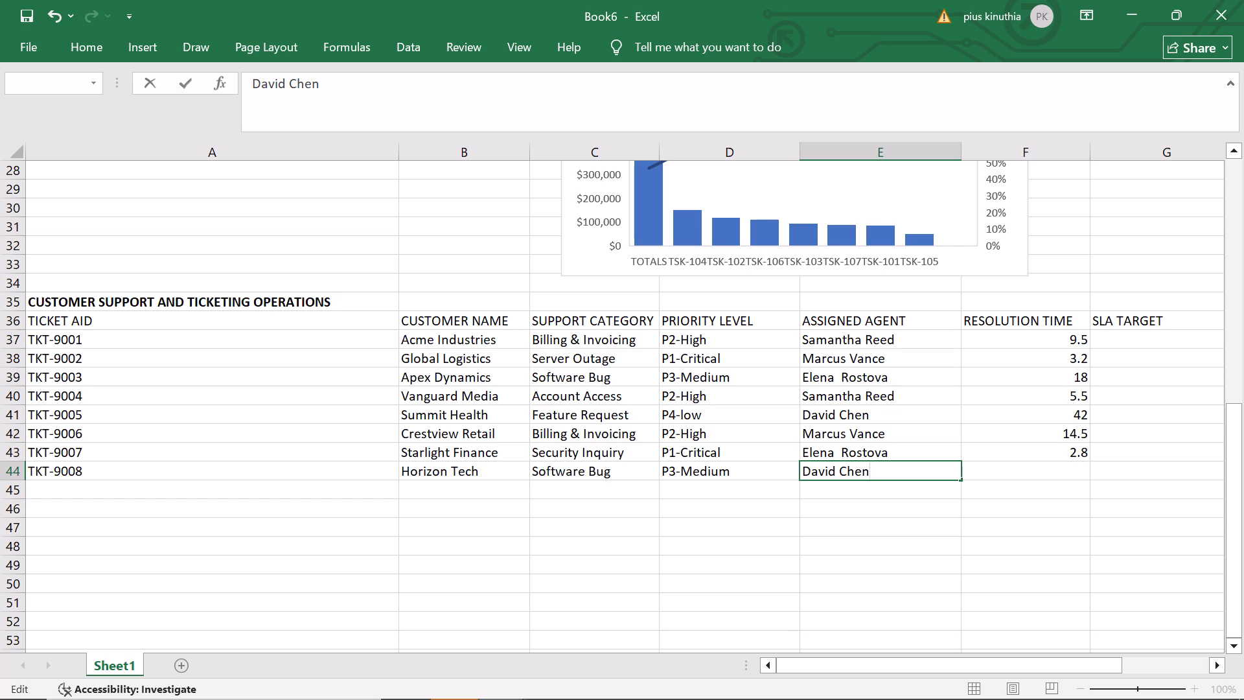
left_click(1060, 473)
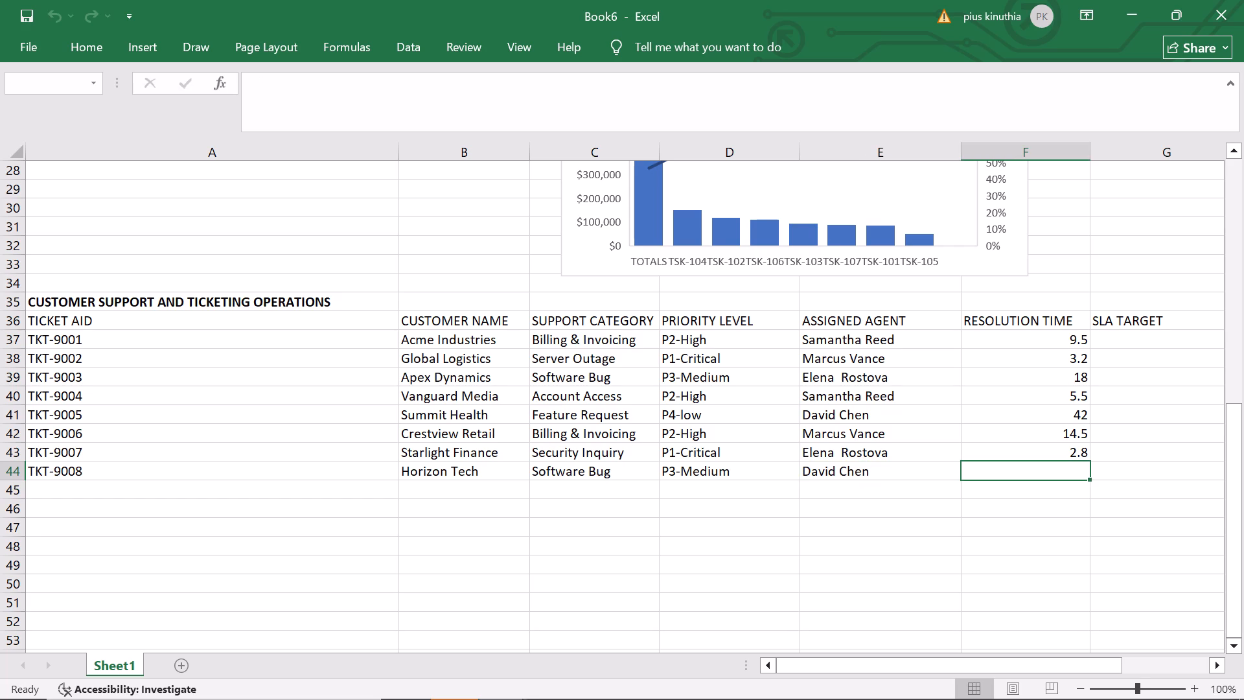
type("22")
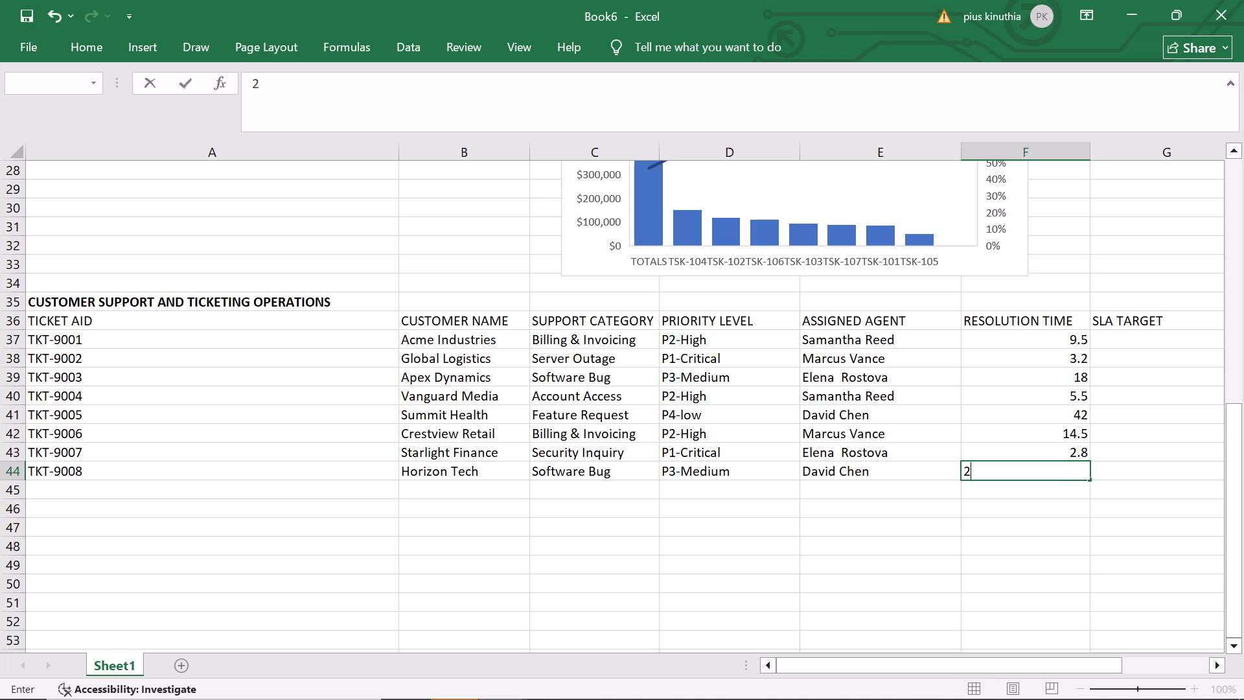
key("period")
key("0")
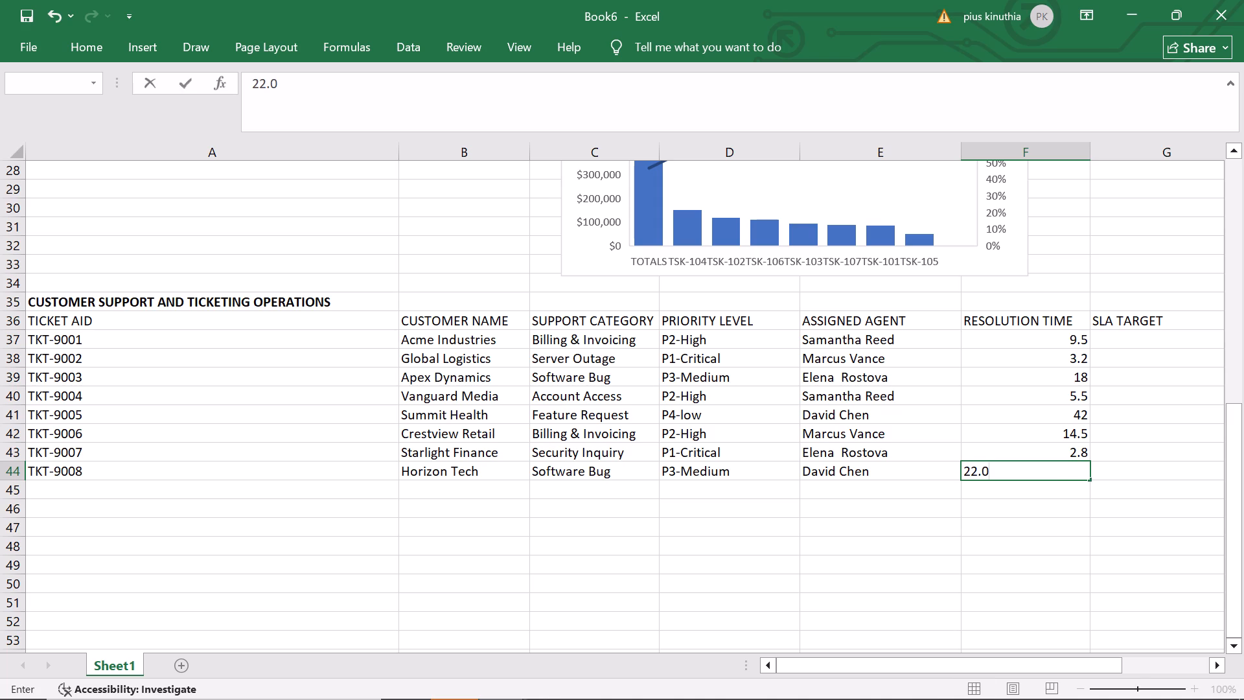
left_click(888, 485)
scroll(363, 547, "right", 5)
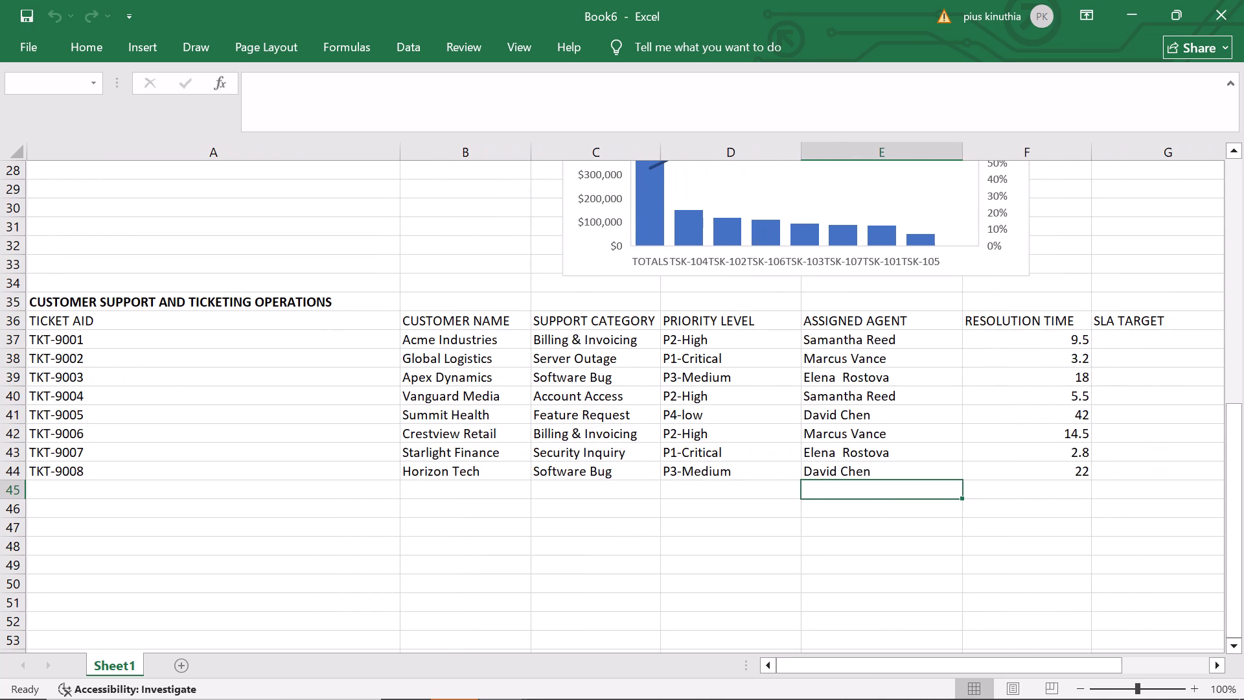
Enter the label TOTAL in cell A45 below the last ticket record.
left_click(44, 493)
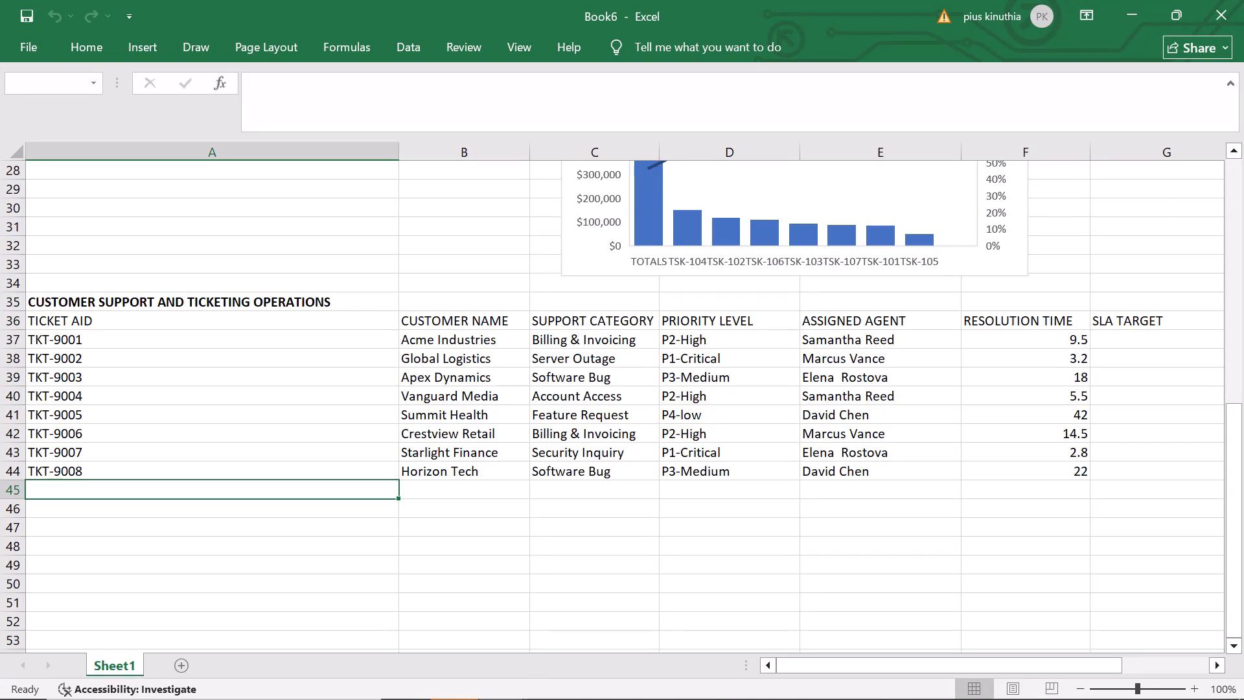
left_click(49, 489)
key("t")
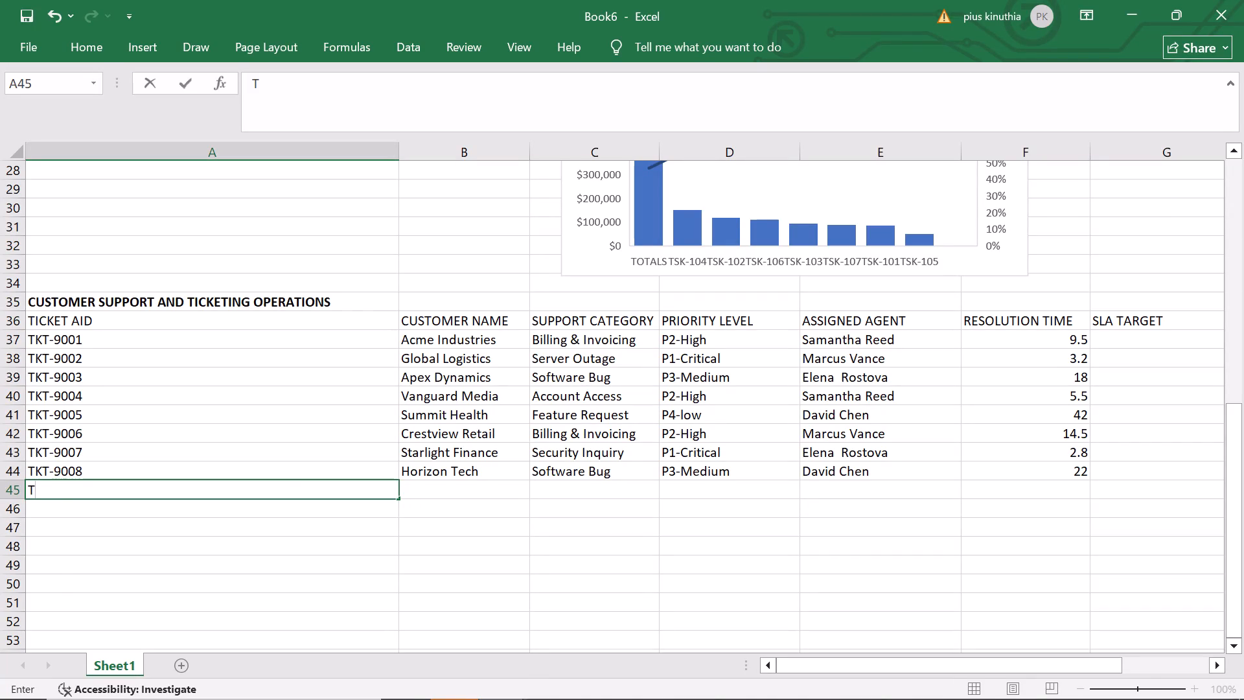
key("o")
key("t")
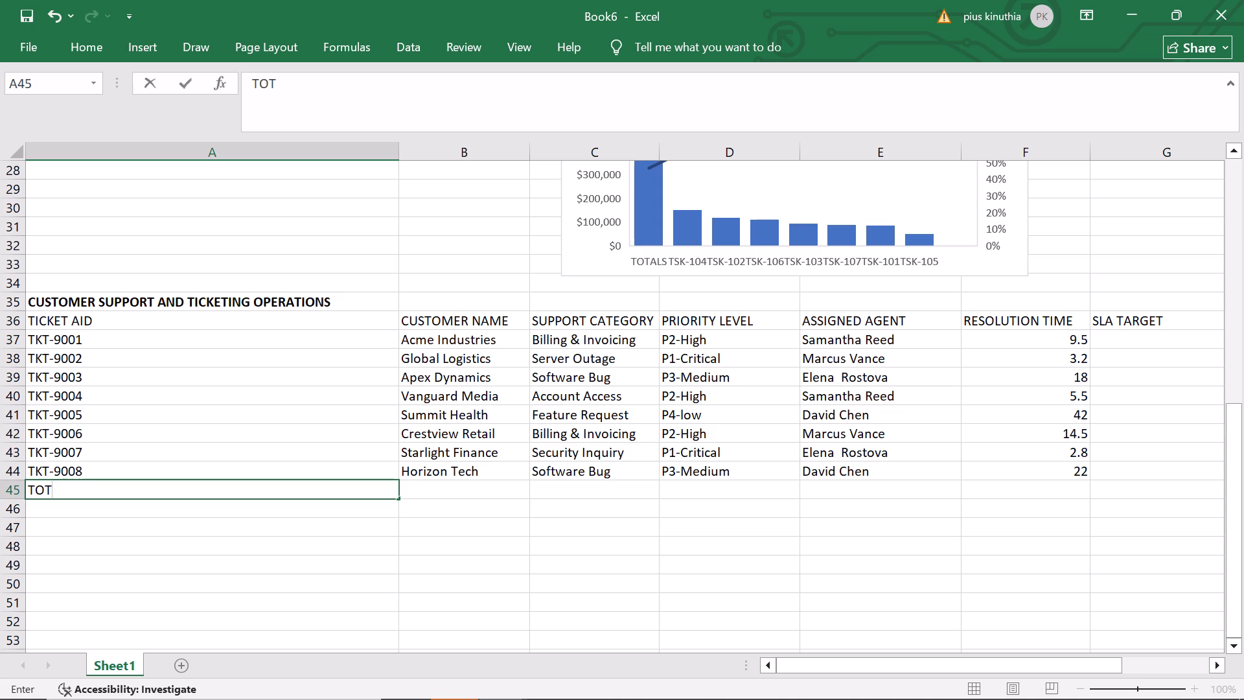
key("a")
key("l")
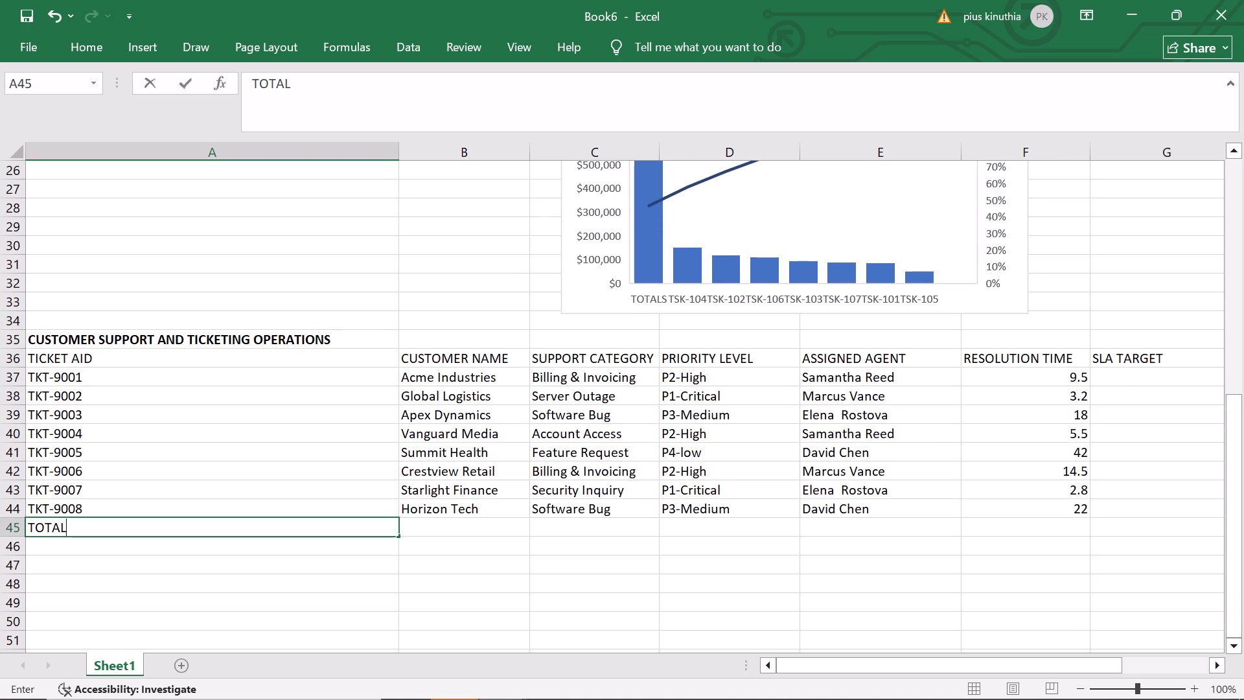
scroll(805, 515, "left", 5)
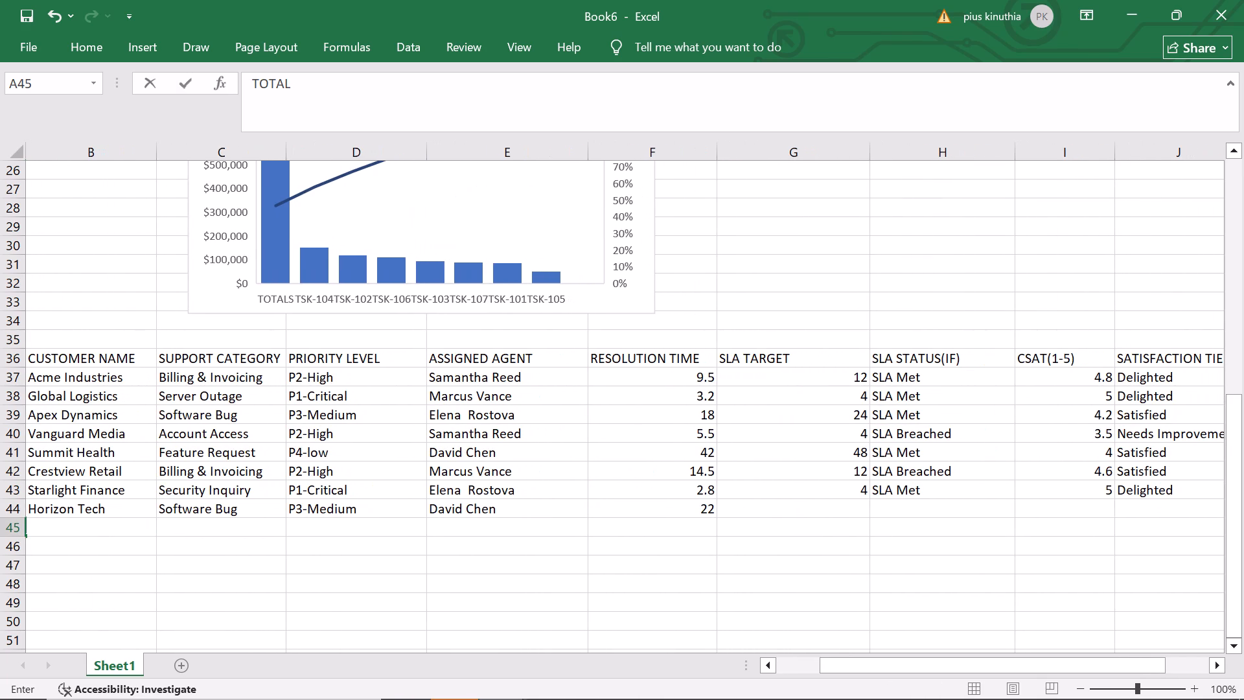
left_click(691, 531)
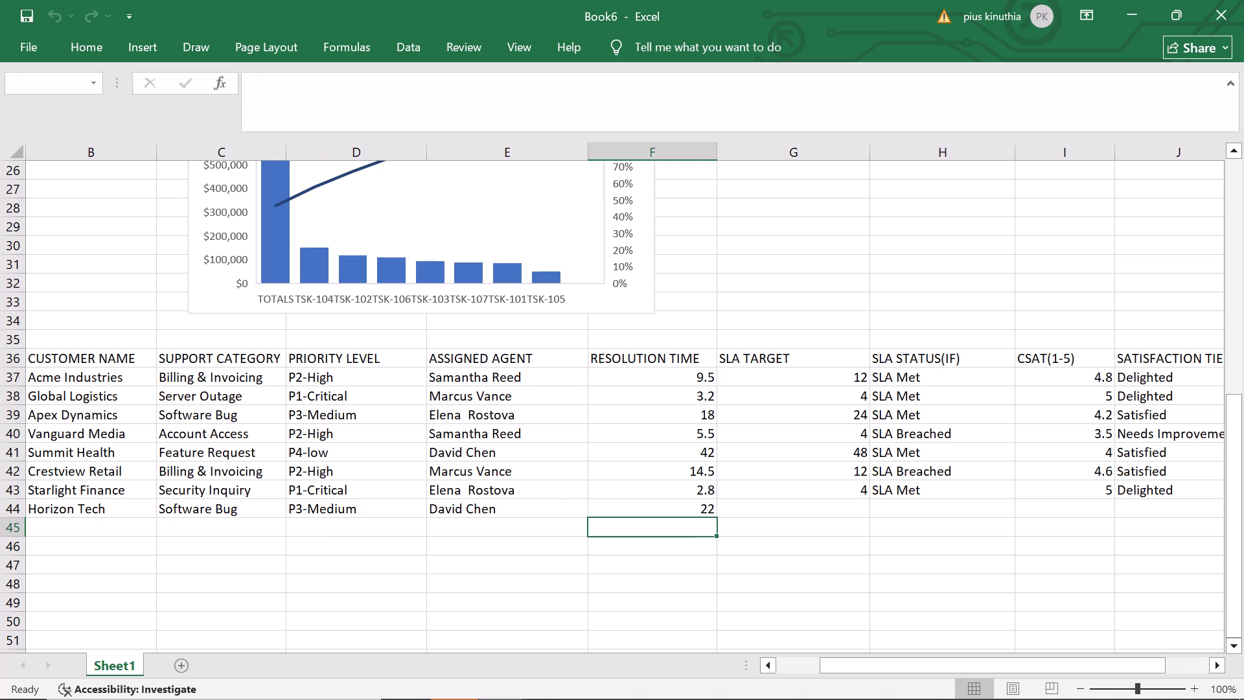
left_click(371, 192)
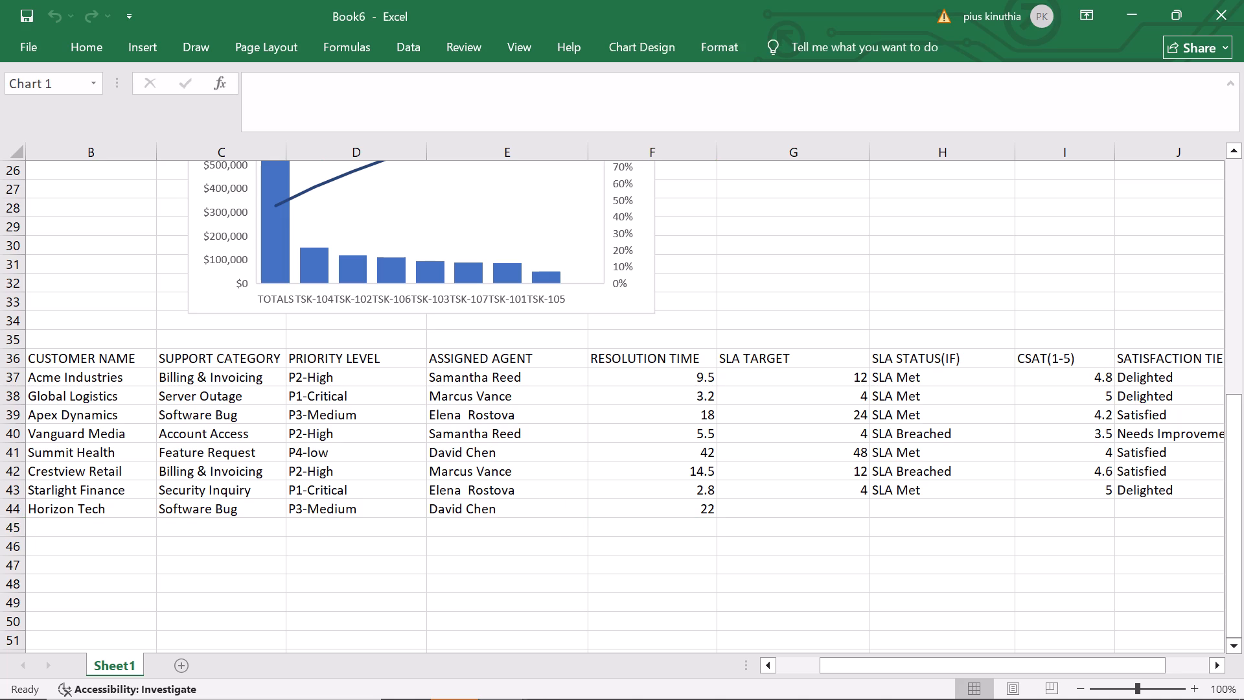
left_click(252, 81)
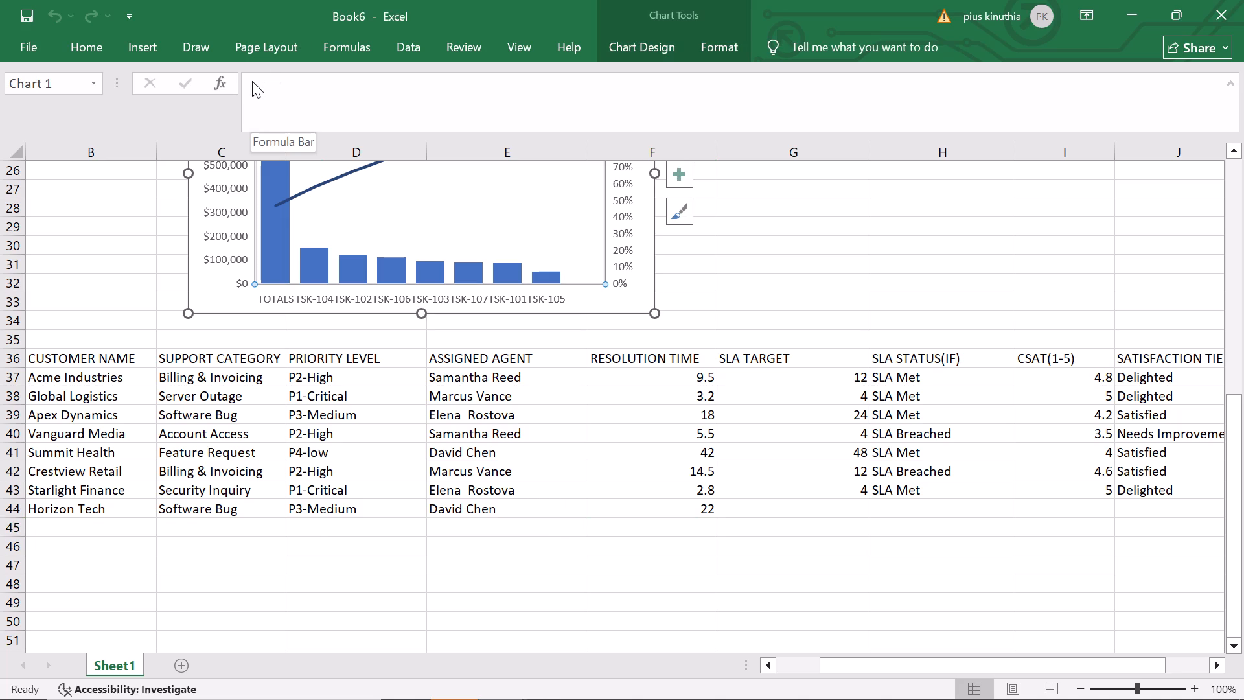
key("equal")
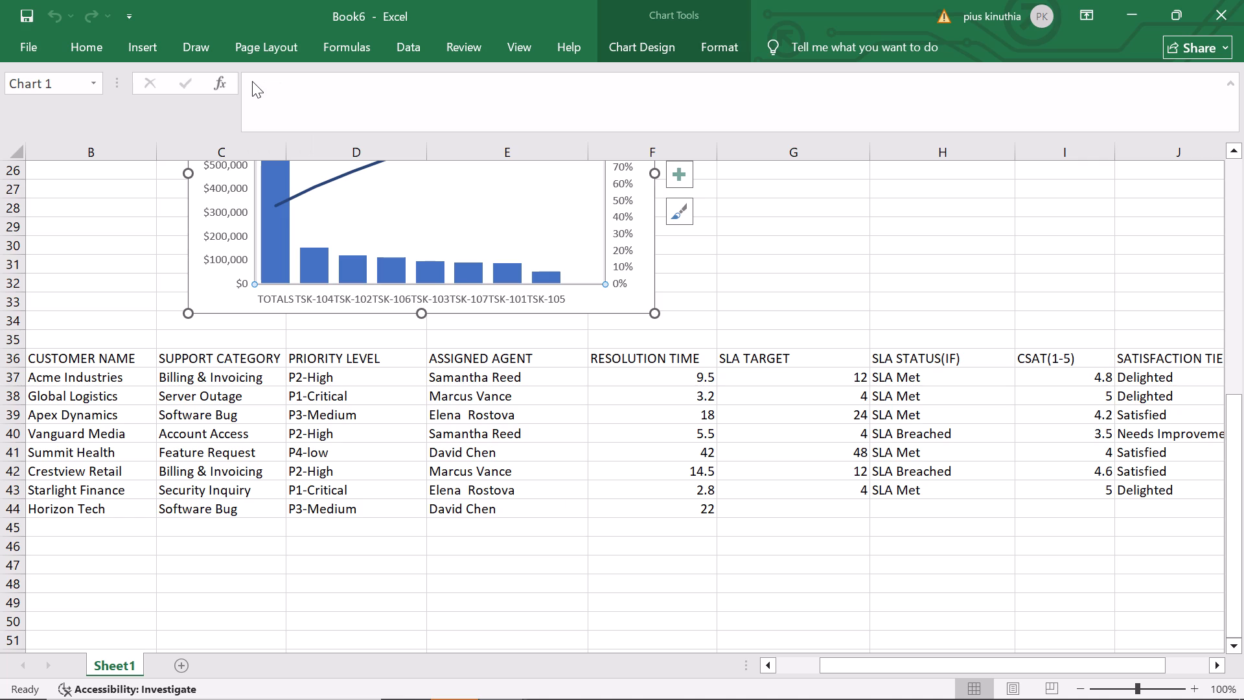
Build a SUM formula in cell F45 for the resolution times, adding F37, (F38) and (F39) as separate arguments.
left_click(684, 533)
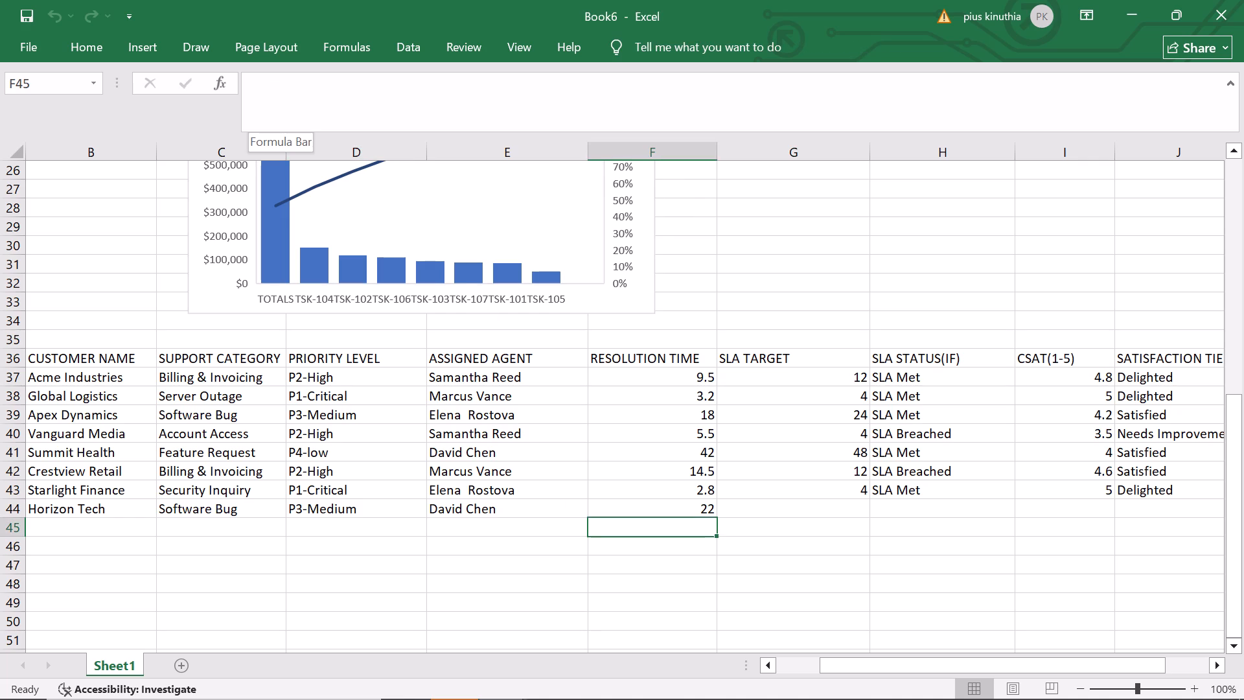
key("equal")
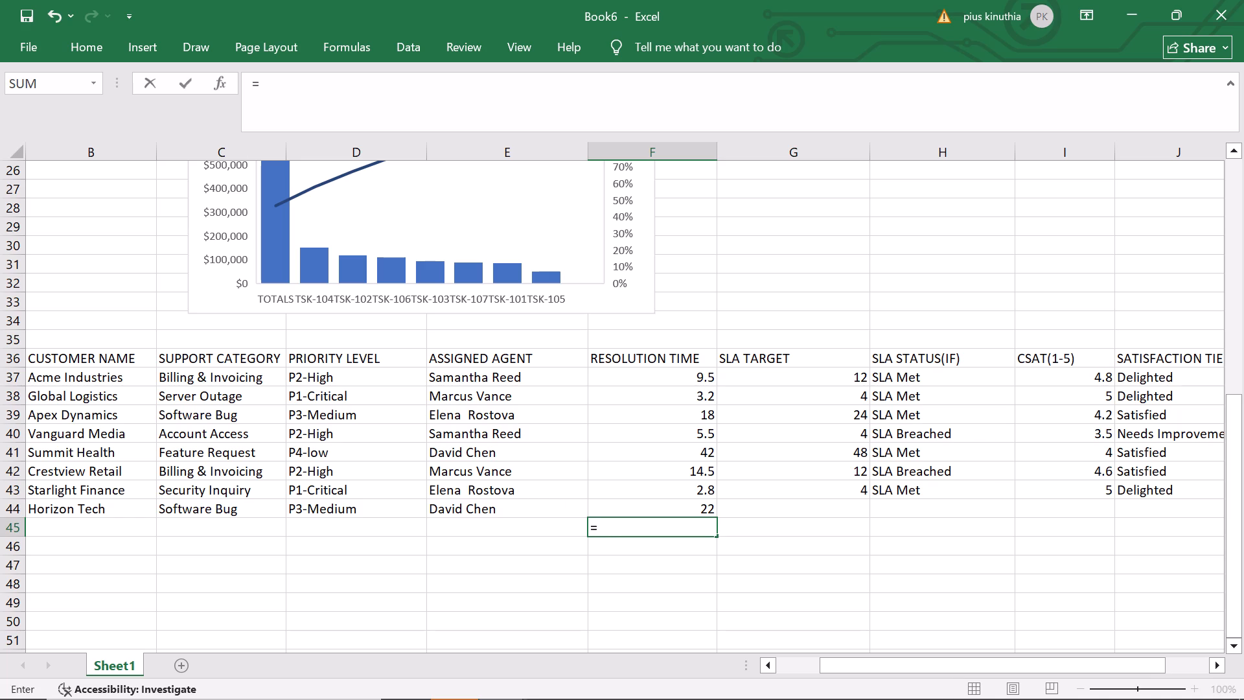
key("s")
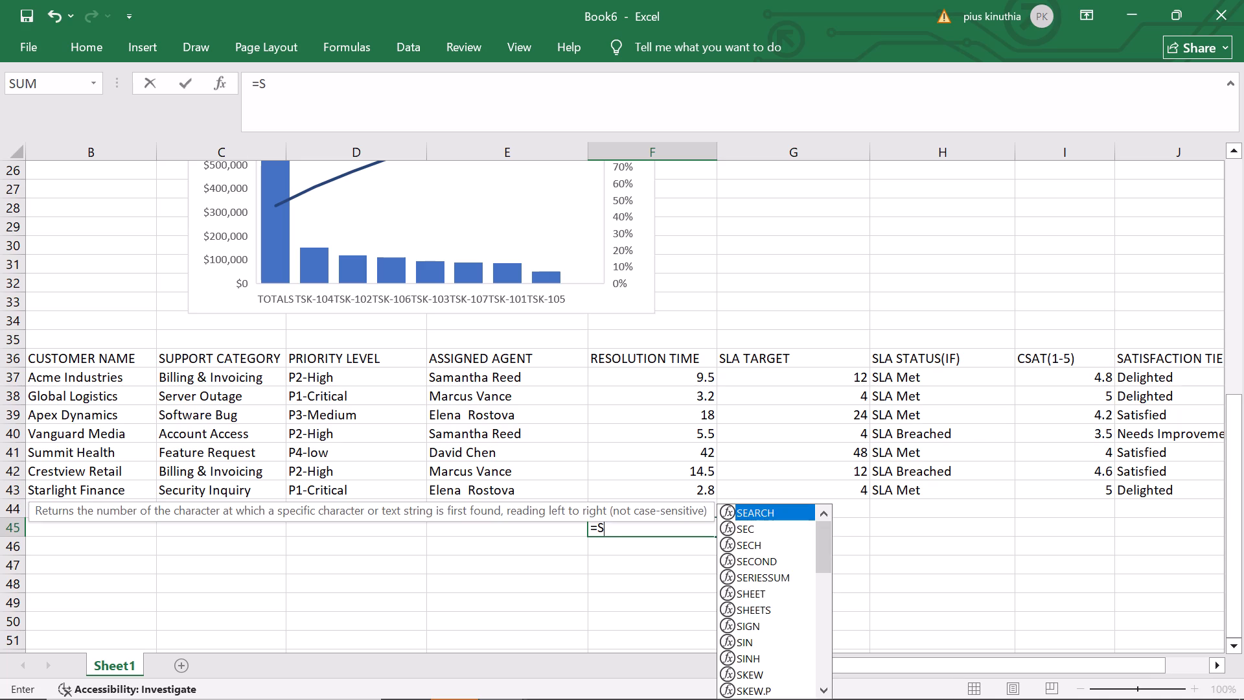
type("UM")
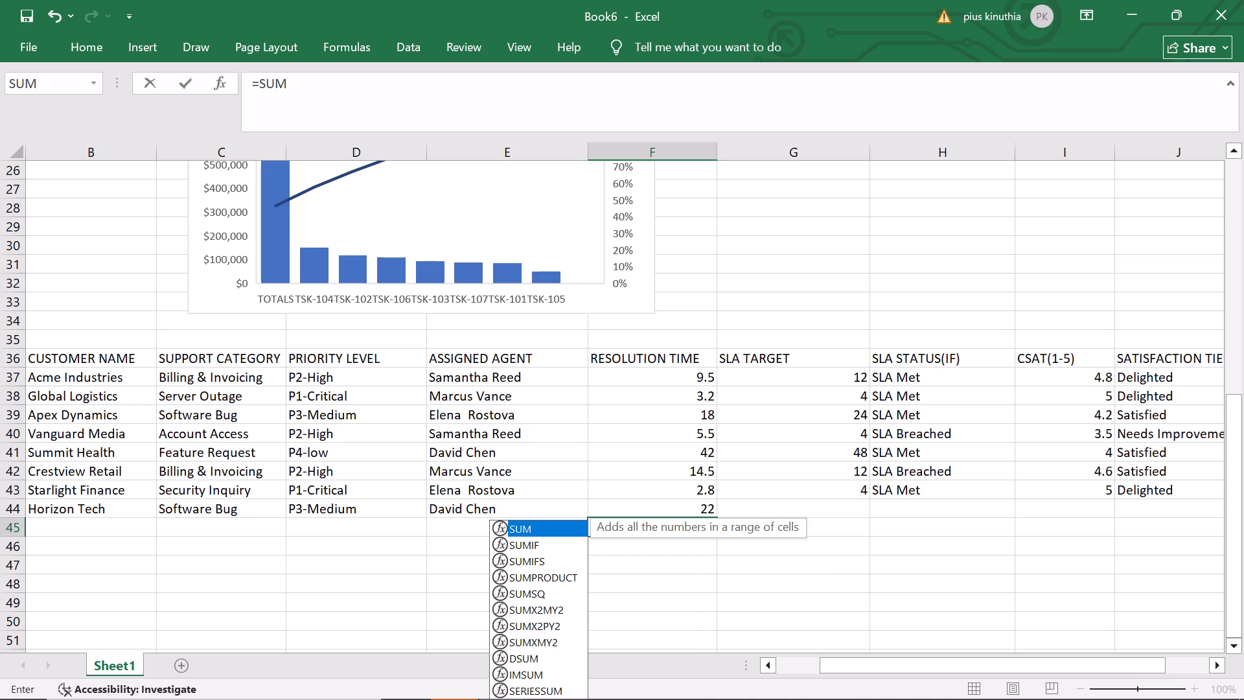
key("shift+parenleft")
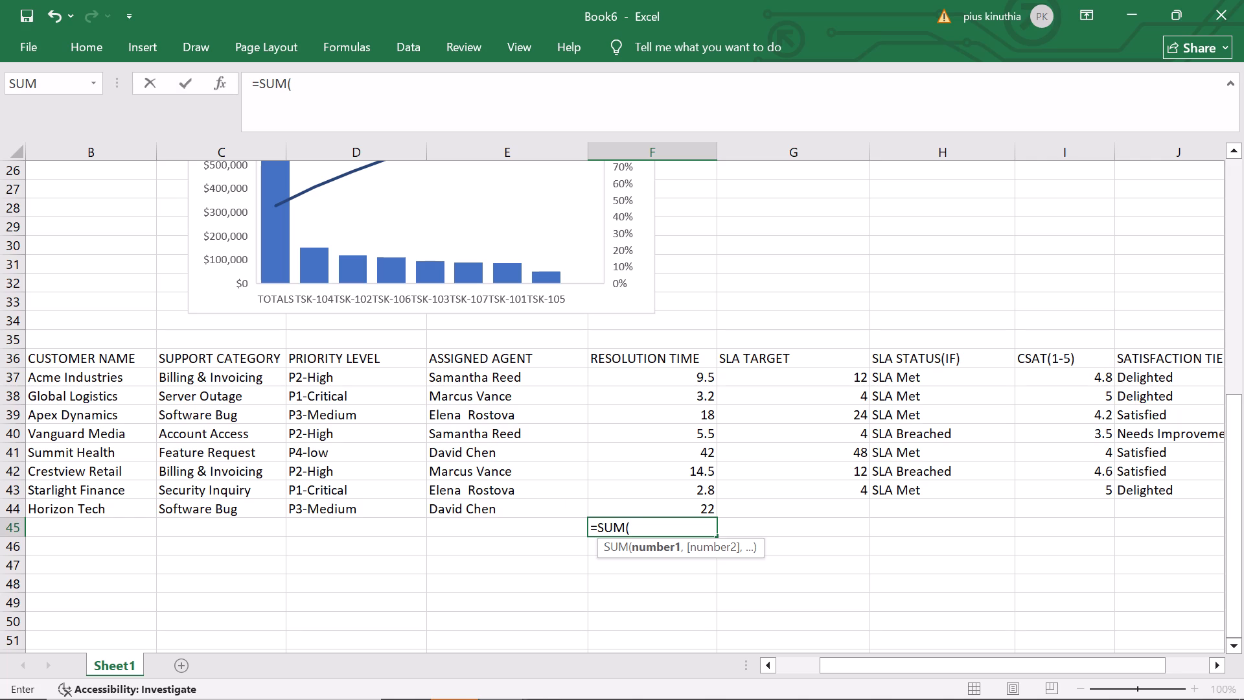
key("f")
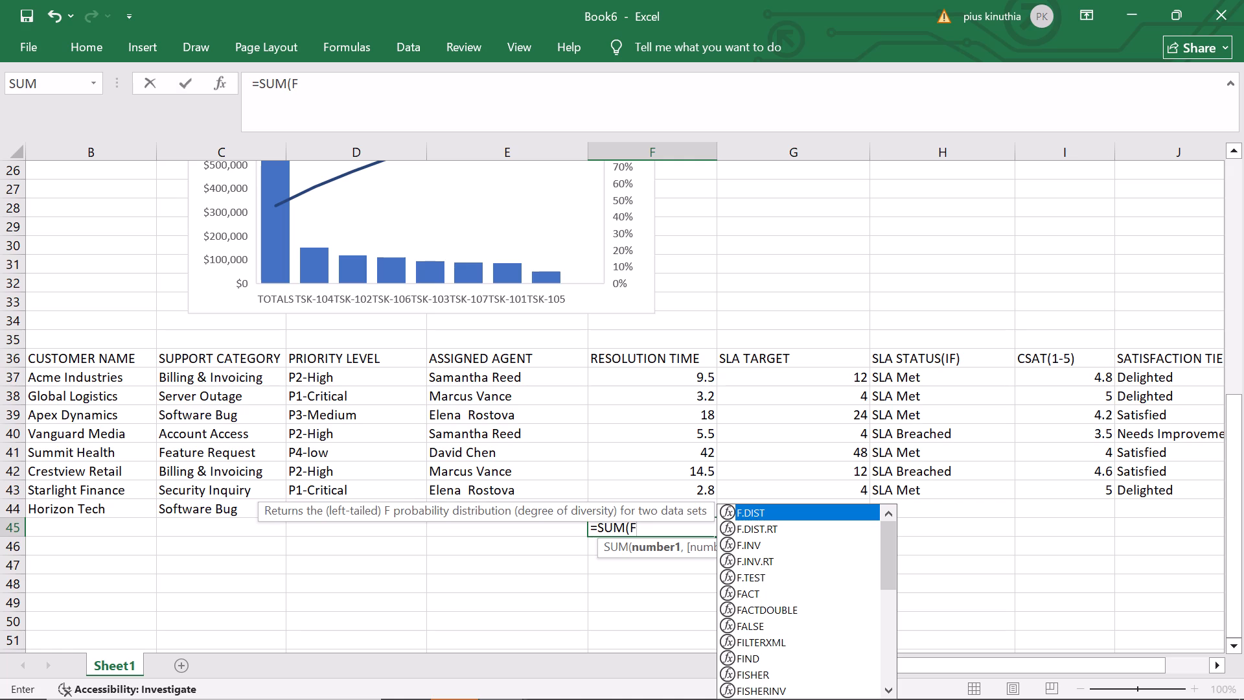
key("3")
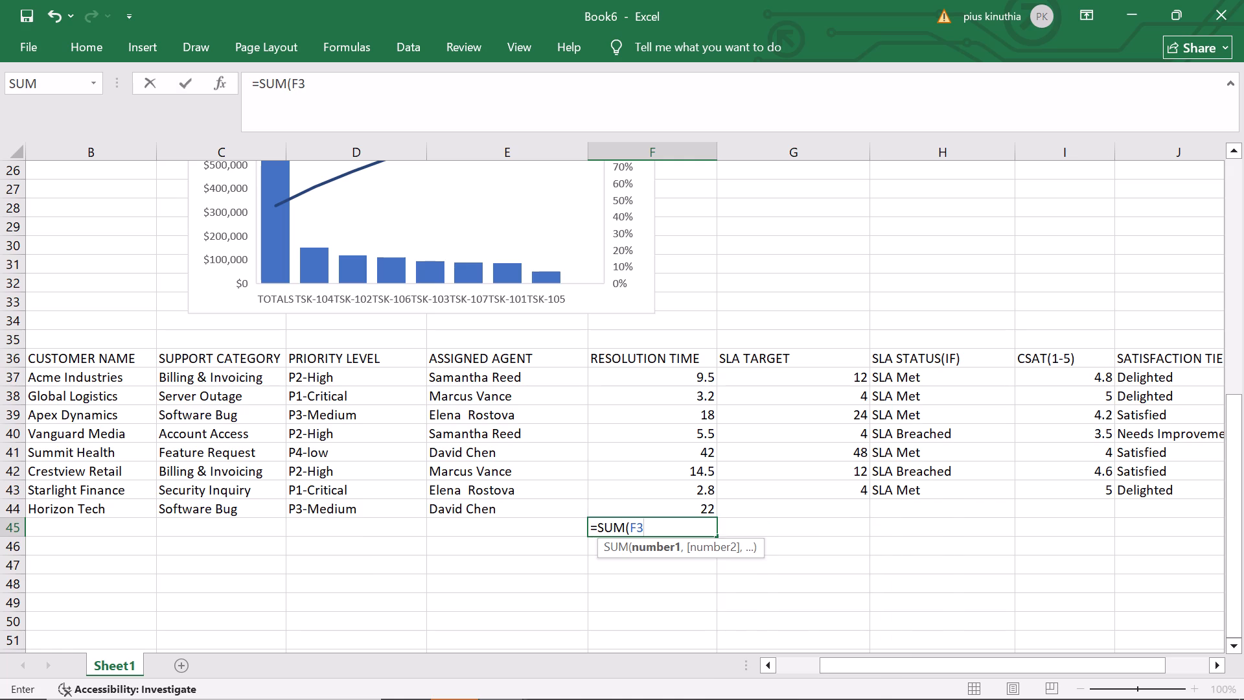
key("7")
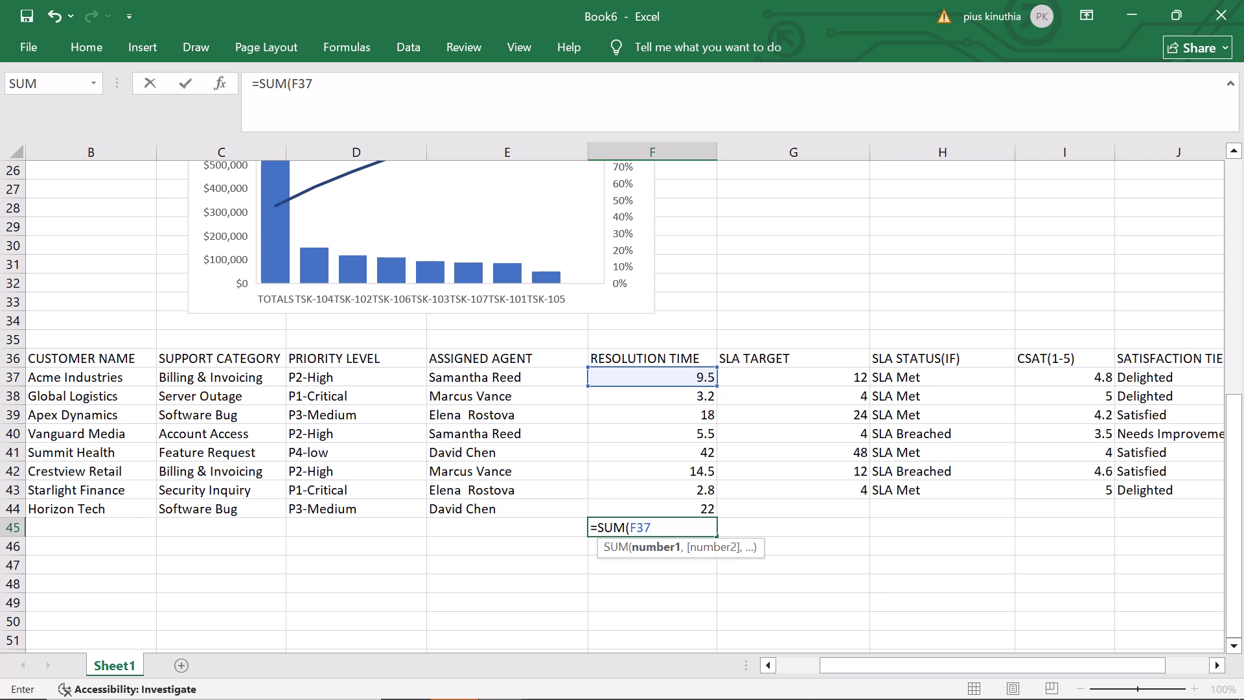
key("comma")
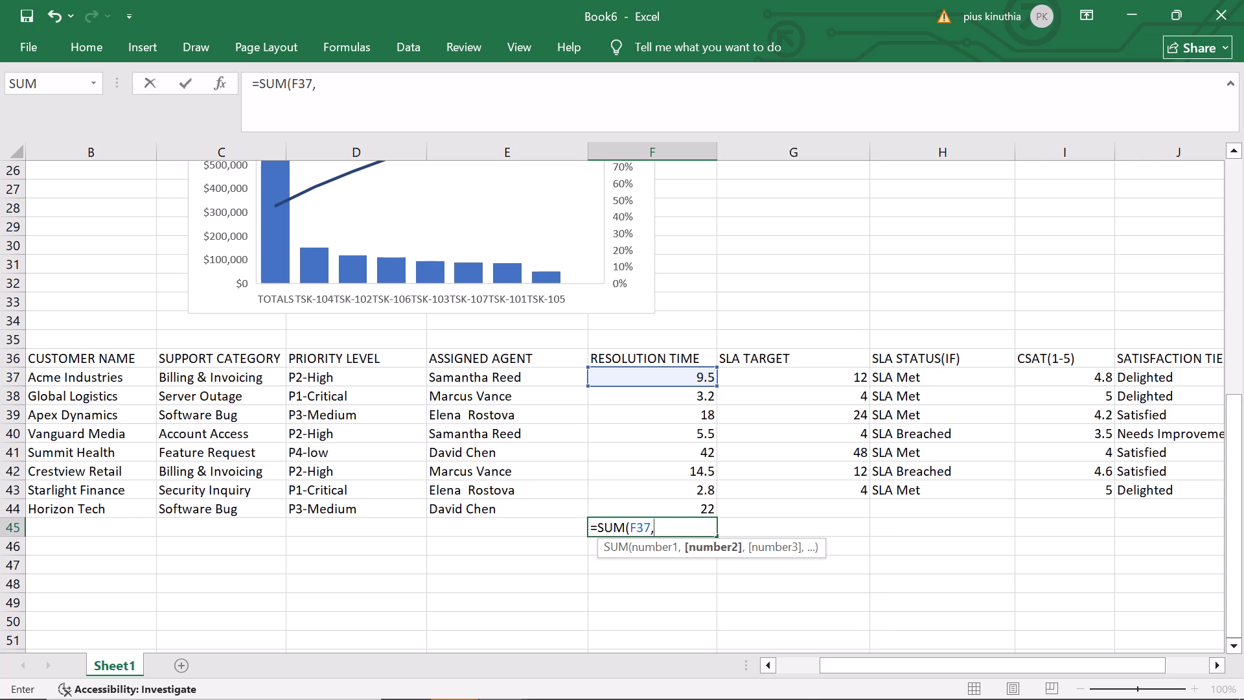
key("shift+parenleft")
key("f")
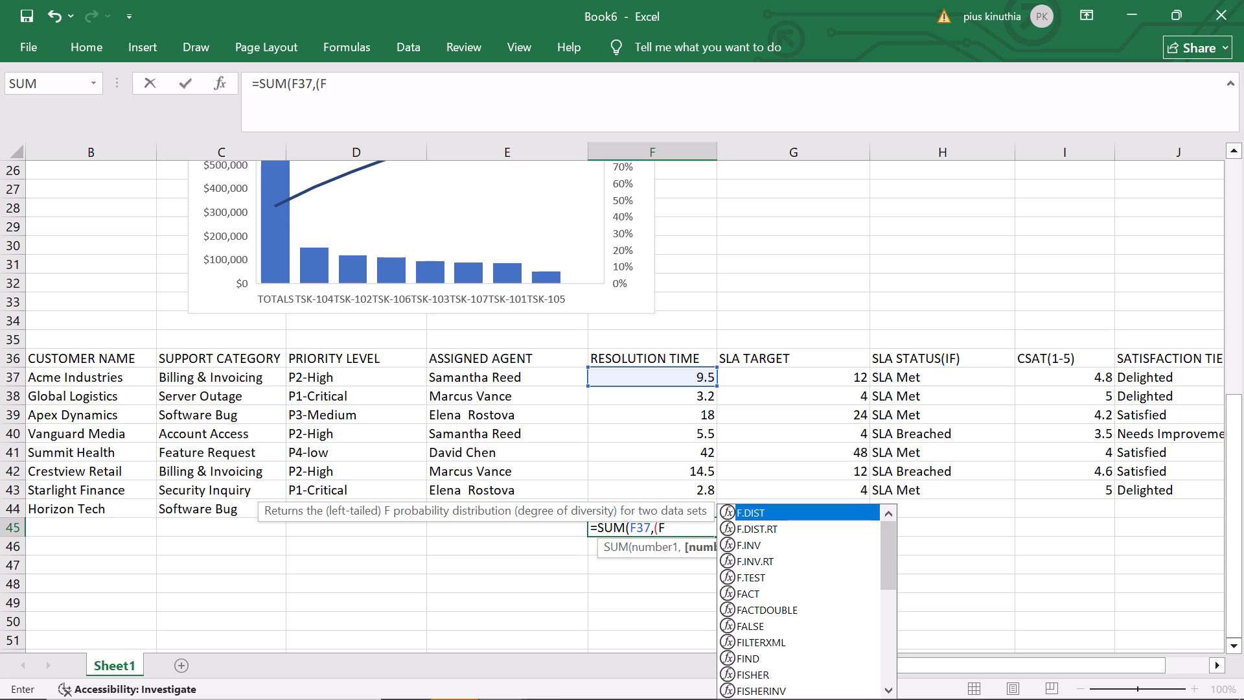
key("3")
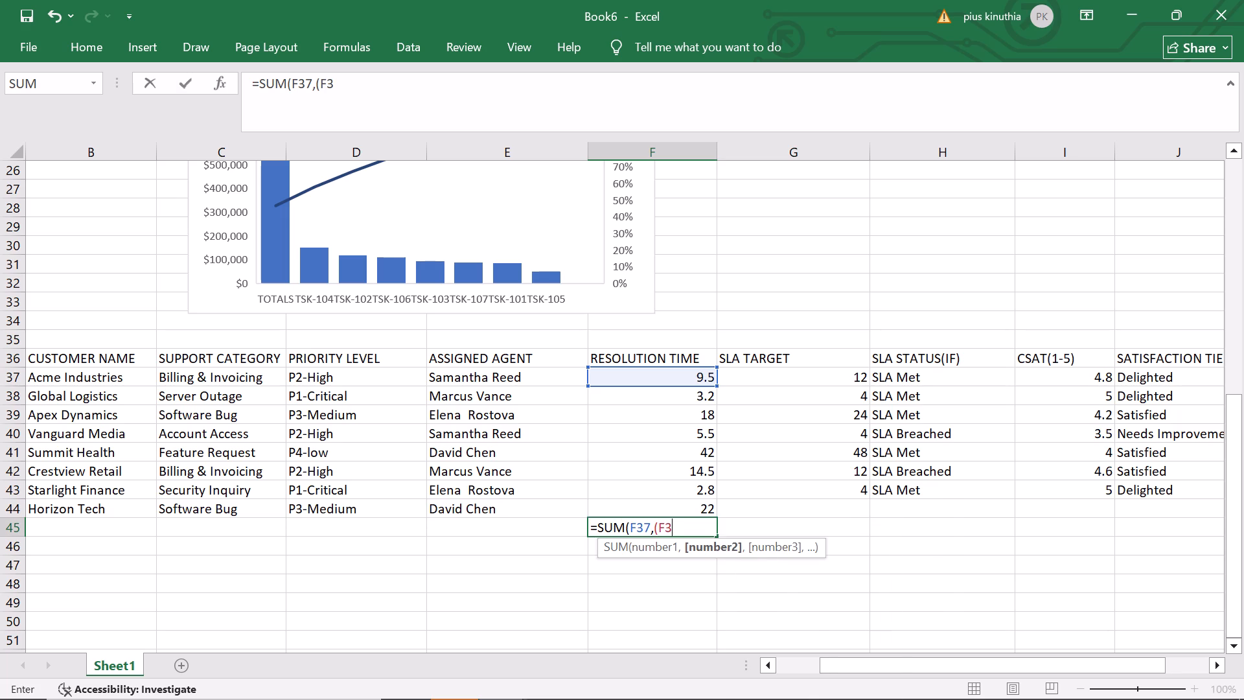
key("8")
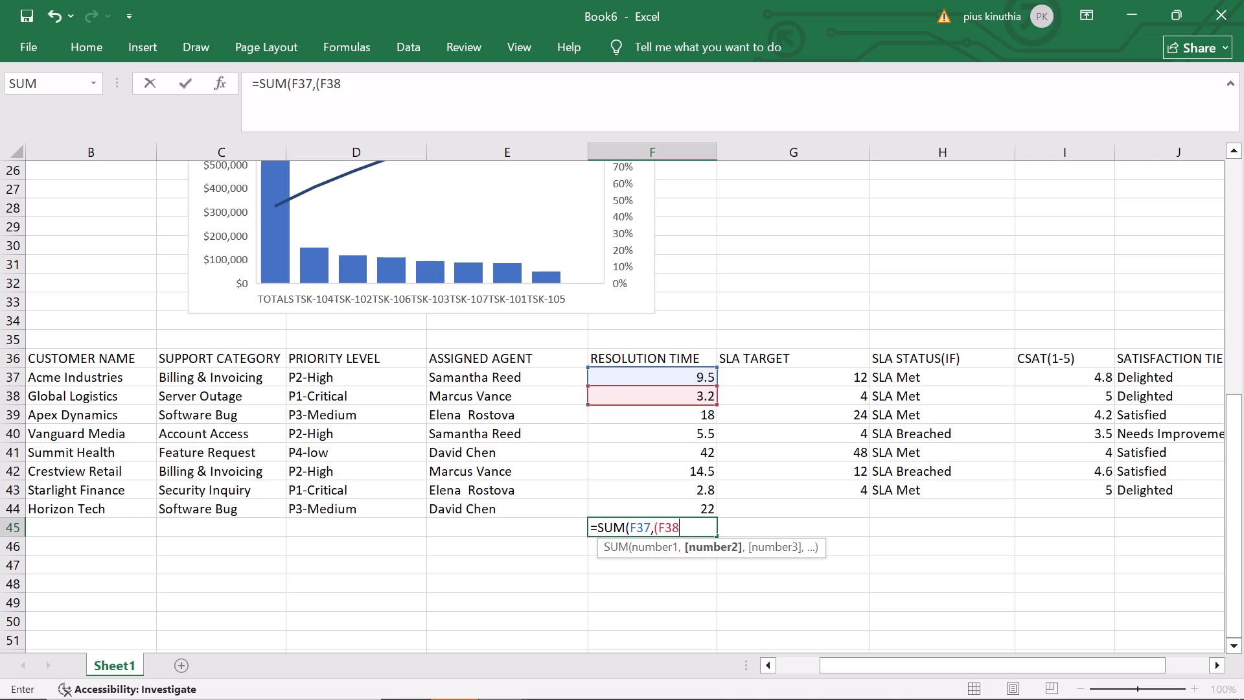
key("shift+parenright")
key("comma")
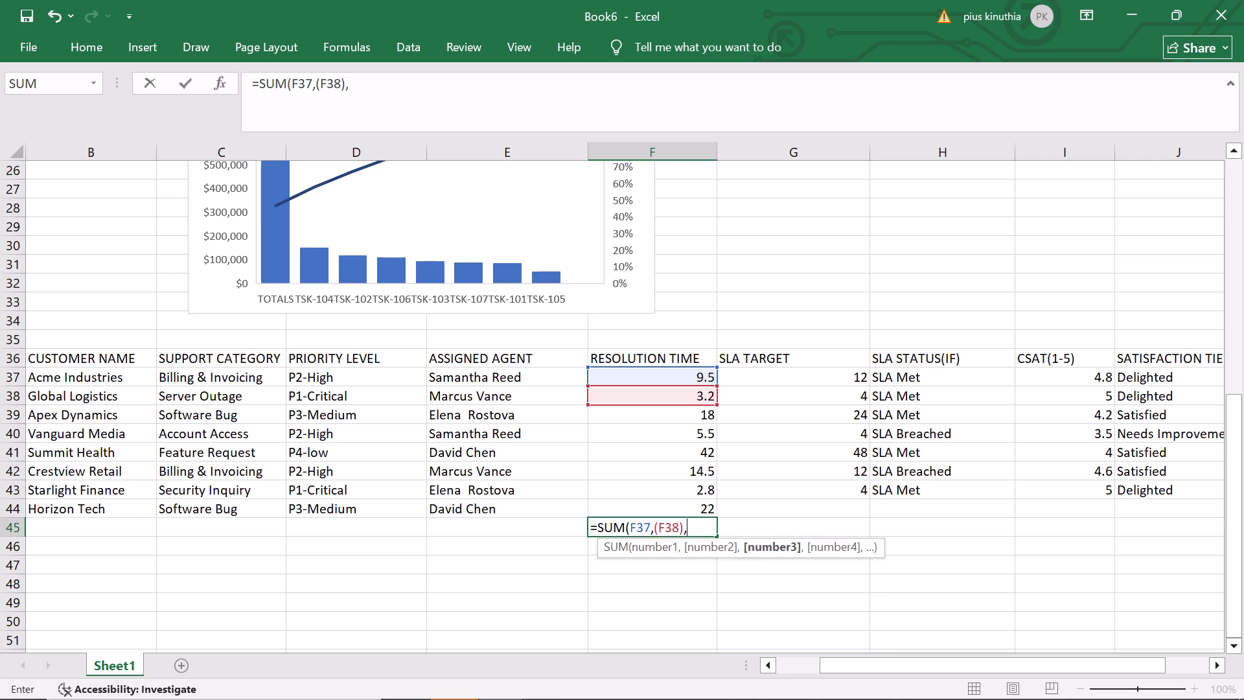
key("shift+parenleft")
key("f")
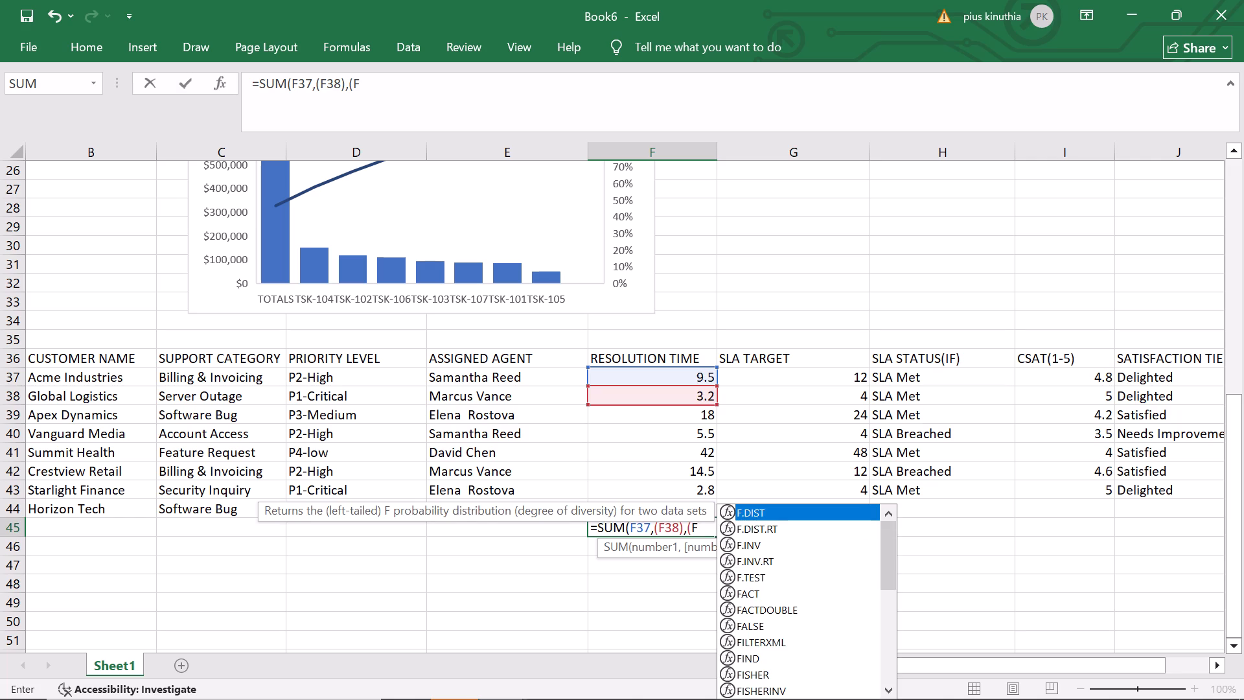
key("3")
key("9")
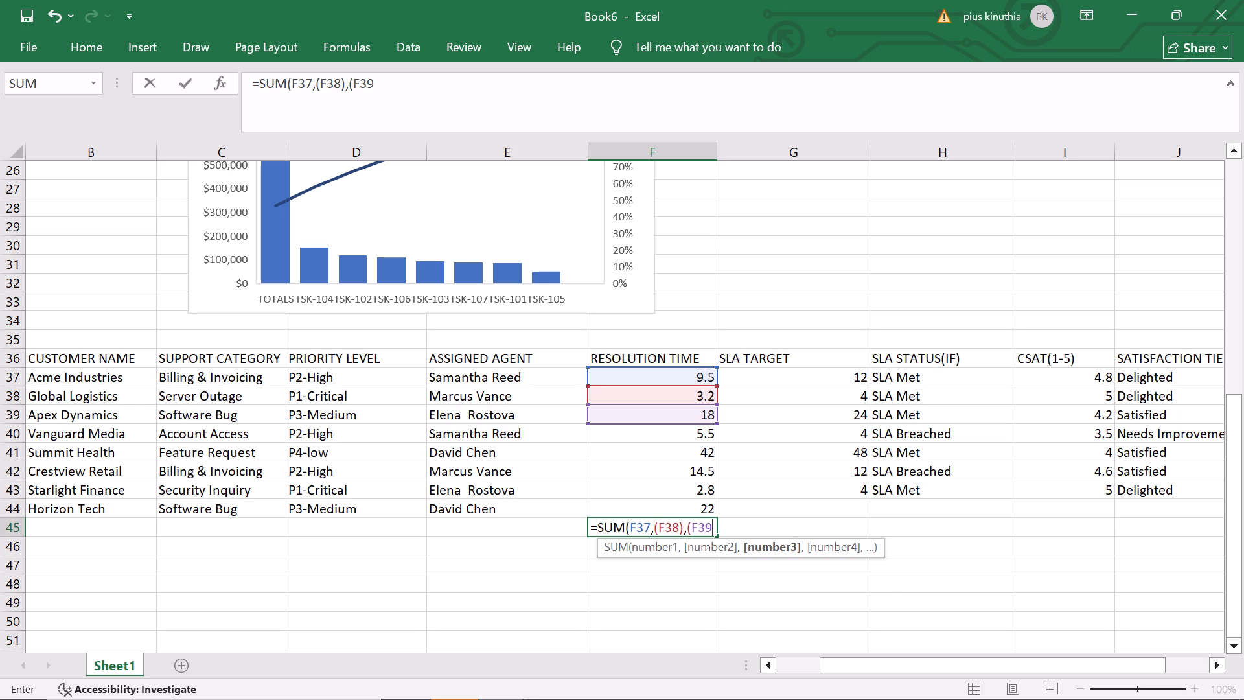
key("shift+parenright")
Add (F40) as the fourth argument of the SUM formula in cell F45 and open a parenthesis for the fifth.
key("comma")
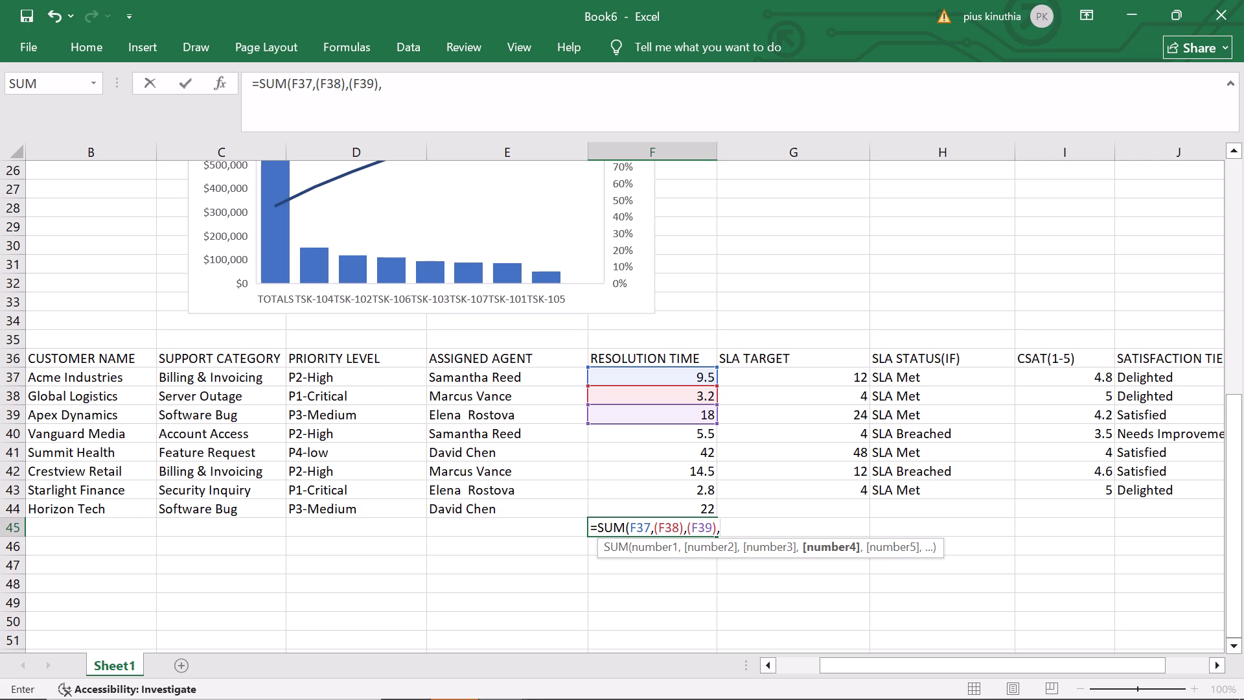
key("shift+parenleft")
key("f")
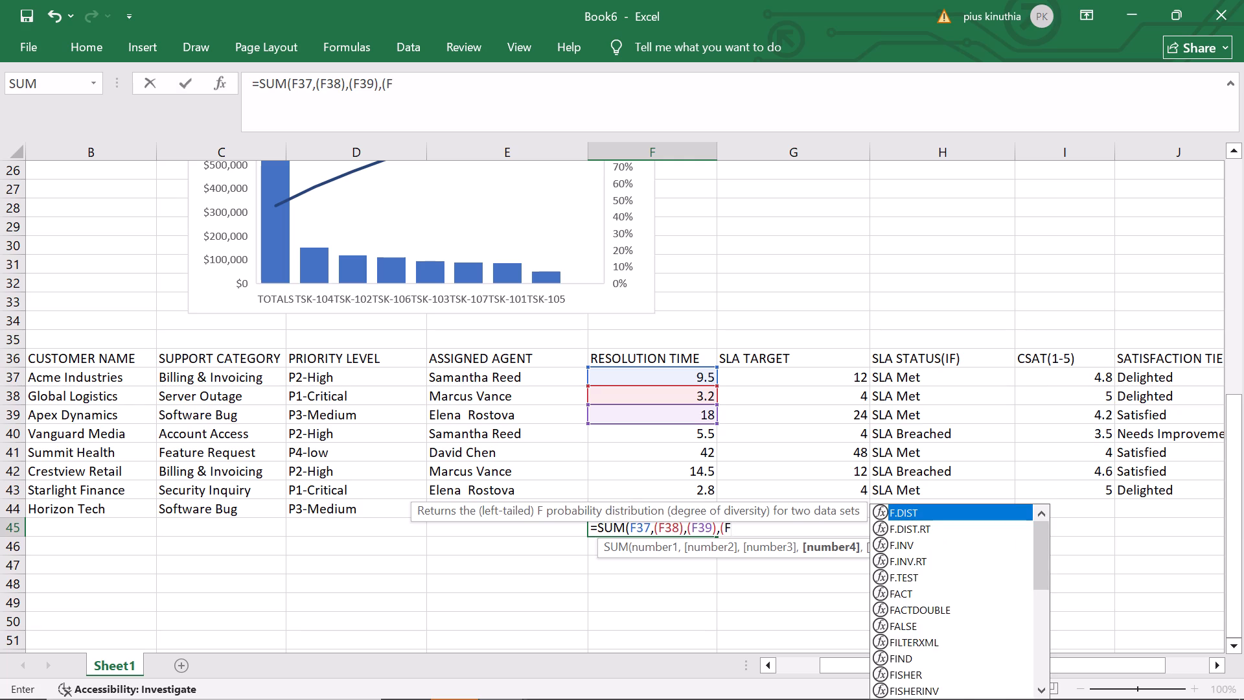
key("4")
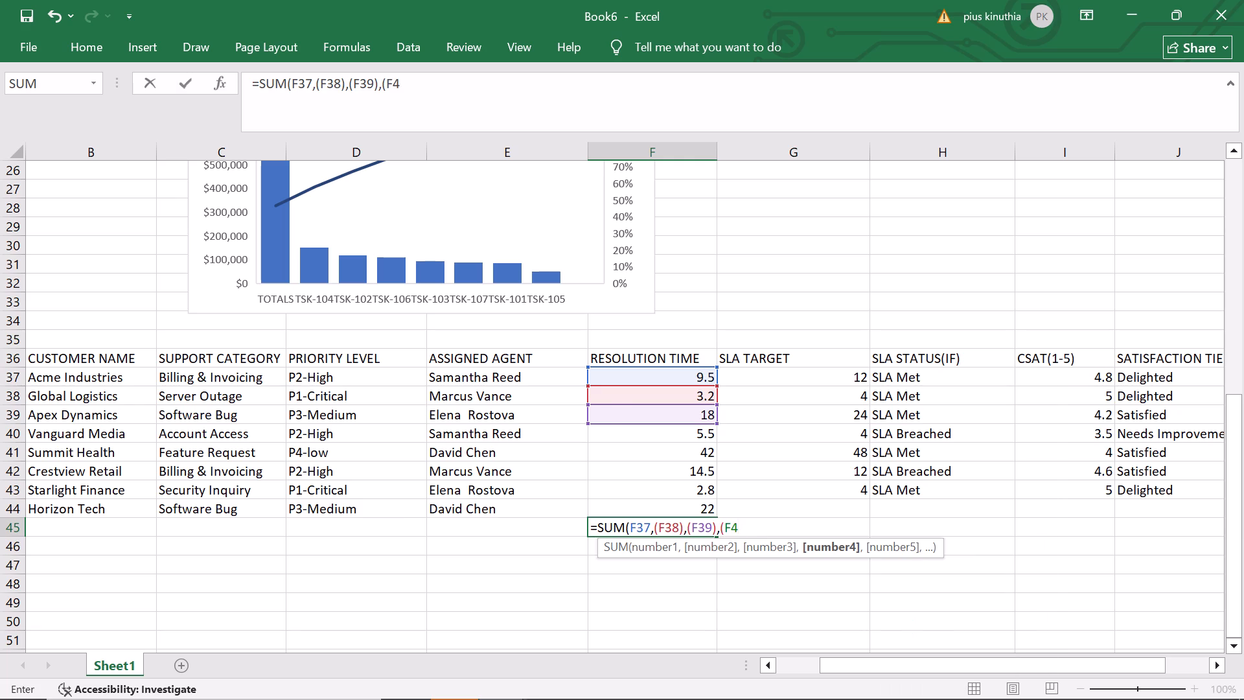
key("0")
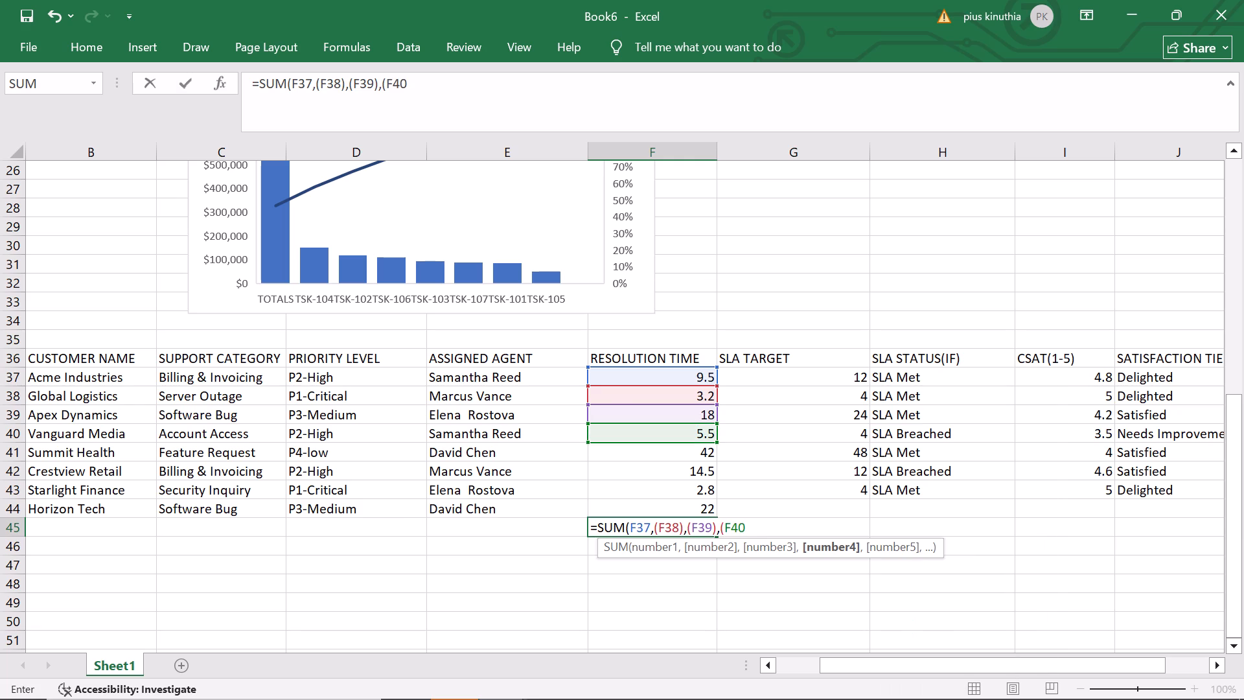
key("shift+parenright")
key("comma")
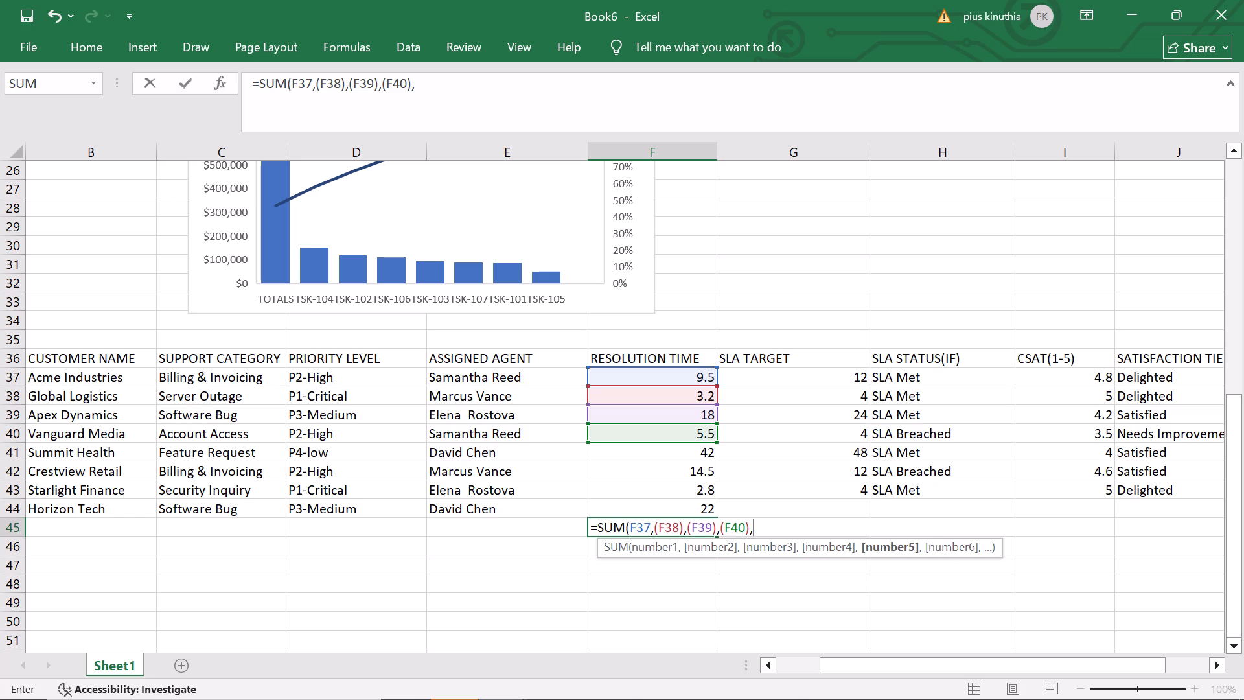
key("shift+parenleft")
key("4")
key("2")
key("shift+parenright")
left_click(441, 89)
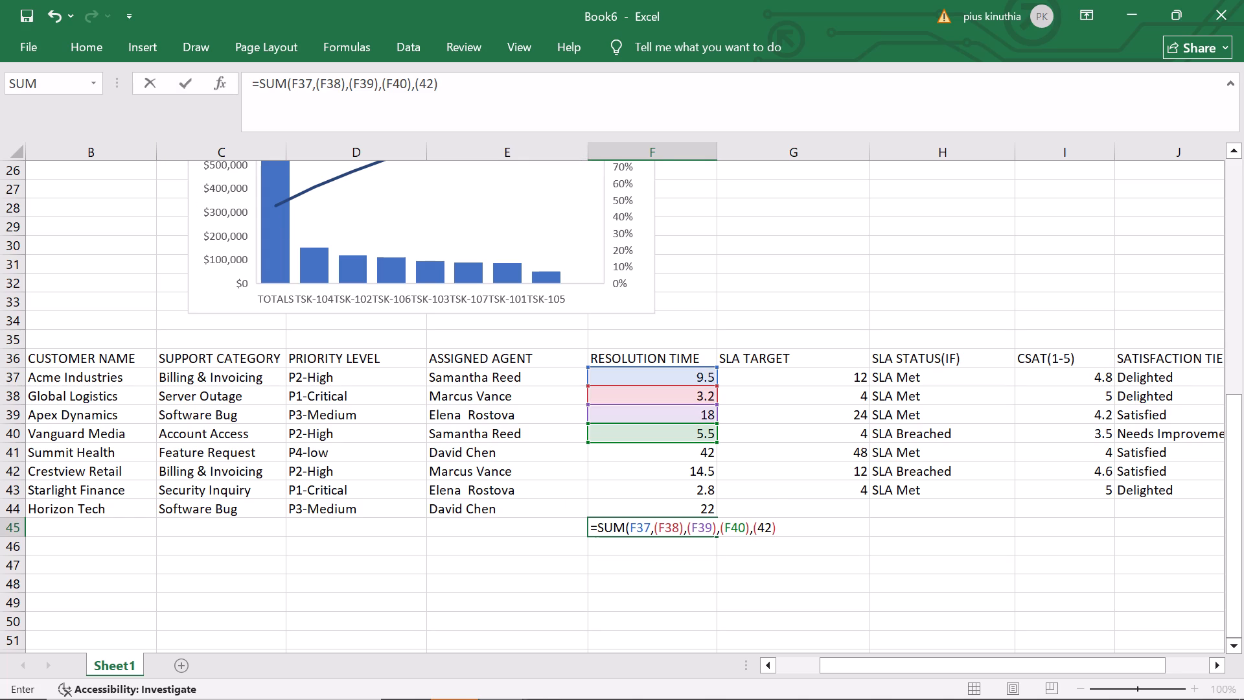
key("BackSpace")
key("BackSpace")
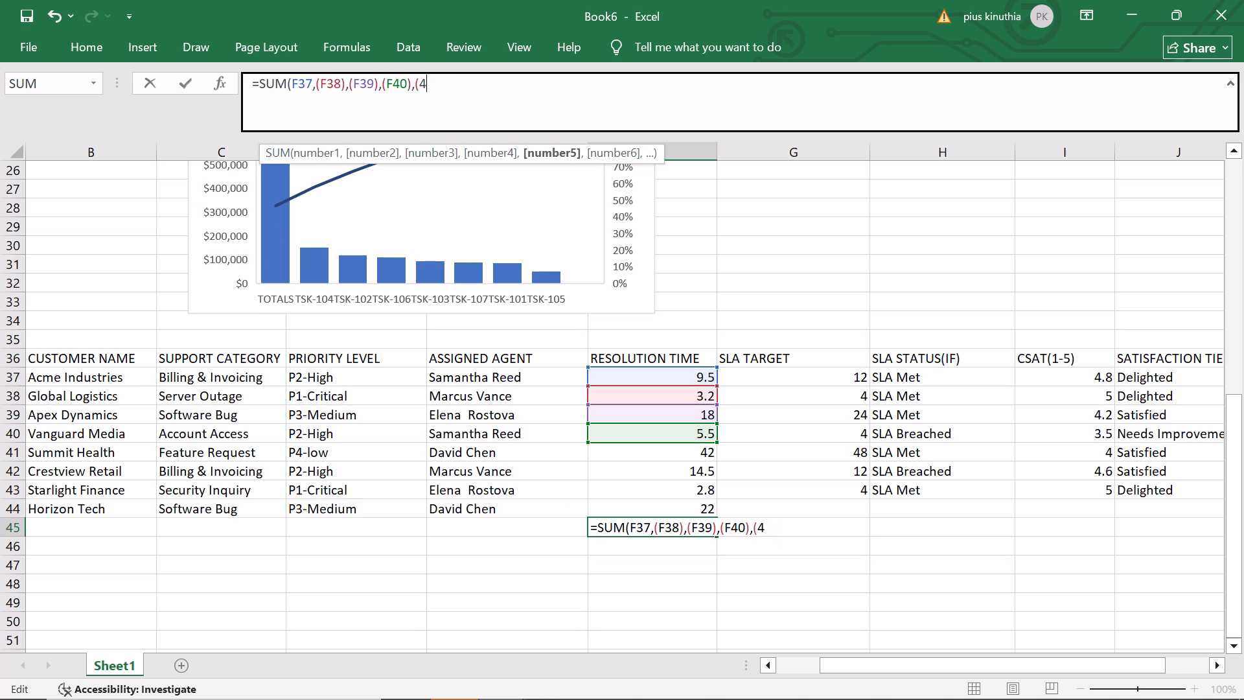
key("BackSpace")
Complete the fifth SUM argument as (F41) and enter the formula in cell F45, accepting the proposed closing-parenthesis correction.
key("f")
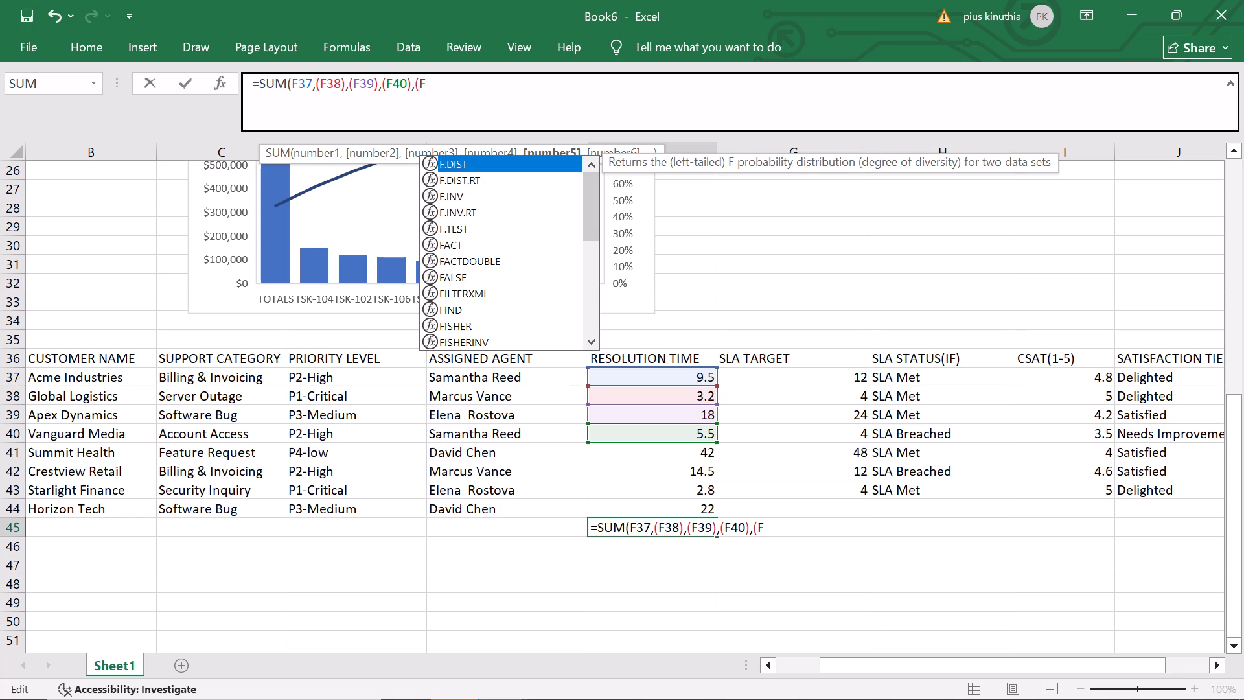
type("41")
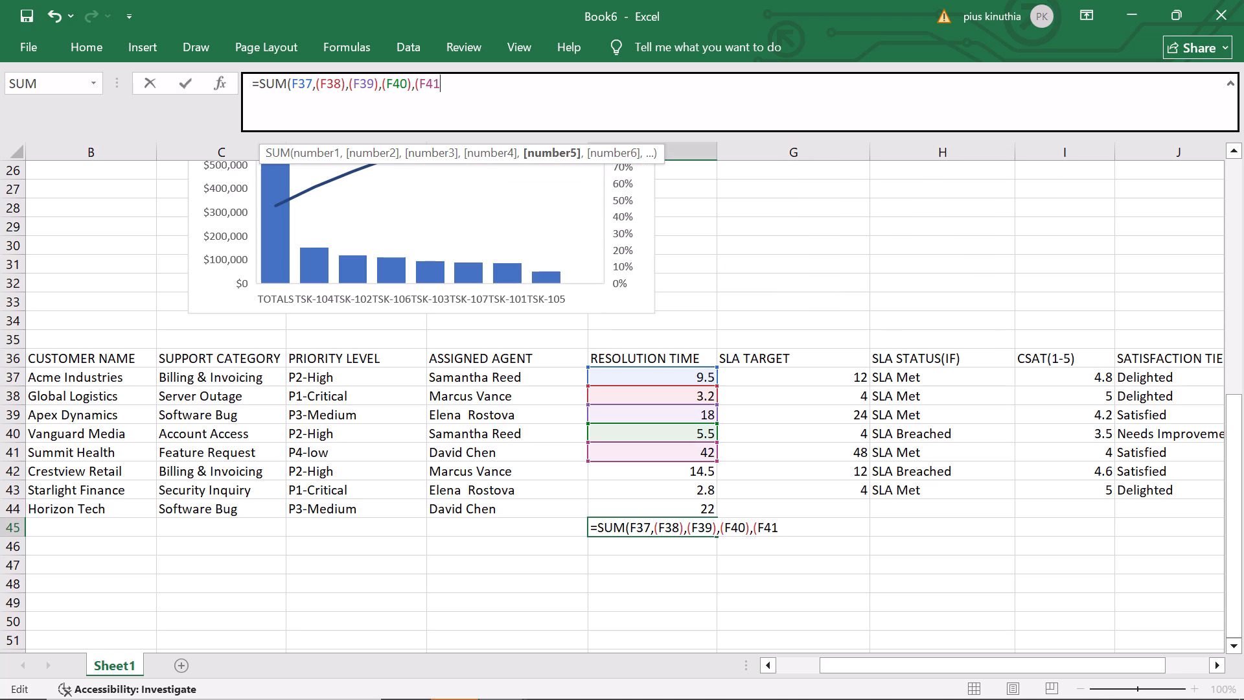
key("shift+parenright")
left_click(789, 450)
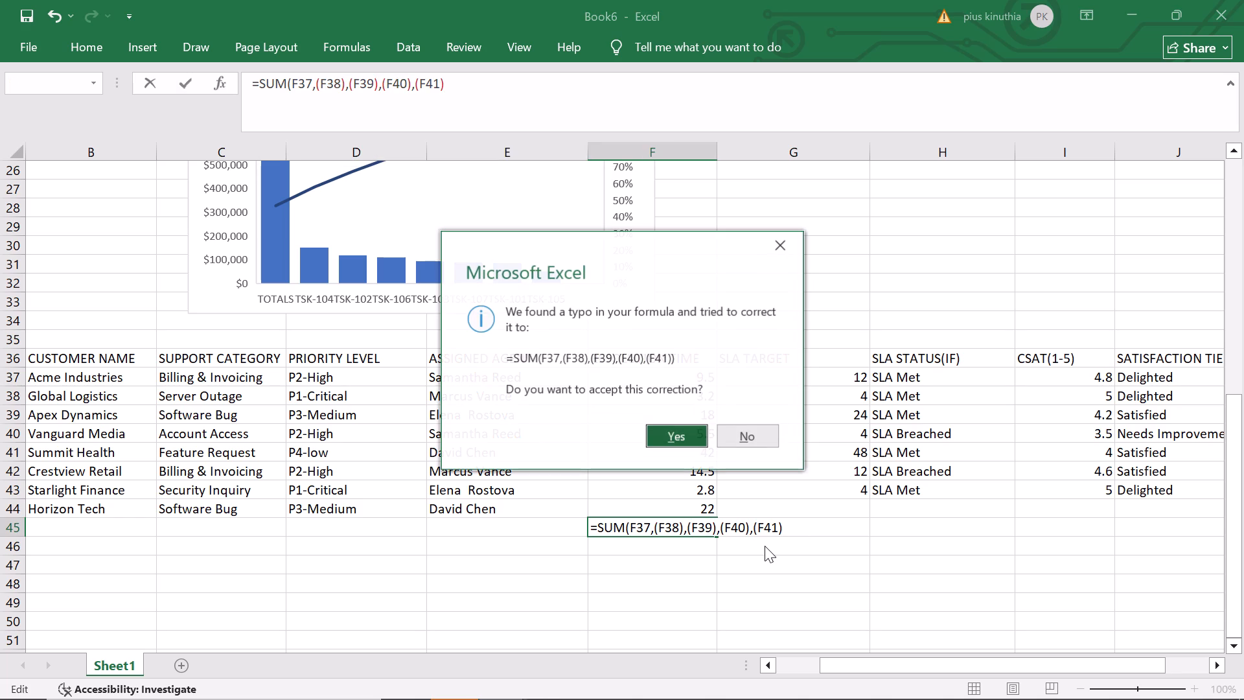
left_click(669, 432)
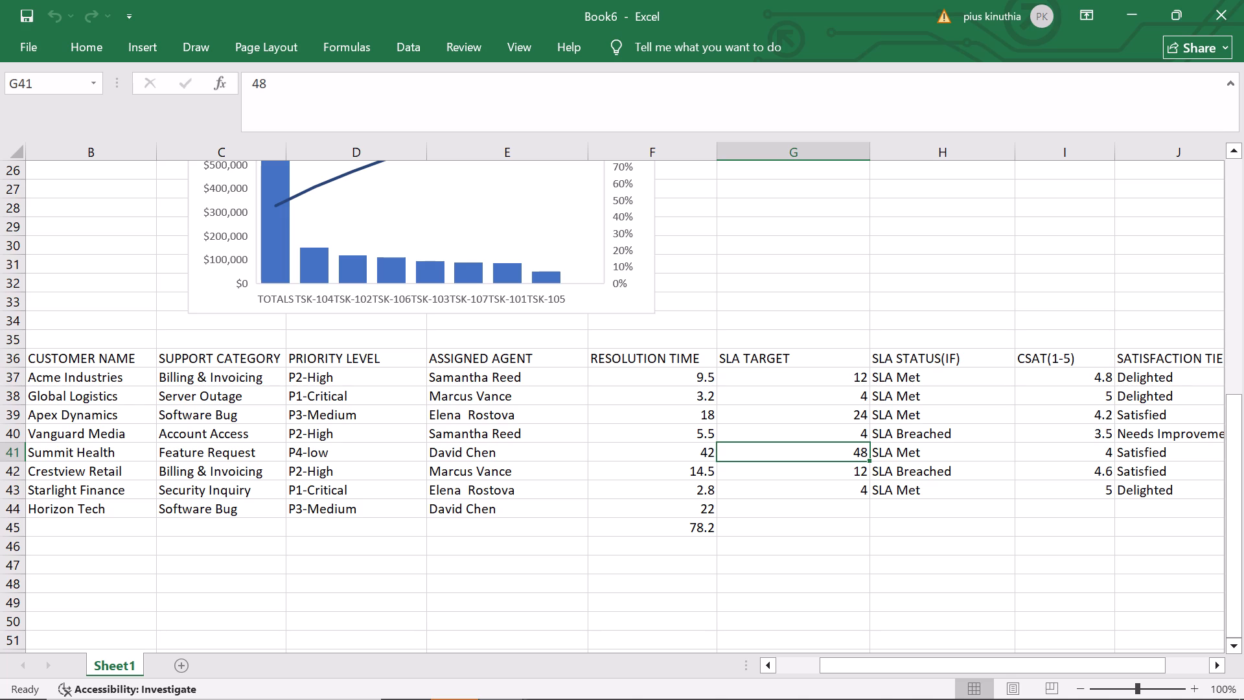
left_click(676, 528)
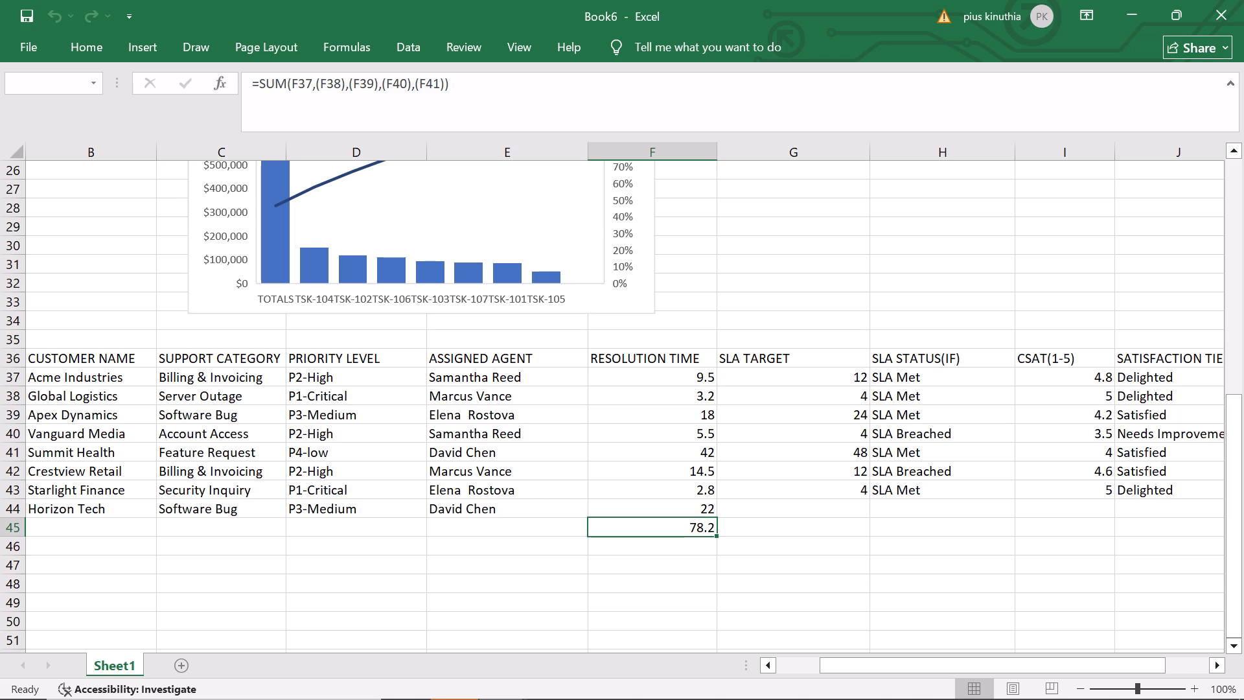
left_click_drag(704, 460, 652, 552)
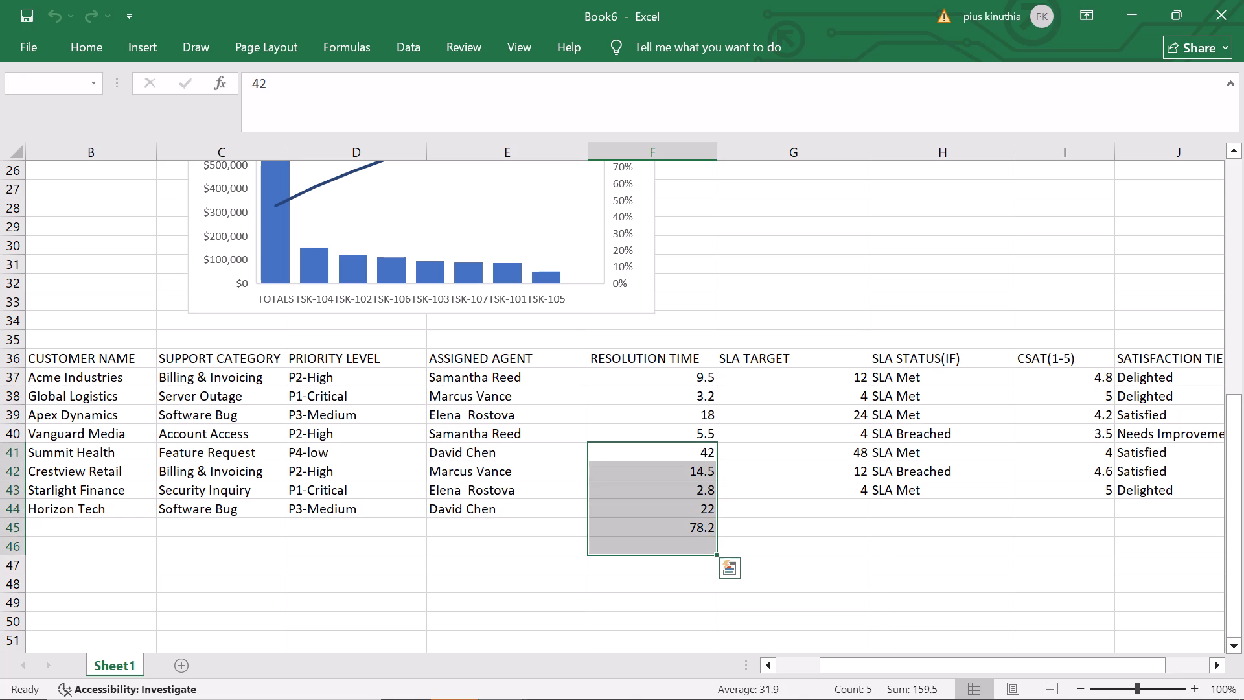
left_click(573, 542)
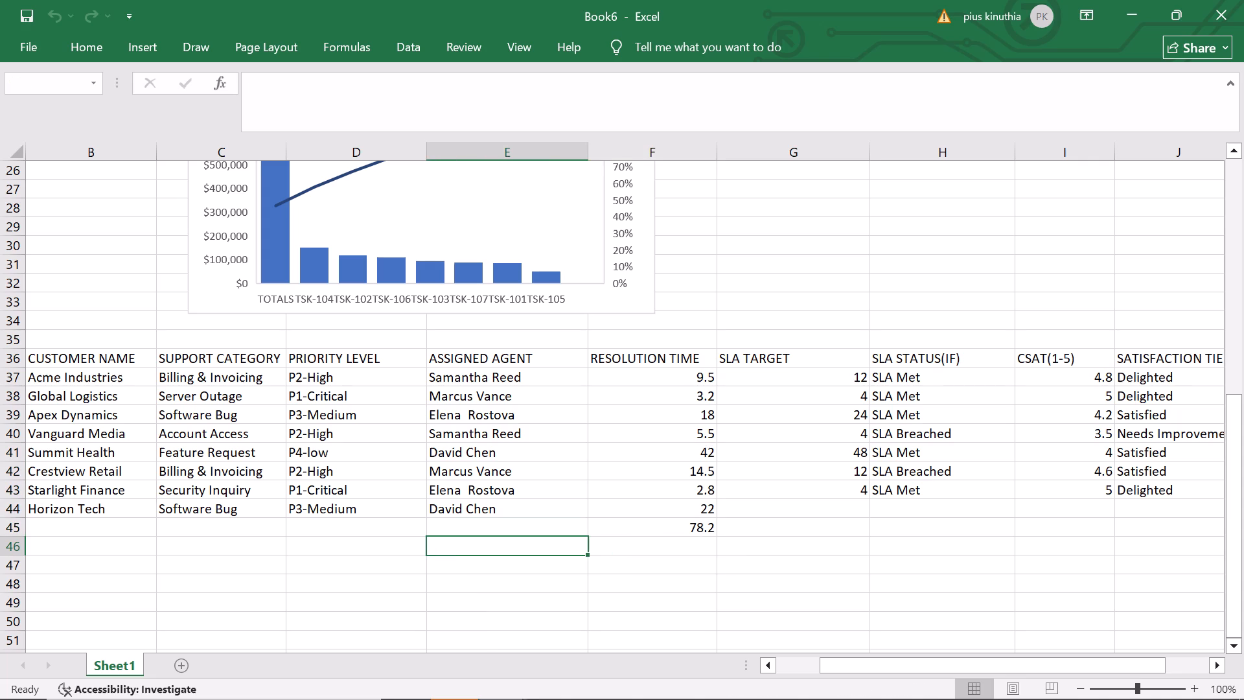
Reopen the SUM formula in cell F45, remove its final closing parenthesis, and append (F42) and (F43) as arguments.
left_click(688, 524)
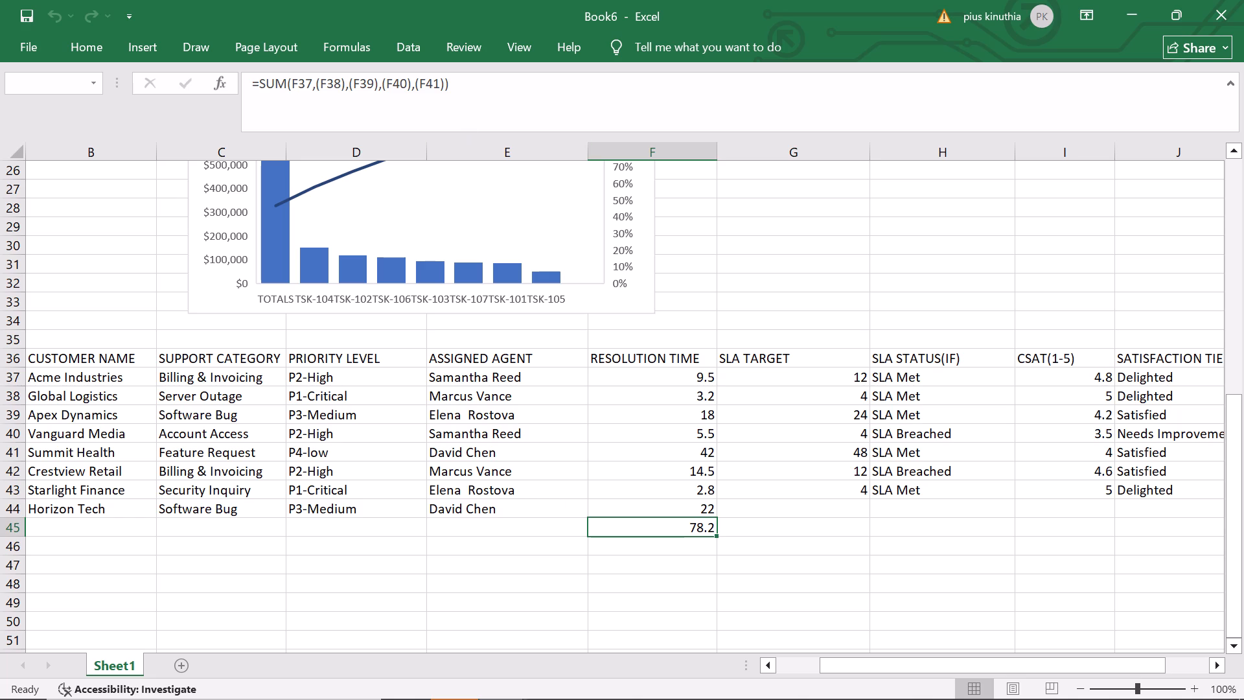
left_click(453, 86)
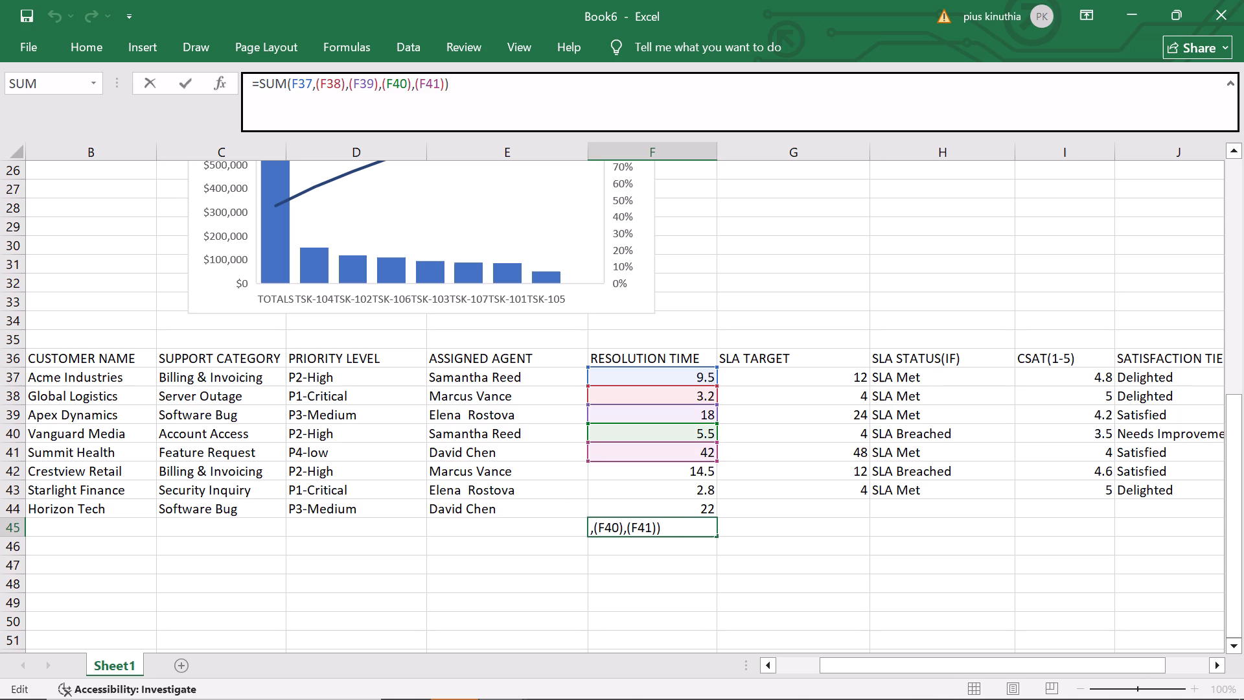
key("BackSpace")
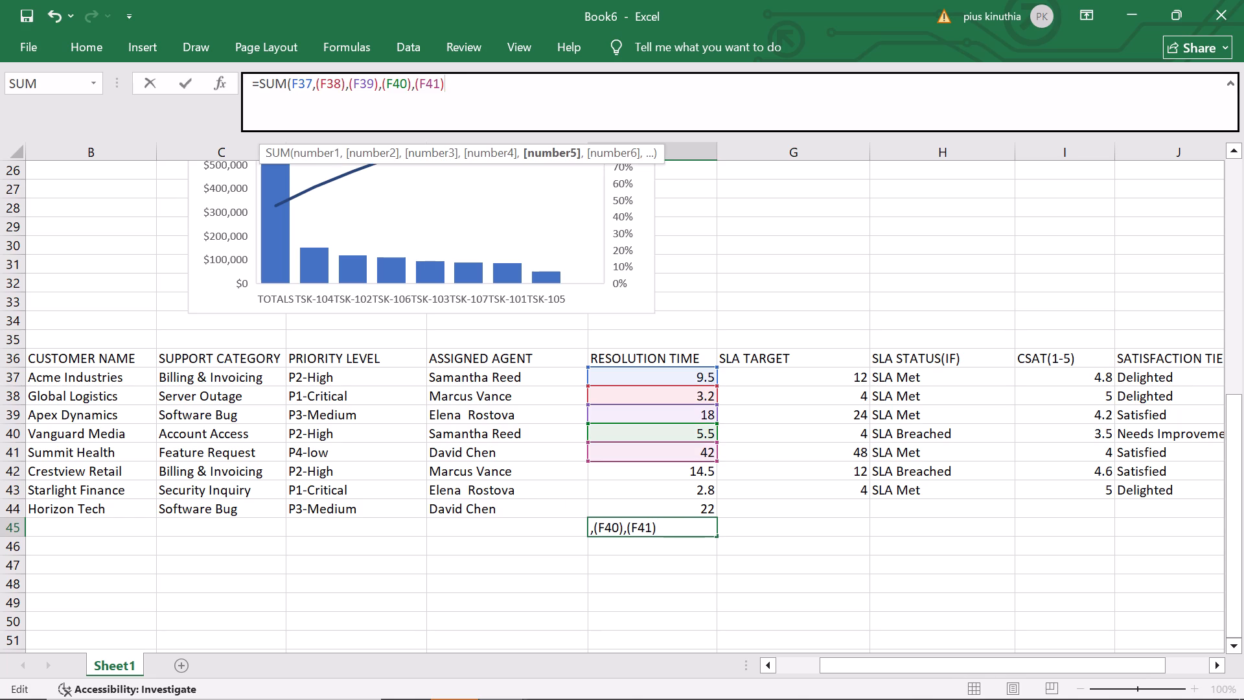
key("comma")
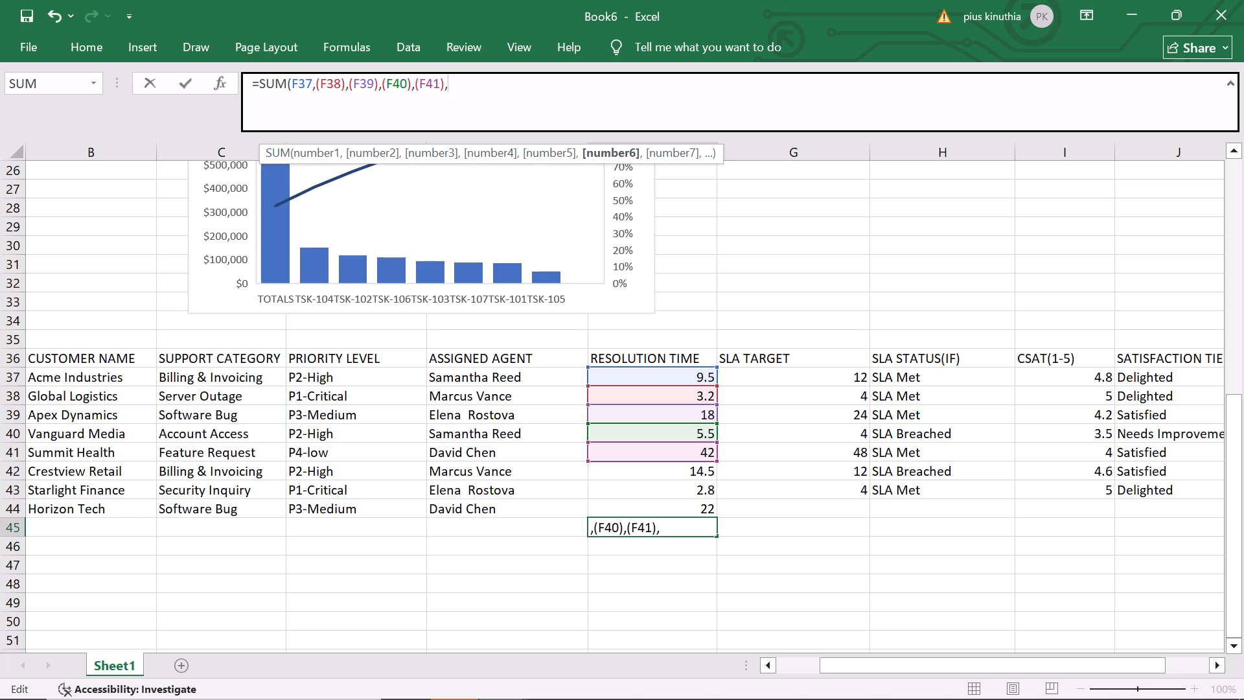
key("shift+parenleft")
key("f")
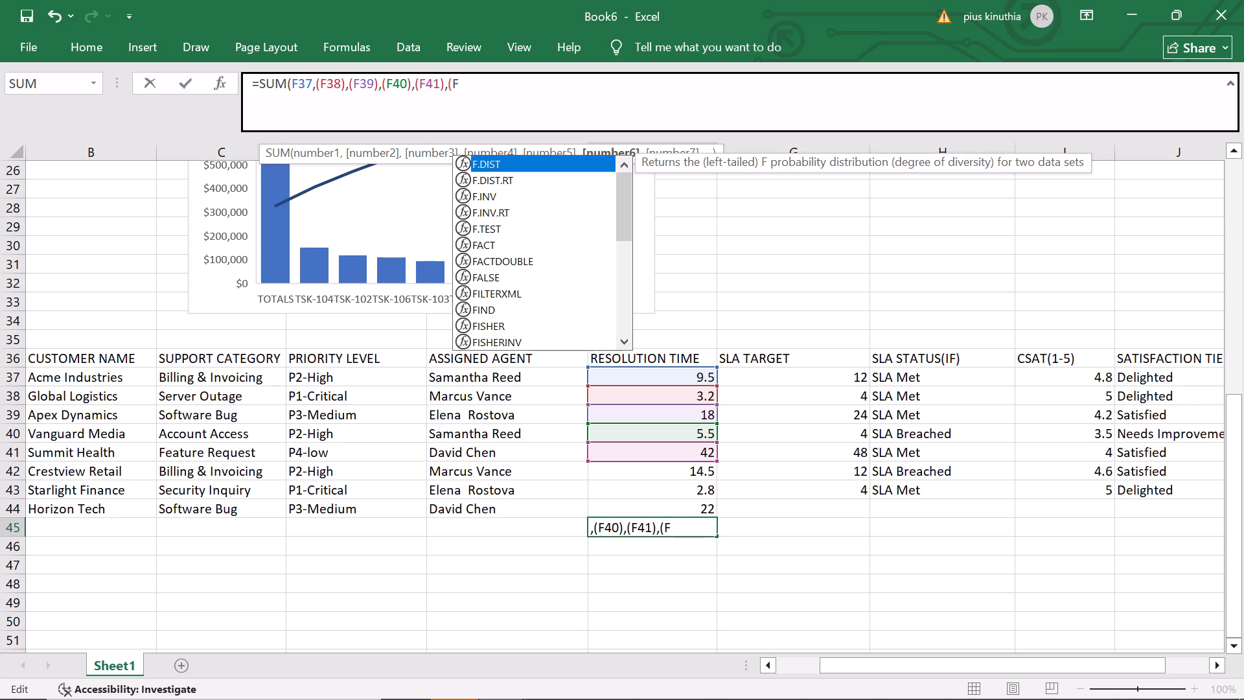
type("42")
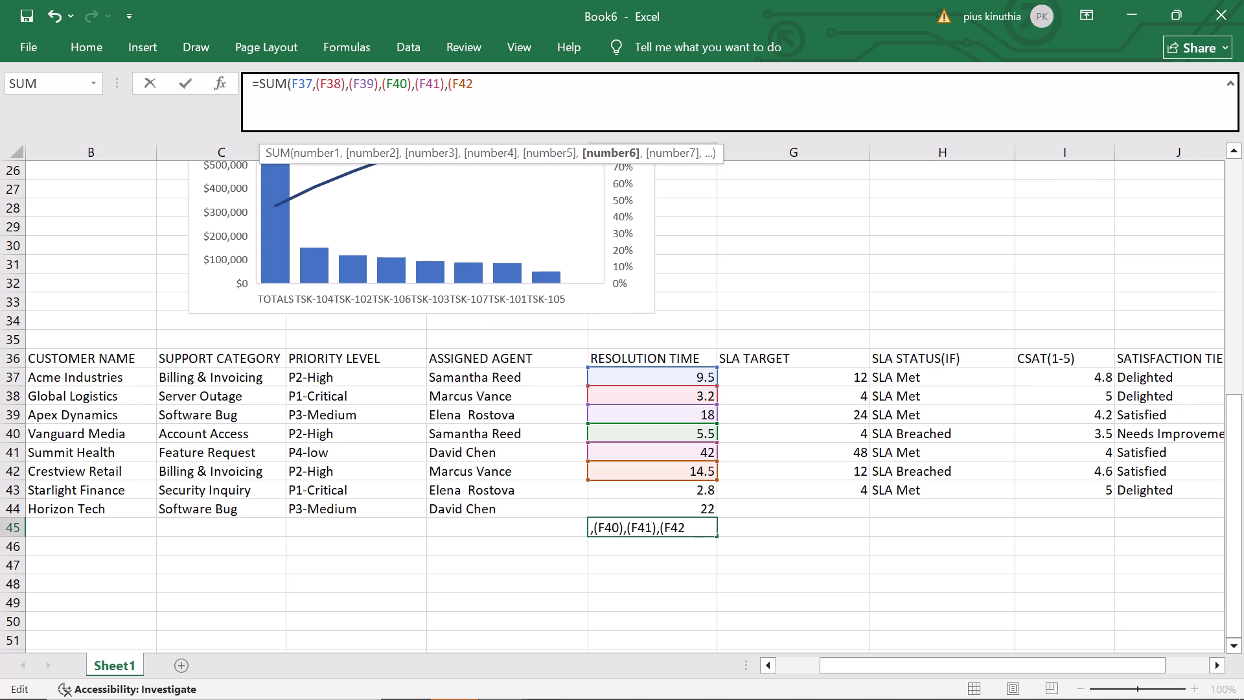
key("shift+parenright")
key("comma")
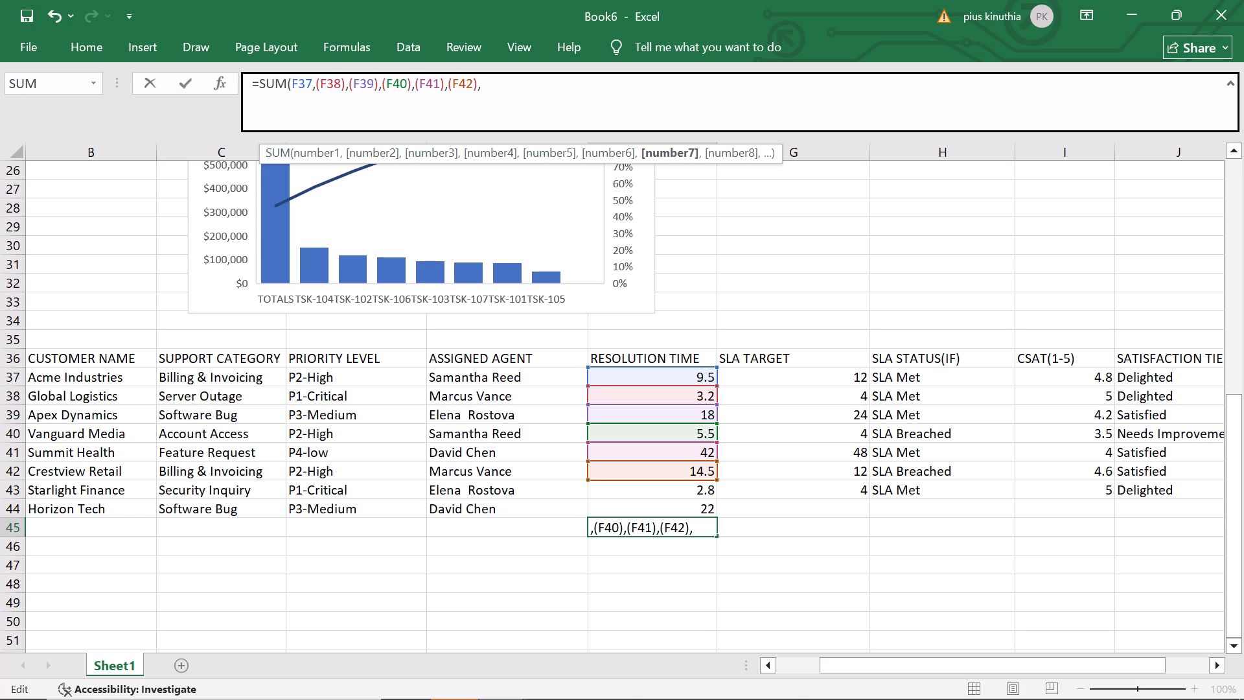
key("shift+parenleft")
key("f")
type("43")
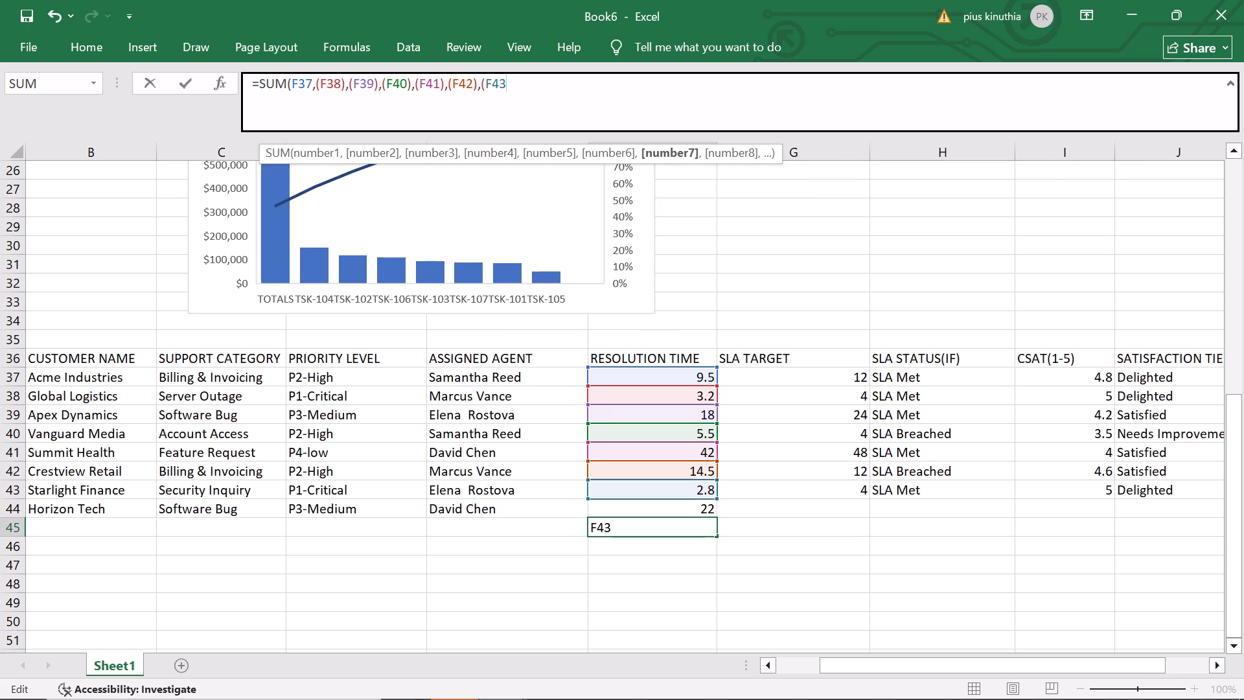
key("shift+parenright")
Append (F44) as the eighth argument of the SUM formula in cell F45 and enter the completed formula.
key("comma")
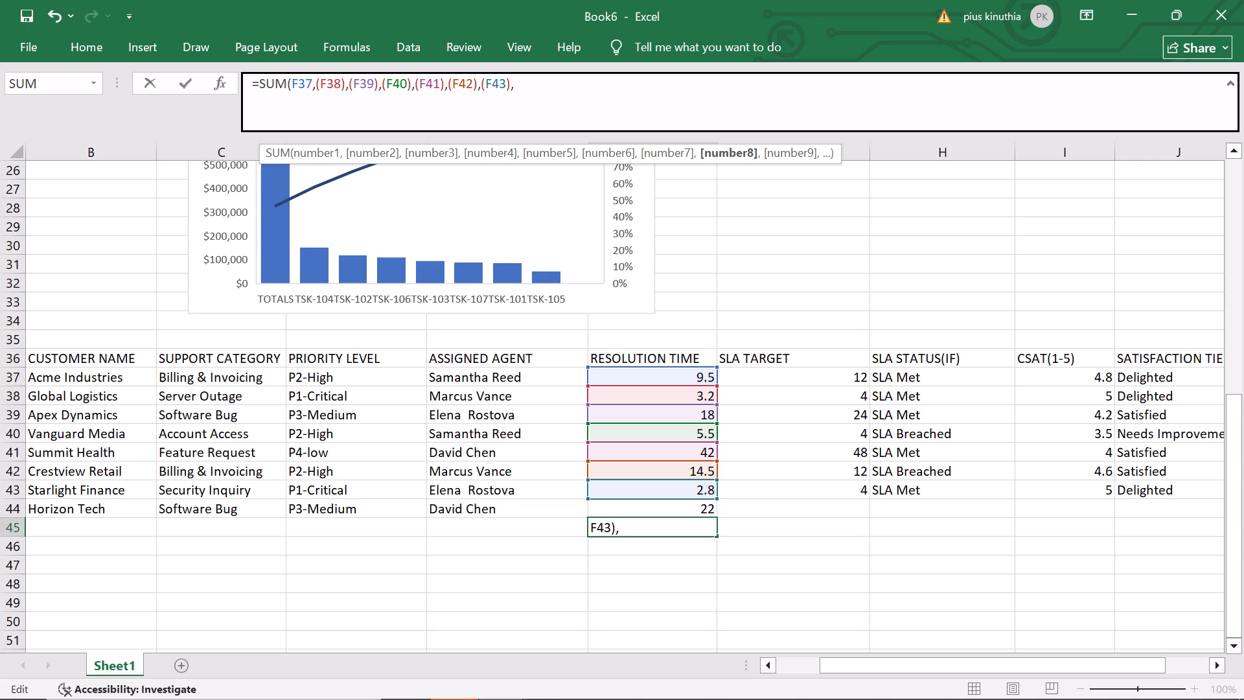
key("shift+parenleft")
key("f")
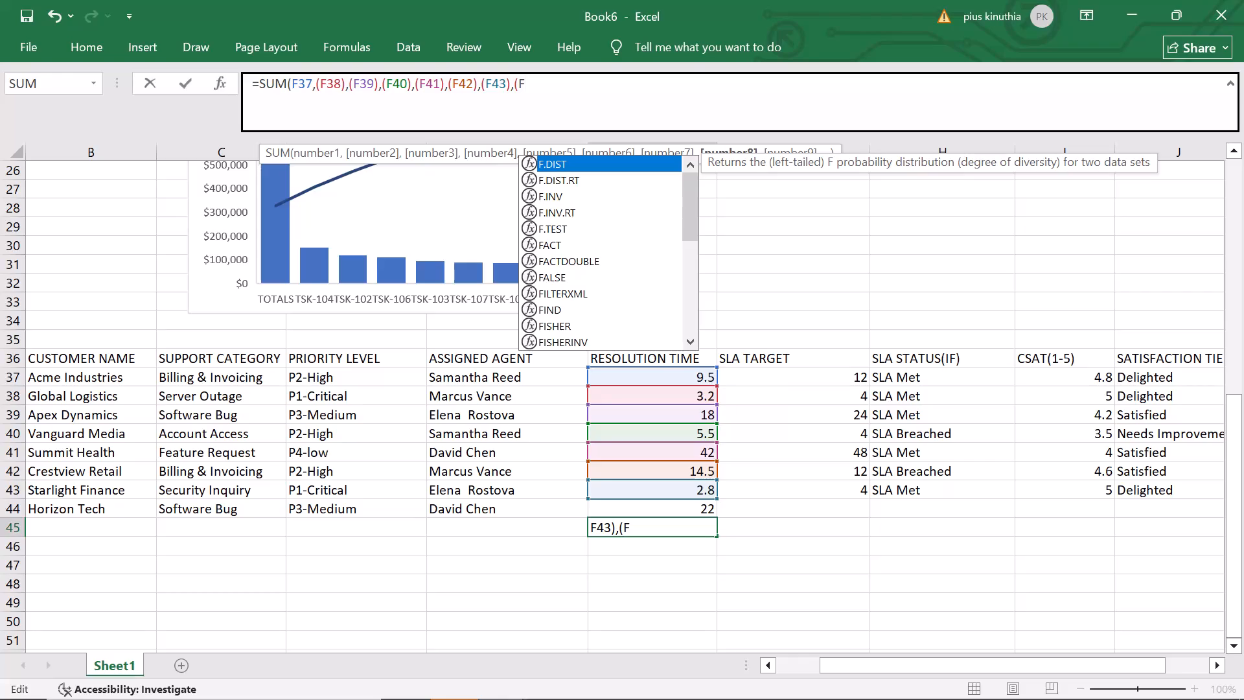
type("44")
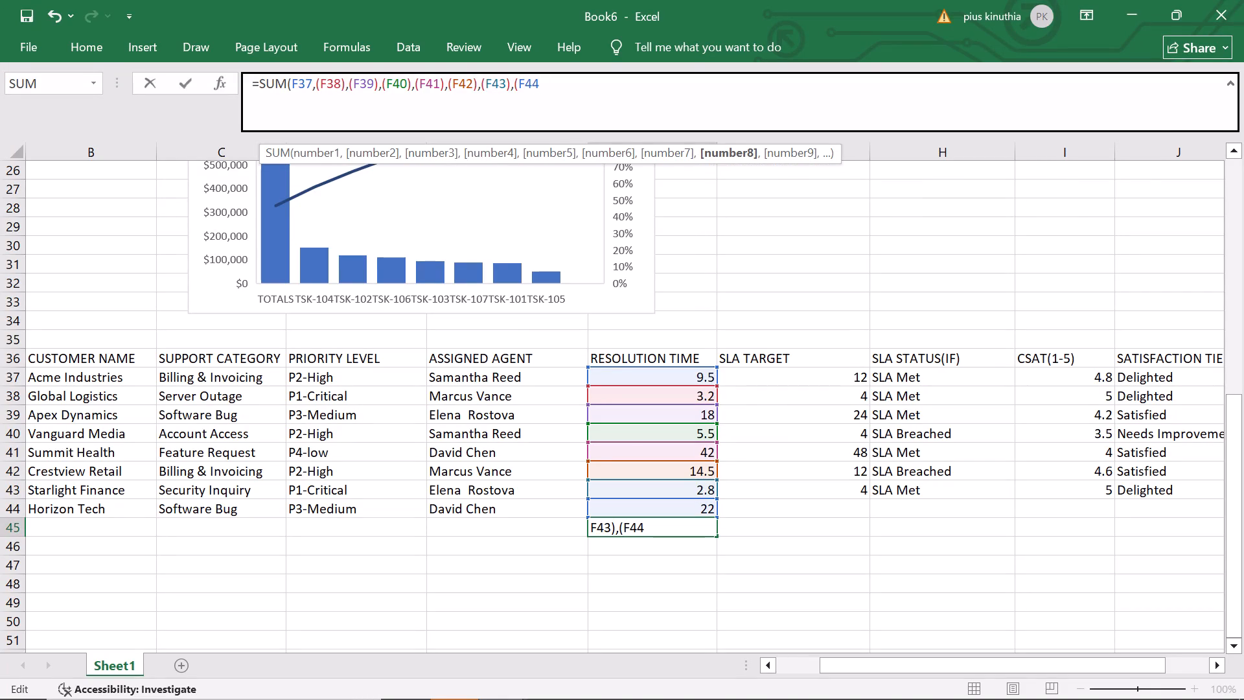
key("shift+parenright")
left_click(220, 81)
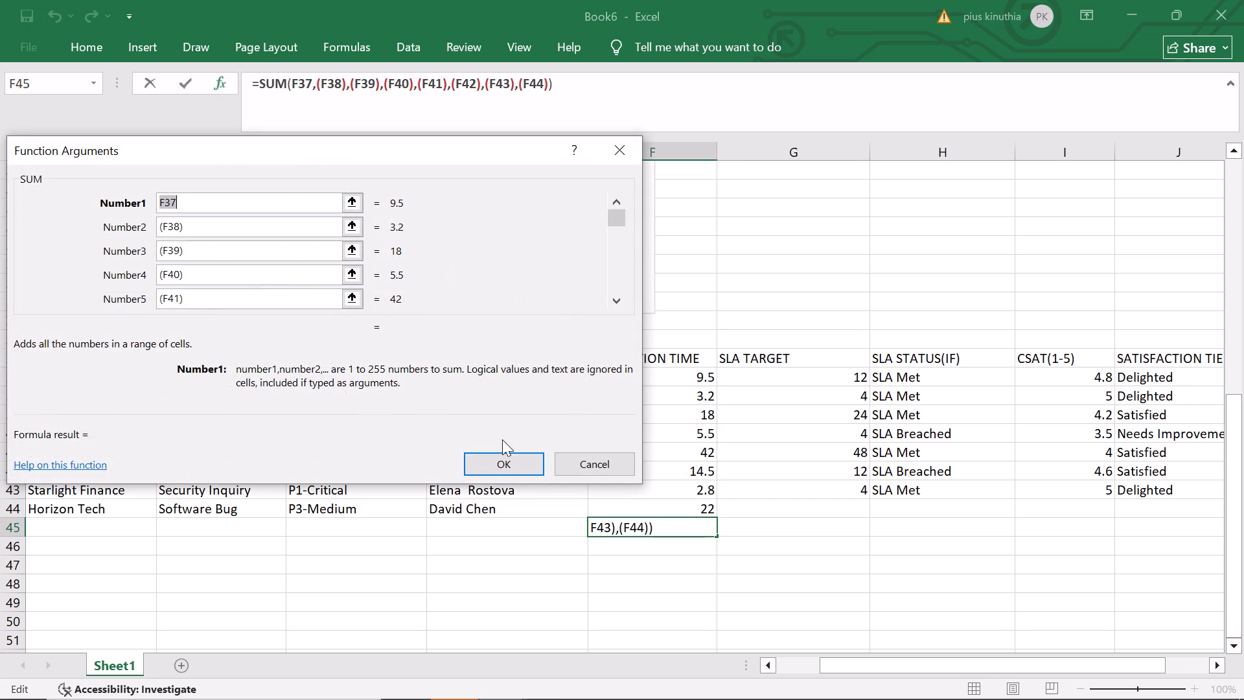
left_click(509, 466)
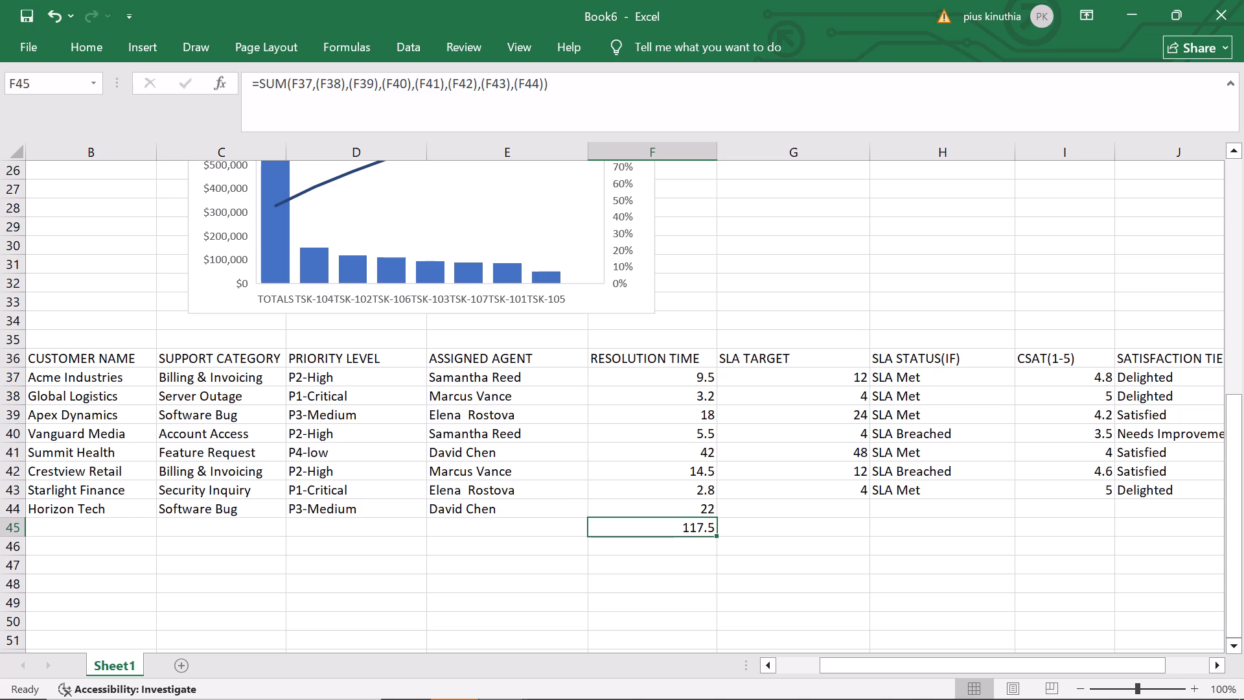
Enter 26 as the SLA target for the Horizon Tech ticket in cell G44.
left_click(858, 515)
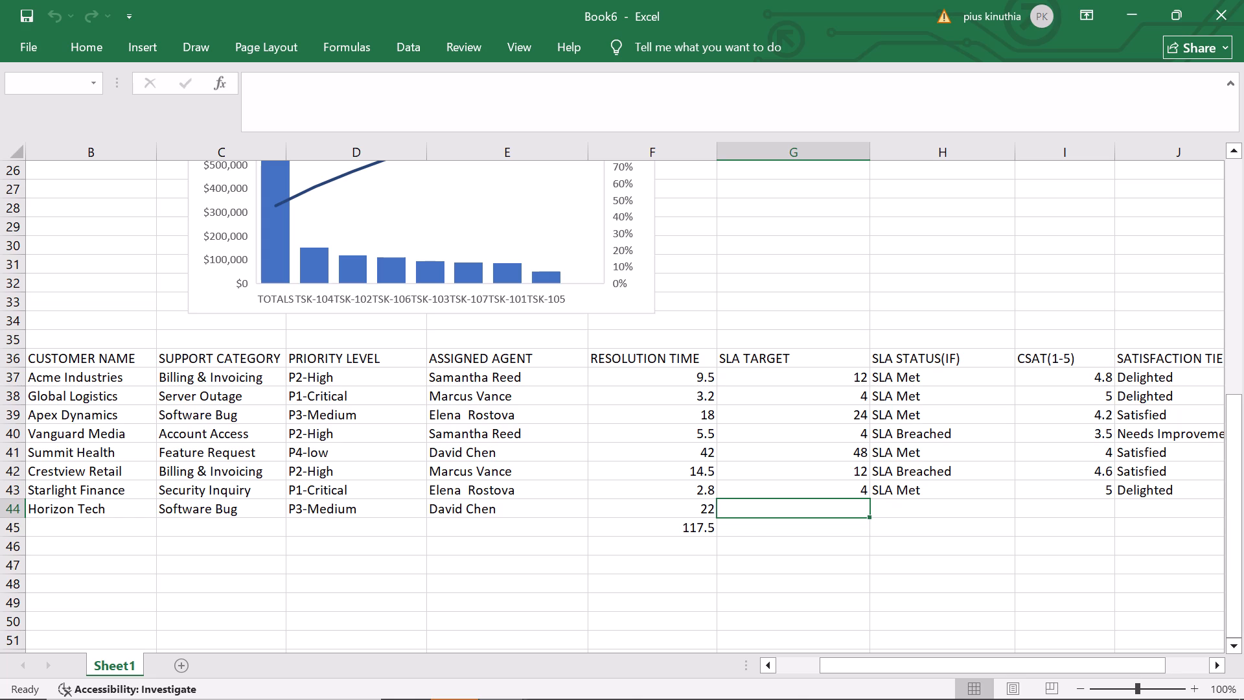
scroll(926, 504, "left", 1)
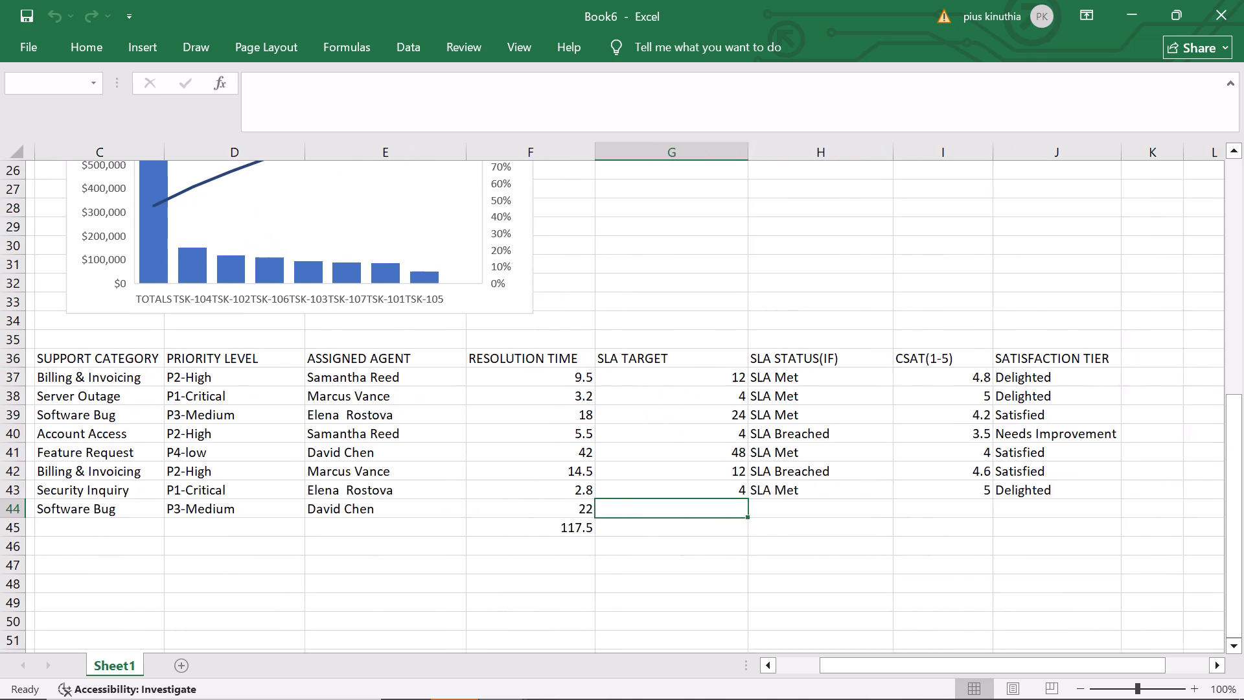
scroll(926, 504, "left", 2)
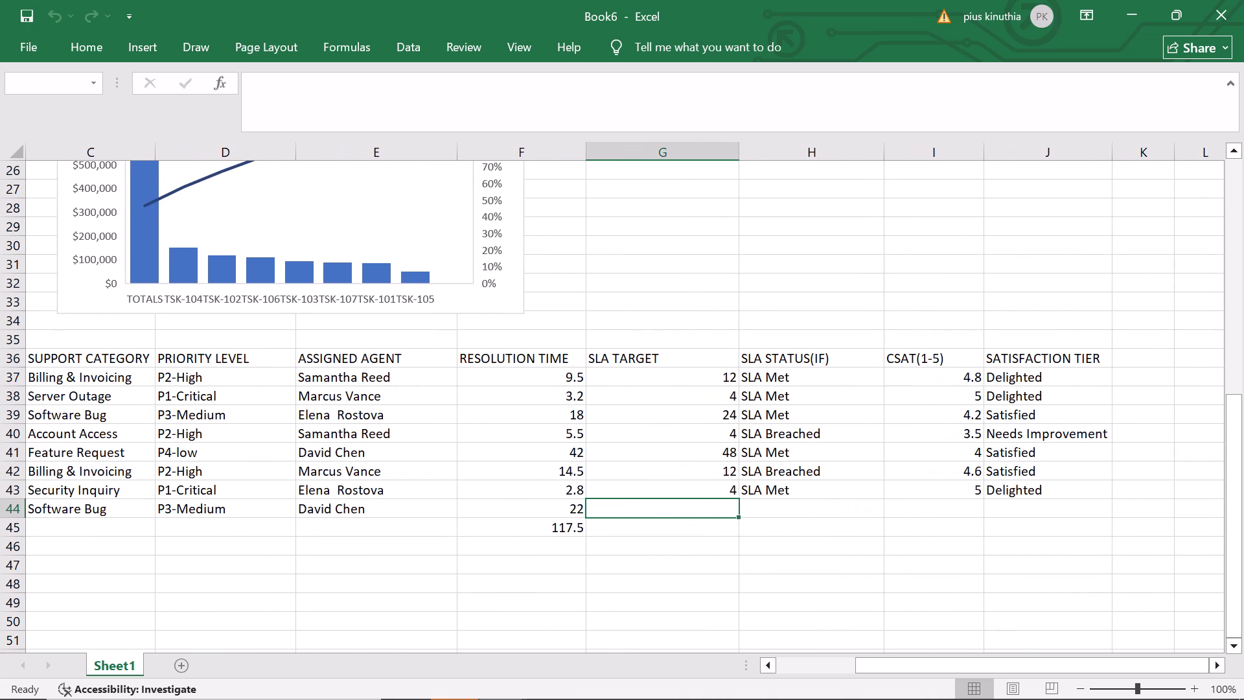
scroll(911, 507, "left", 4)
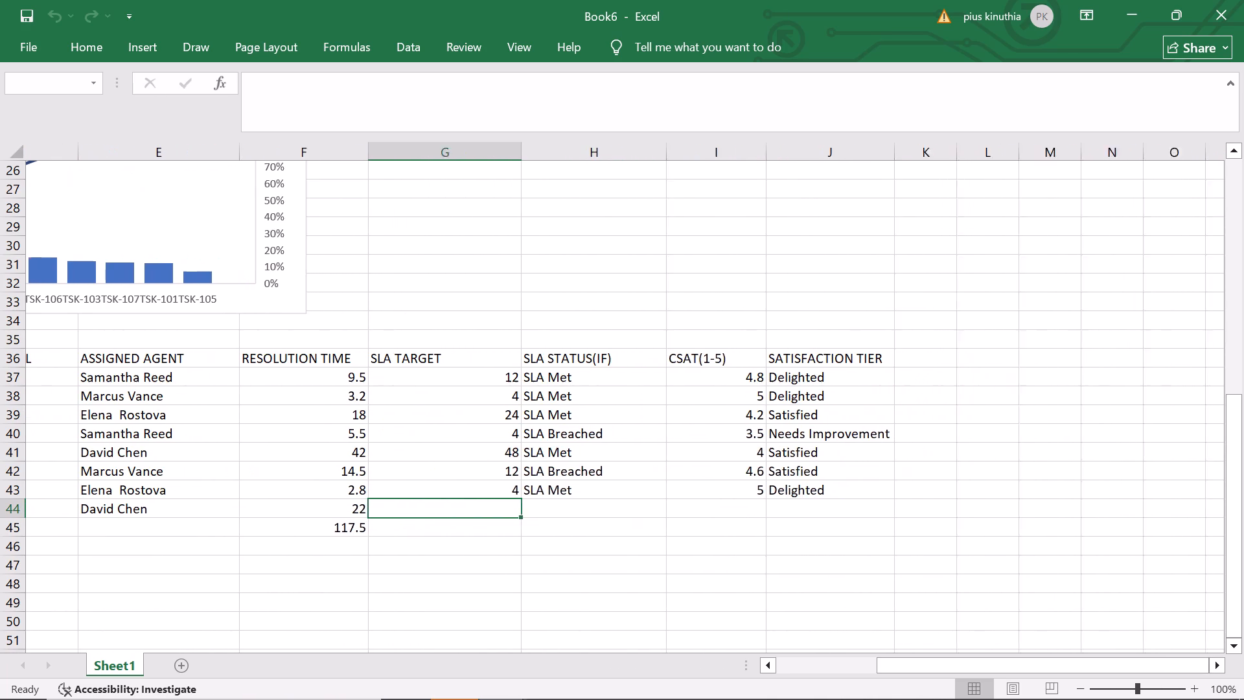
scroll(911, 507, "left", 2)
scroll(911, 507, "right", 1)
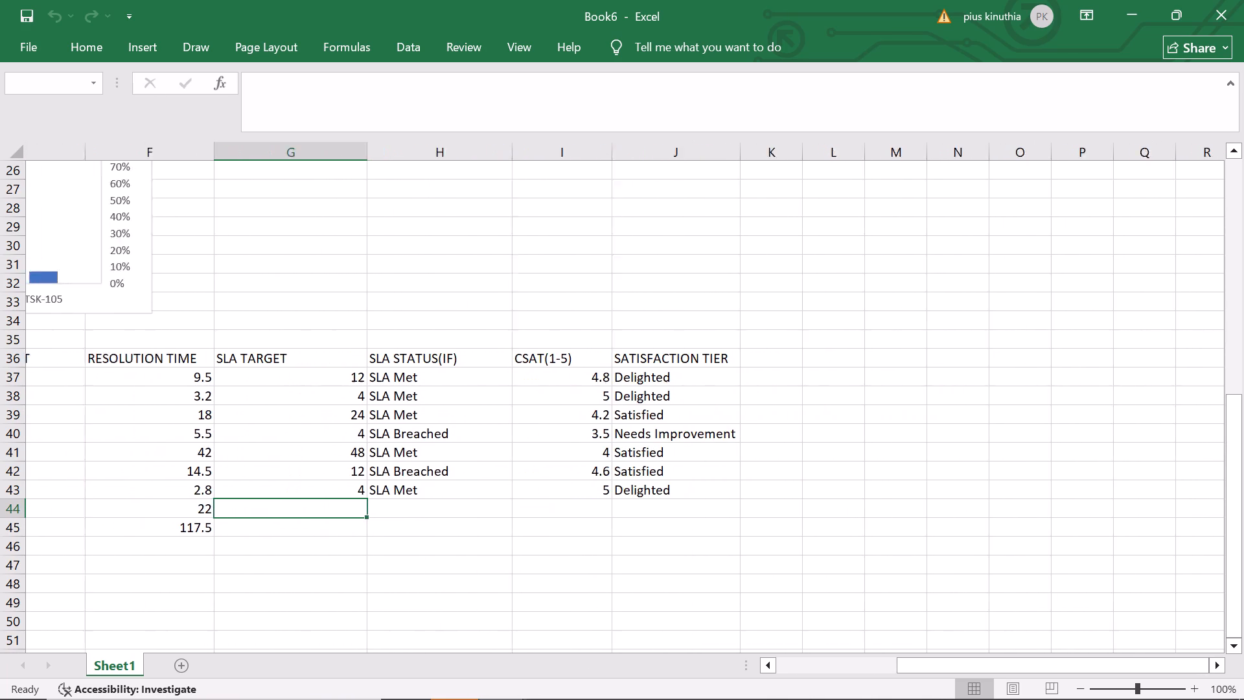
scroll(911, 507, "right", 5)
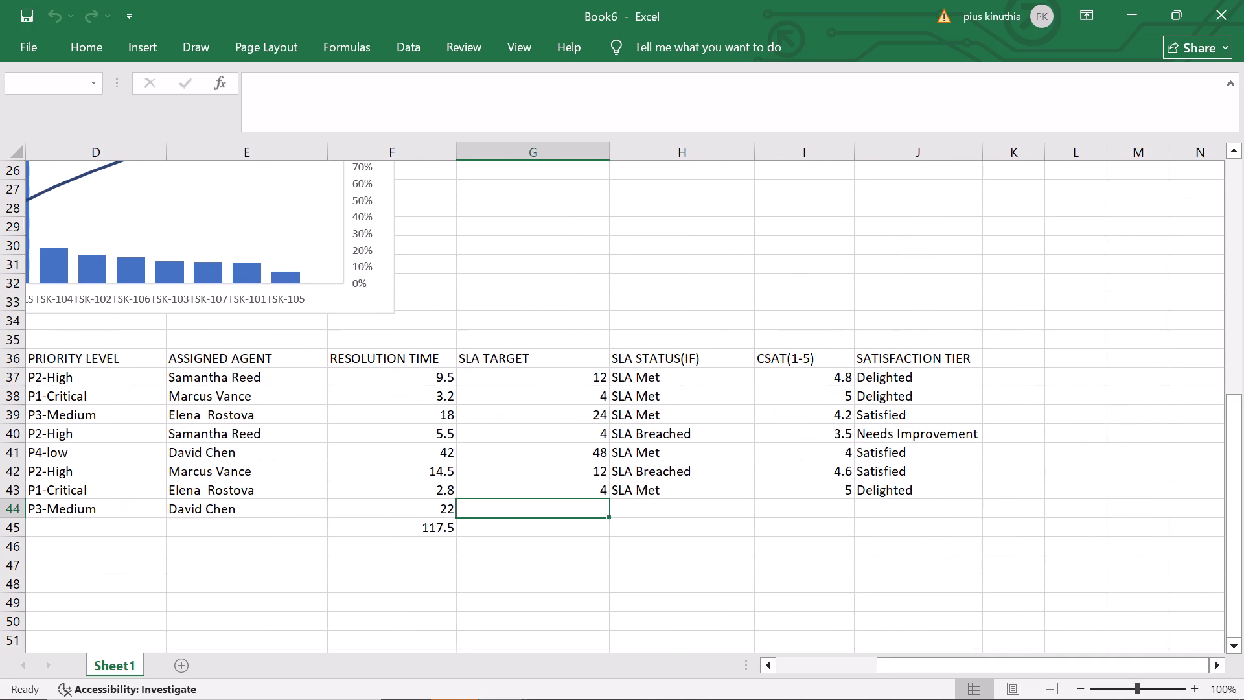
scroll(911, 507, "right", 2)
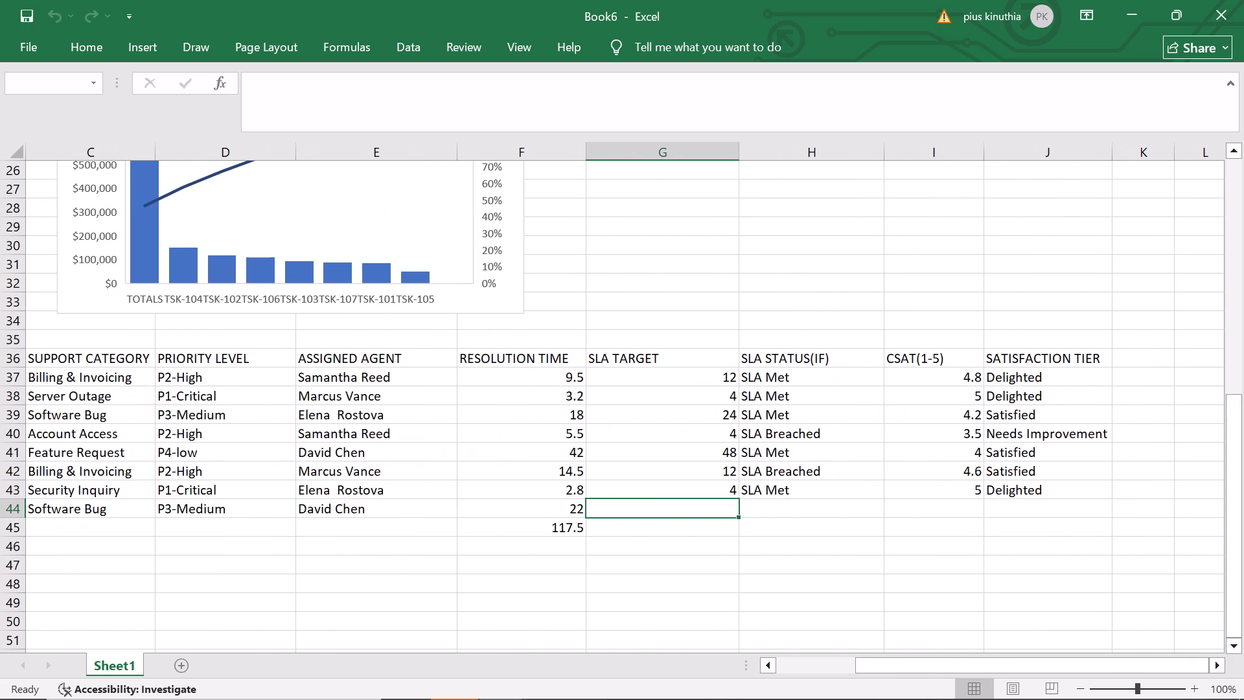
left_click(762, 515)
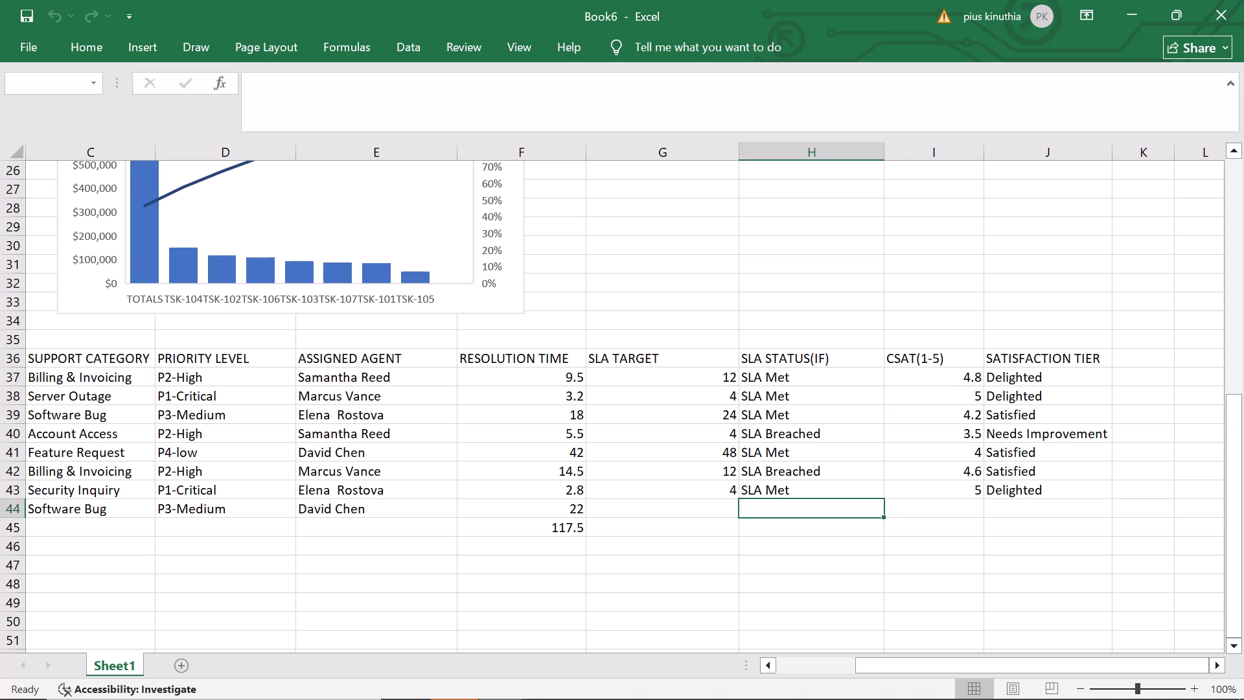
left_click(731, 510)
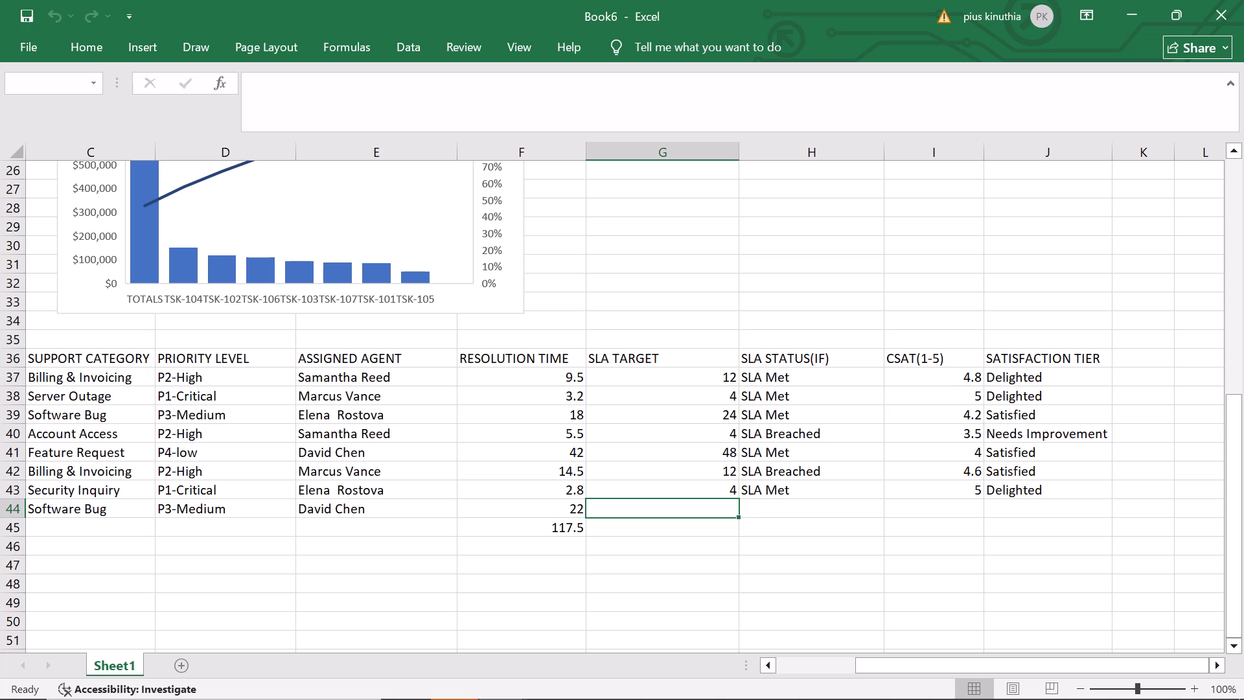
key("2")
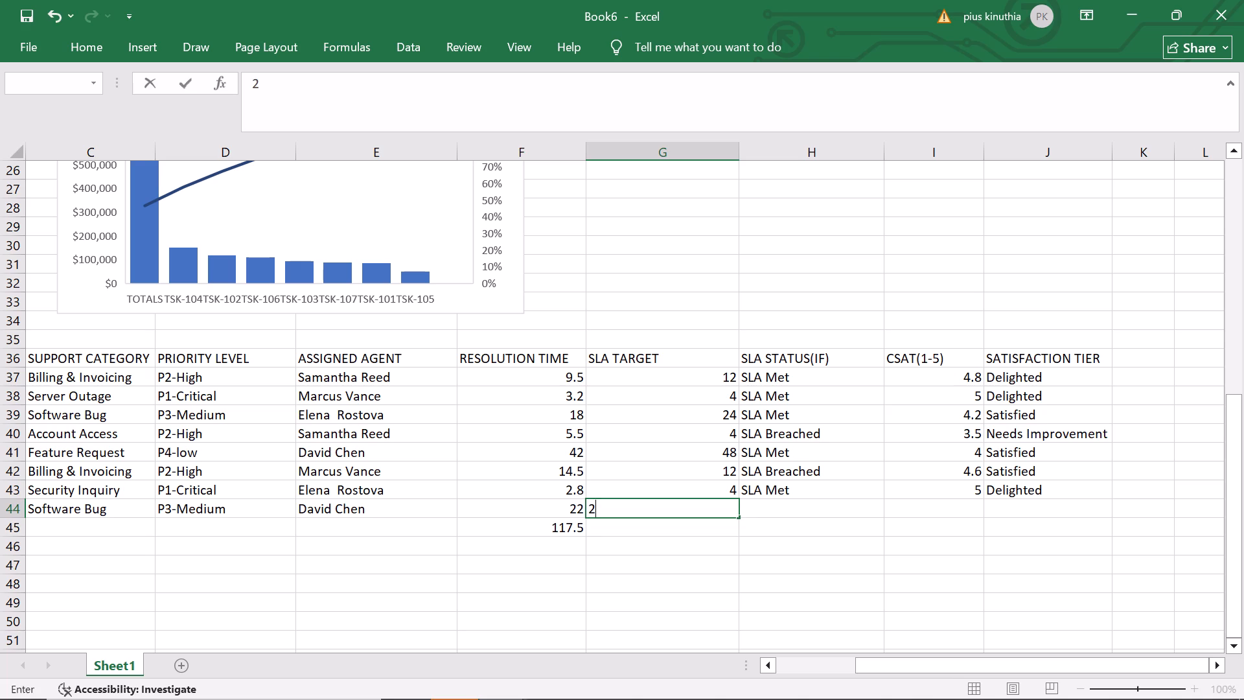
key("6")
Fill in the Horizon Tech ticket's SLA status as SLA Met in H44 and its CSAT score as 4.2 in I44.
left_click(787, 512)
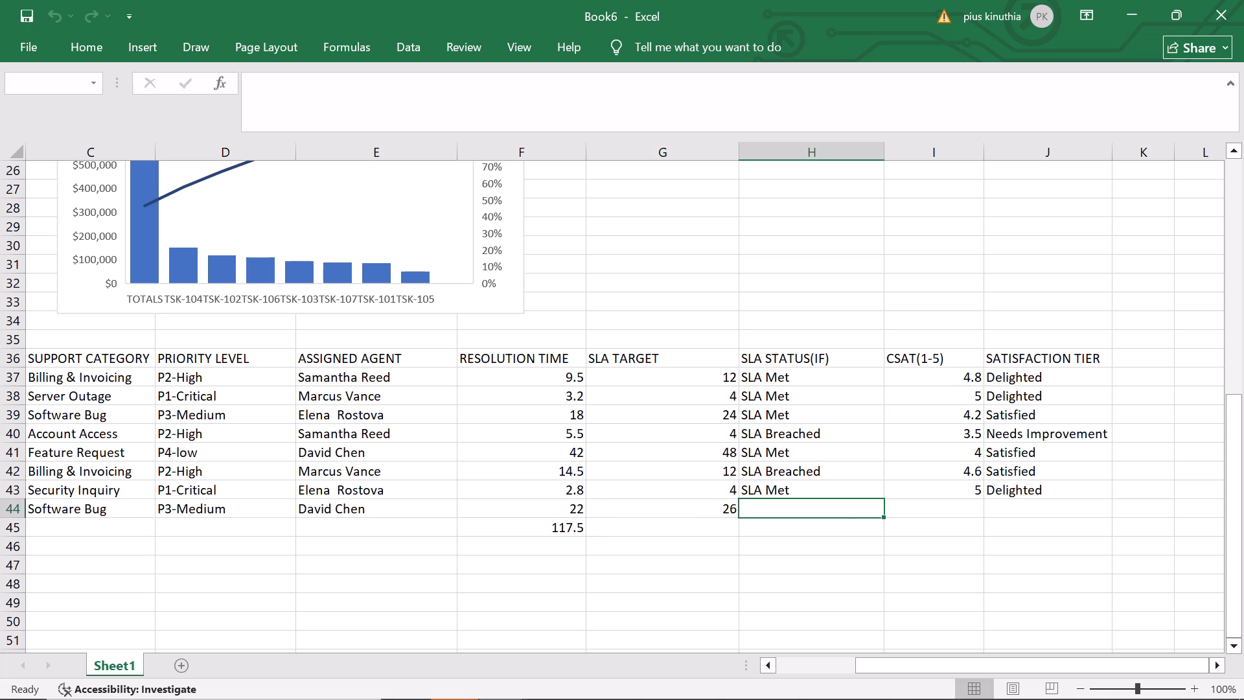
type("SL")
key("a")
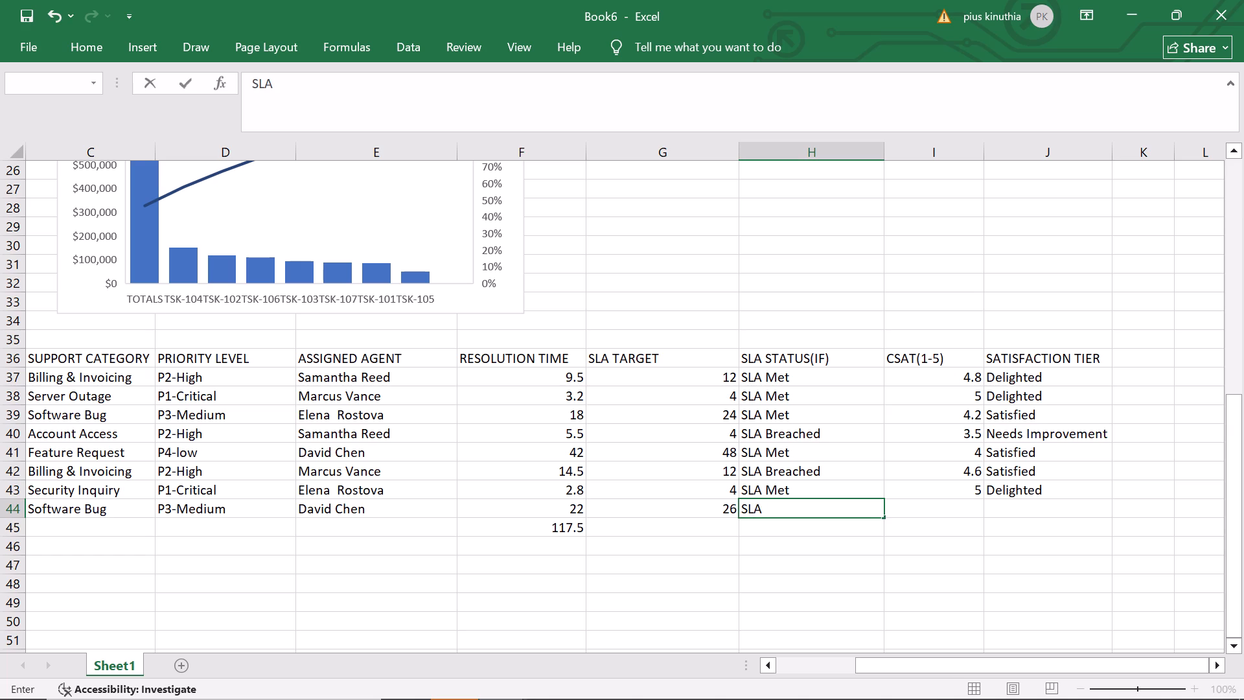
key("space")
type("M")
left_click(1004, 509)
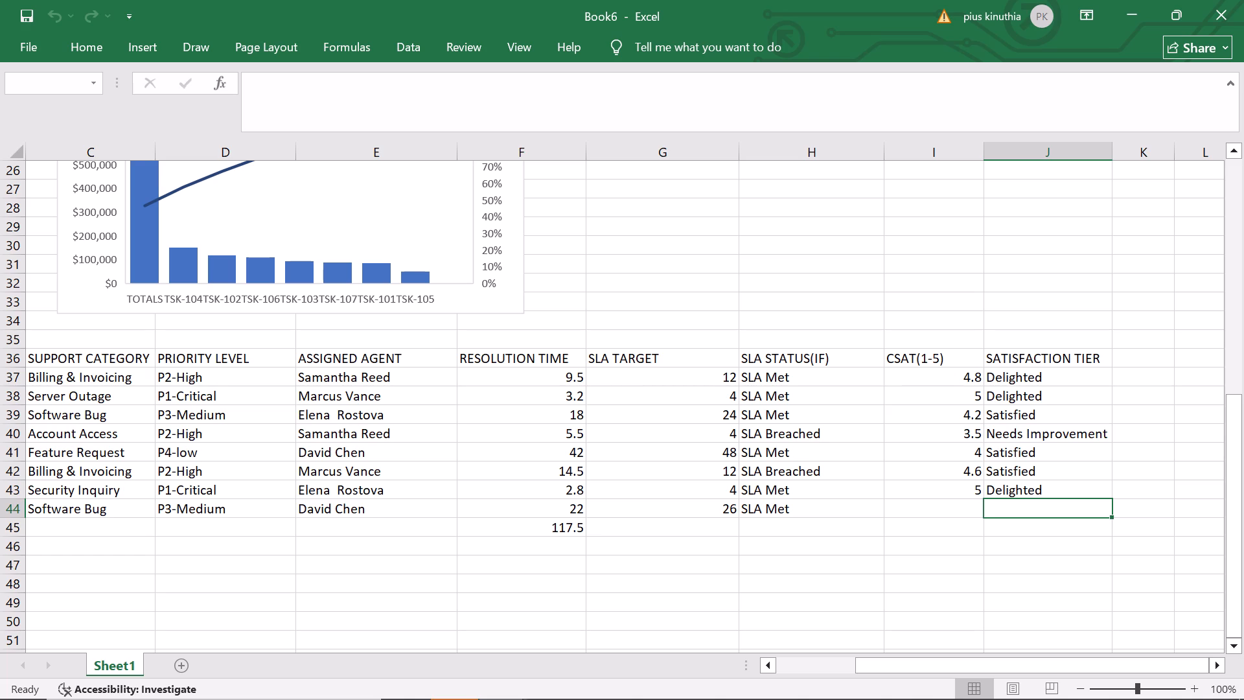
left_click(970, 511)
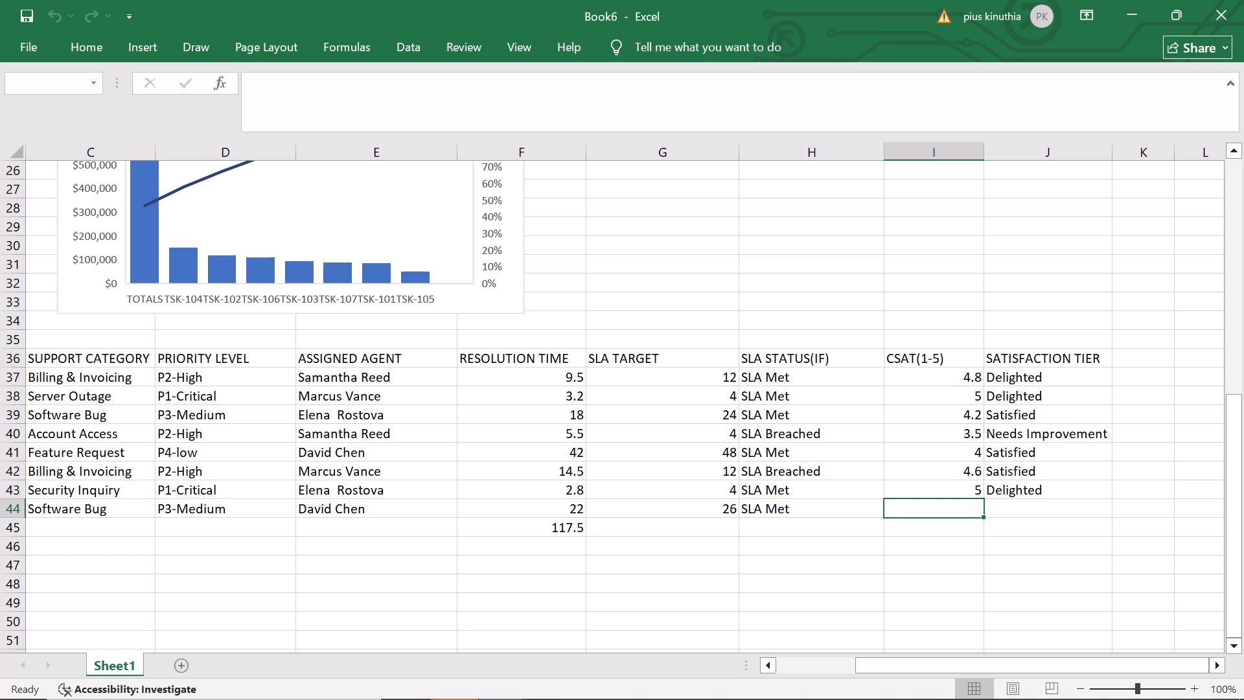
type("4.2")
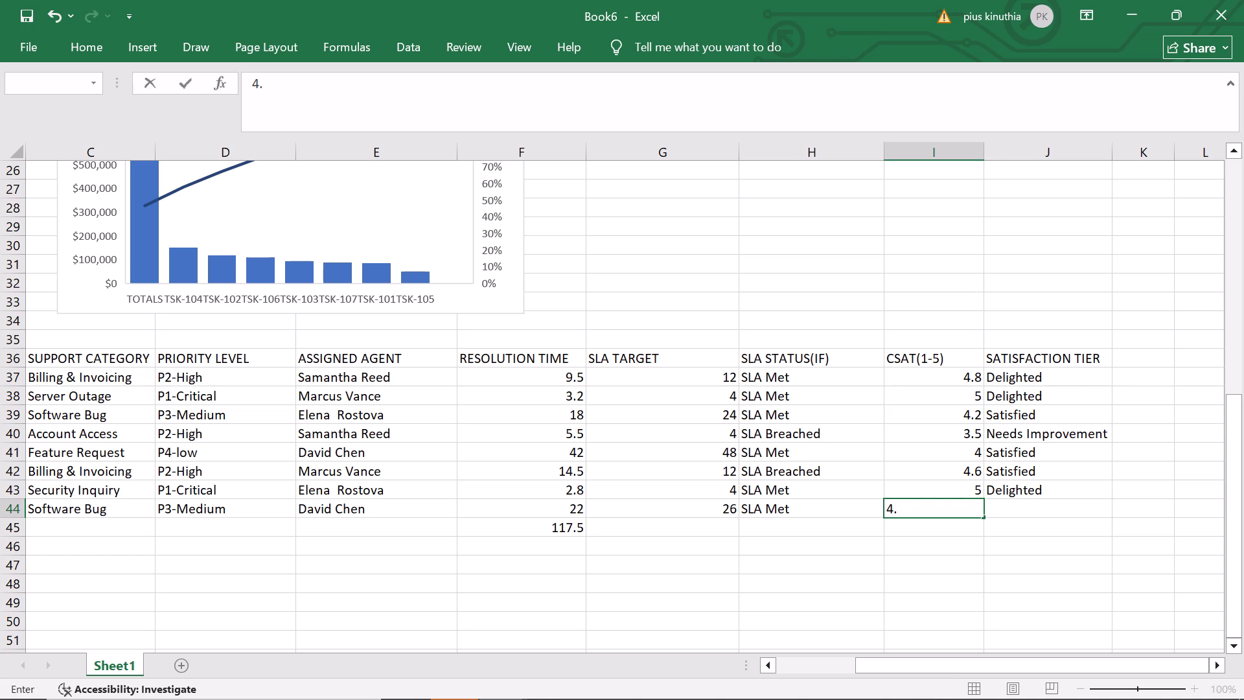
Enter Satisfied as the satisfaction tier for the Horizon Tech ticket in cell J44.
left_click(1000, 511)
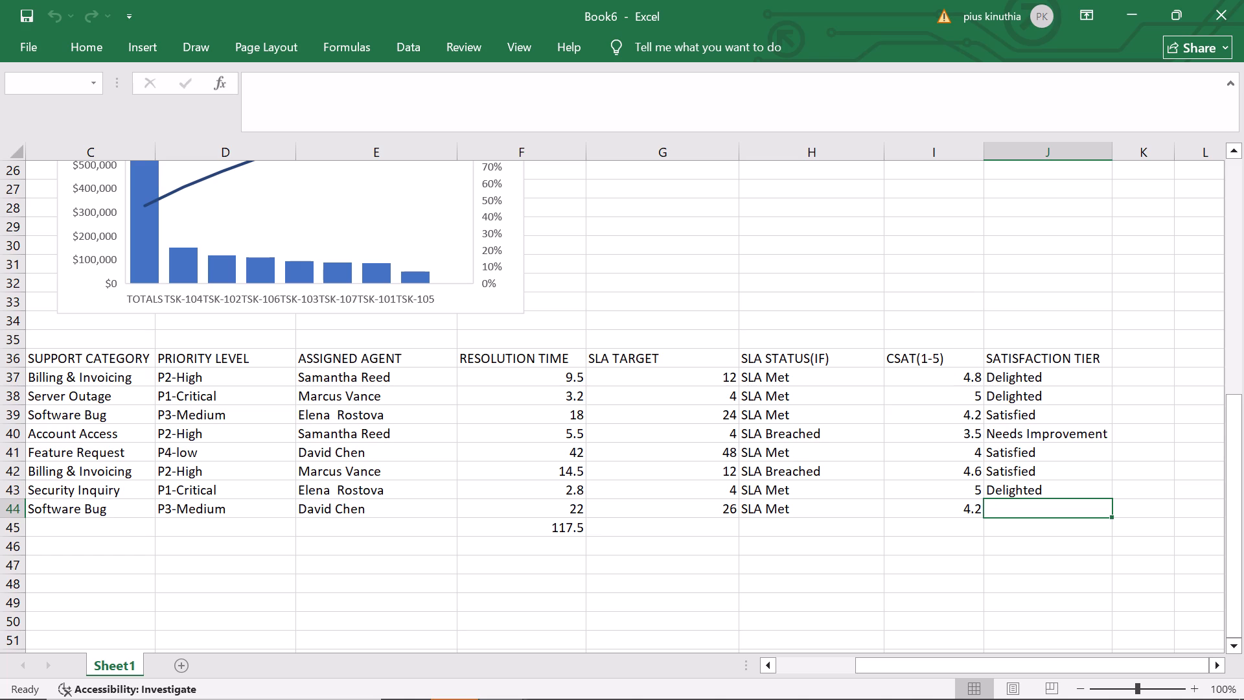
double_click(973, 496)
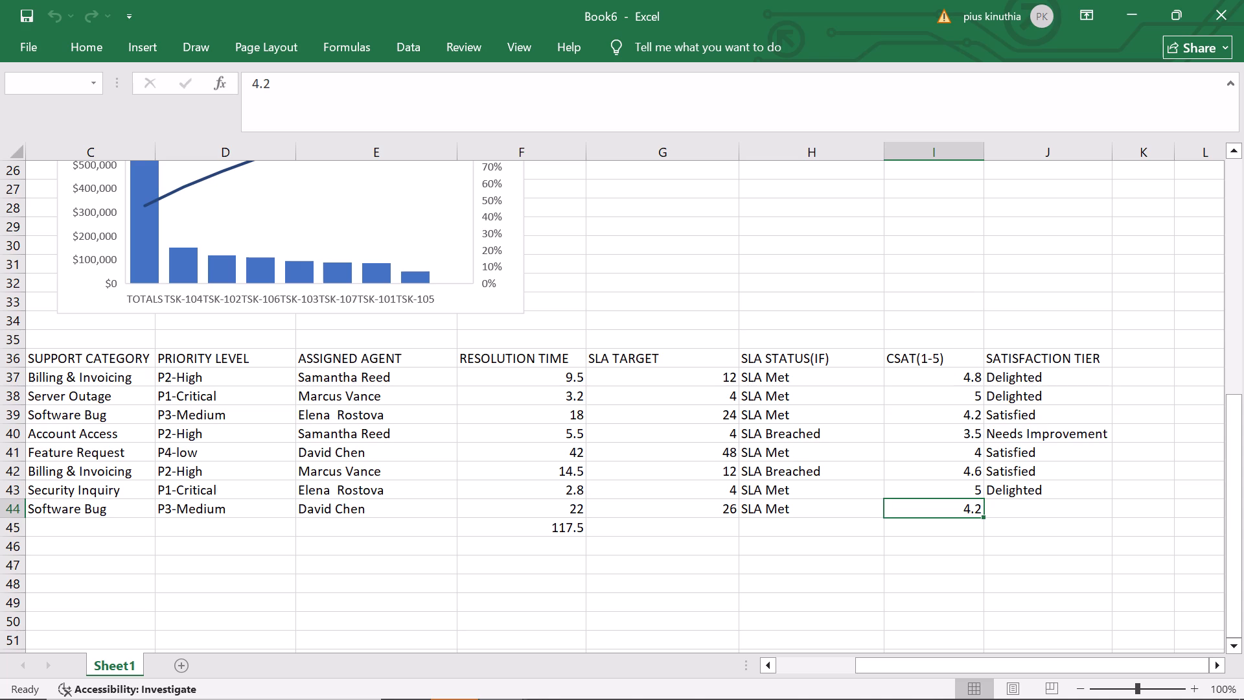
left_click(1002, 507)
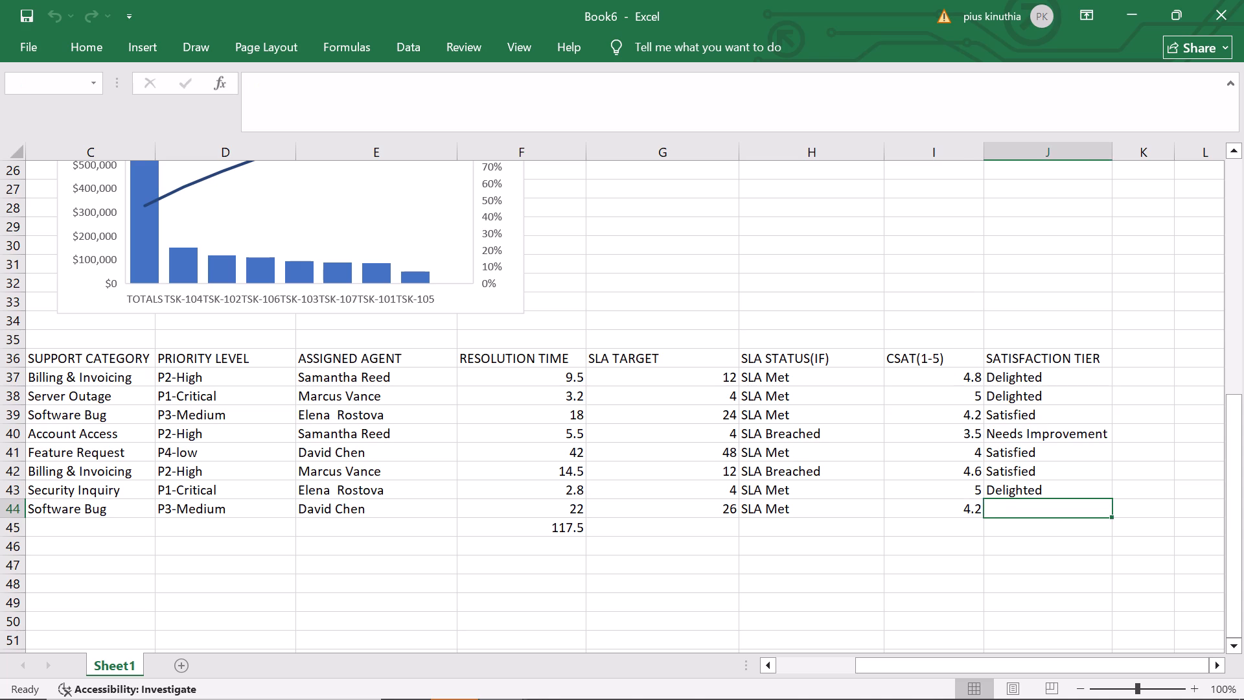
key("s")
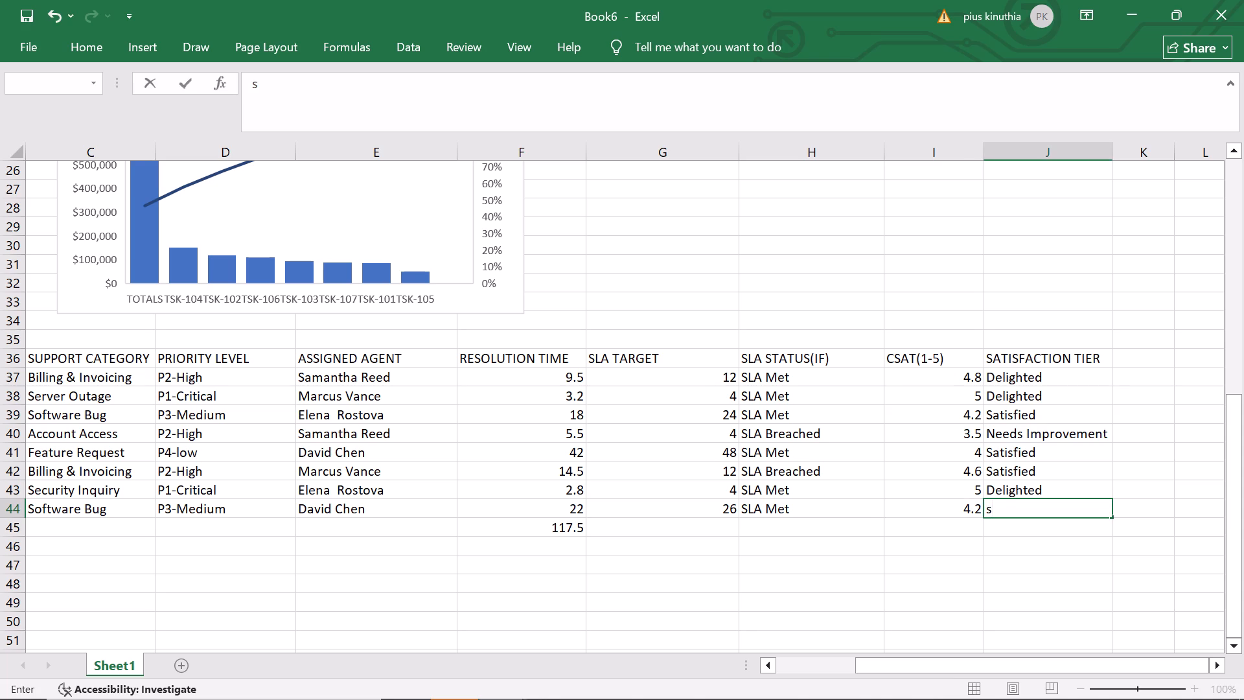
key("BackSpace")
key("s")
key("a")
key("t")
key("i")
type("sfie")
key("d")
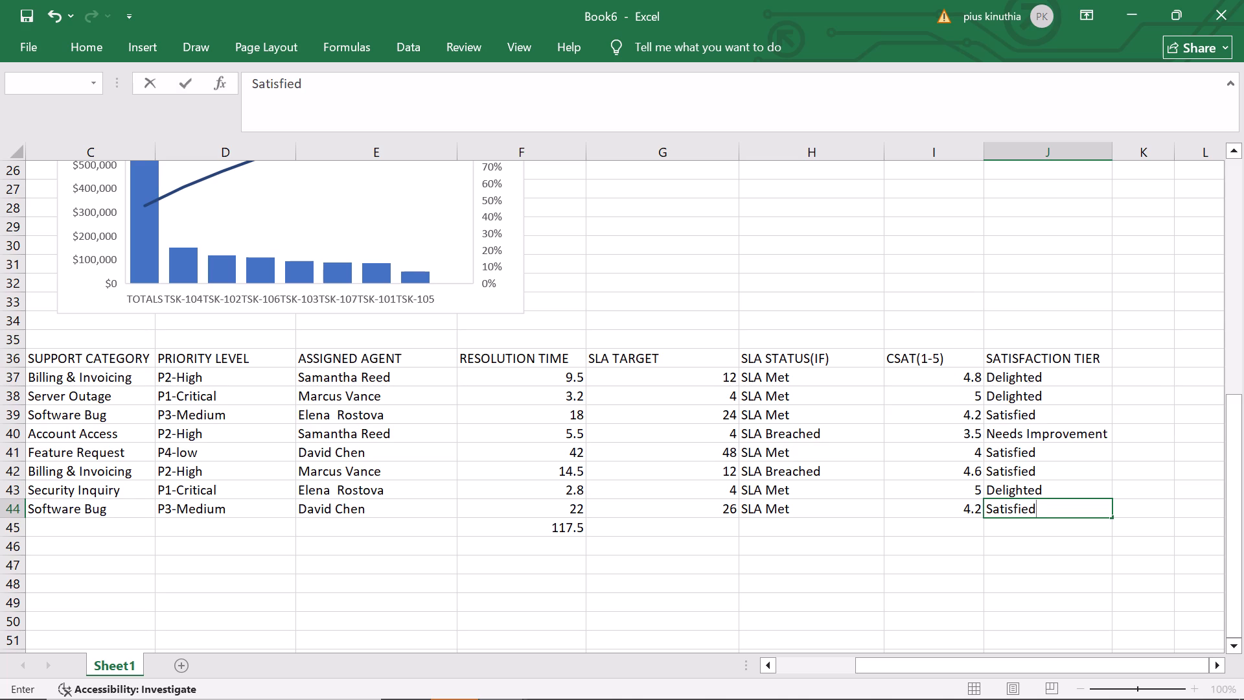
scroll(982, 541, "left", 2)
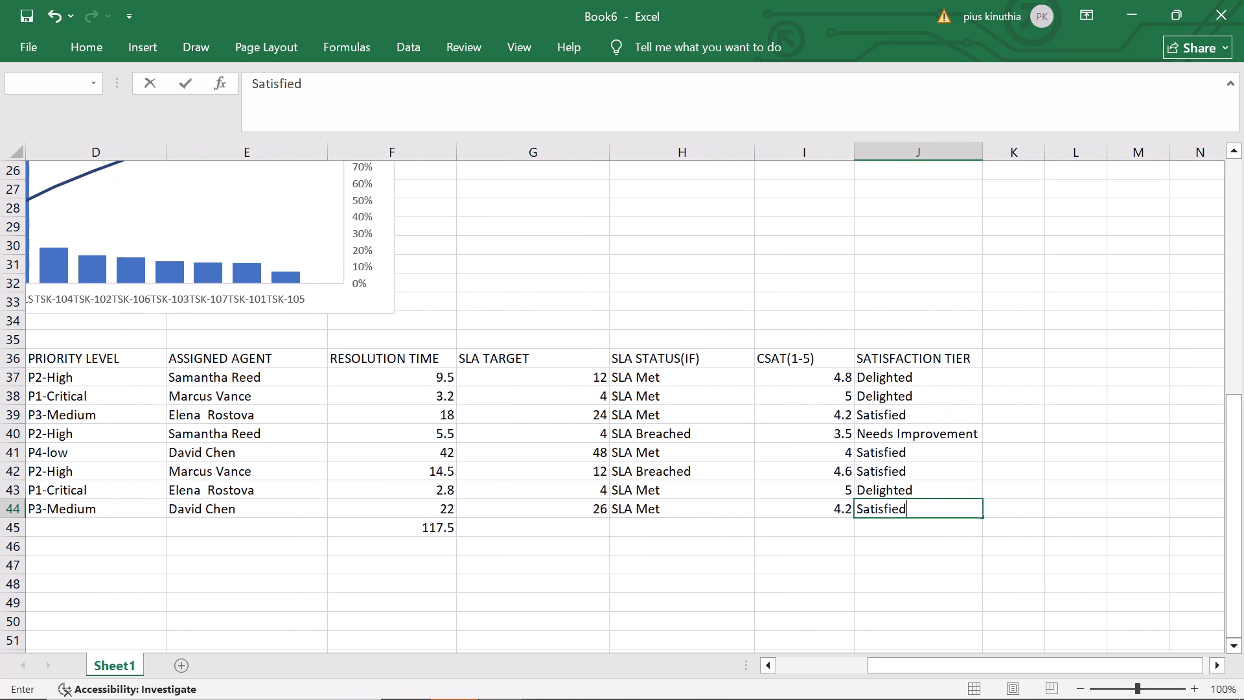
scroll(982, 541, "right", 5)
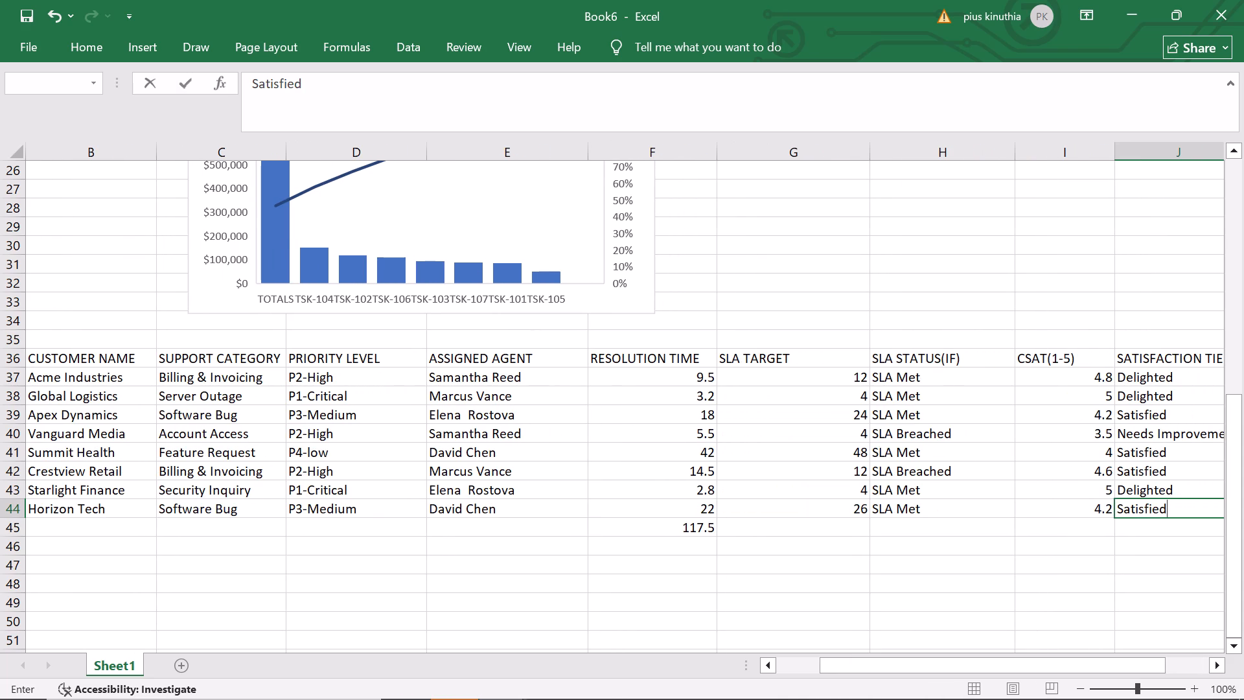
left_click(862, 519)
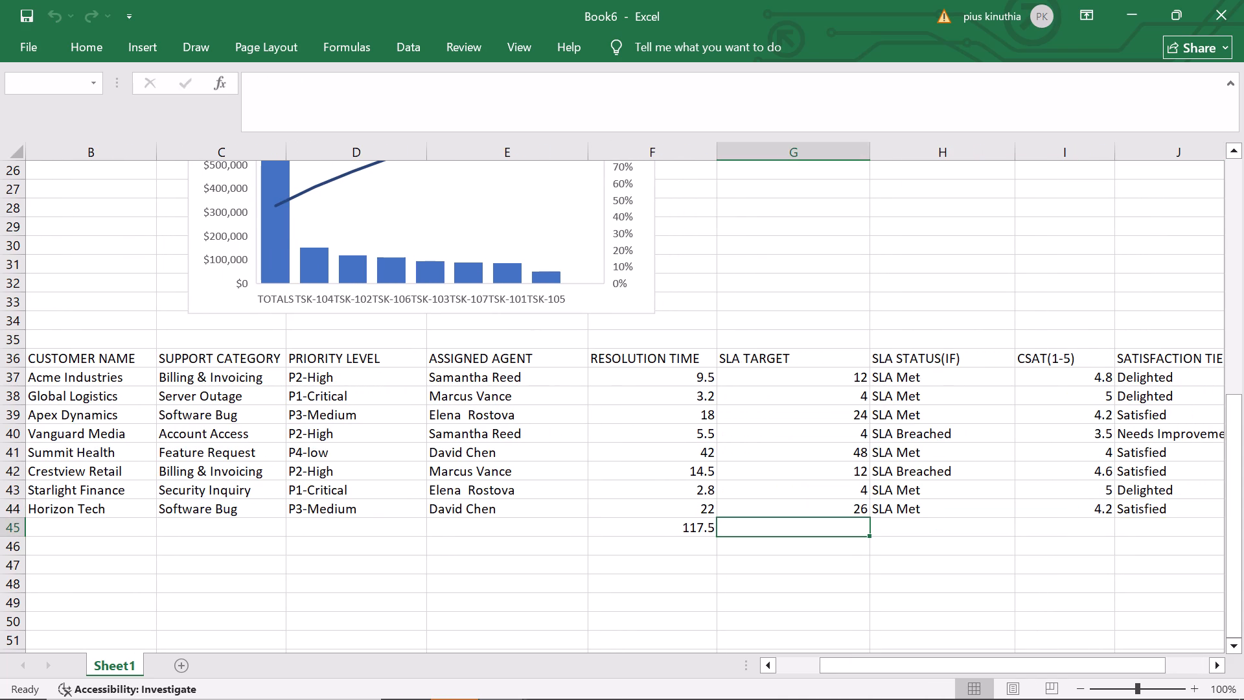
Start a SUM formula in cell G45 with G37 as its first argument.
left_click(260, 80)
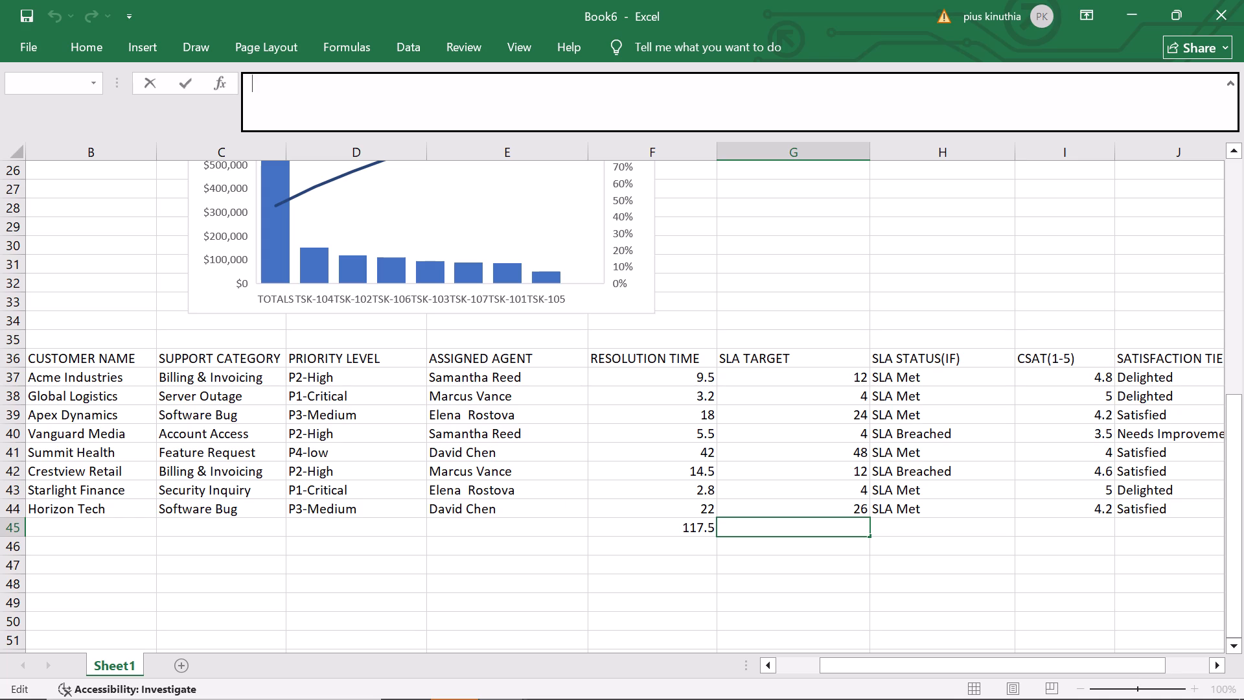
key("minus")
key("BackSpace")
key("equal")
key("u")
key("m")
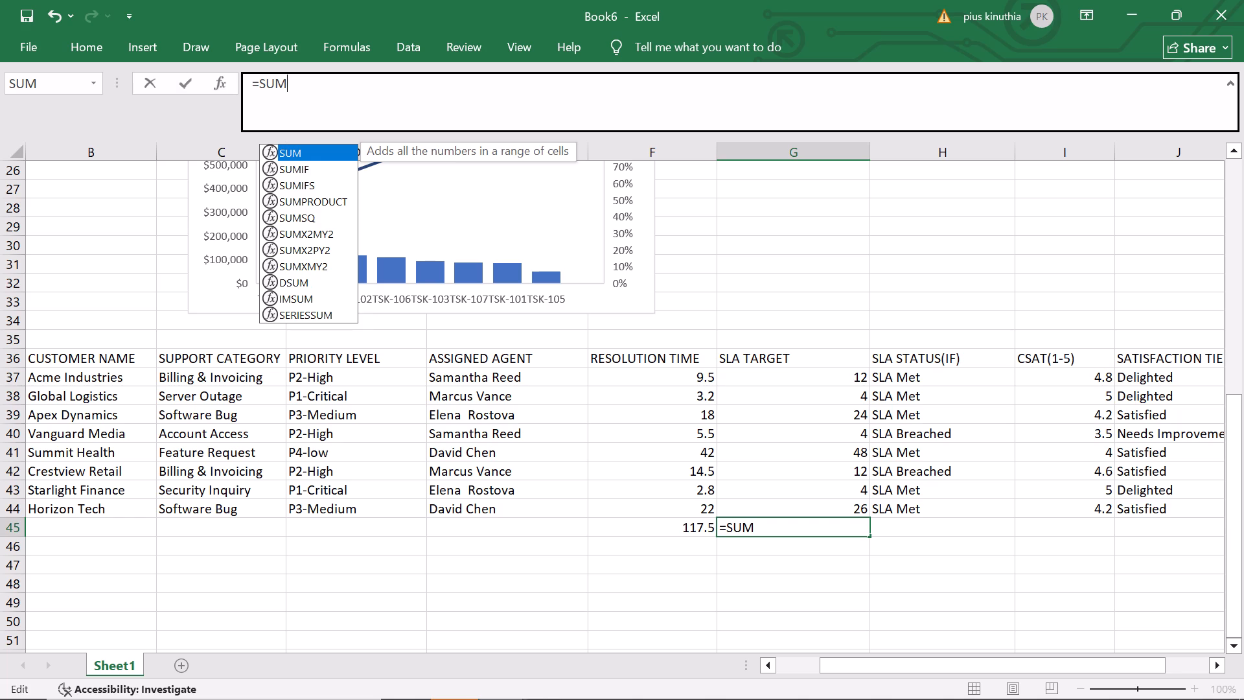
key("shift+parenleft")
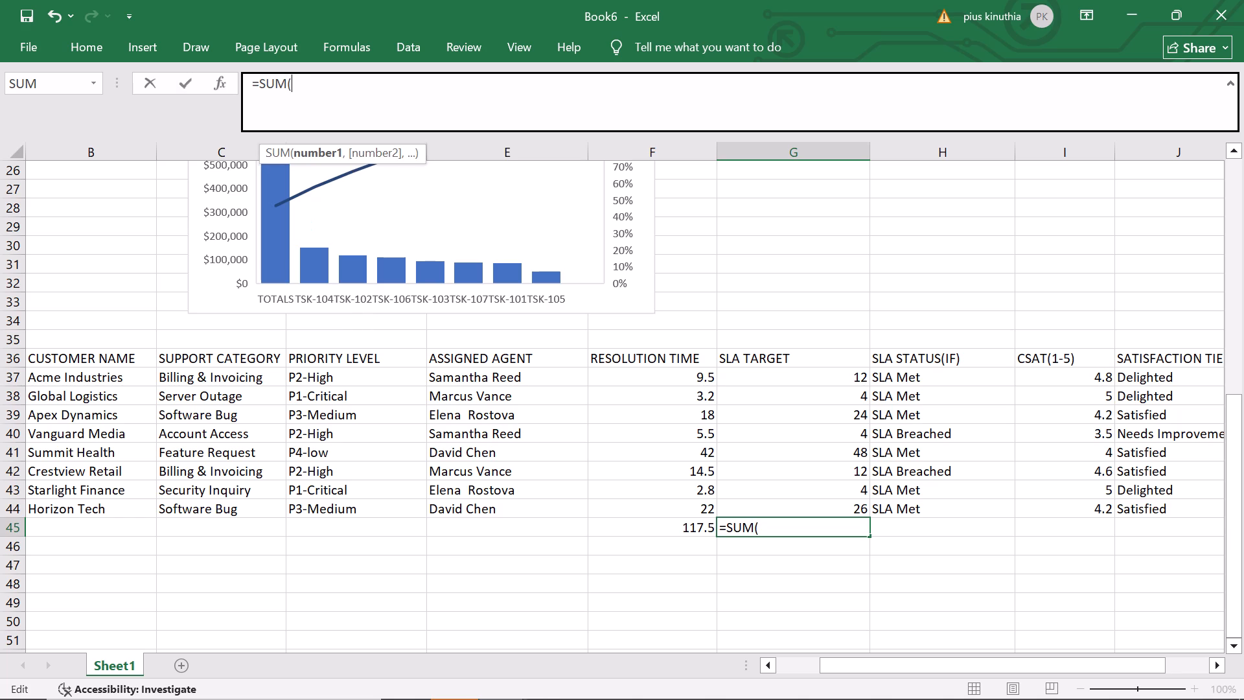
key("1")
key("BackSpace")
key("g")
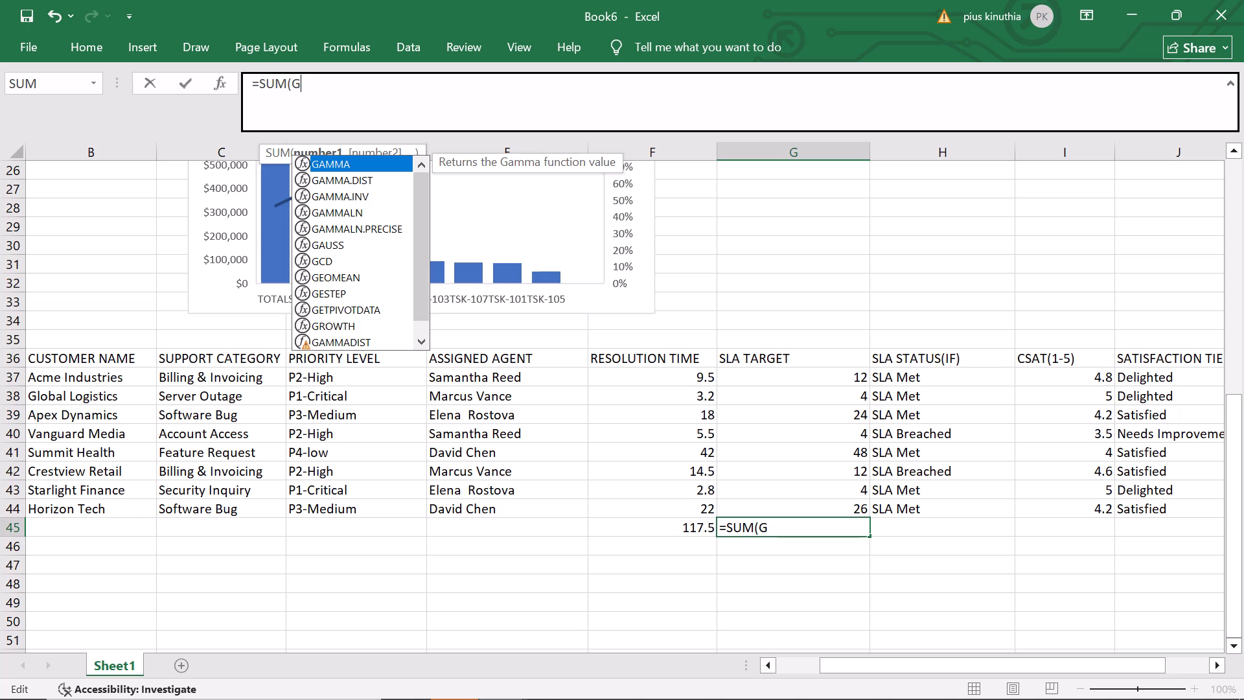
type("37")
key("comma")
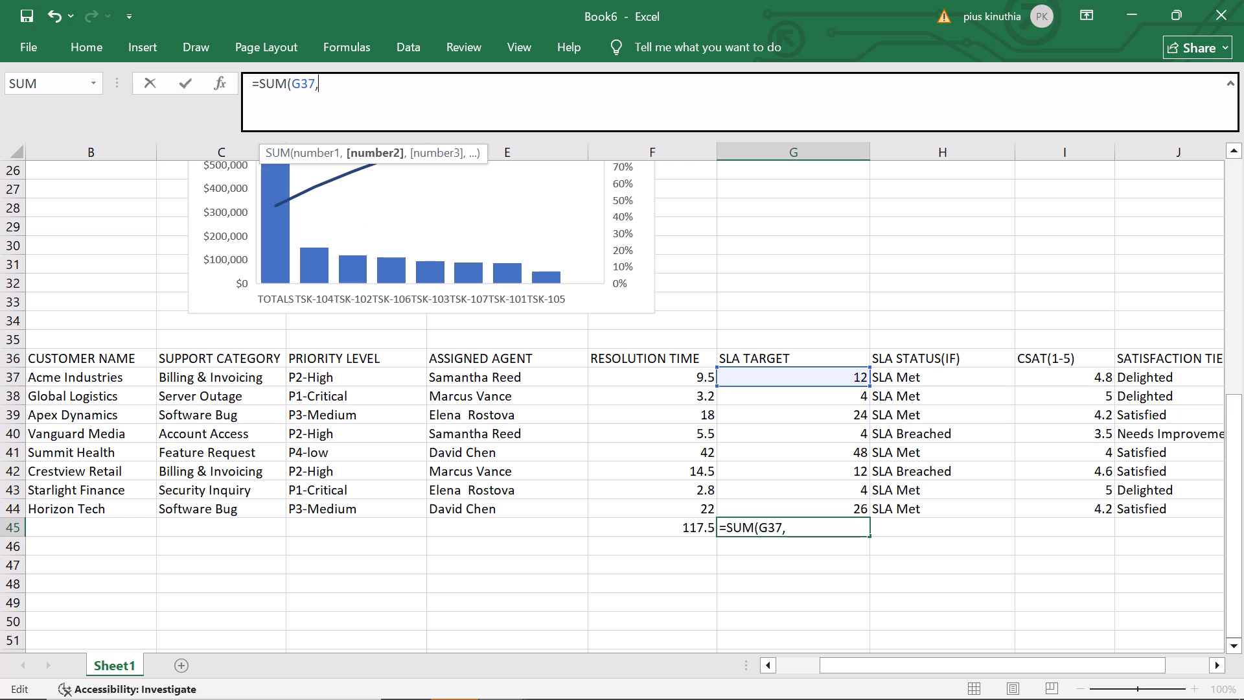
Append (G38) and (G39) as the second and third arguments of the SUM formula in cell G45.
key("shift+parenleft")
key("g")
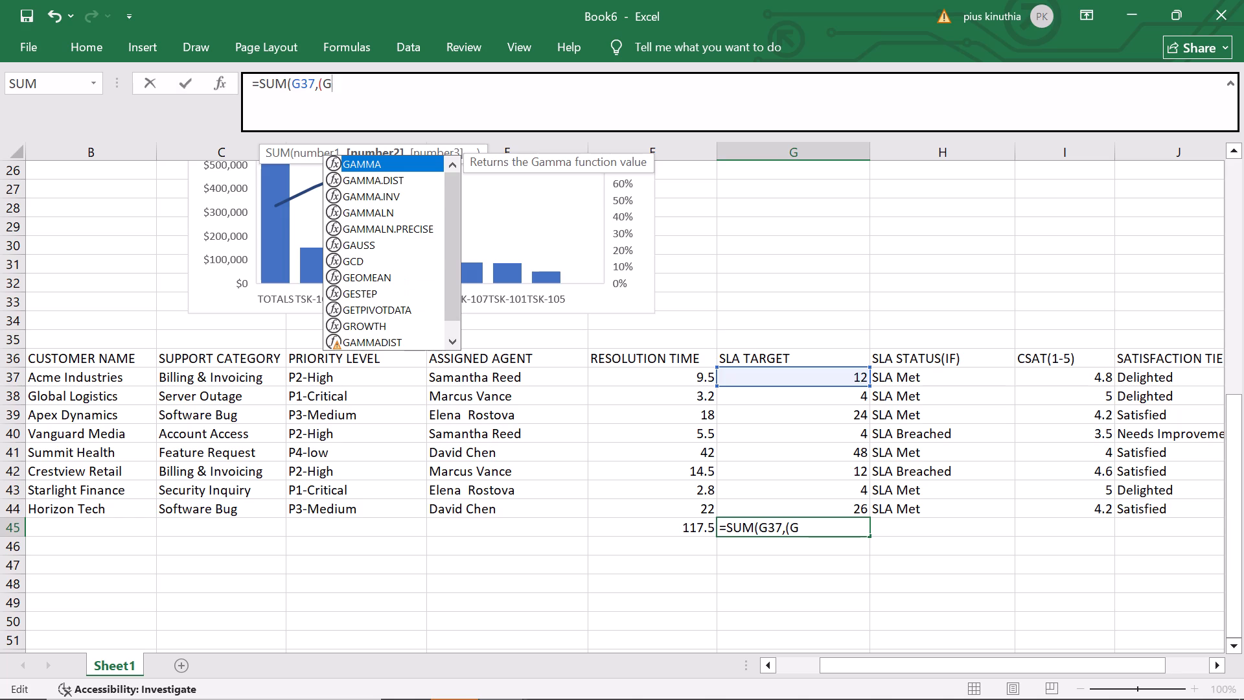
key("3")
key("8")
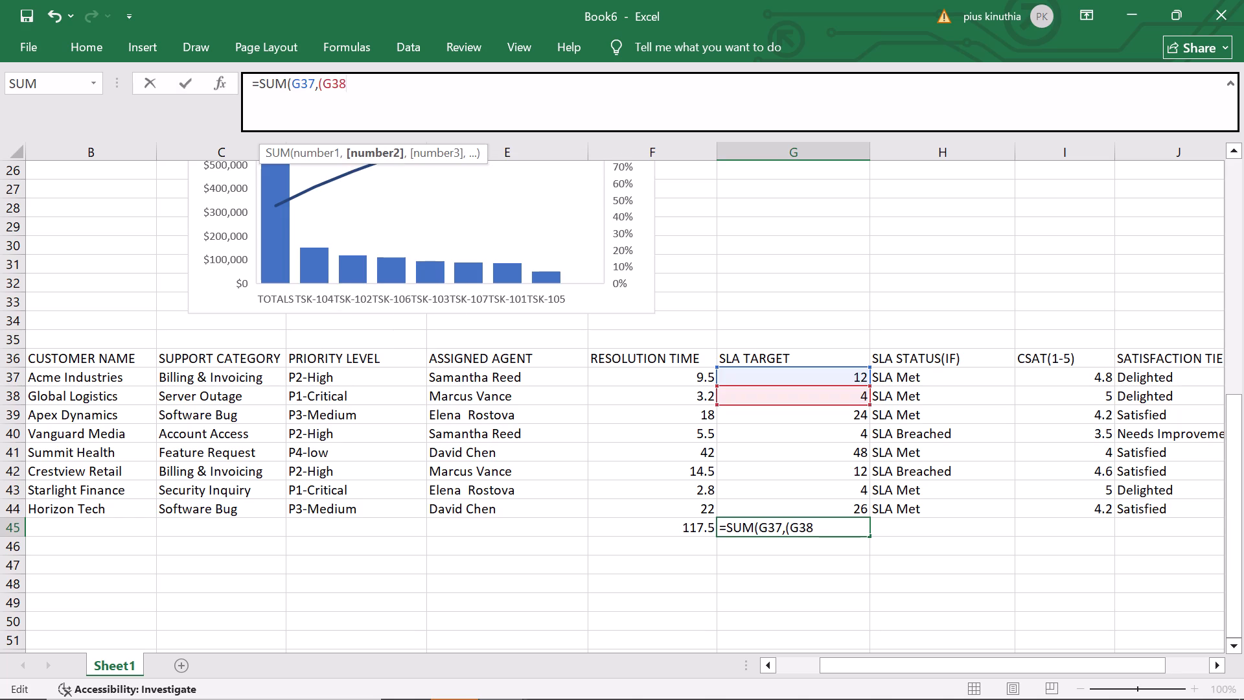
key("shift+parenright")
key("comma")
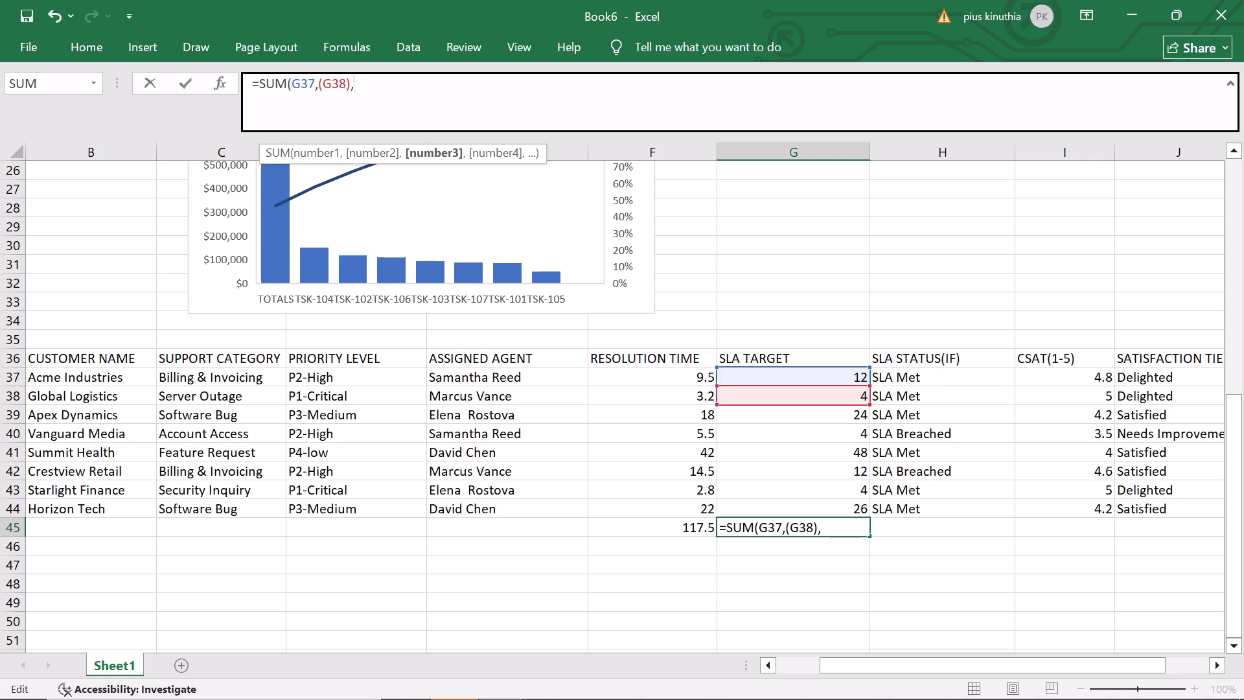
key("shift+parenleft")
key("g")
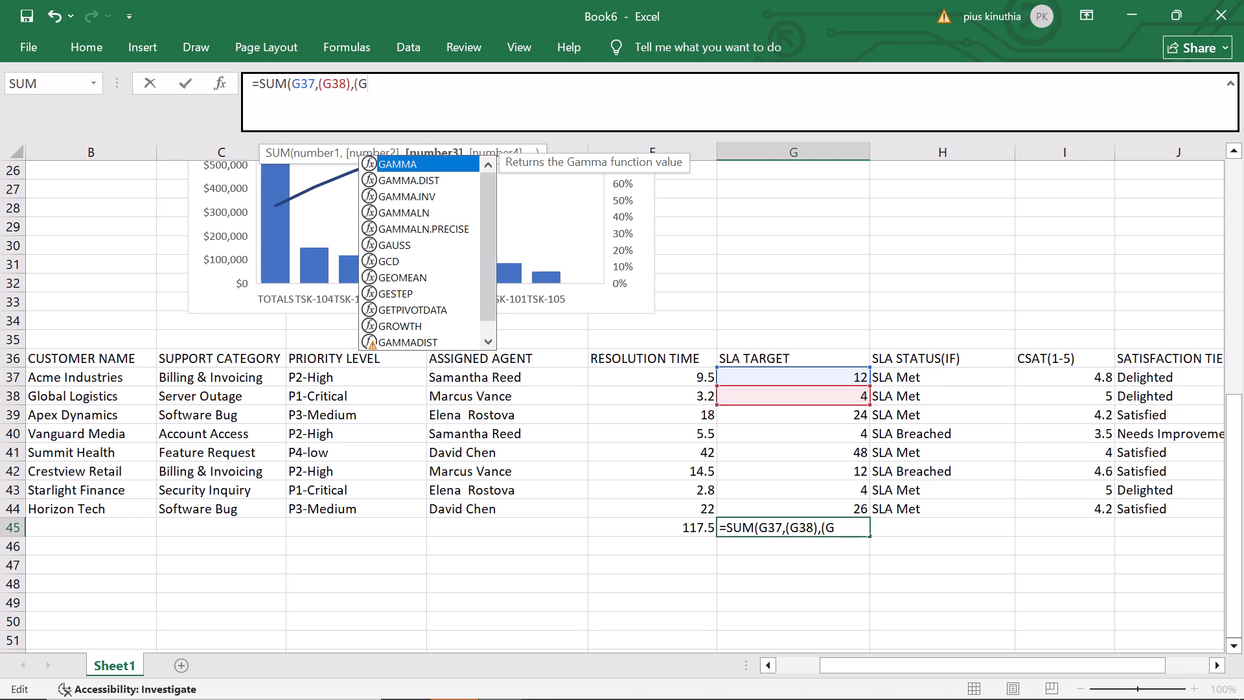
type("39")
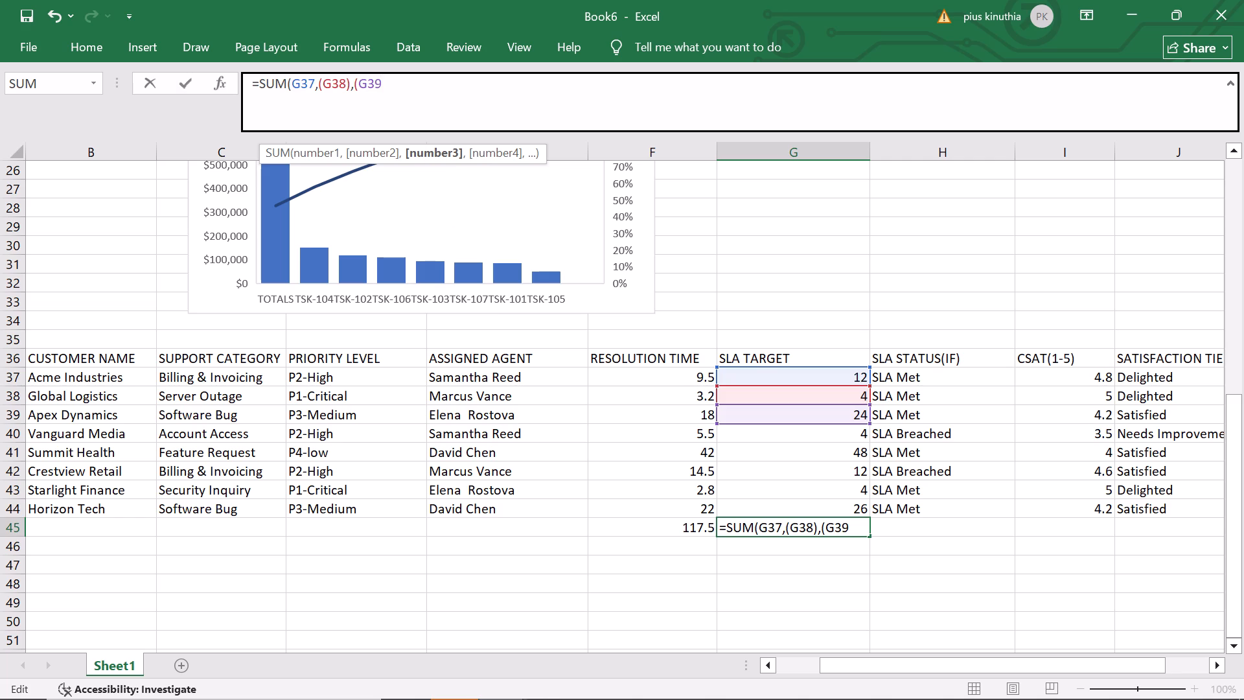
key("shift+parenright")
key("comma")
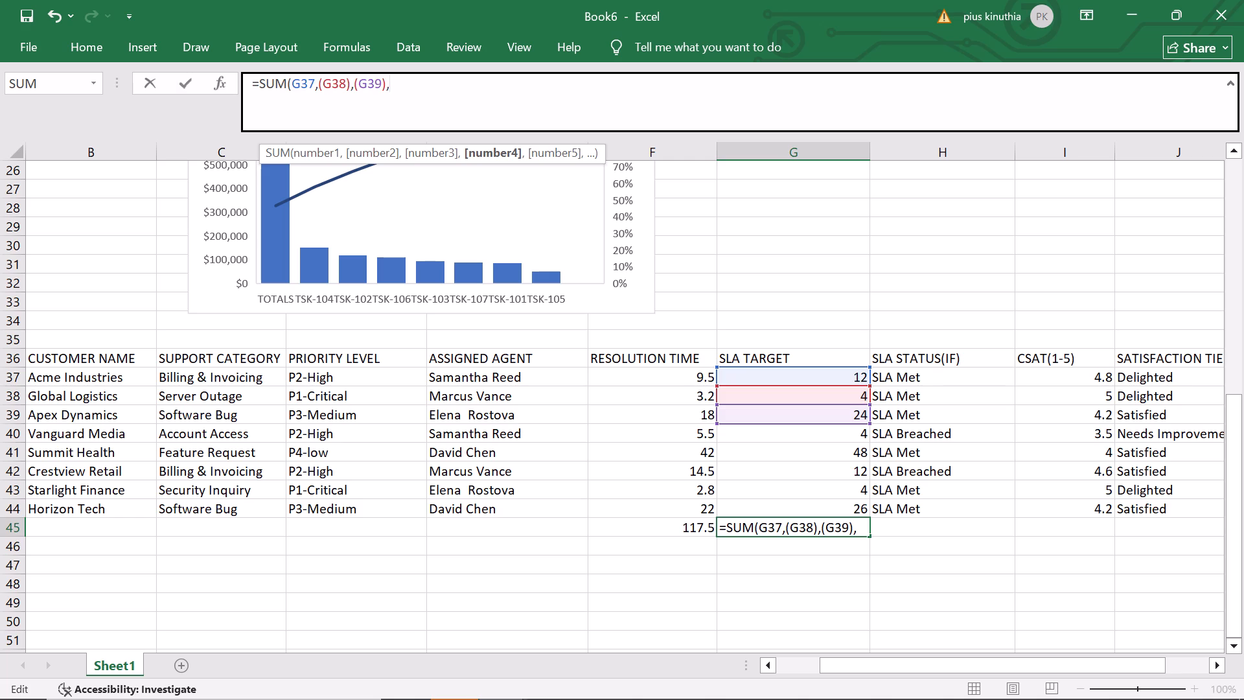
Append (G4O) and (G41) as the fourth and fifth arguments of the SUM formula in cell G45.
key("shift+parenleft")
type("G49")
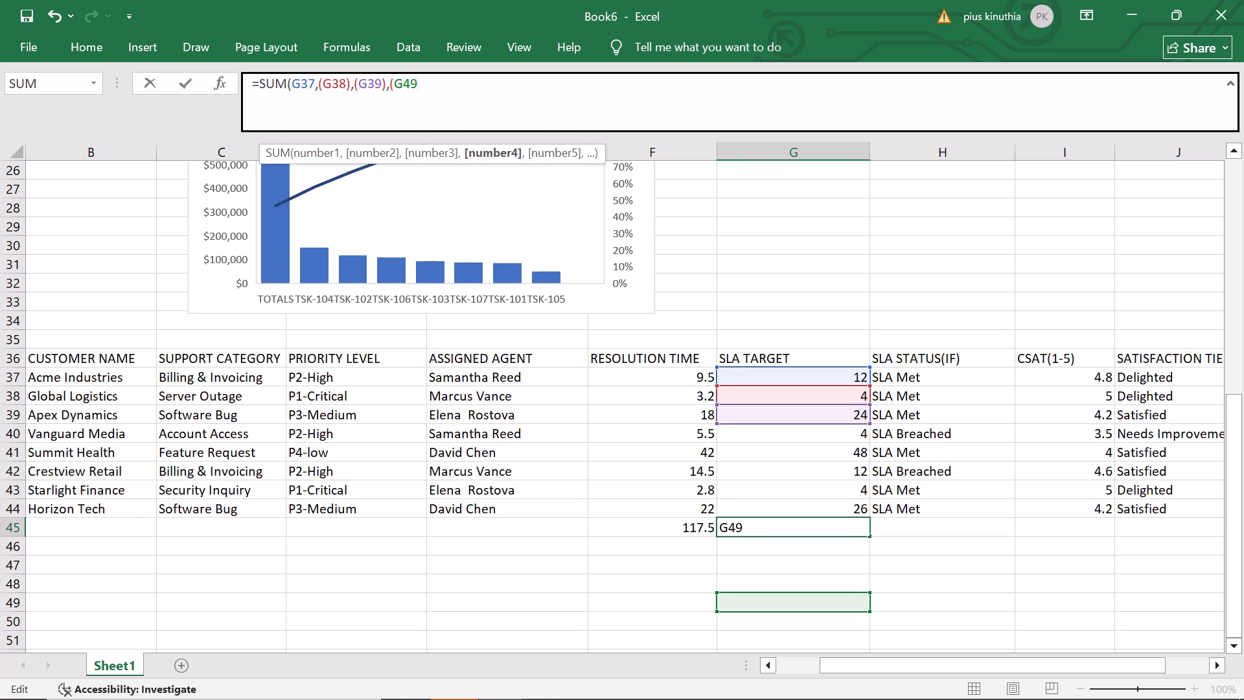
key("BackSpace")
key("o")
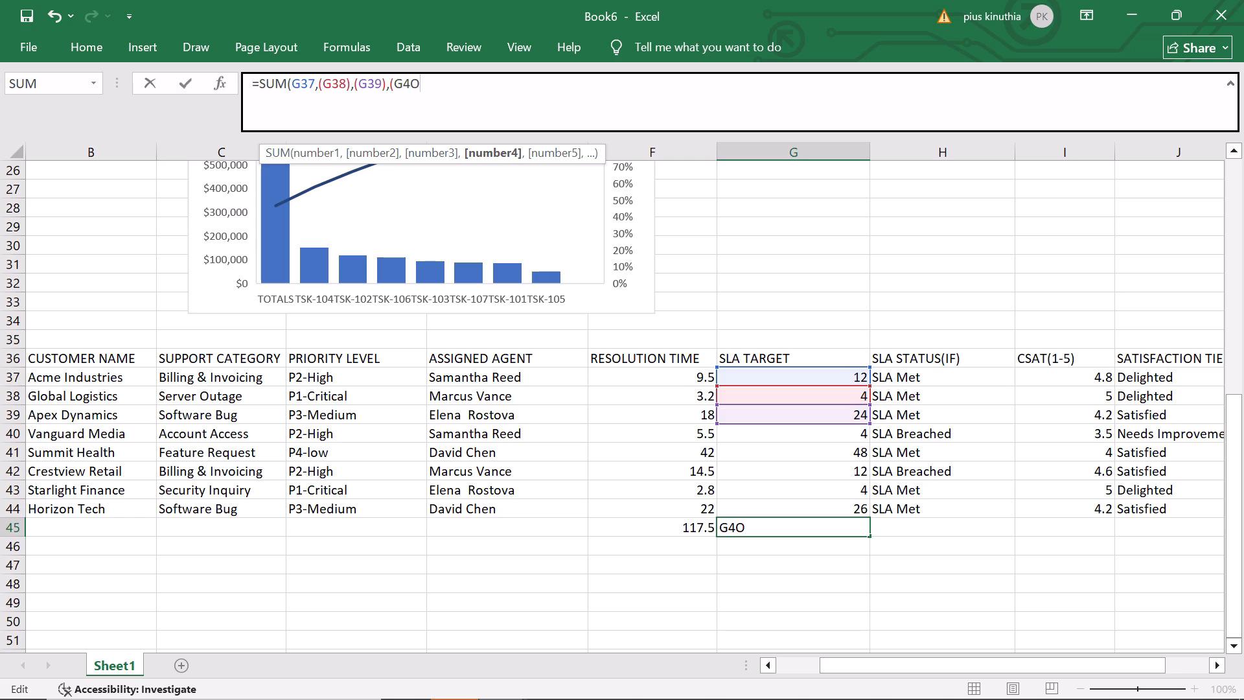
key("shift+parenright")
key("comma")
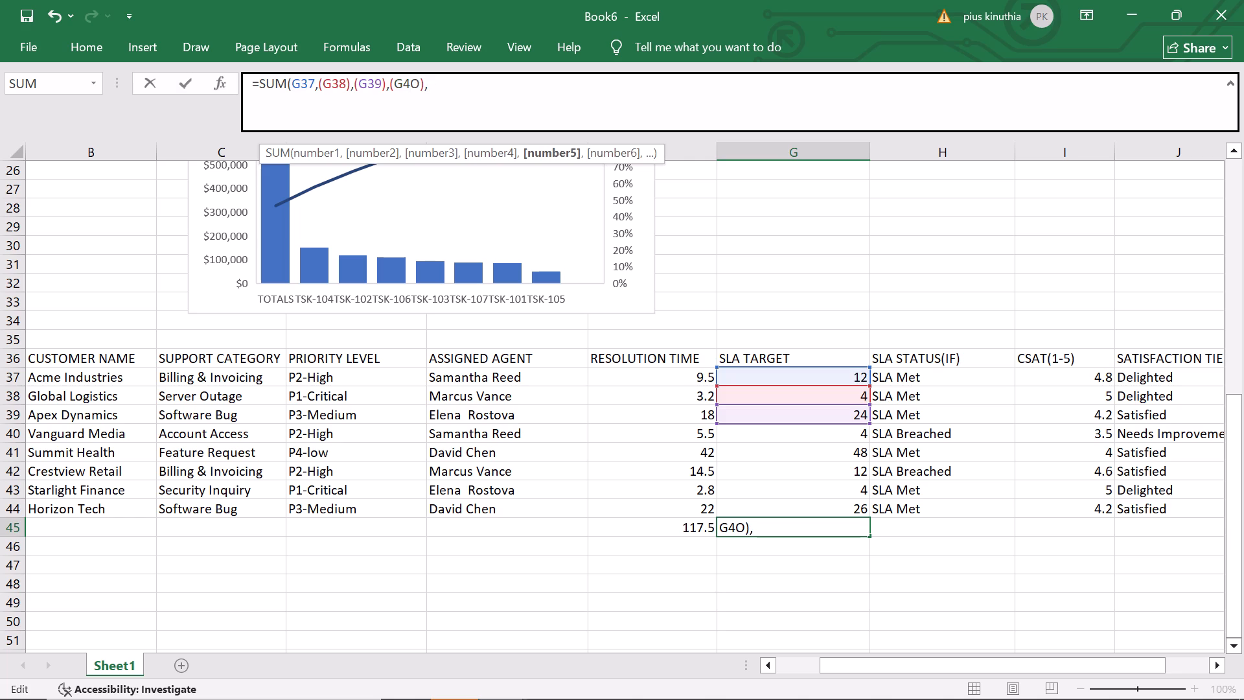
key("shift+parenleft")
key("g")
type("41")
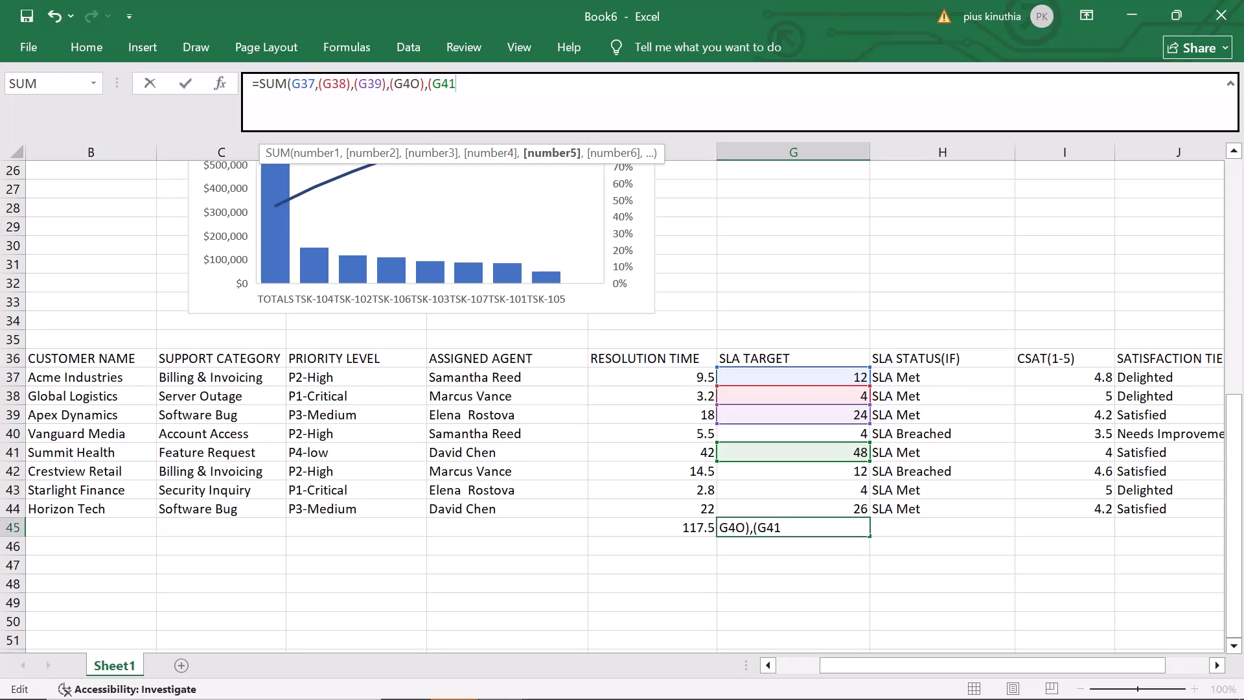
key("shift+parenright")
key("comma")
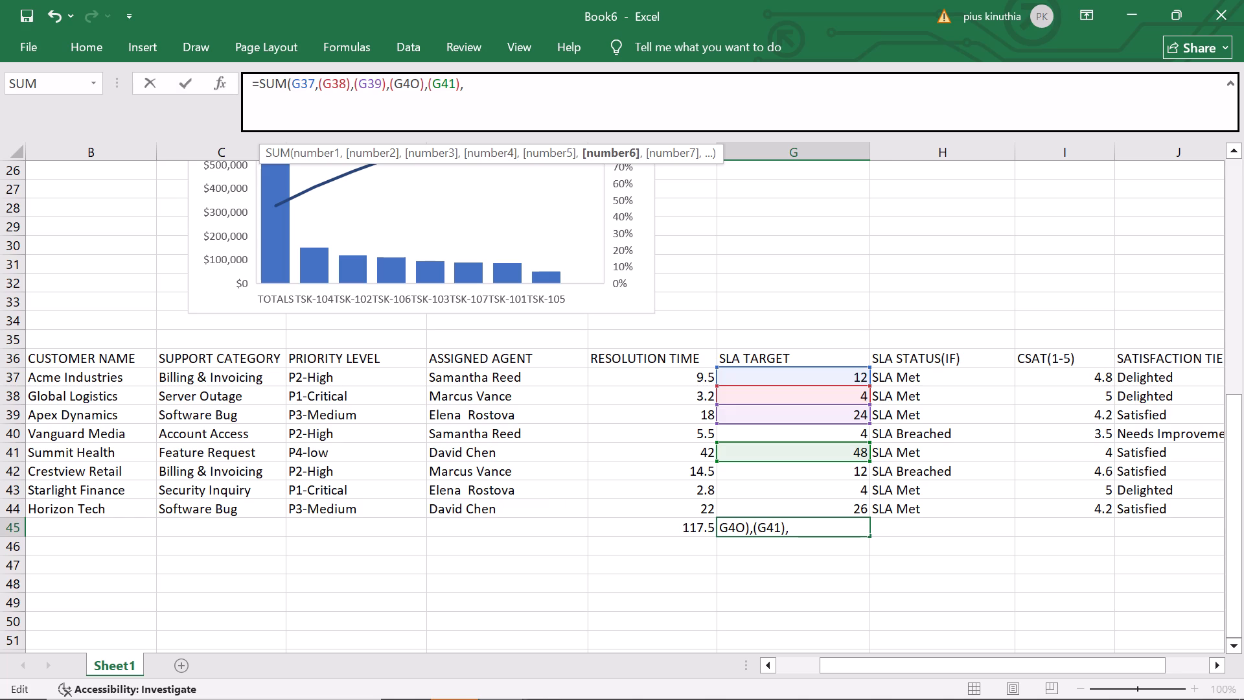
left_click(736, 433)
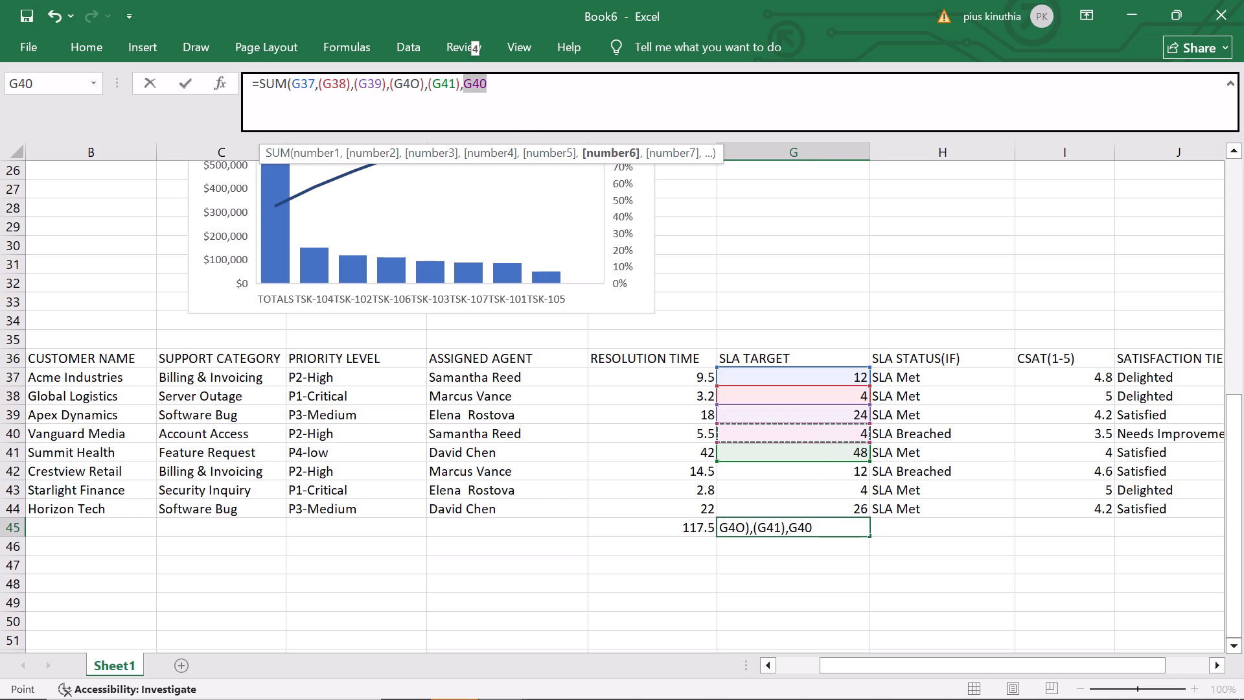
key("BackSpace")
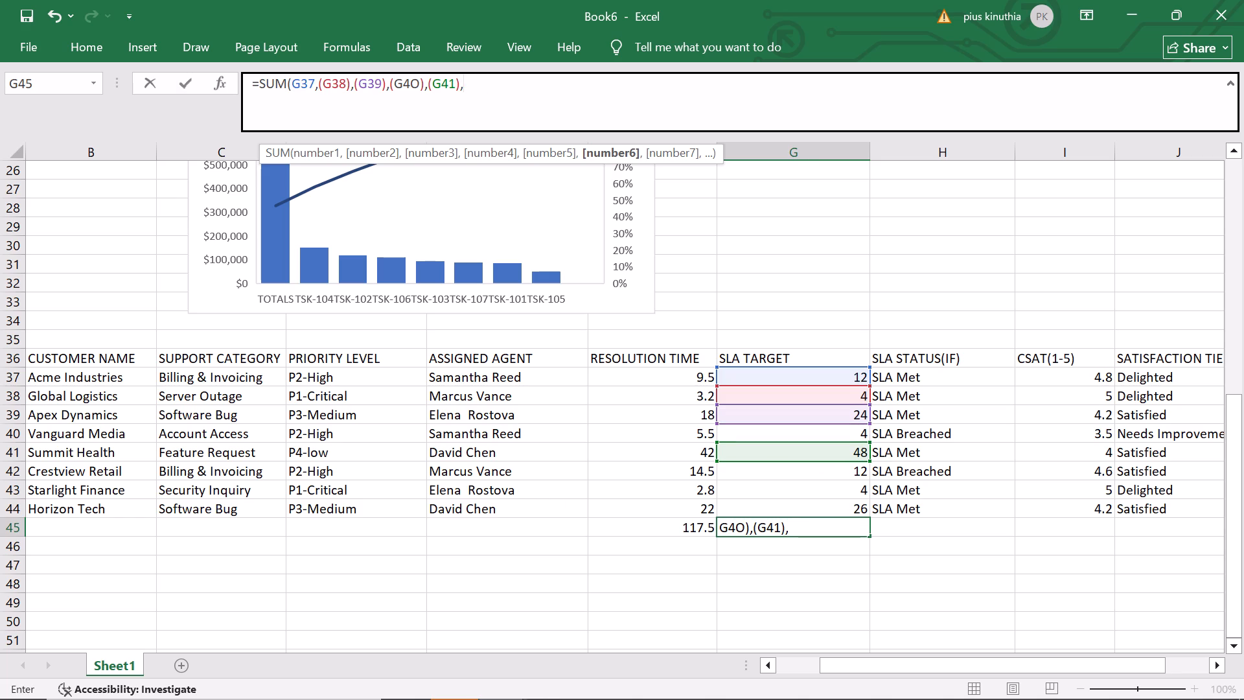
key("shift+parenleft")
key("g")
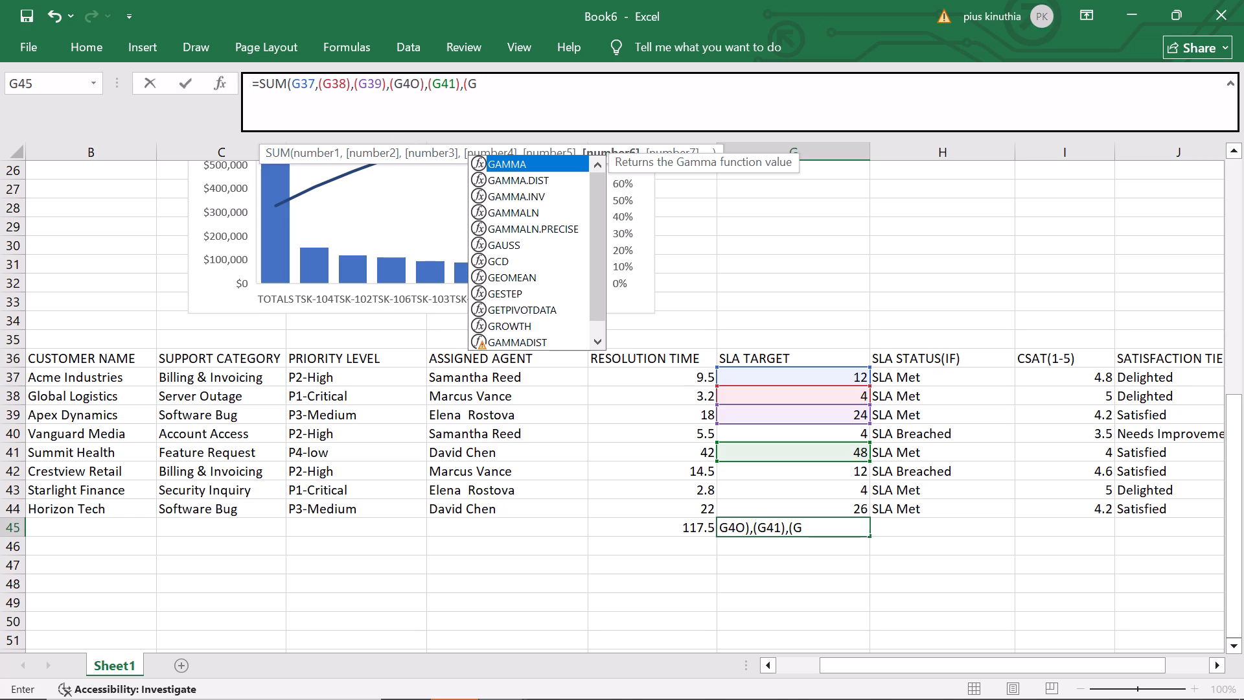
Delete everything after the (G39) argument and its comma from the SUM formula in cell G45.
left_click(419, 82)
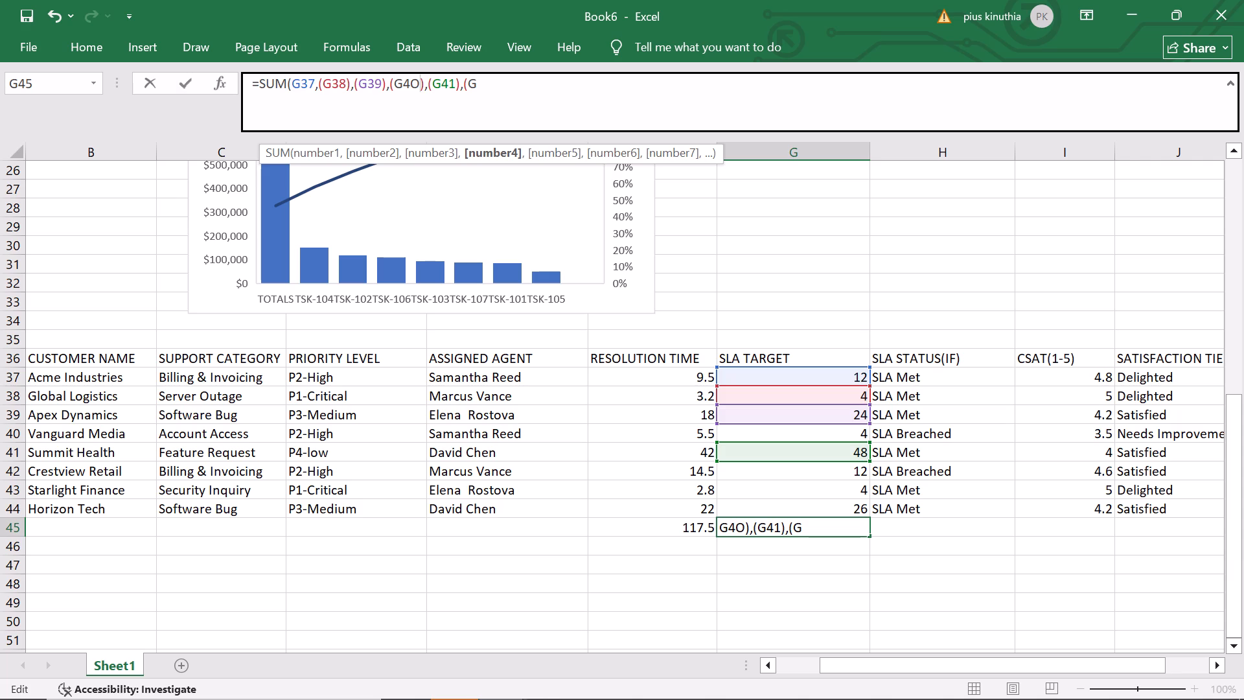
left_click(422, 84)
left_click(483, 86)
key("BackSpace")
key("BackSpace")
key("BackSpace")
key("BackSpace")
key("BackSpace")
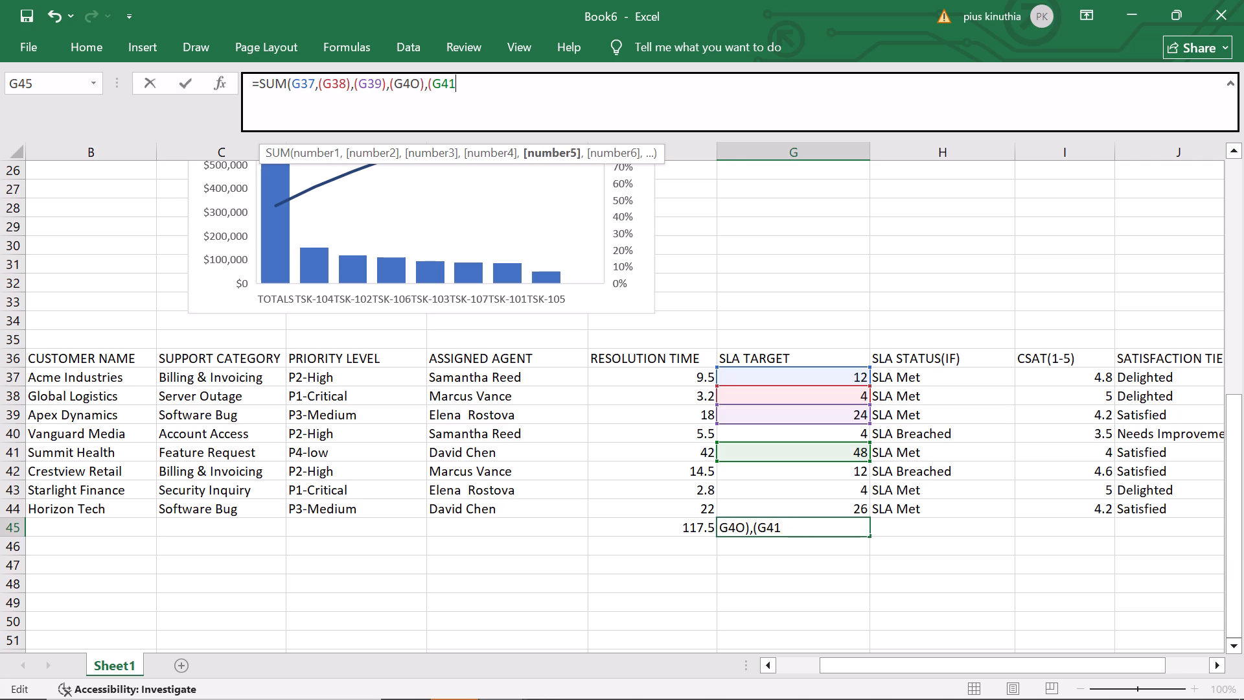
key("BackSpace")
key("BackSpace")
key("BackSpace")
key("BackSpace")
key("BackSpace")
key("BackSpace")
key("BackSpace")
key("BackSpace")
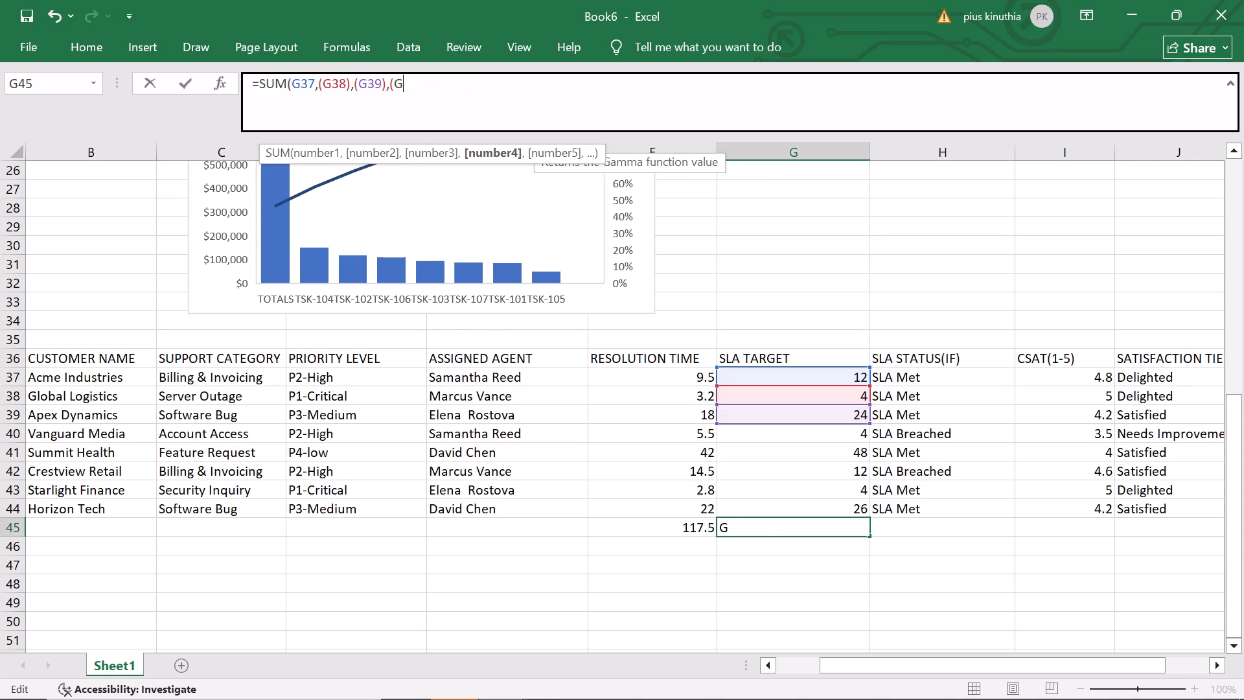
key("BackSpace")
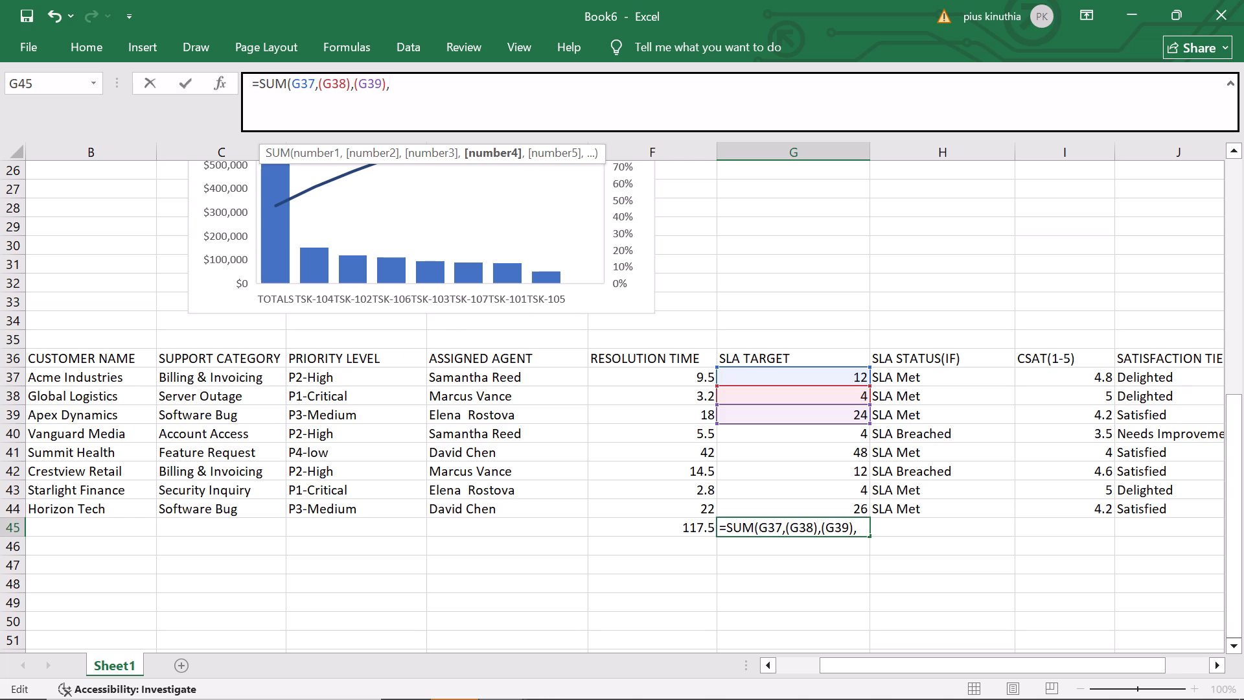
Append (G40) and (G41) as the fourth and fifth arguments of the SUM formula in cell G45.
key("shift+parenleft")
key("g")
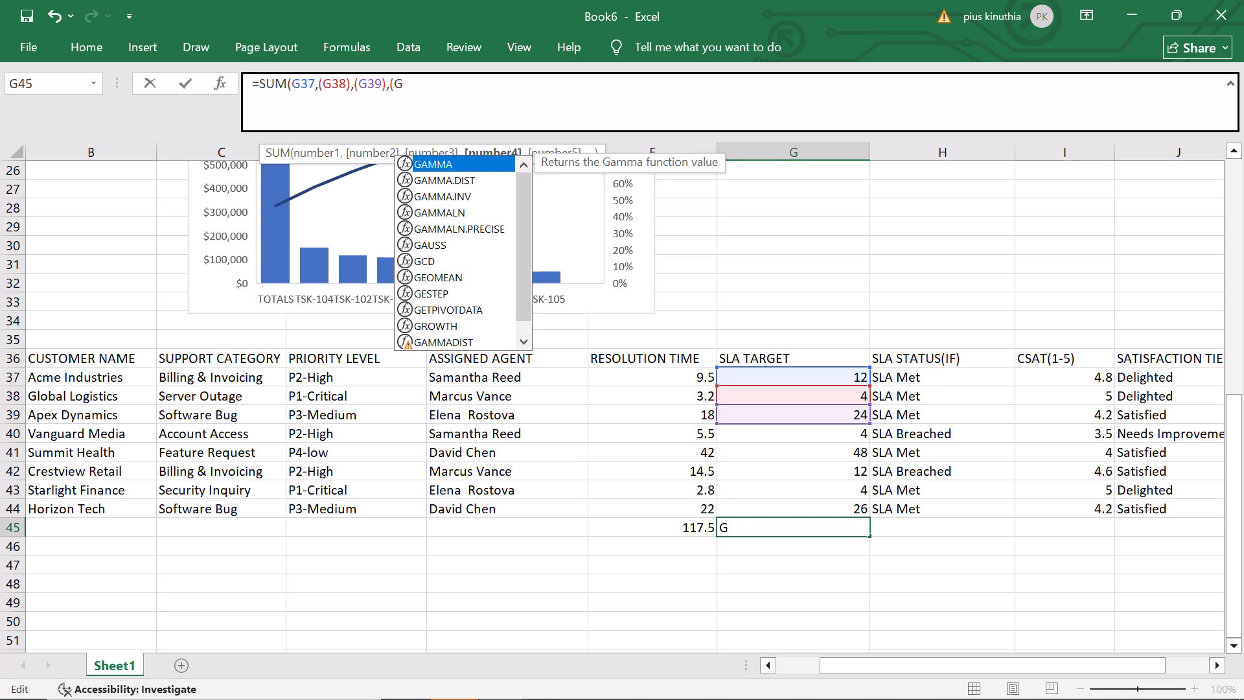
key("4")
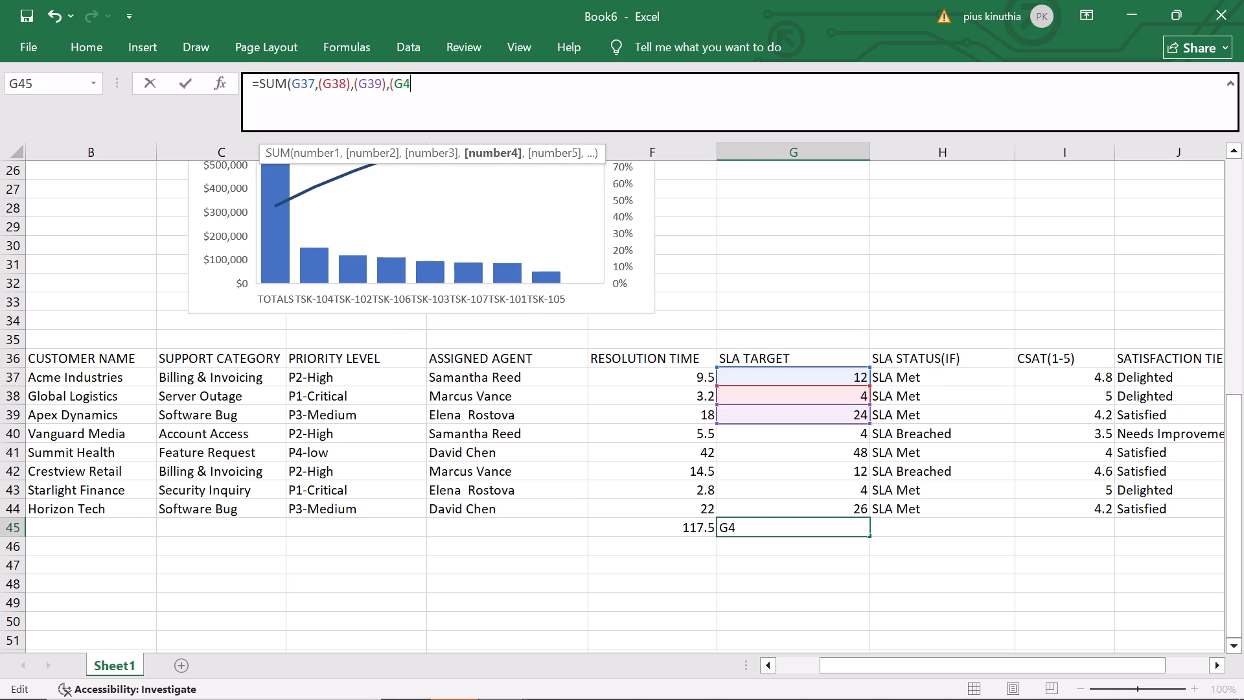
key("0")
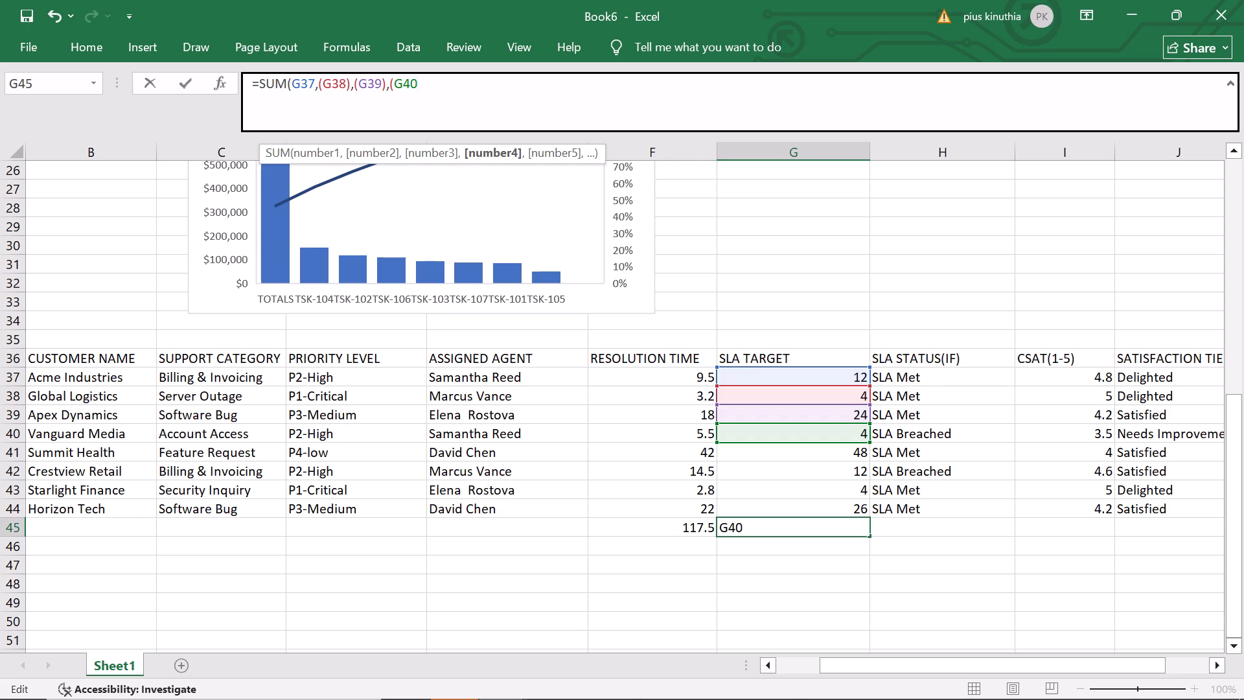
key("shift+parenright")
key("comma")
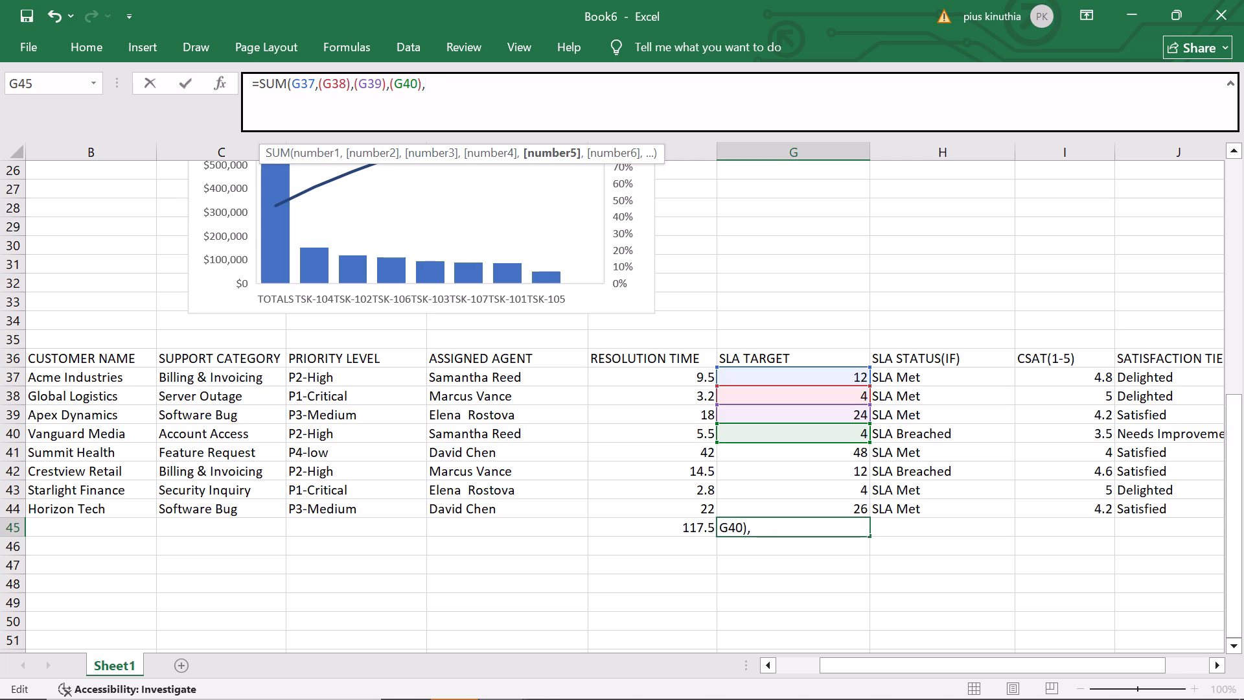
key("shift+parenleft")
key("g")
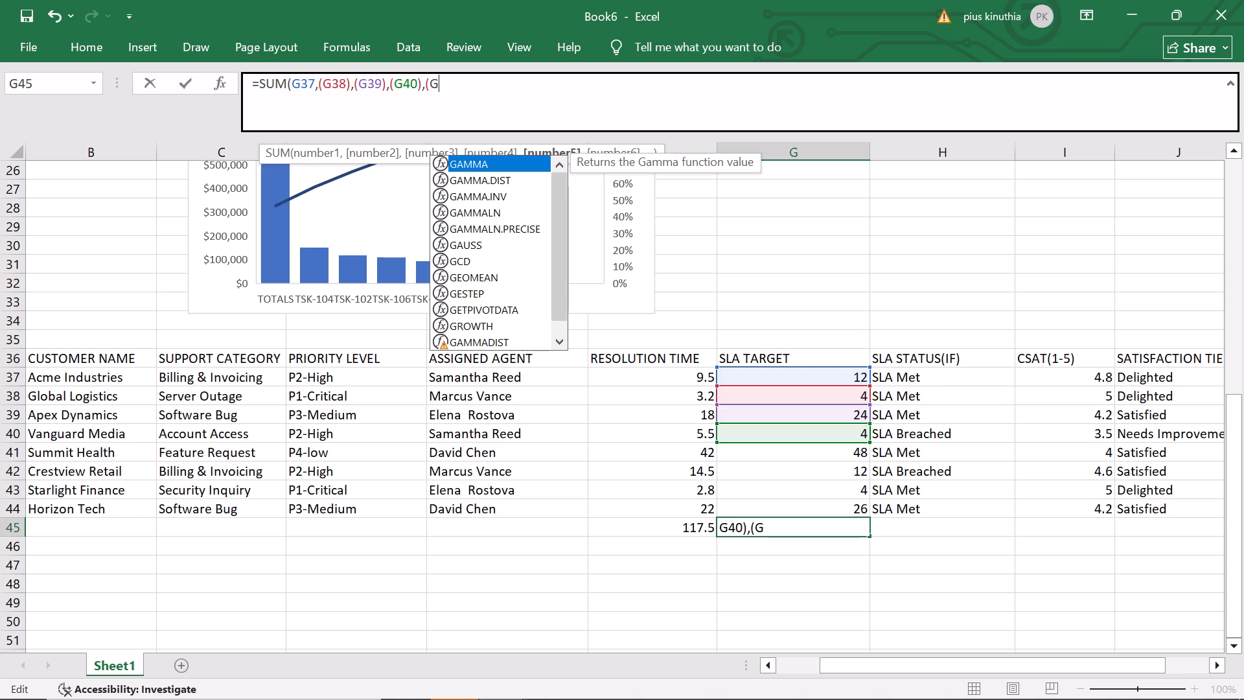
key("4")
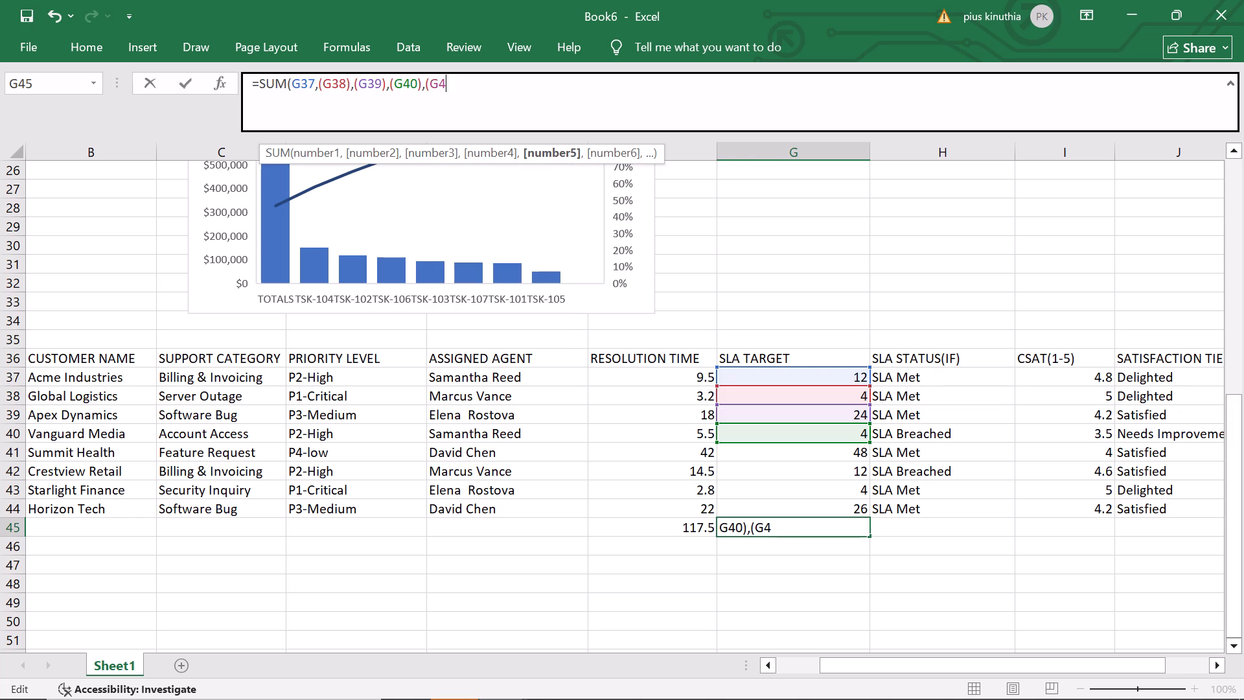
key("1")
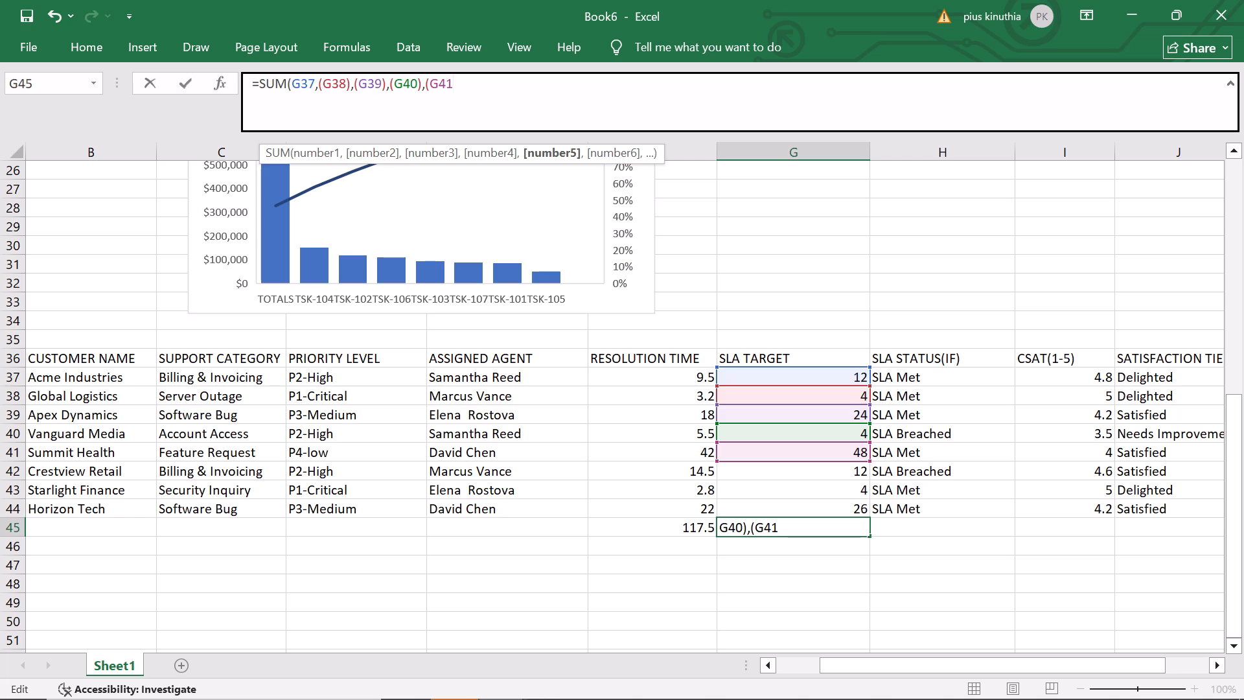
key("shift+parenright")
key("comma")
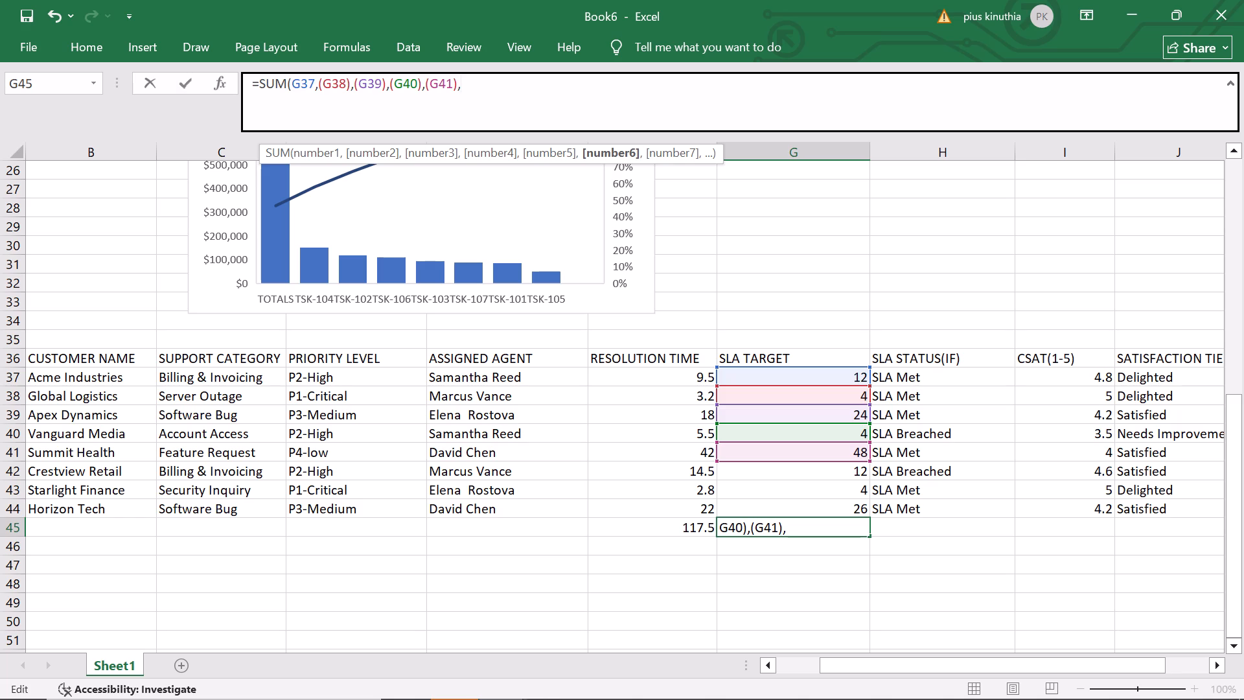
Append (G42) and (G43) as the sixth and seventh arguments of the SUM formula in cell G45.
key("shift+parenleft")
key("g")
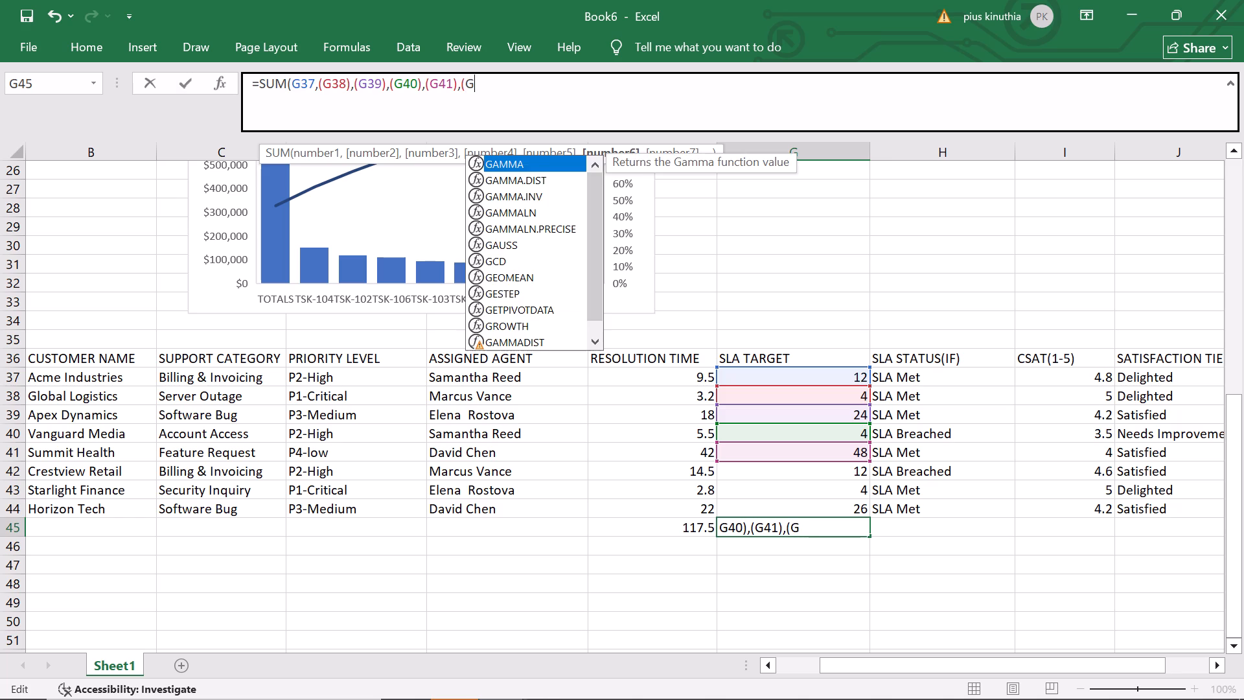
type("42")
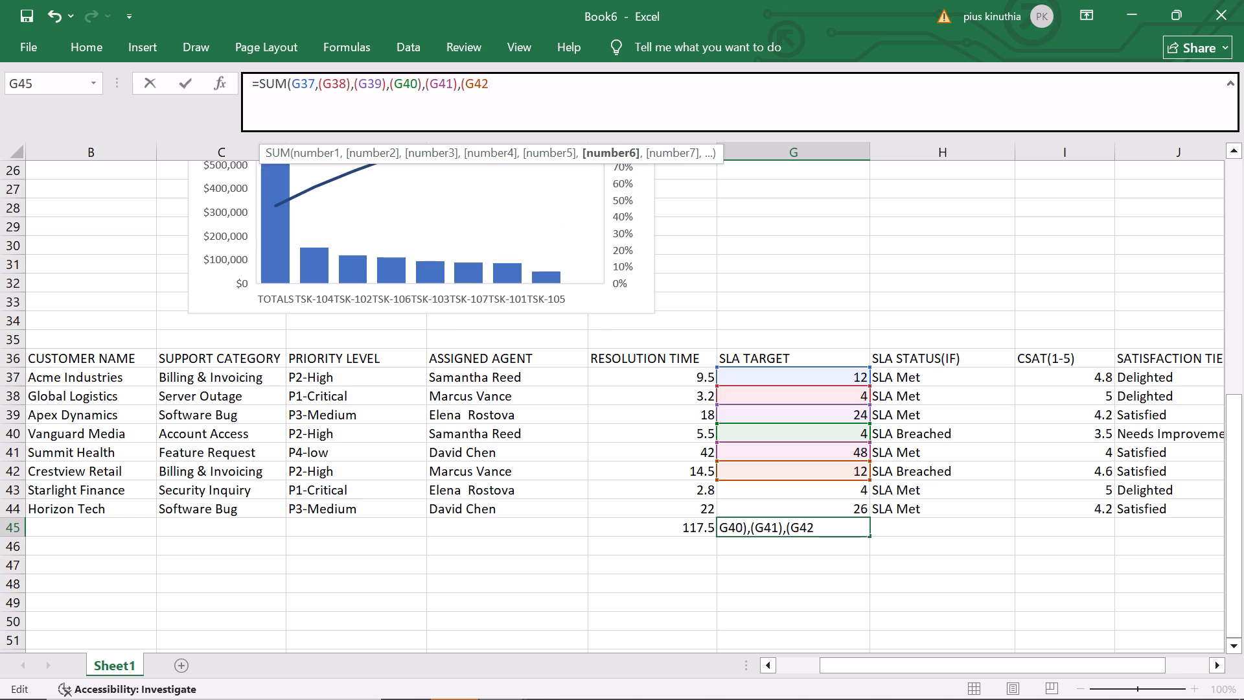
key("shift+parenright")
key("comma")
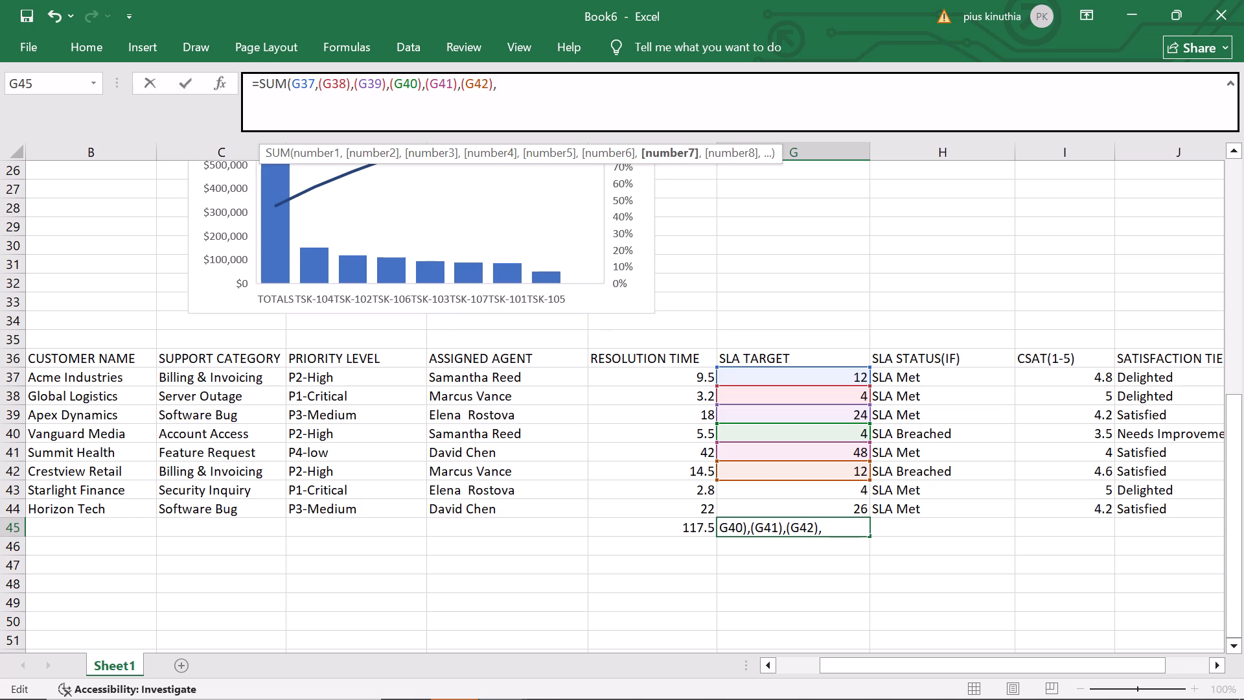
key("shift+parenleft")
key("g")
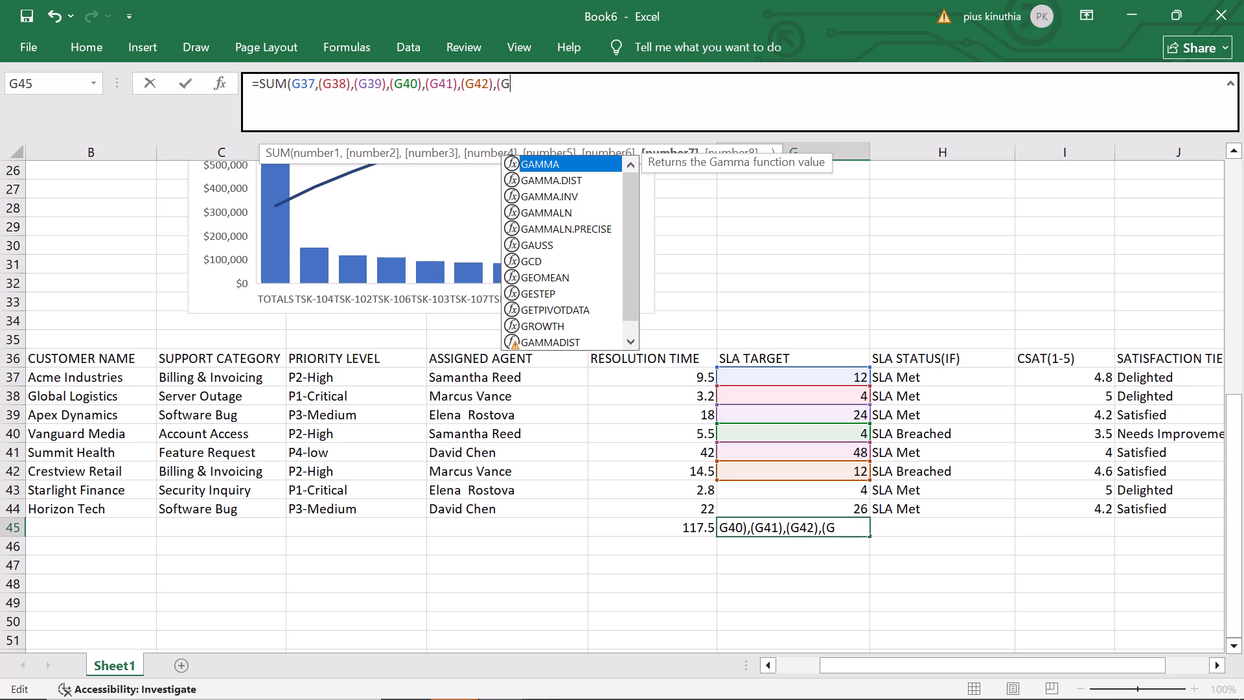
key("4")
key("3")
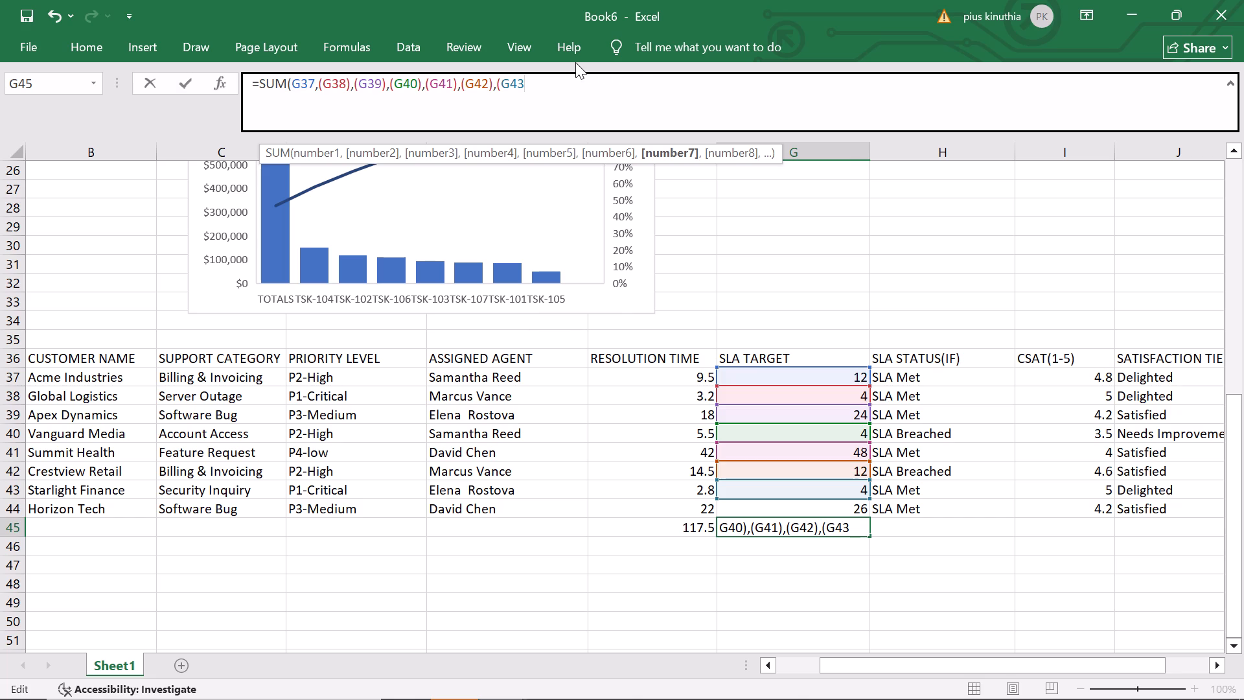
key("shift+parenright")
key("comma")
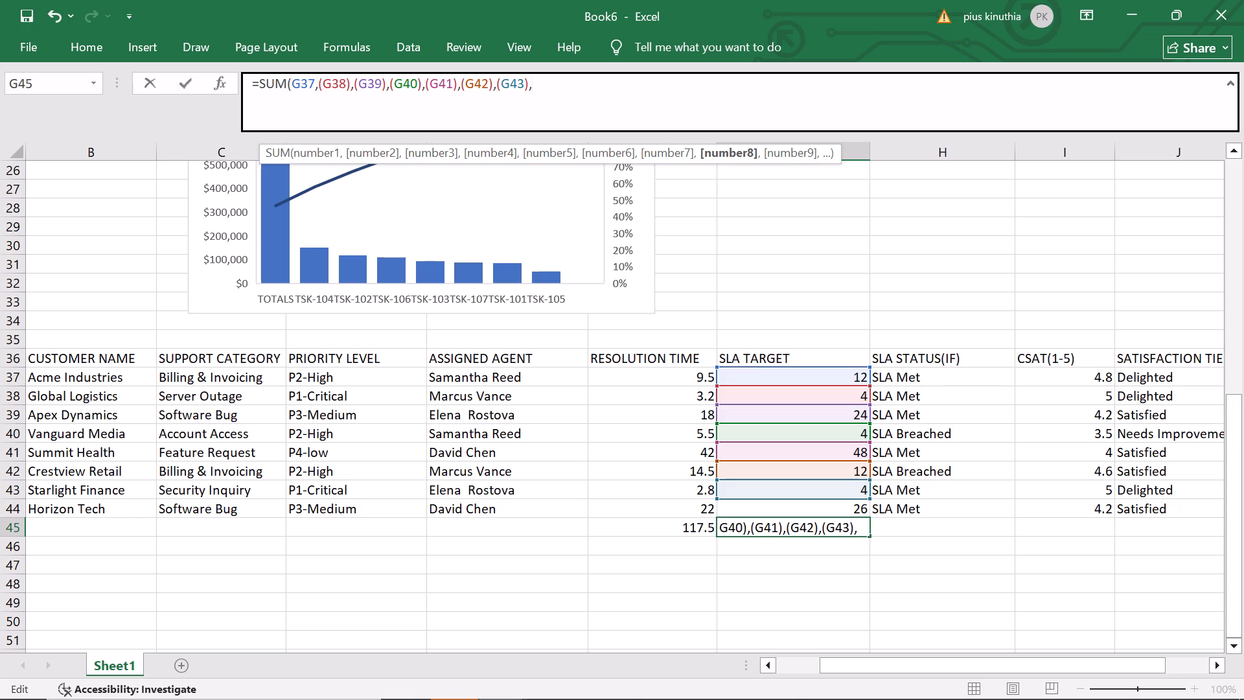
Append (G44) as the last argument, close the SUM formula in cell G45 and commit it through Function Arguments.
left_click(546, 86)
key("shift+parenleft")
key("shift+g")
key("BackSpace")
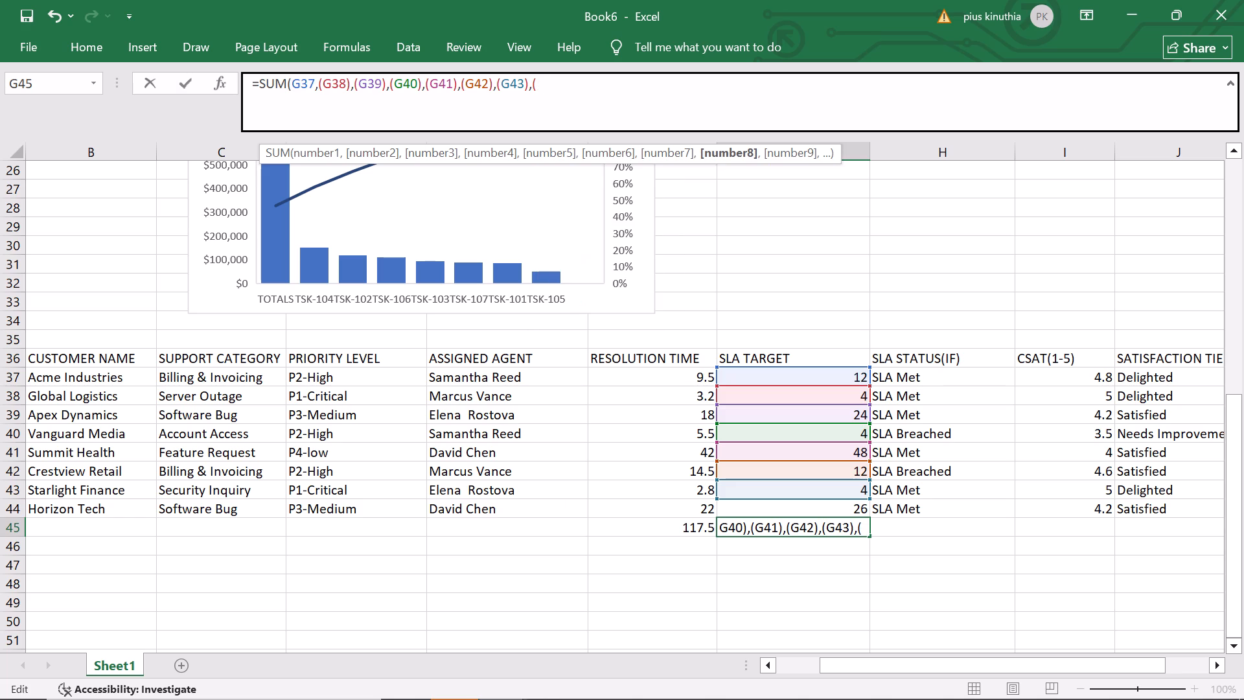
key("g")
type("44")
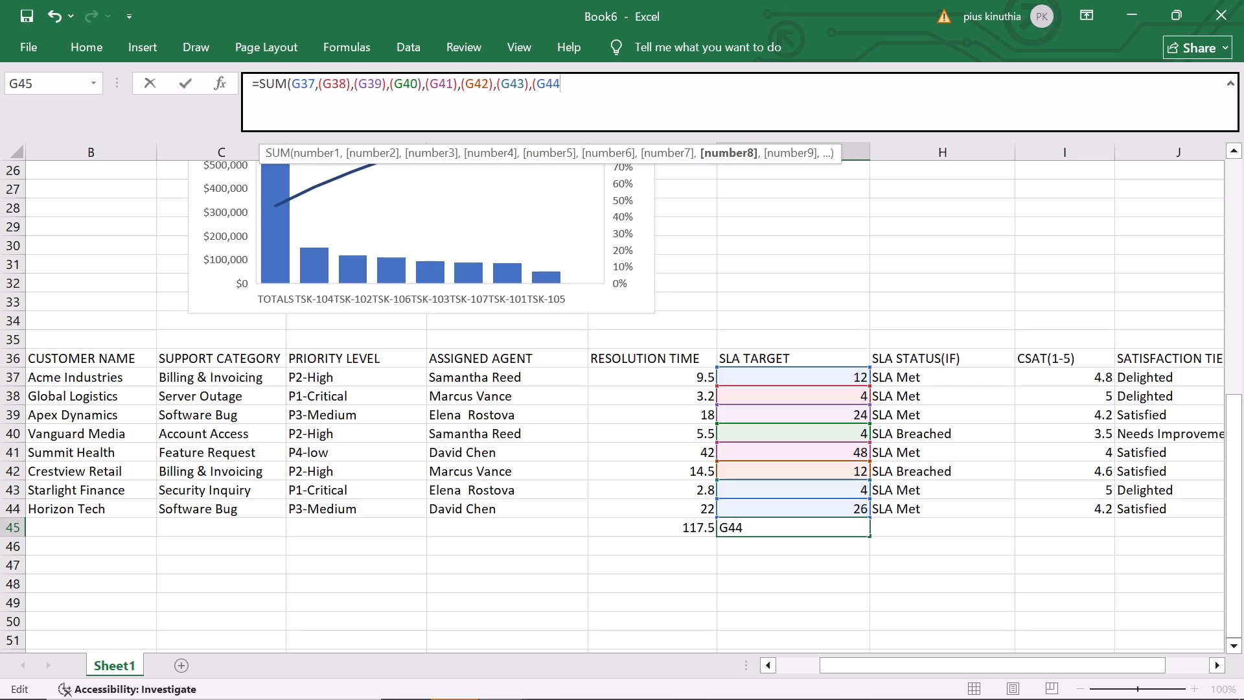
key("shift+parenright")
key("shift+parenright")
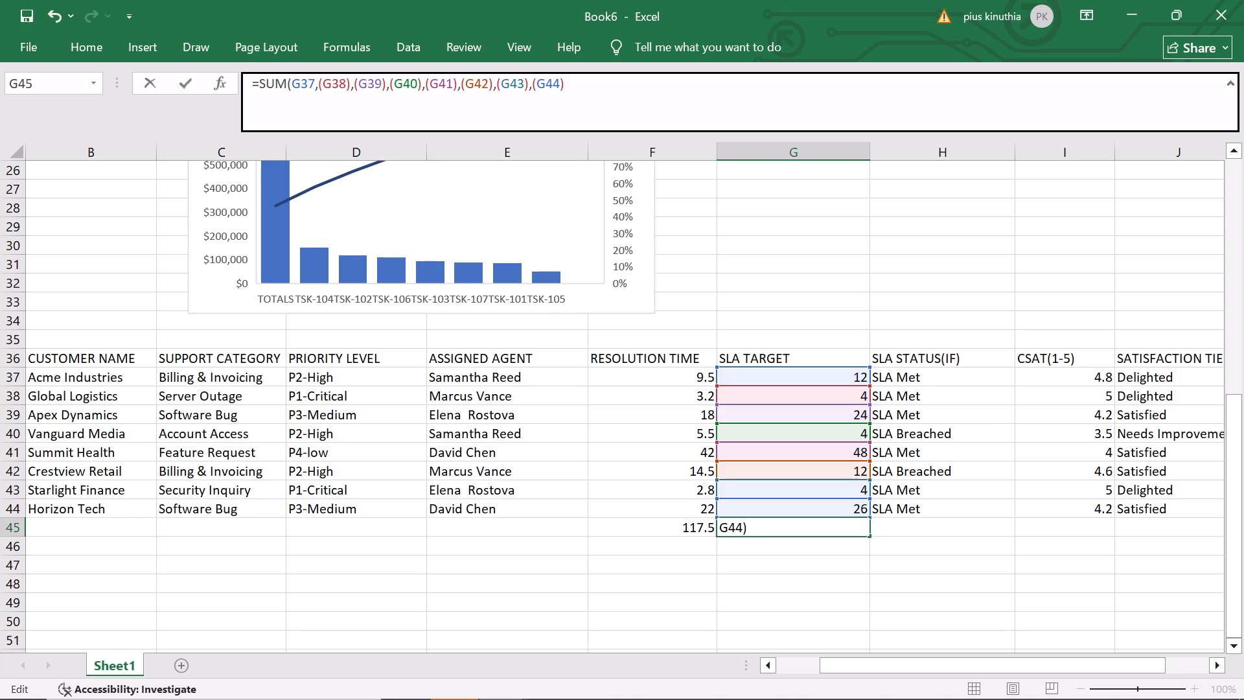
left_click(220, 84)
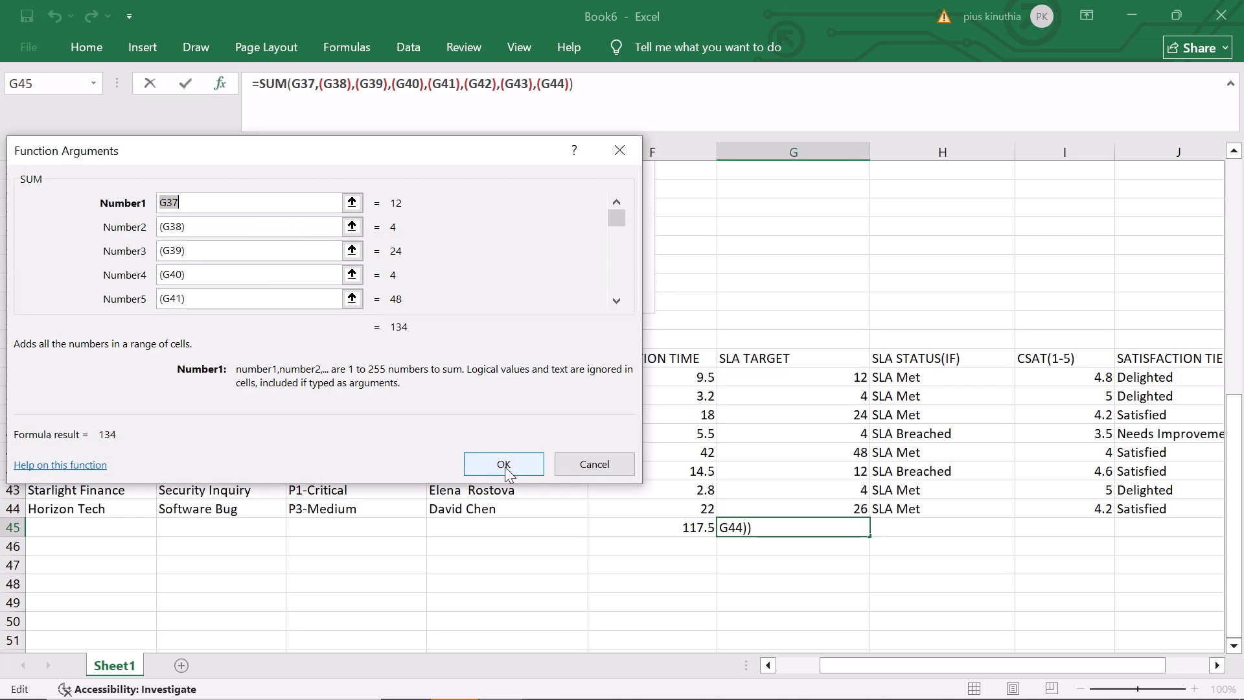
left_click(509, 465)
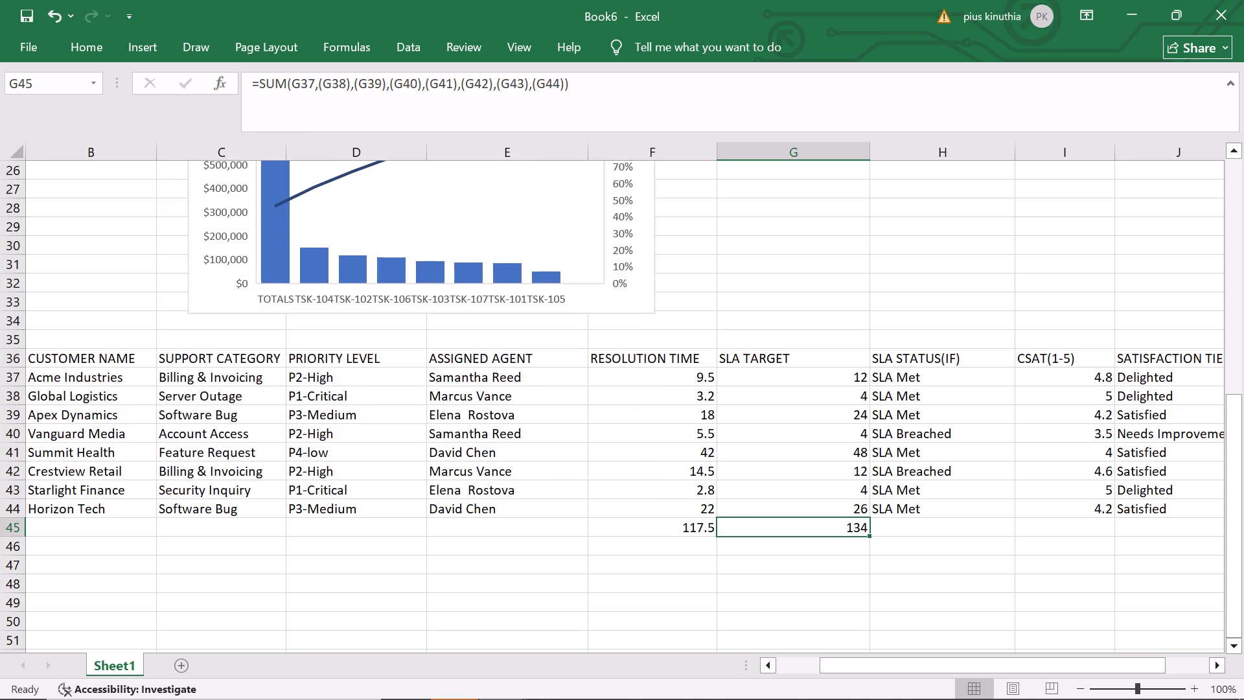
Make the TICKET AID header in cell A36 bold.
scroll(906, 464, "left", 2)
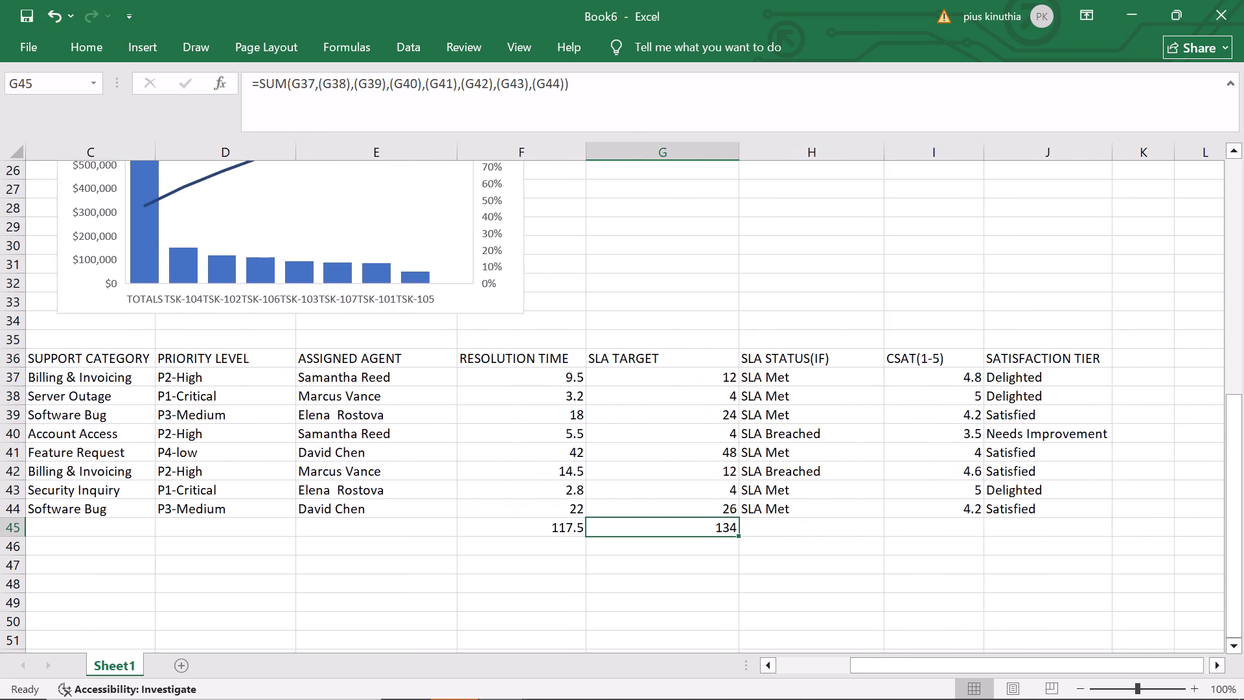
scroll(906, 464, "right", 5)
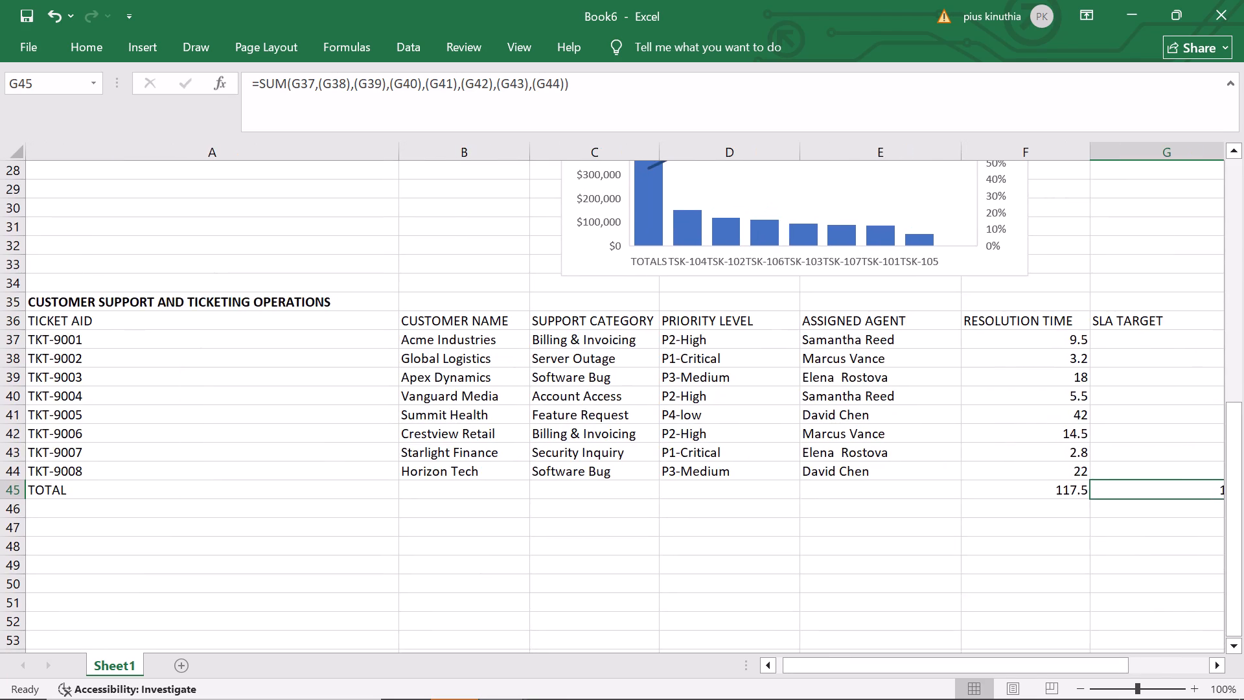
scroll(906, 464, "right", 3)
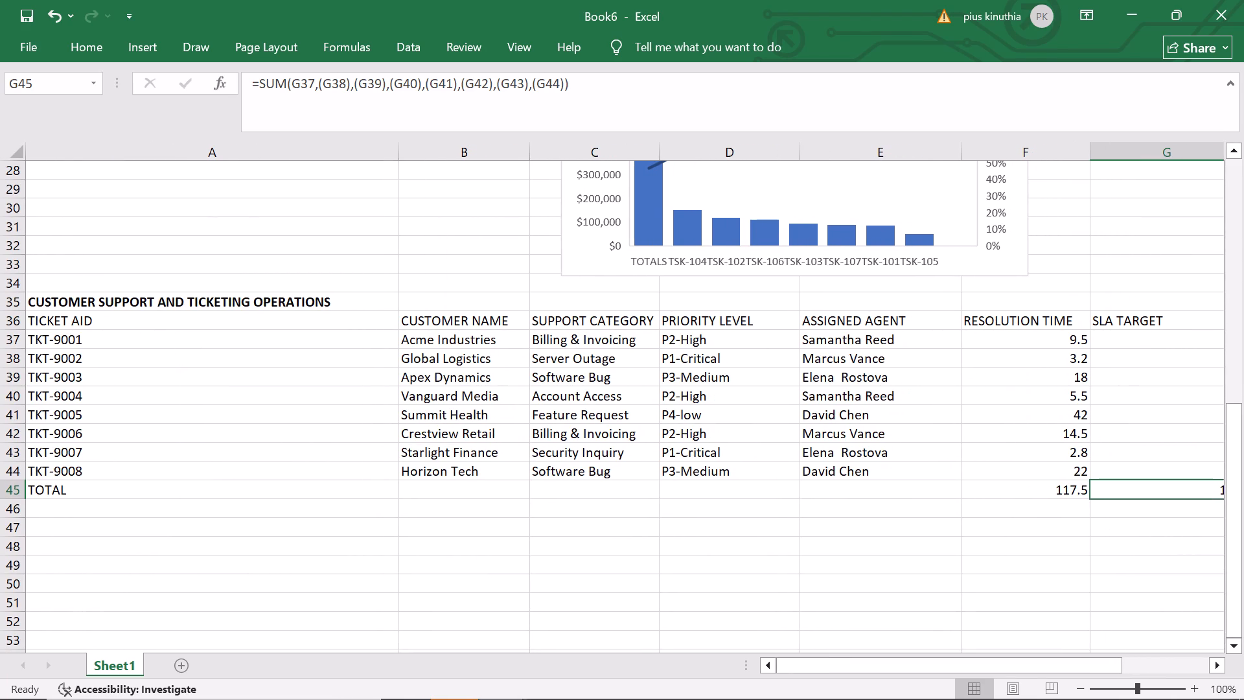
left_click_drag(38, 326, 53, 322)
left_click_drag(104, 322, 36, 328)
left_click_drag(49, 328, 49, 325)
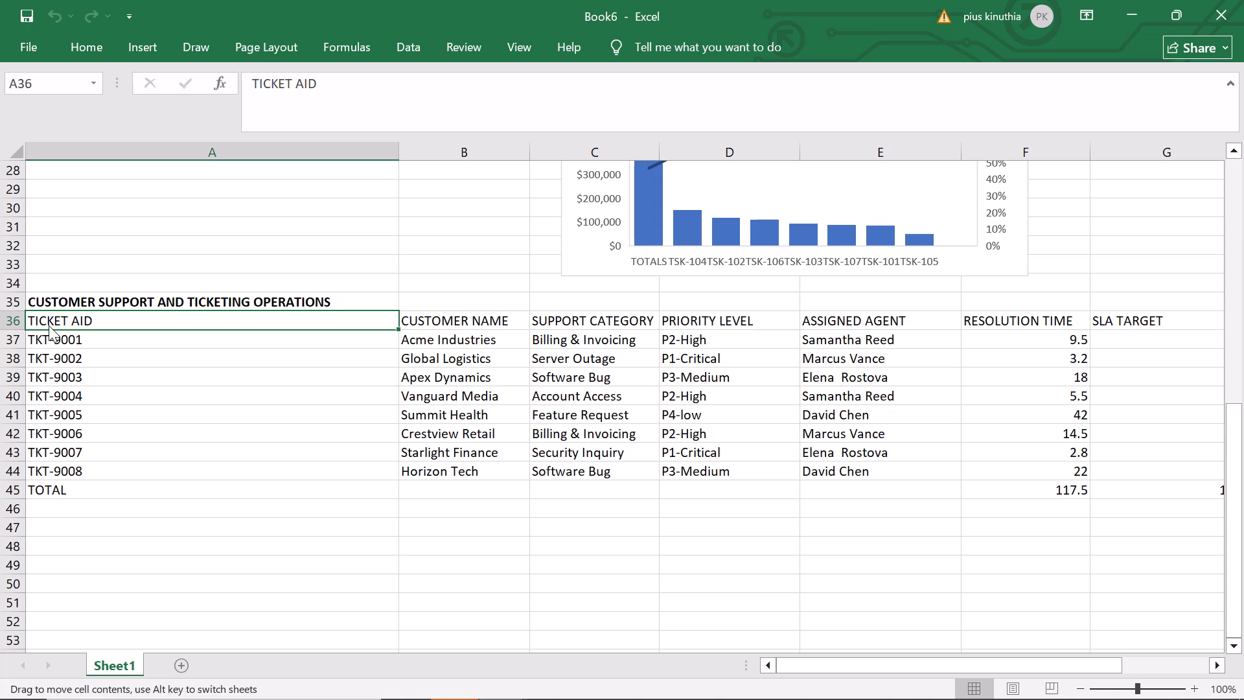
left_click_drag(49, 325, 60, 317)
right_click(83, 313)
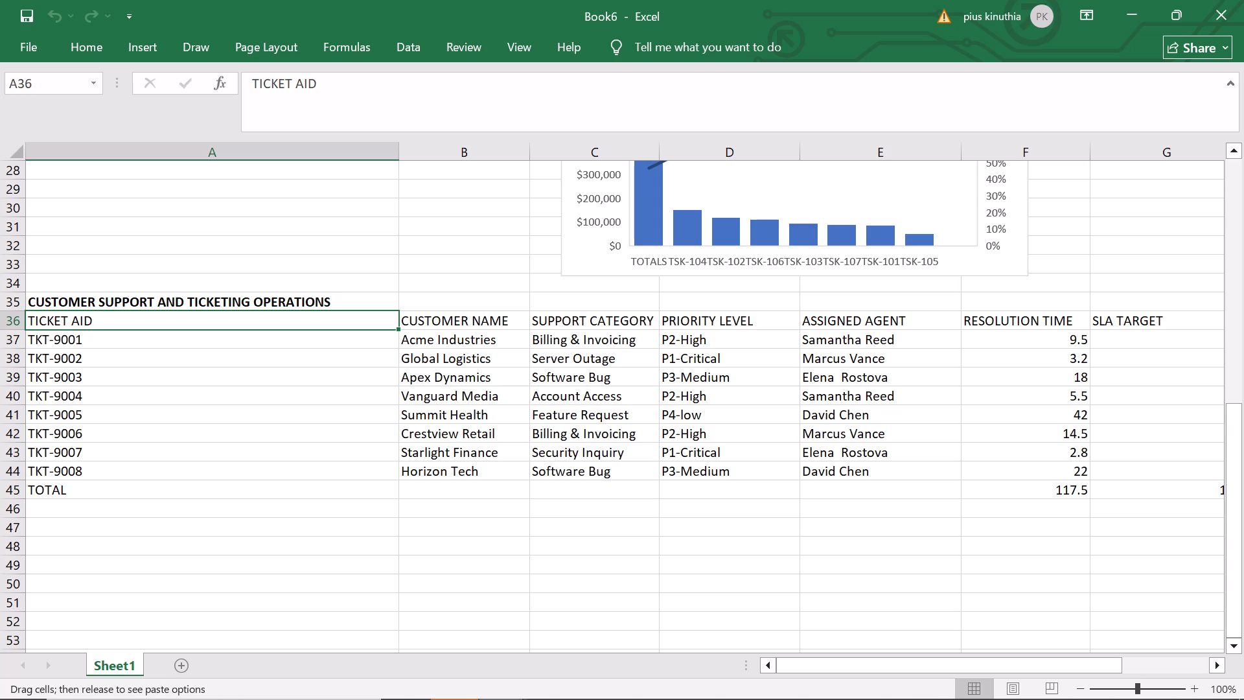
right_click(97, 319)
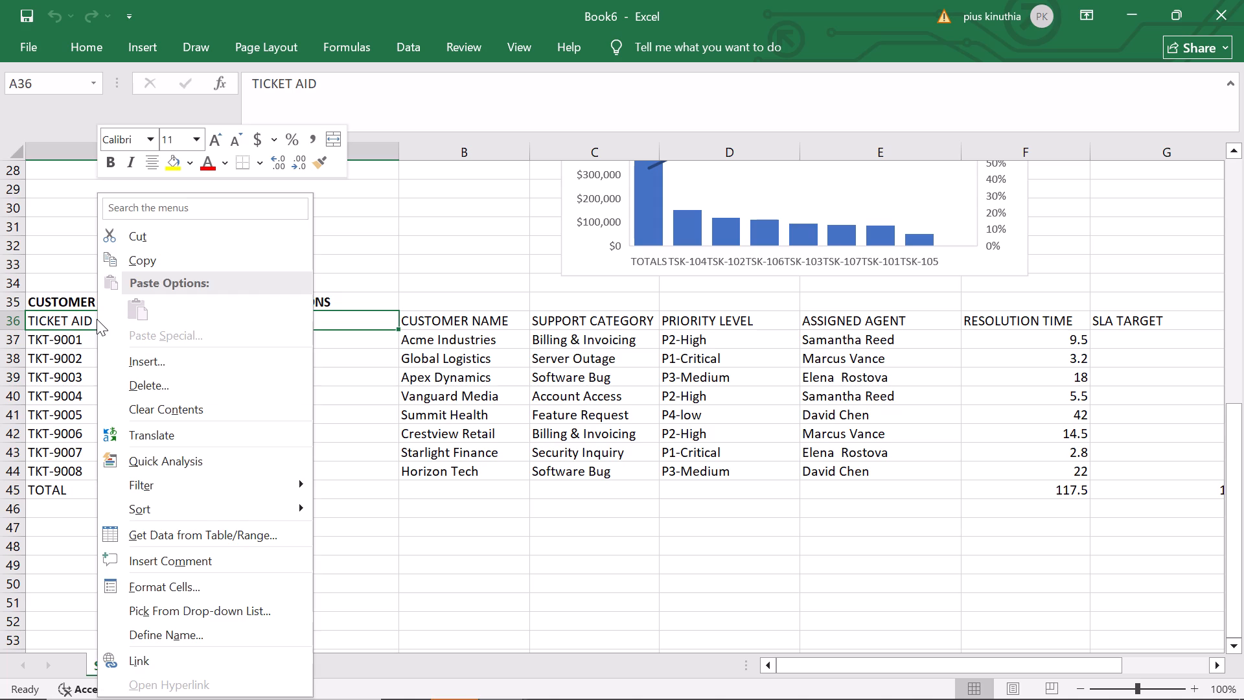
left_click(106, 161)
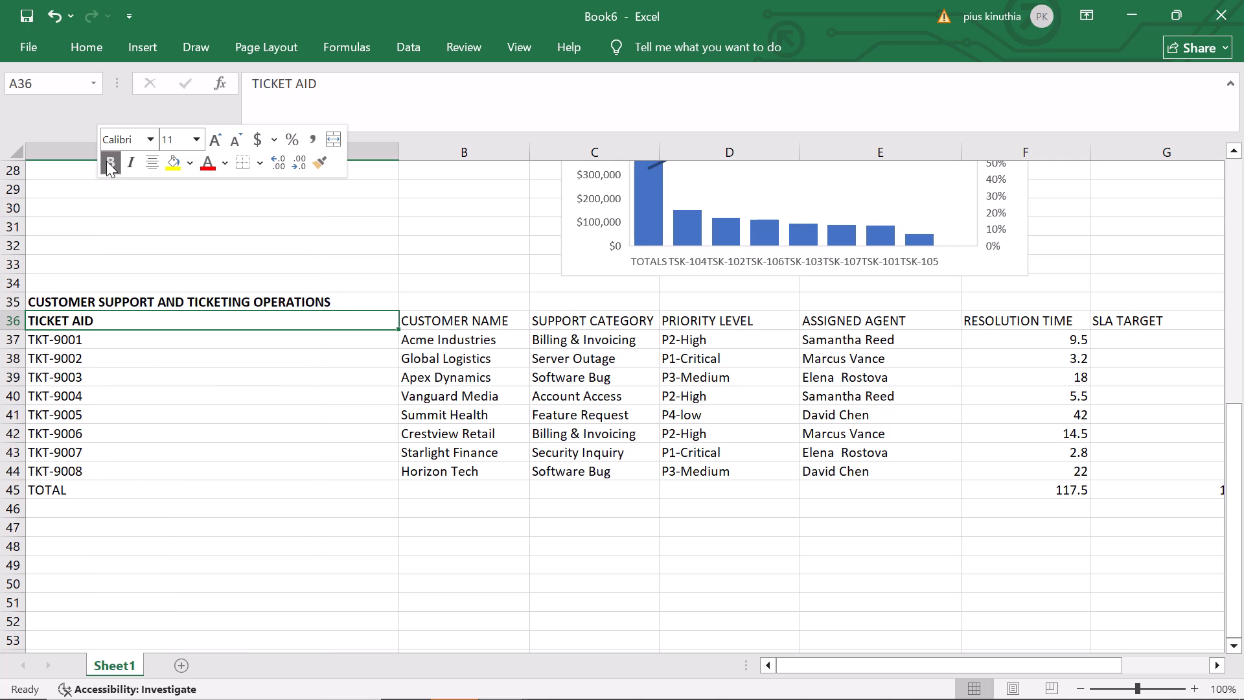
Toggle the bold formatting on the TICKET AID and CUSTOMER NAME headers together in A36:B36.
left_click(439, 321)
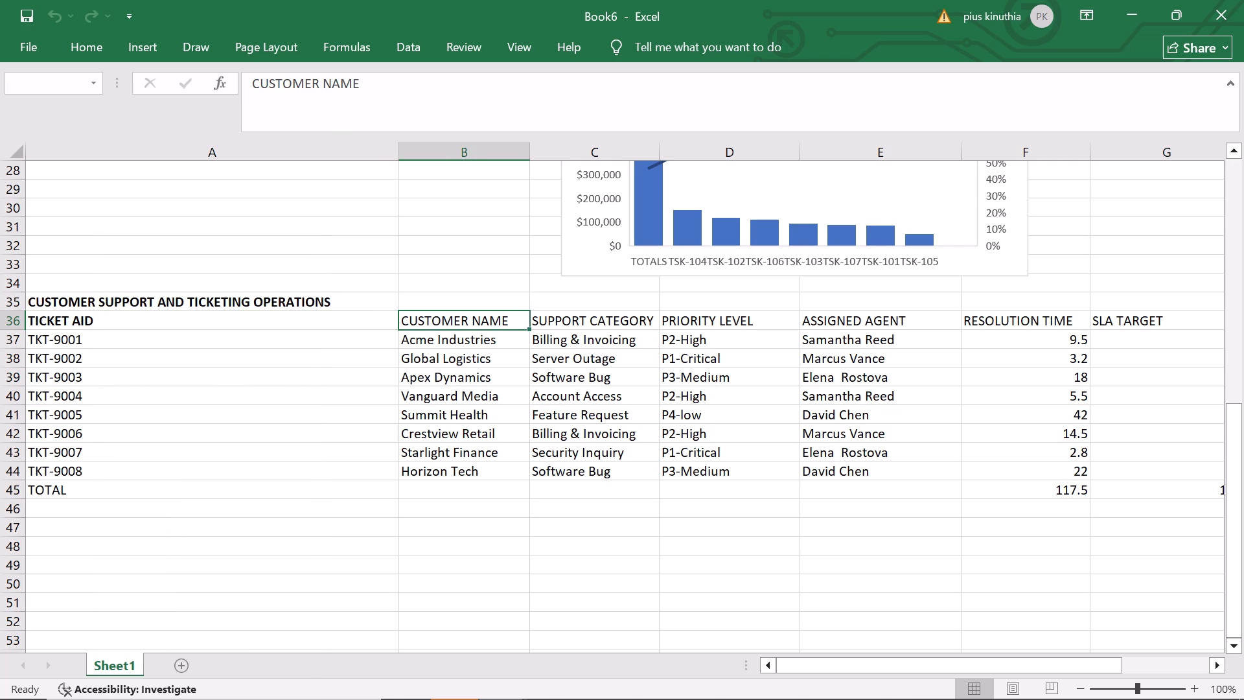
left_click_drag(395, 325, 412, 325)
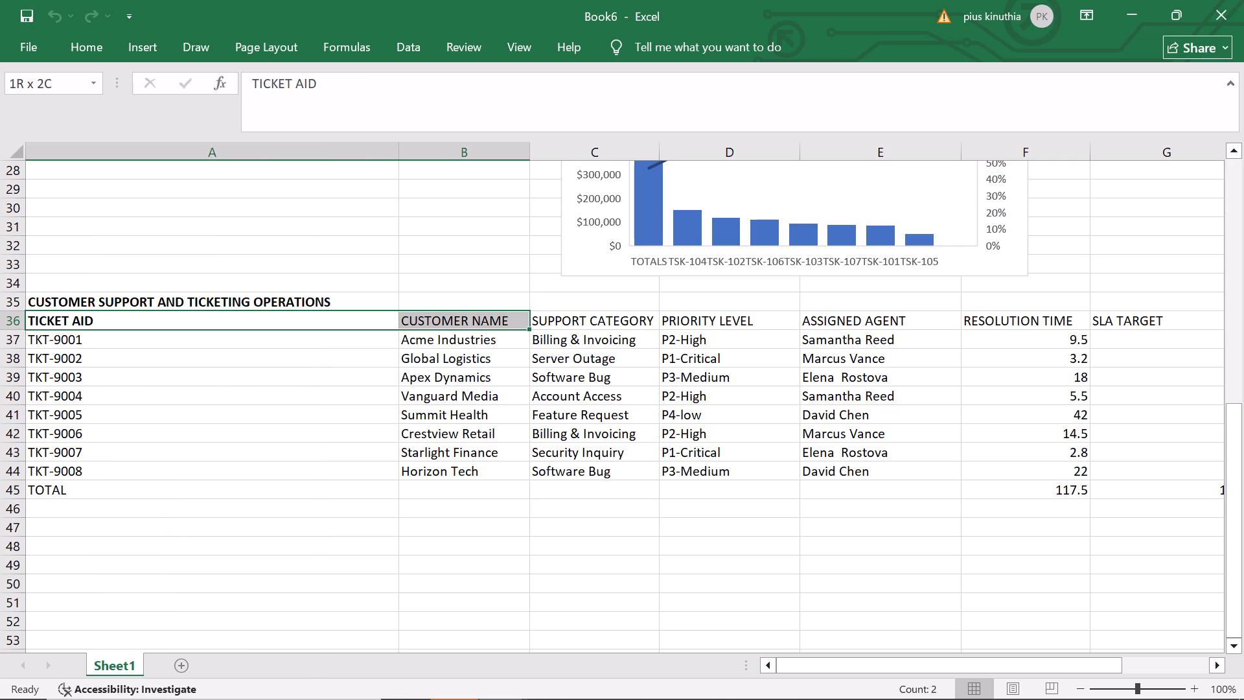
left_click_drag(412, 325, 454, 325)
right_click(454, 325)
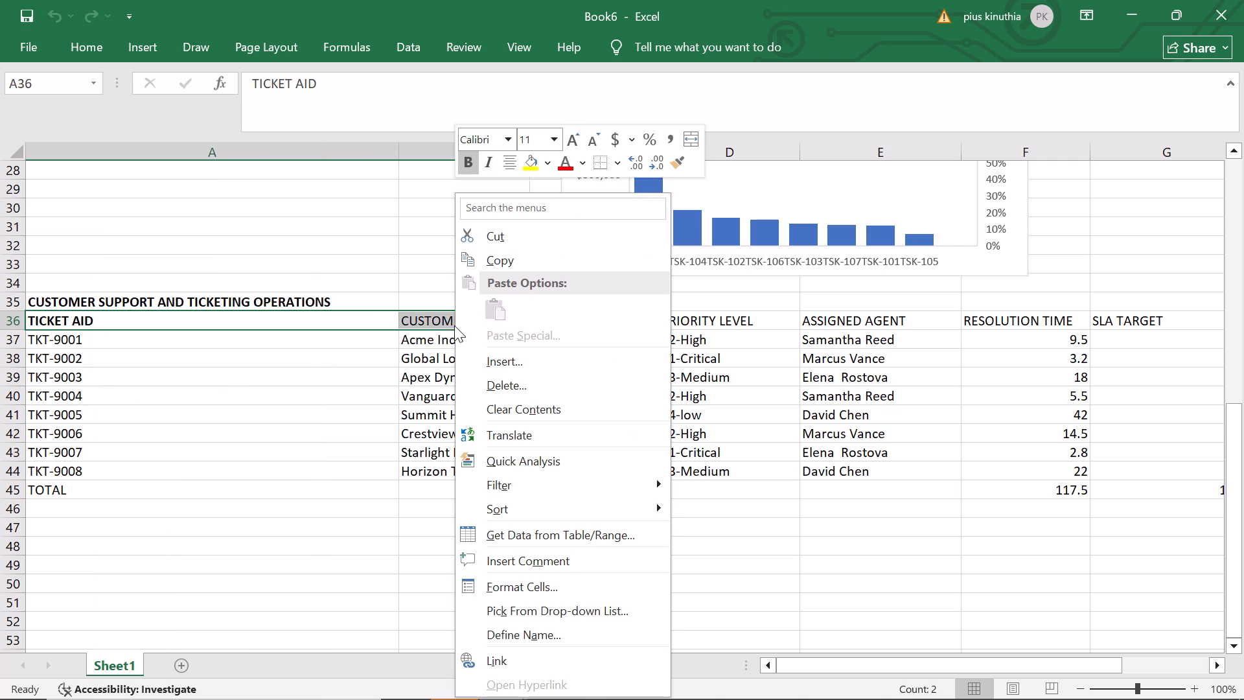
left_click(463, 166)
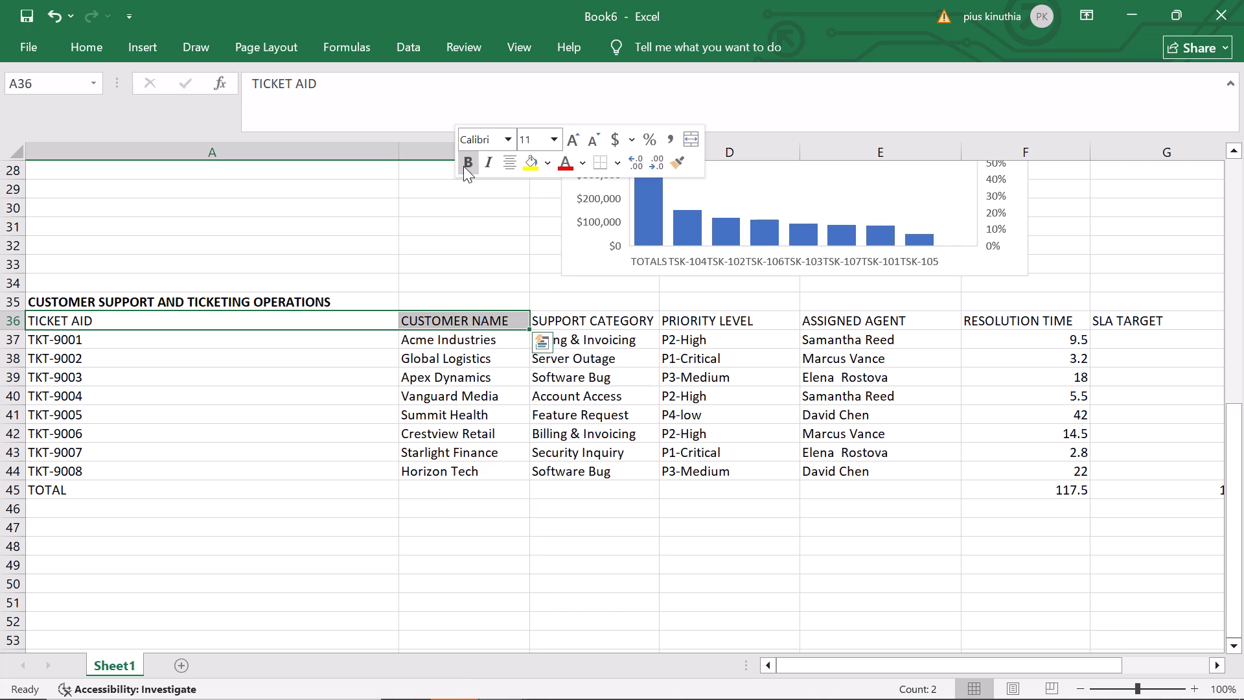
Make only the CUSTOMER NAME header in cell B36 bold.
left_click(483, 288)
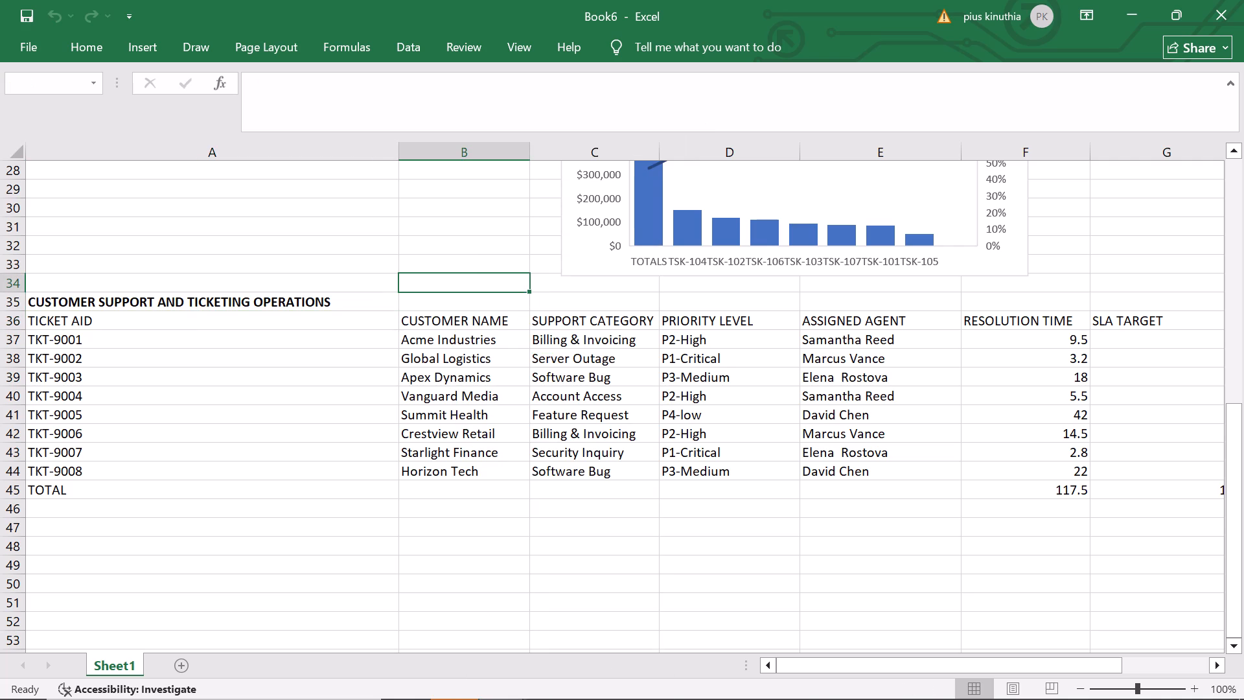
left_click(454, 325)
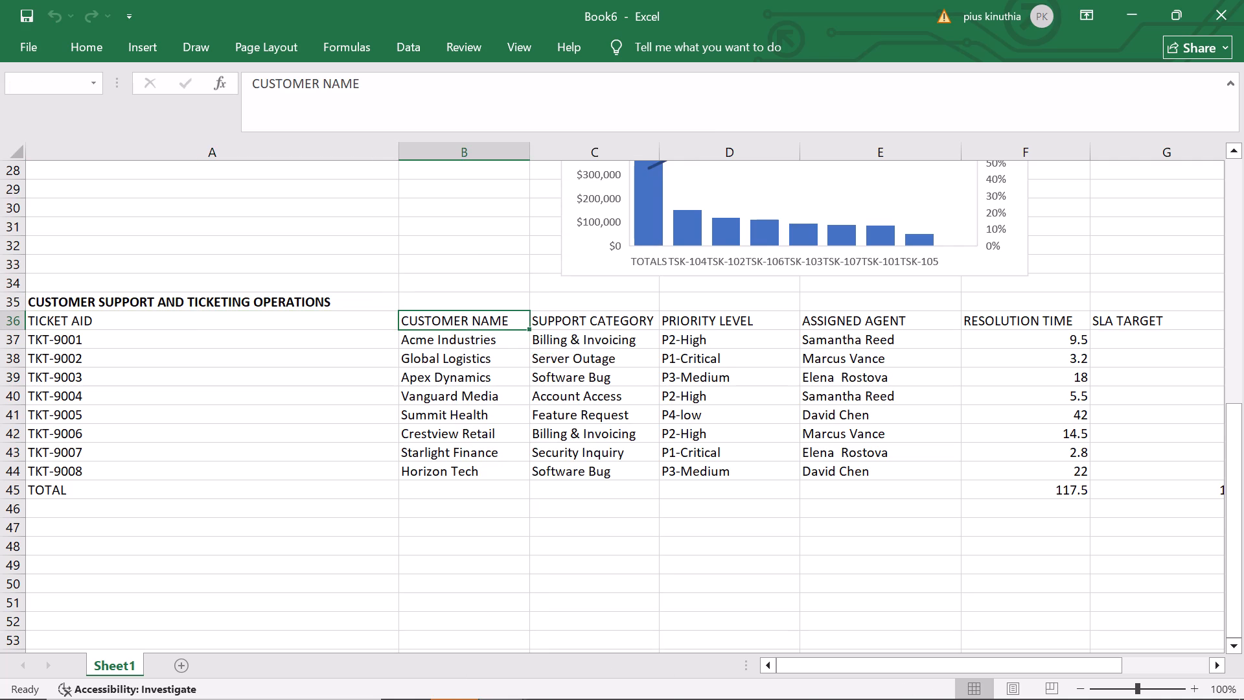
left_click_drag(406, 321, 470, 315)
left_click_drag(470, 315, 496, 315)
left_click_drag(516, 326, 437, 329)
left_click_drag(516, 320, 417, 319)
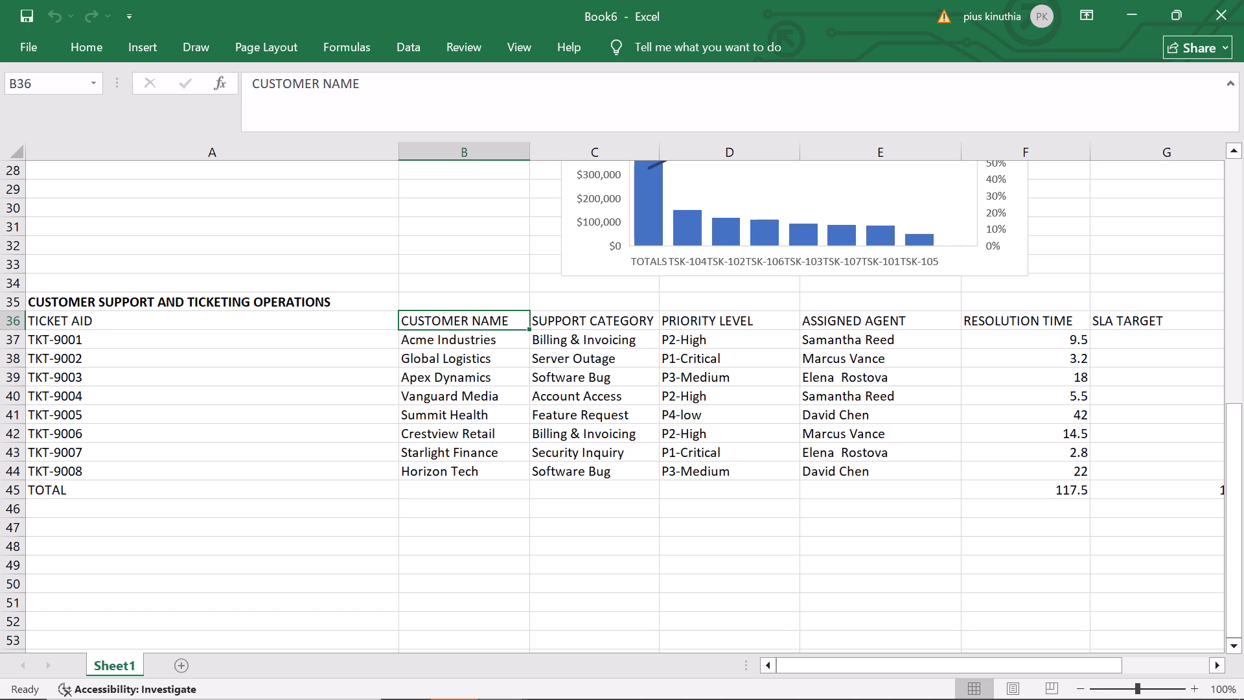
left_click(425, 285)
left_click(435, 325)
left_click_drag(511, 324, 409, 320)
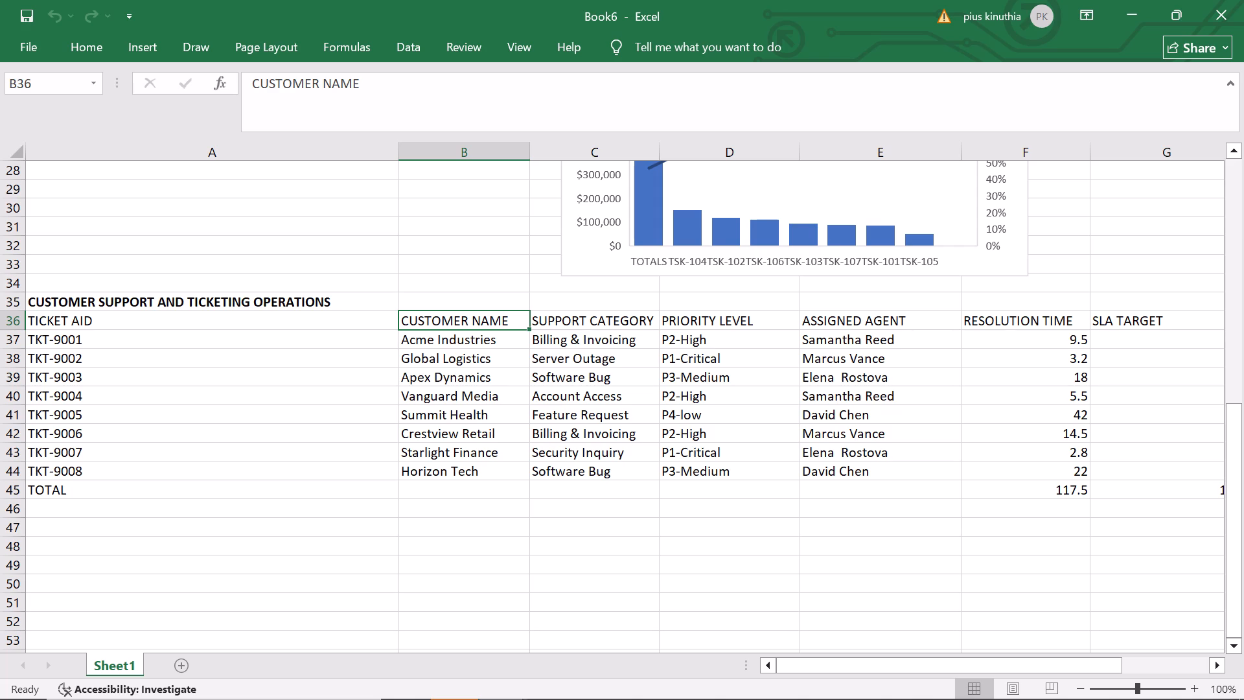
right_click(409, 318)
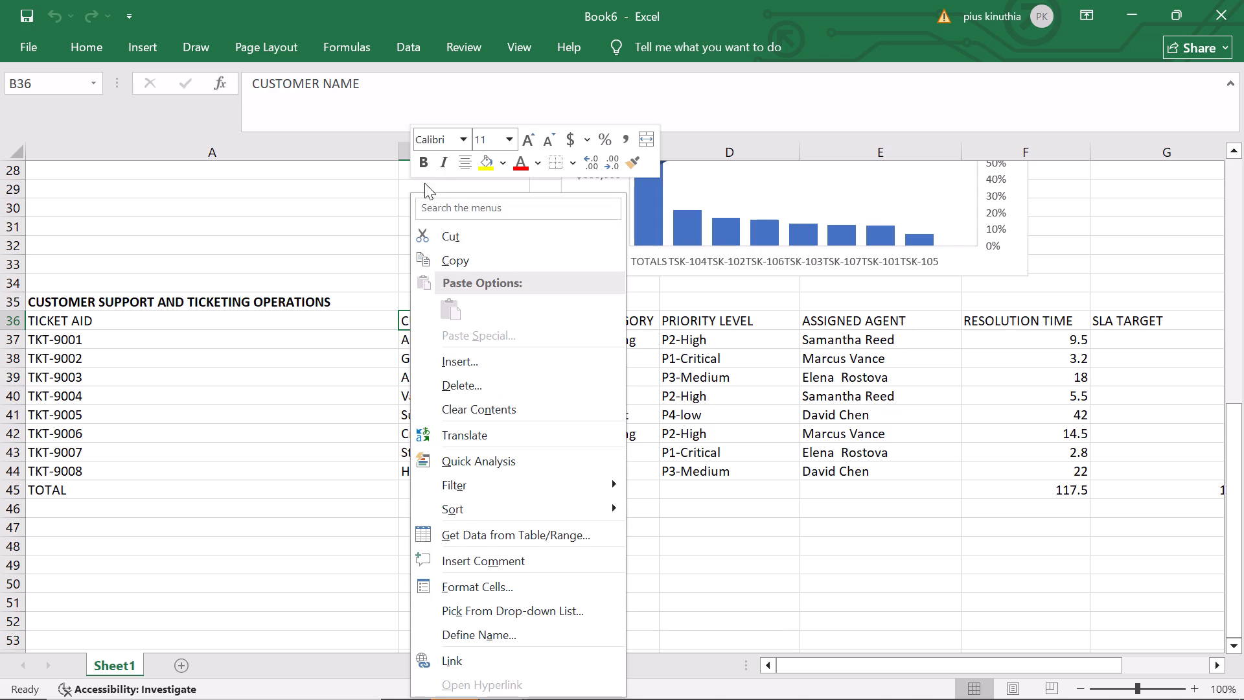
left_click(419, 159)
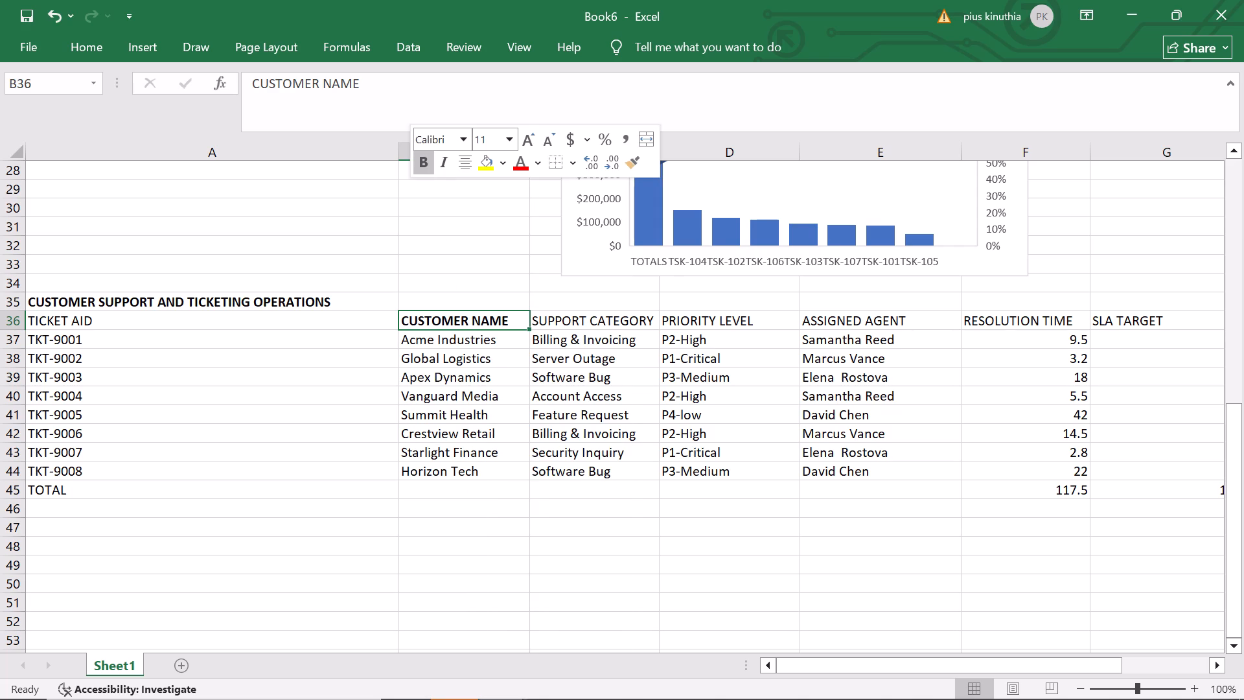
Make the SUPPORT CATEGORY header in C36 and the PRIORITY LEVEL header in D36 bold.
left_click(593, 322)
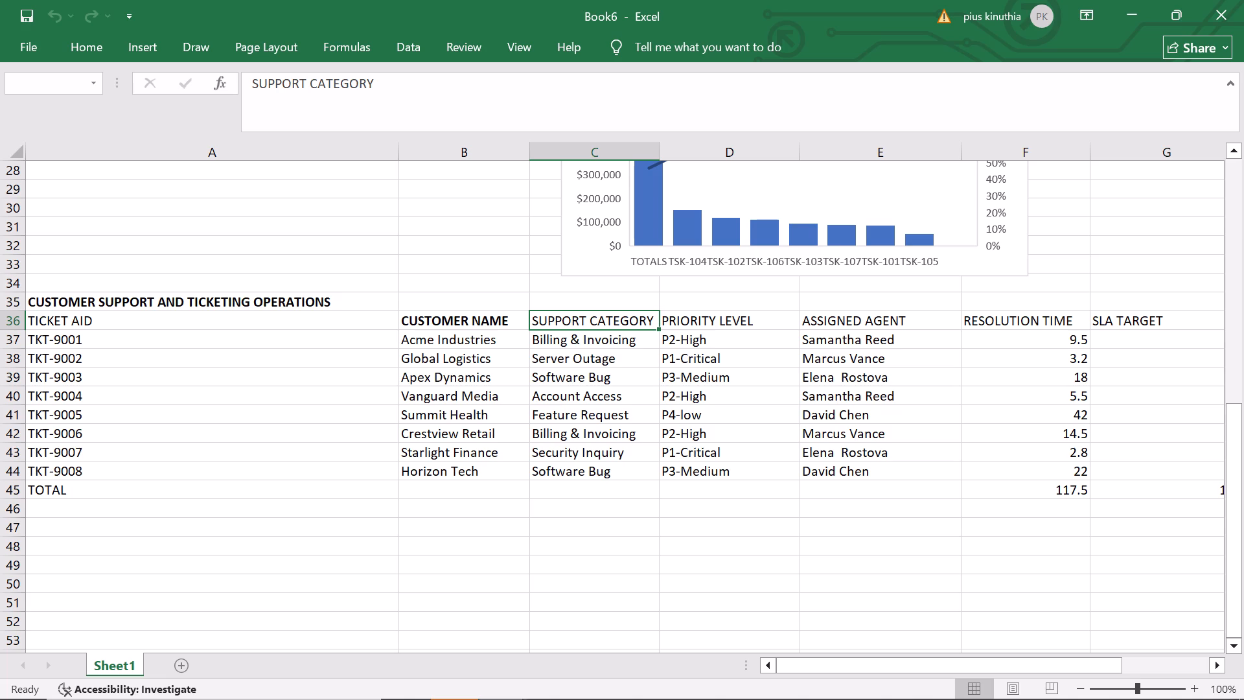
right_click(593, 322)
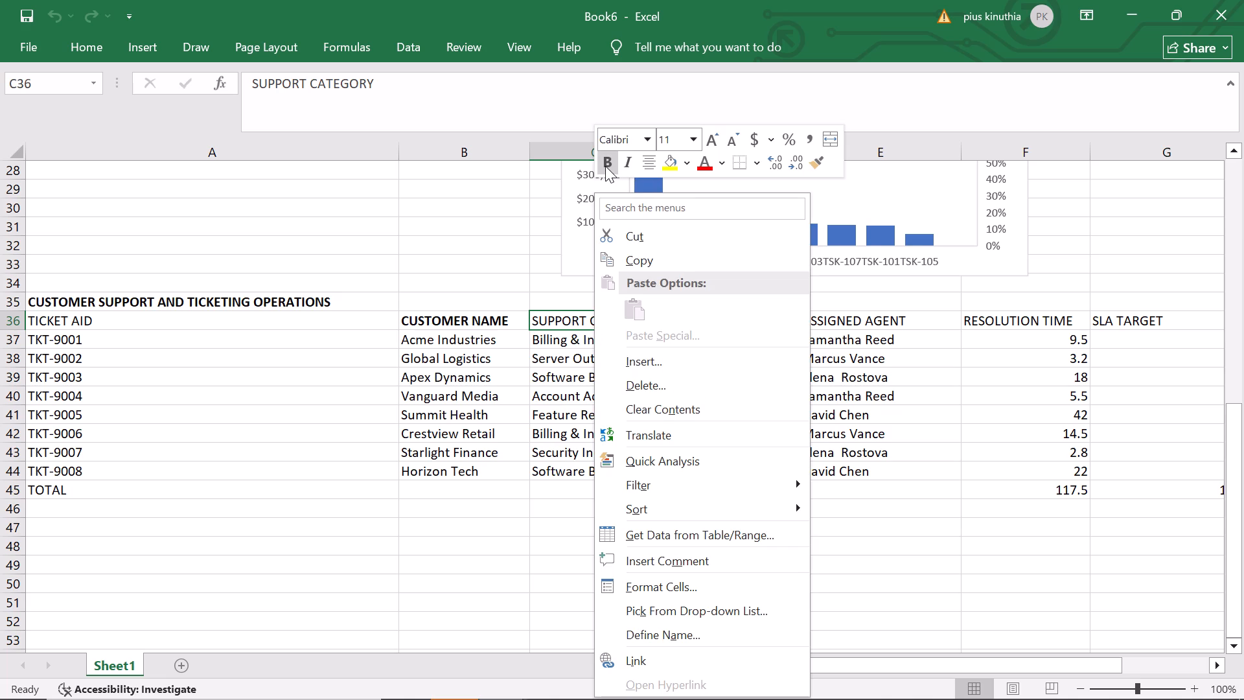
left_click(605, 166)
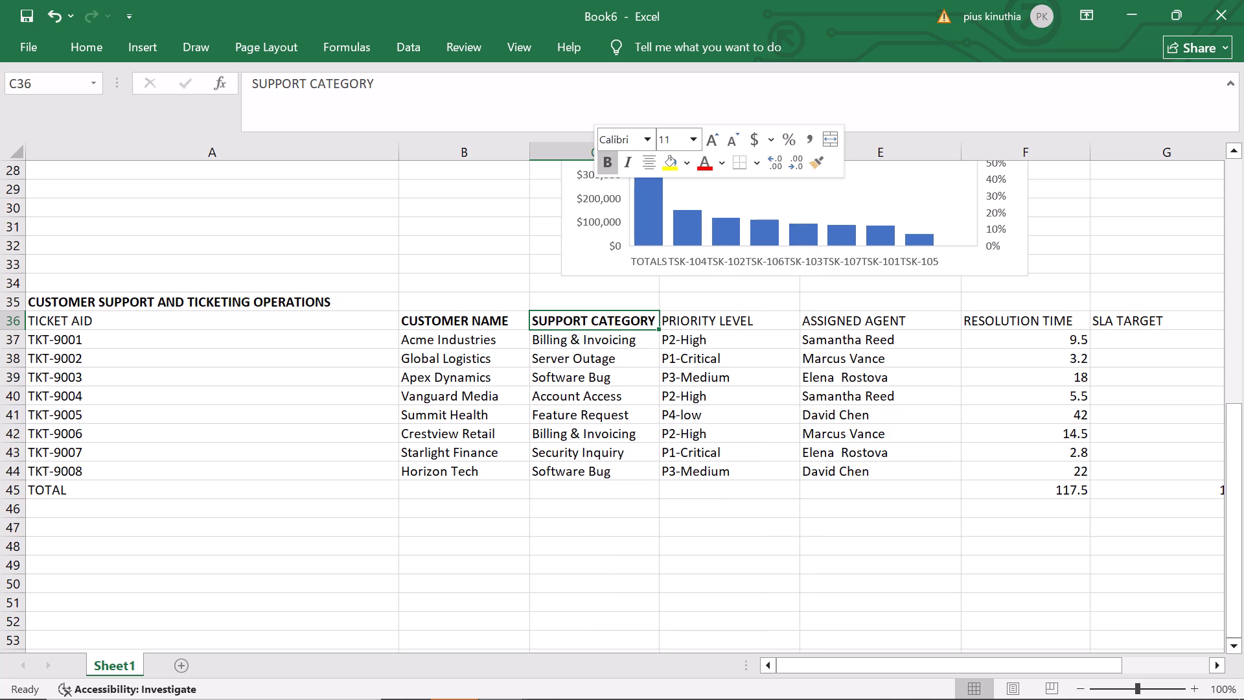
left_click(722, 319)
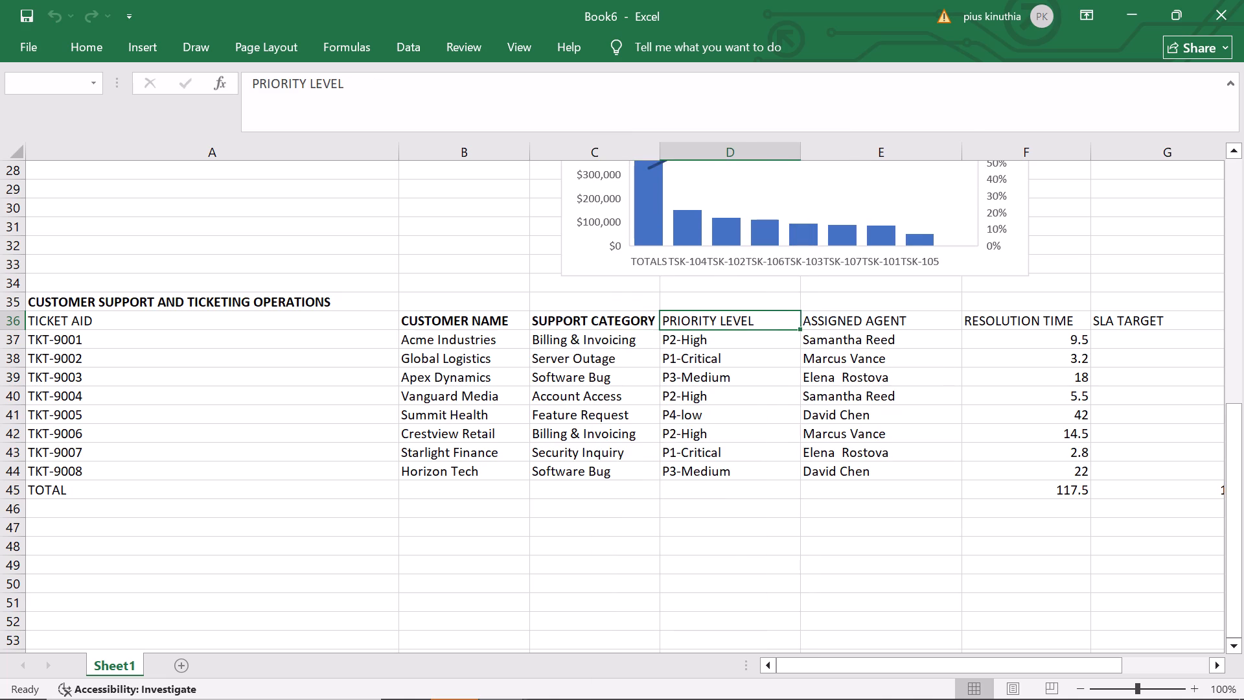
right_click(722, 319)
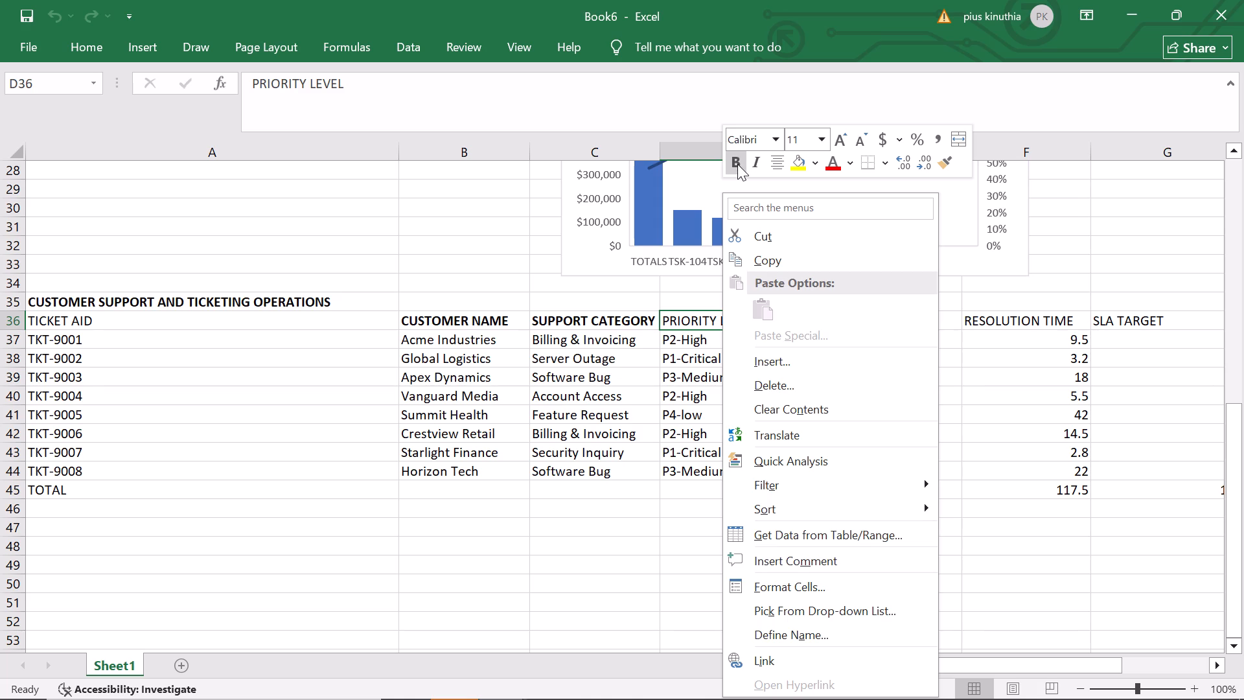
left_click(737, 164)
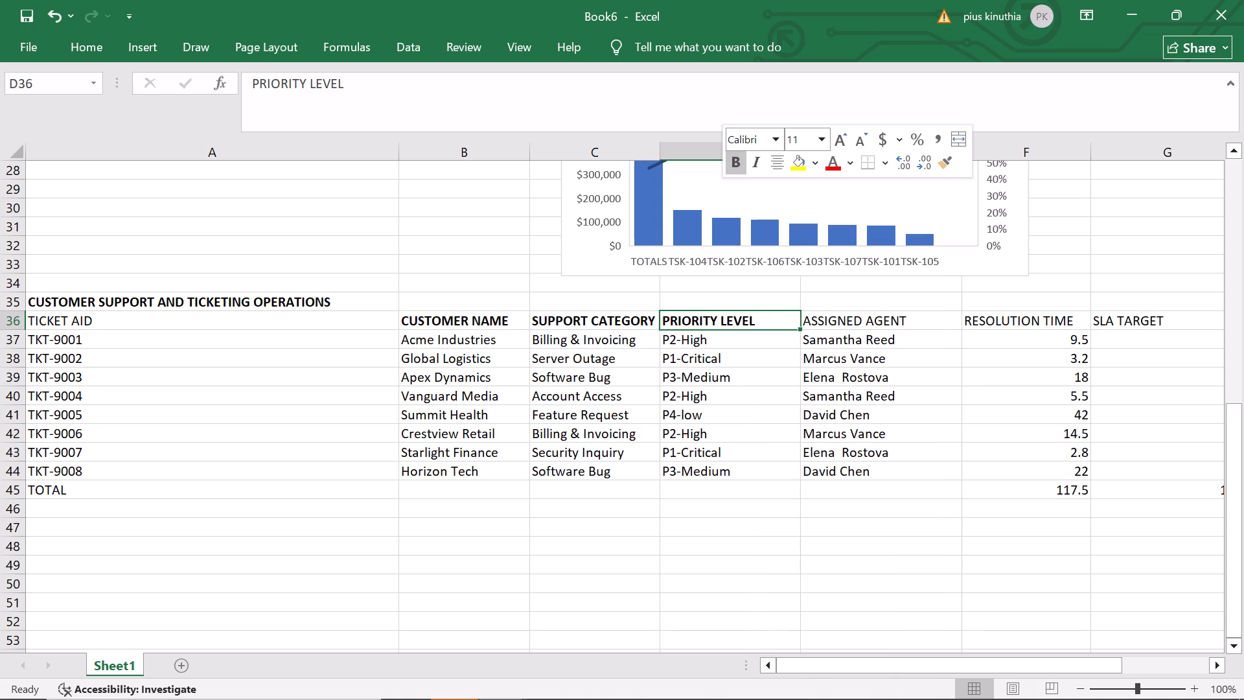
Make the ASSIGNED AGENT header in E36 and the RESOLUTION TIME header in F36 bold.
left_click(850, 318)
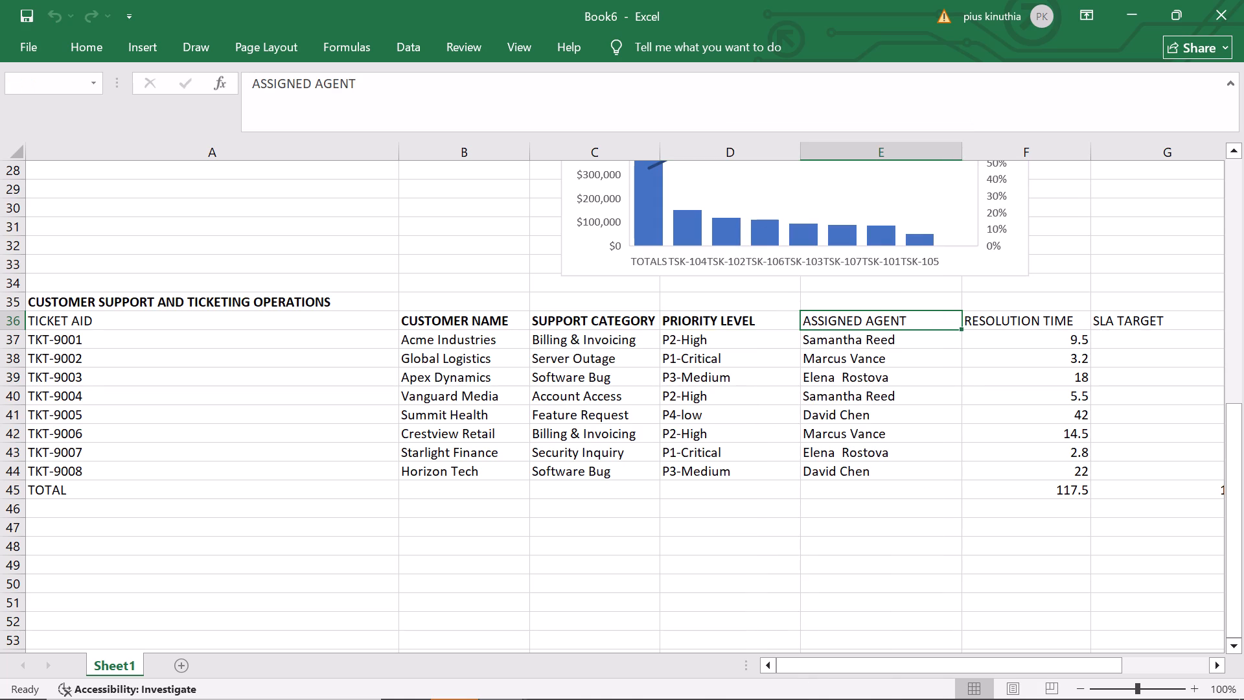
right_click(850, 318)
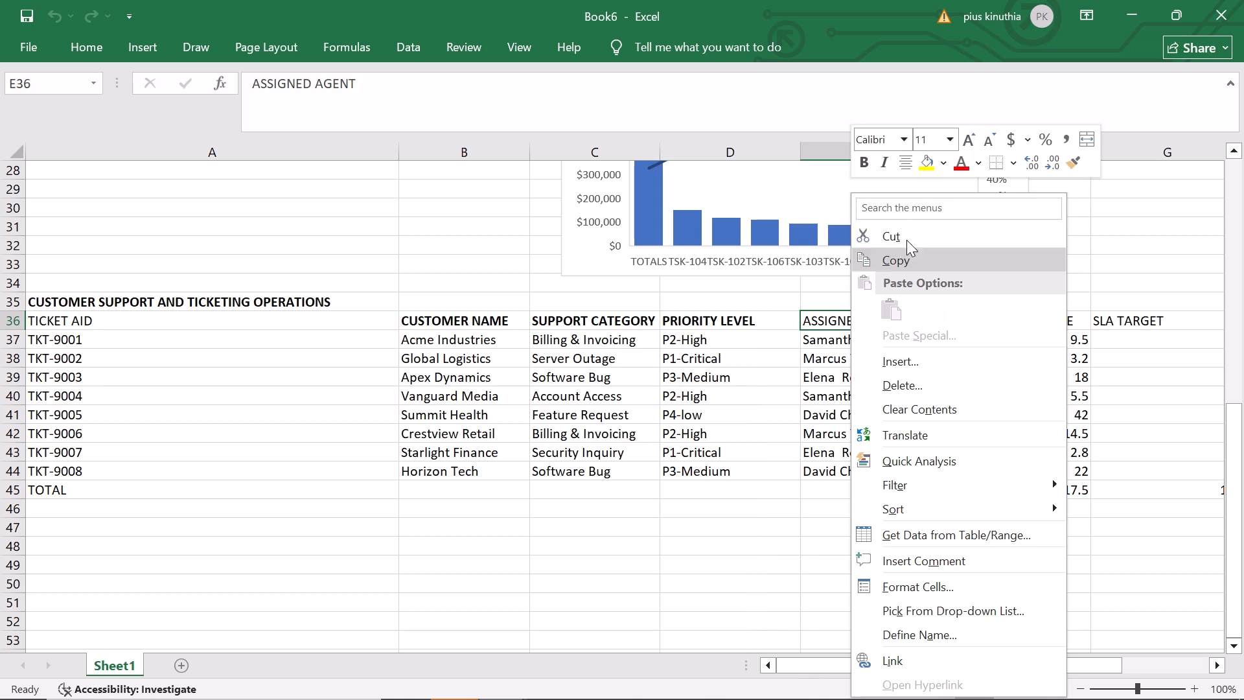
left_click(861, 161)
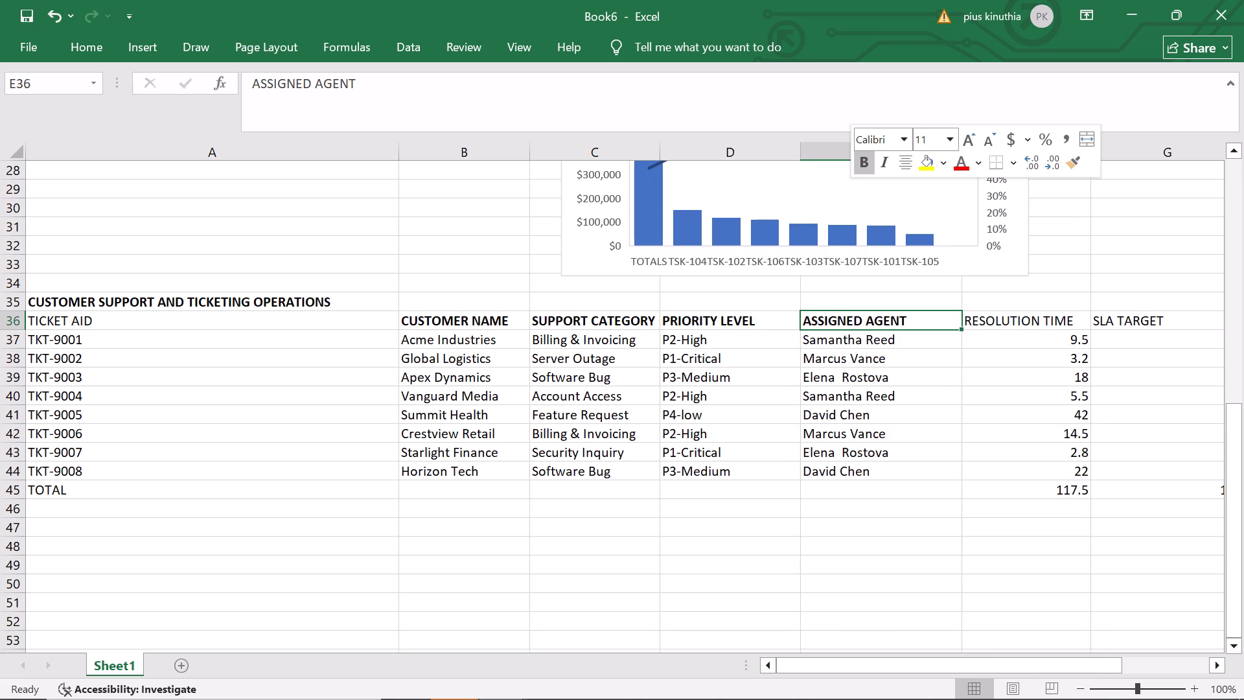
left_click(1037, 323)
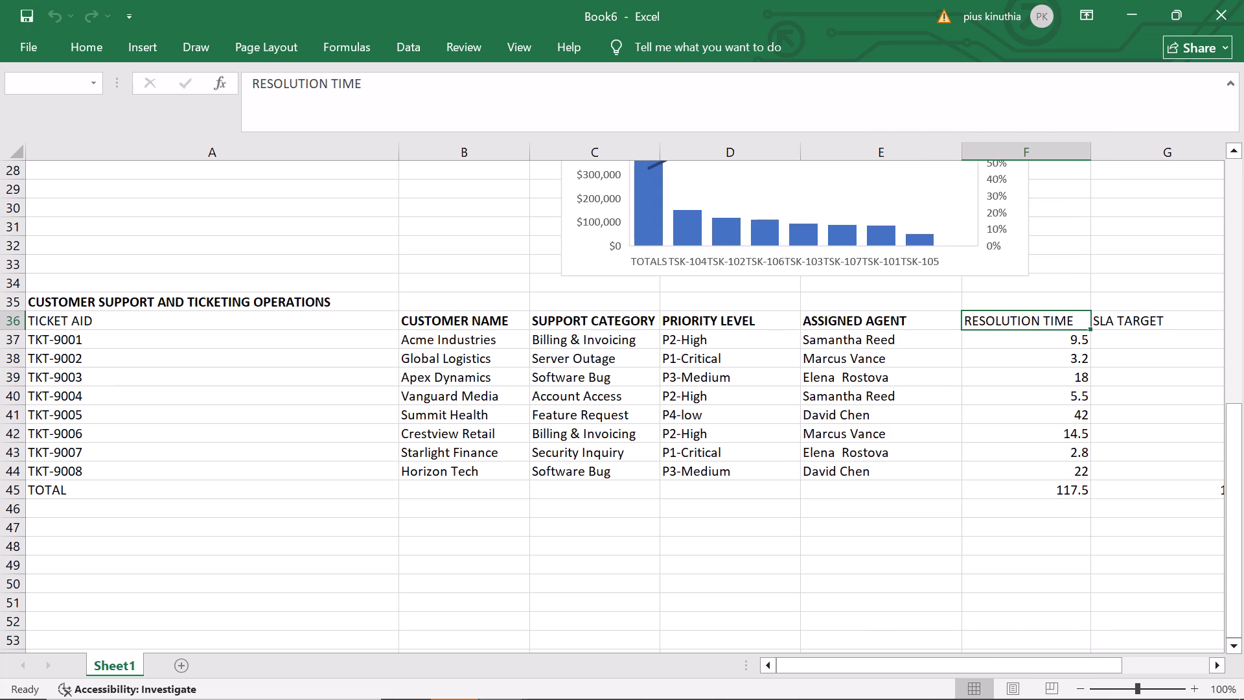
right_click(1078, 326)
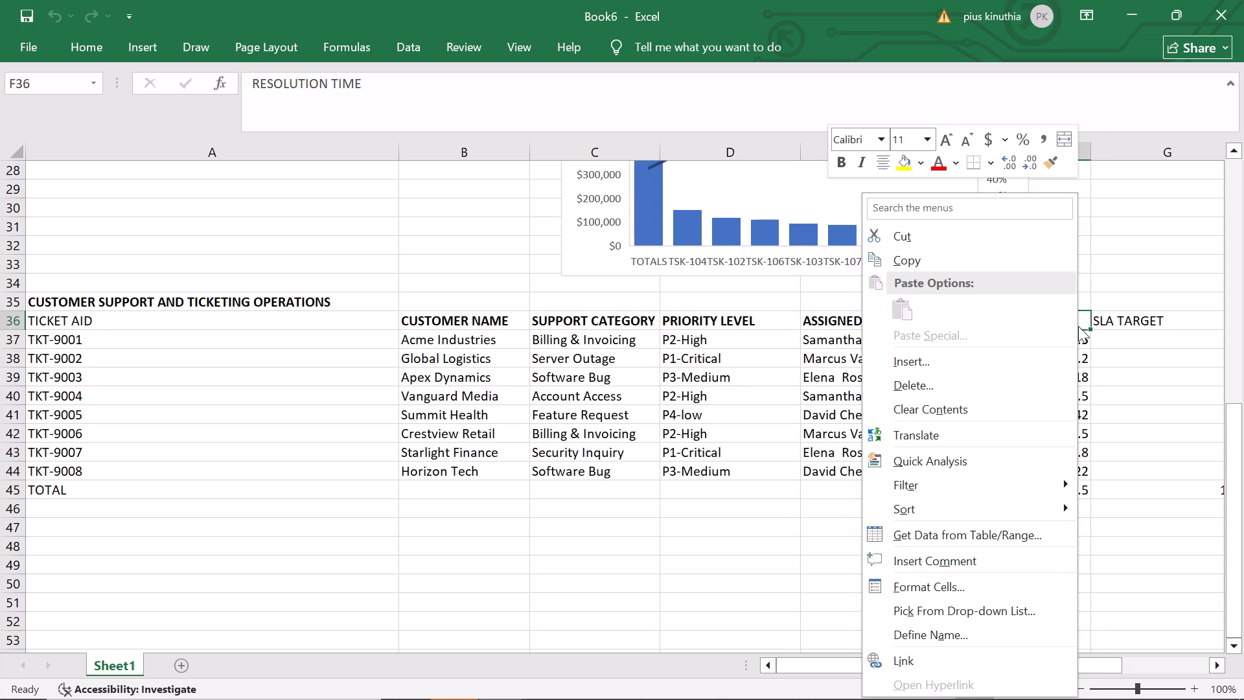
left_click(838, 161)
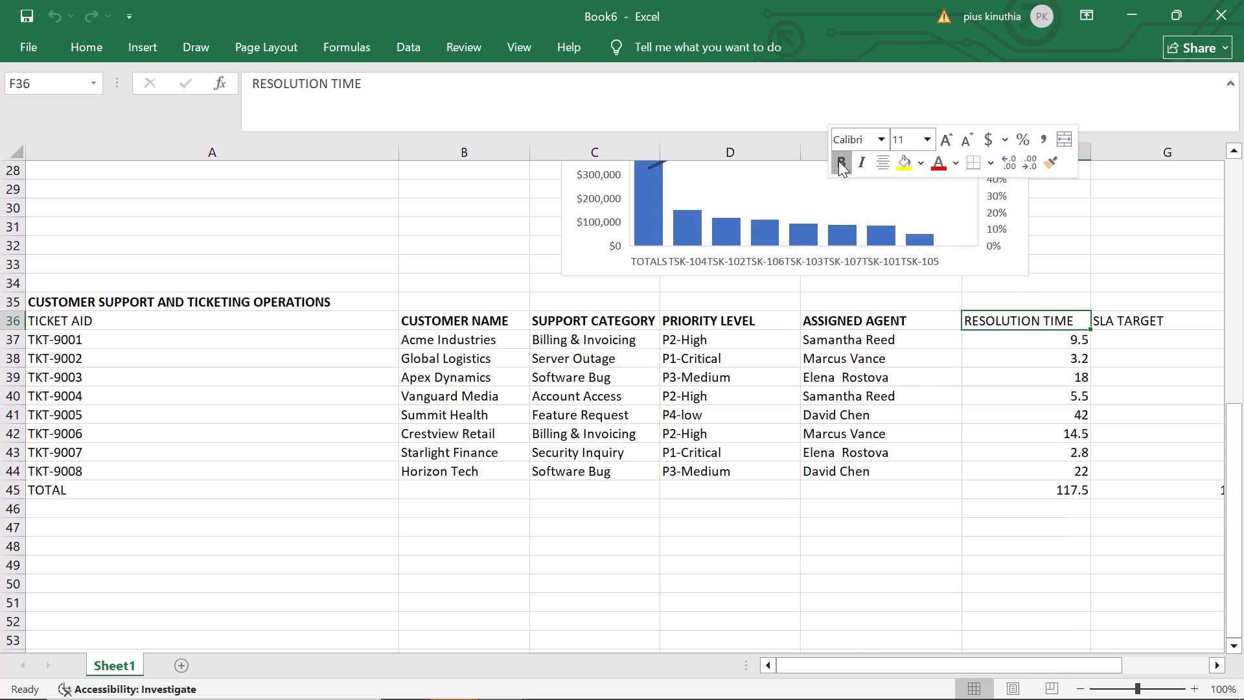
Make the SLA TARGET header in cell G36 bold.
scroll(1090, 320, "left", 5)
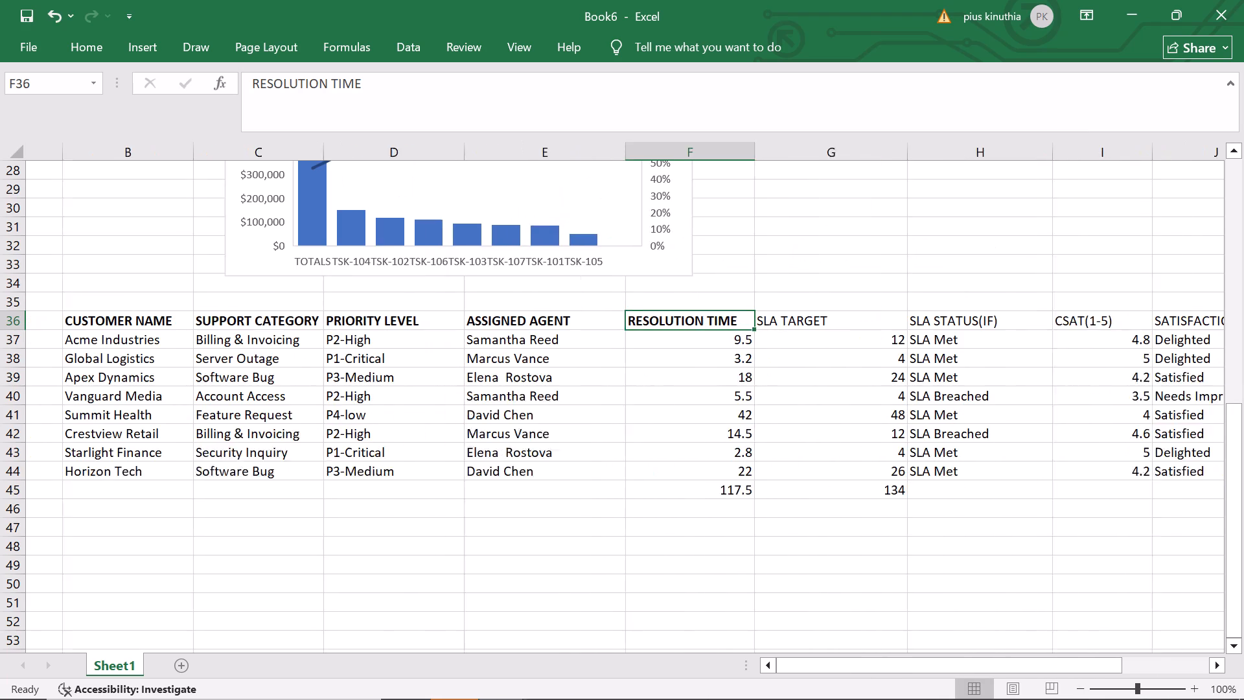
left_click(775, 322)
right_click(775, 322)
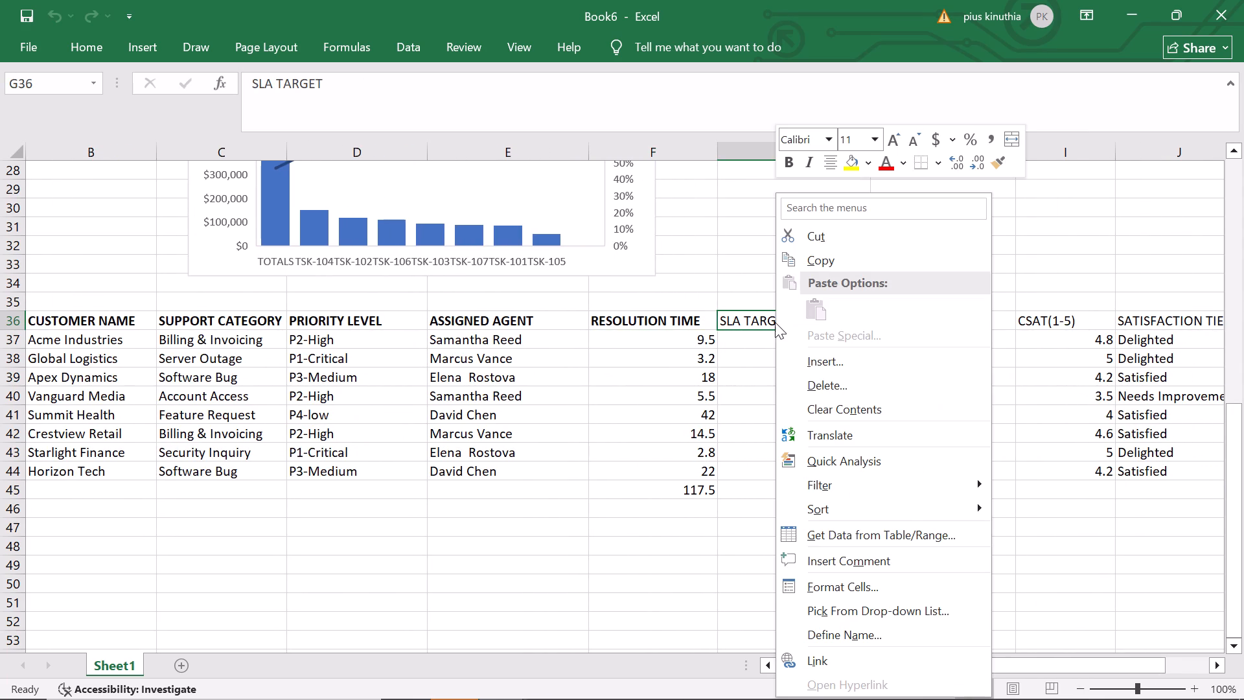
left_click(783, 165)
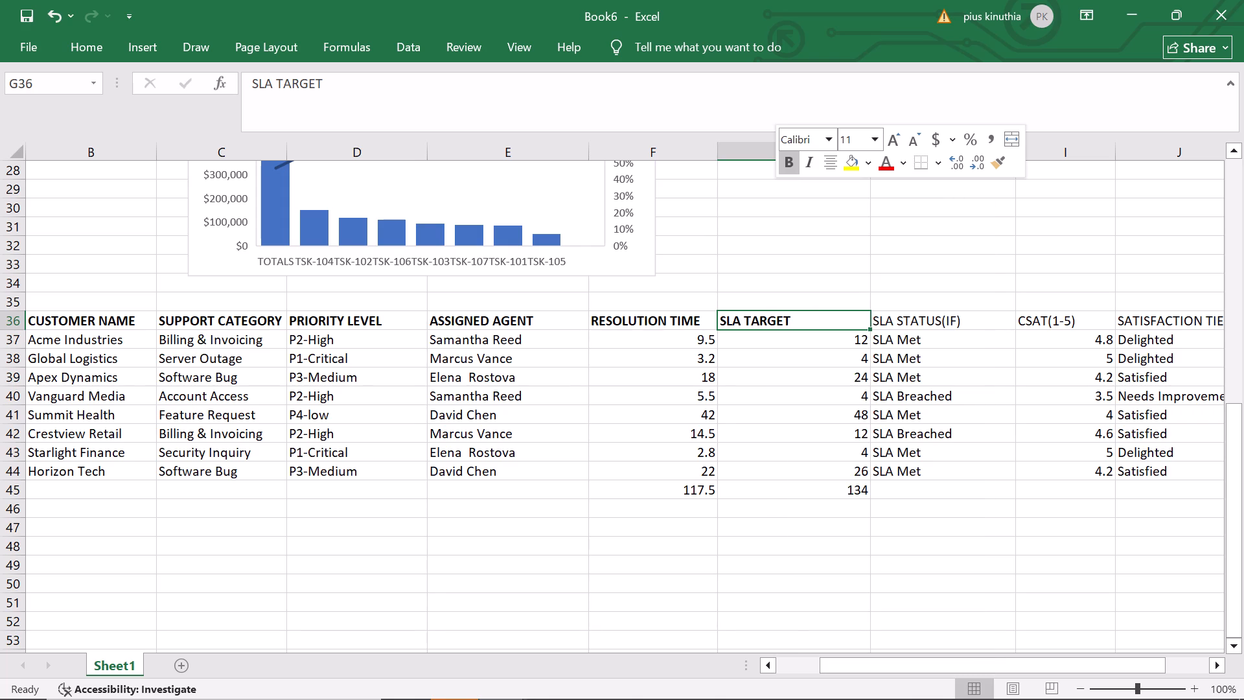
Make the SLA STATUS(IF) header in H36 and the CSAT(1-5) header in I36 bold.
left_click(911, 321)
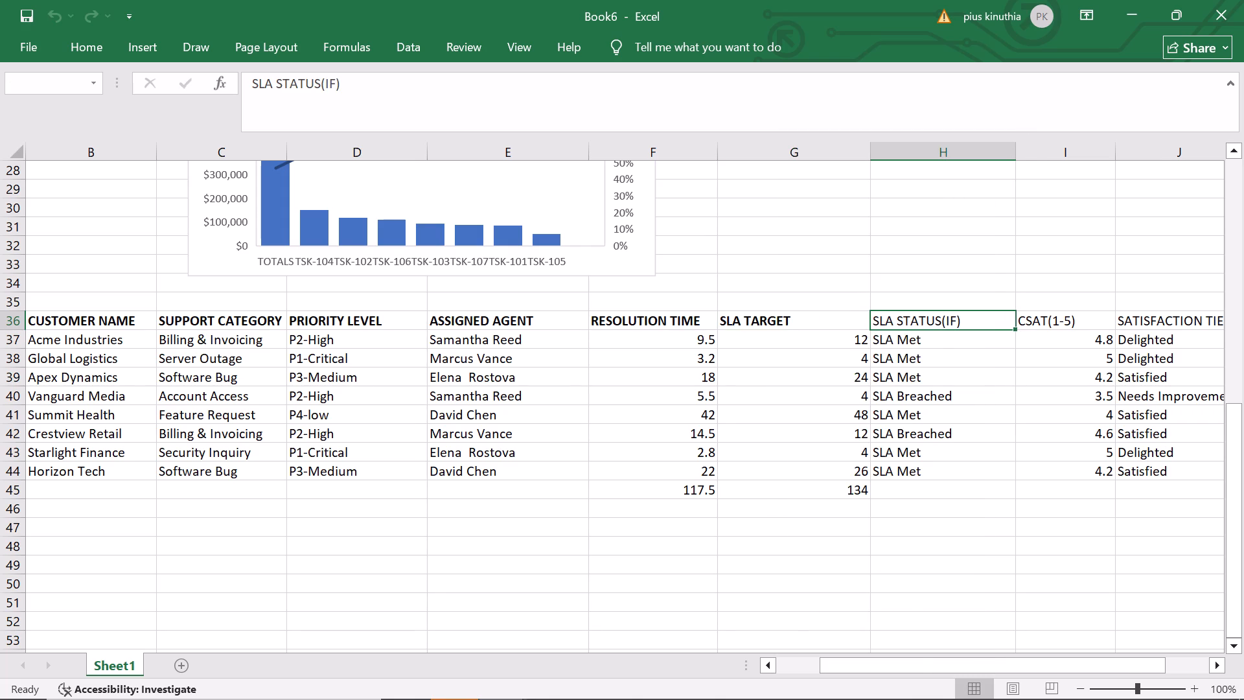
right_click(911, 321)
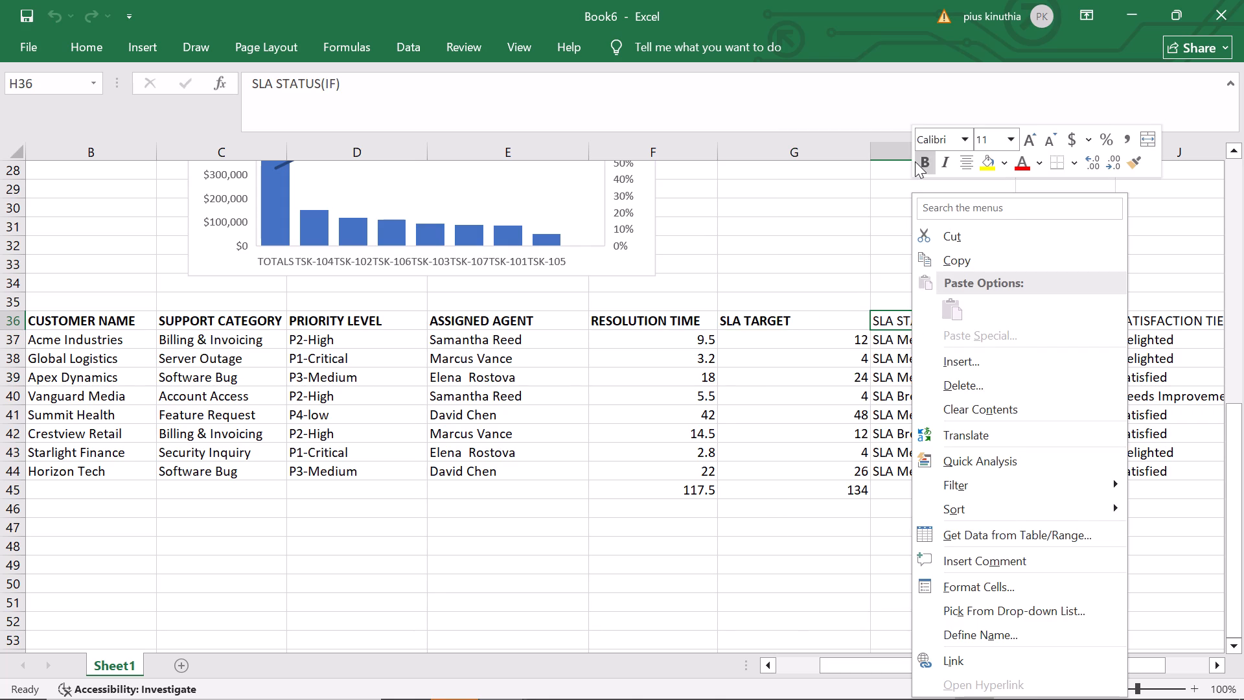
left_click(915, 161)
scroll(1020, 325, "left", 2)
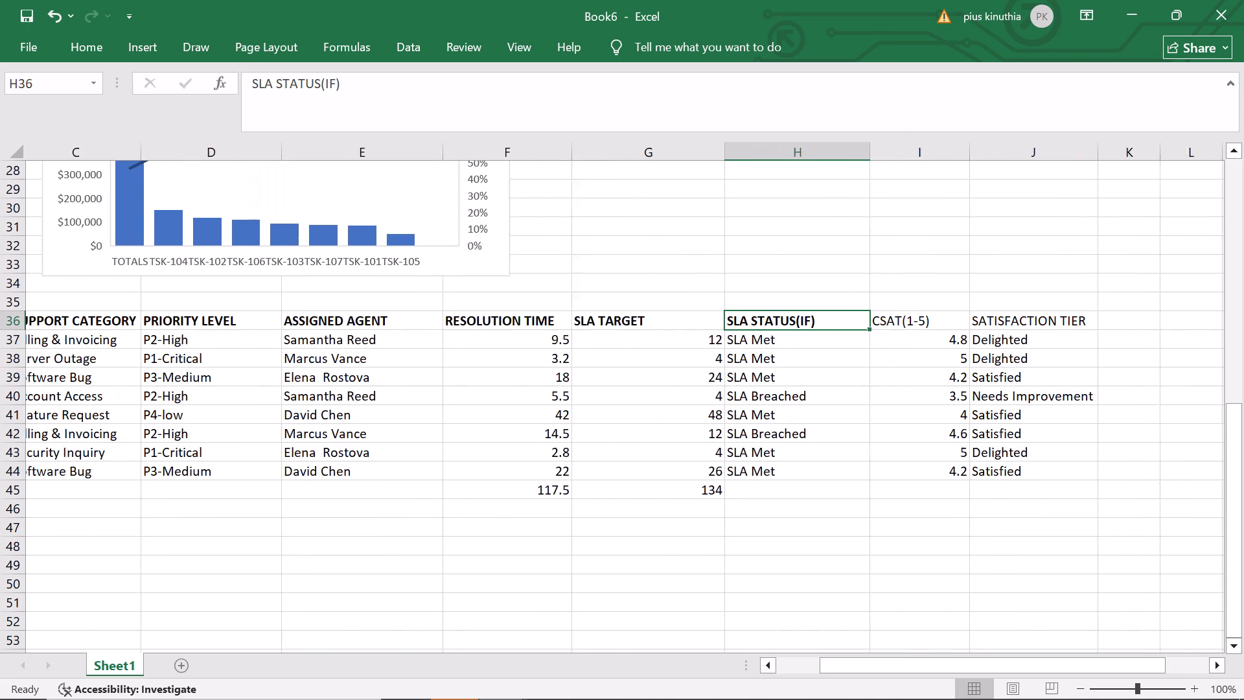
left_click(928, 328)
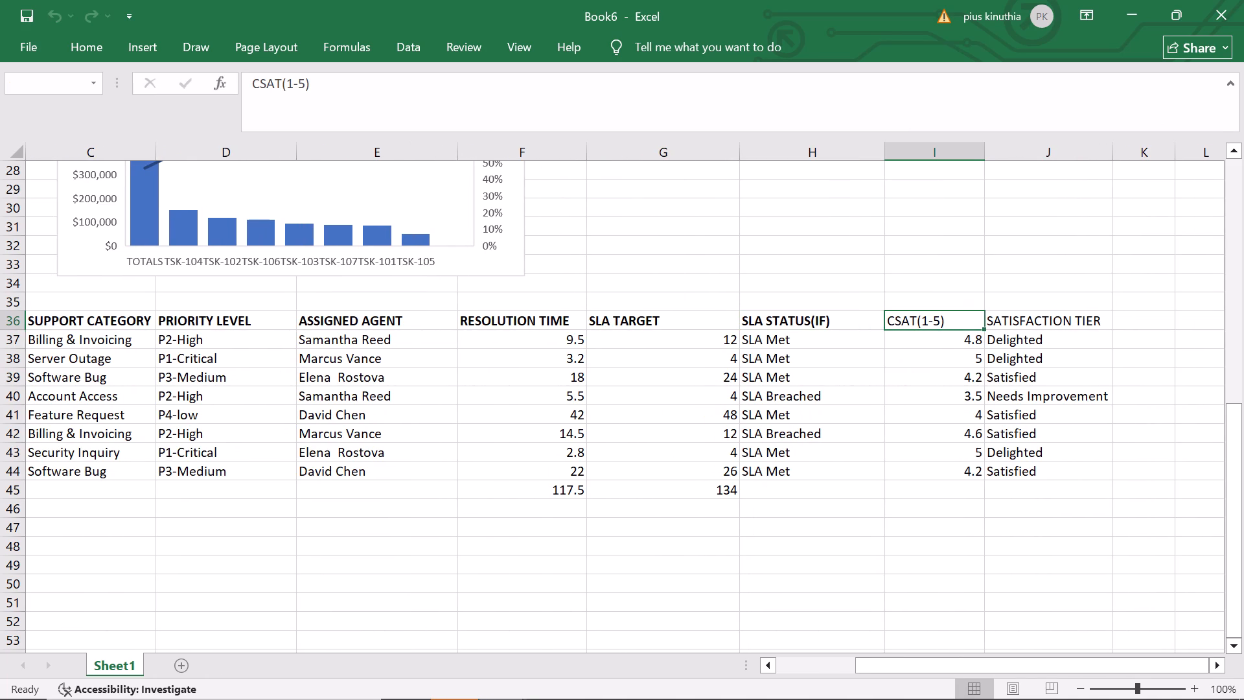
right_click(952, 329)
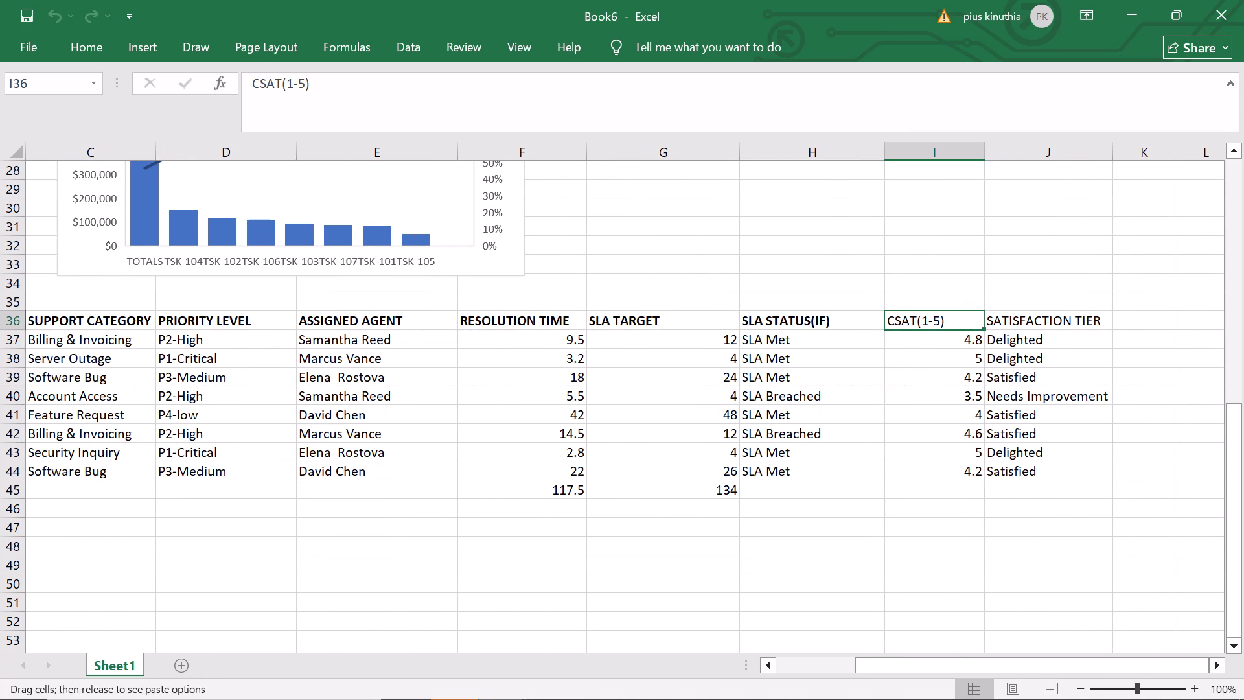
right_click(958, 321)
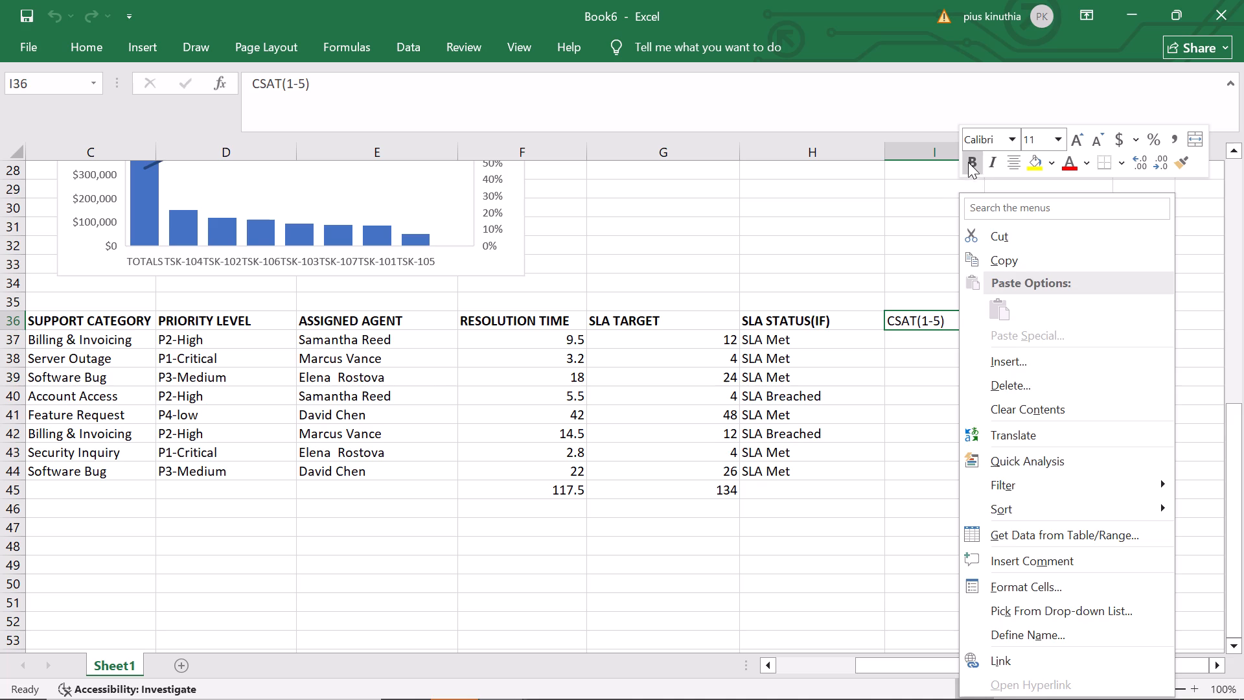
left_click(967, 160)
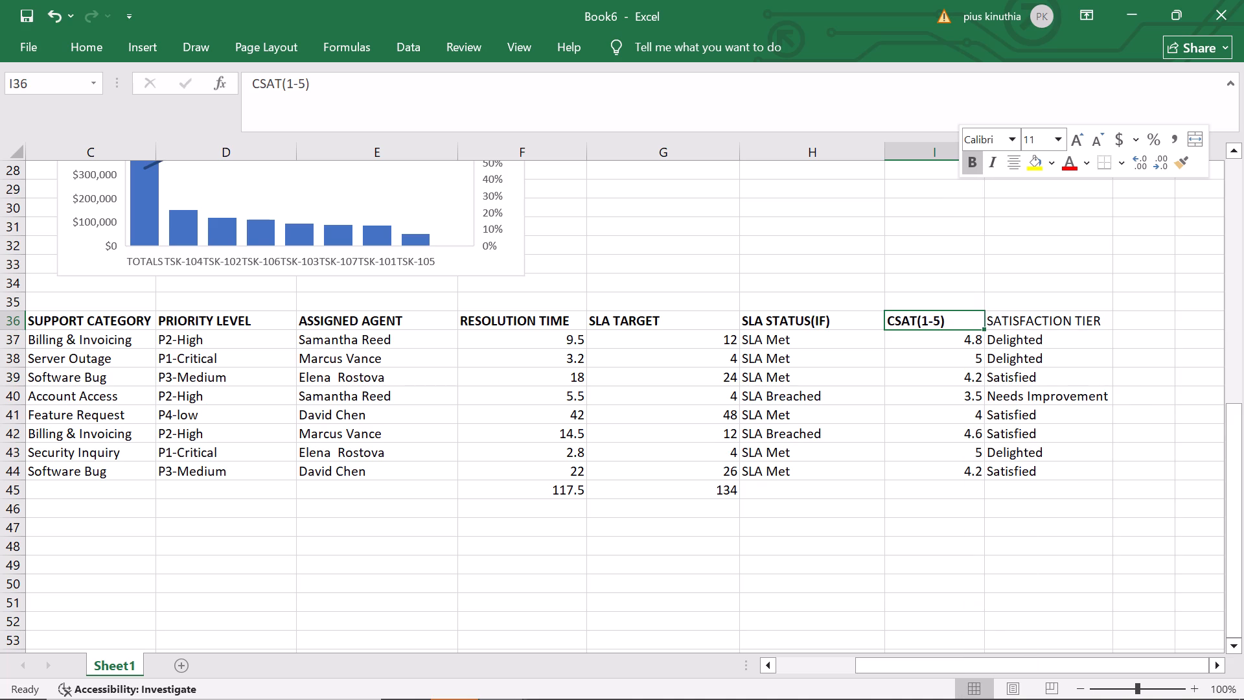
Make the SATISFACTION TIER header in cell J36 bold.
left_click(1044, 317)
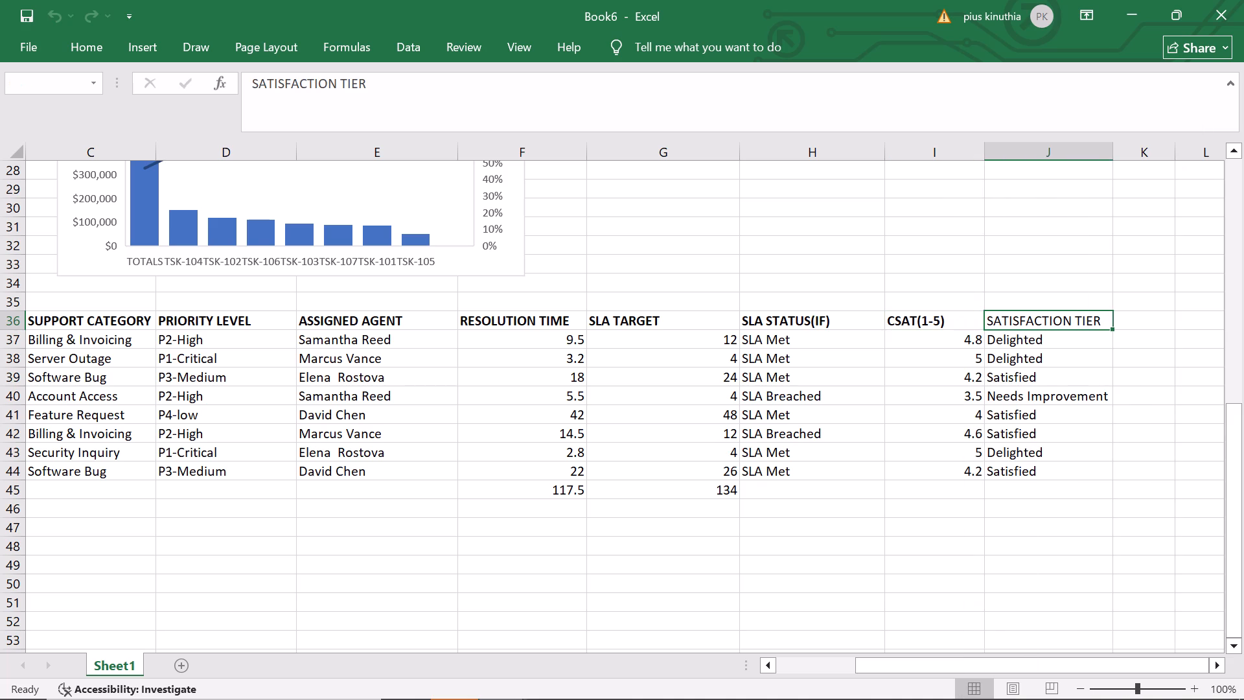
right_click(1044, 317)
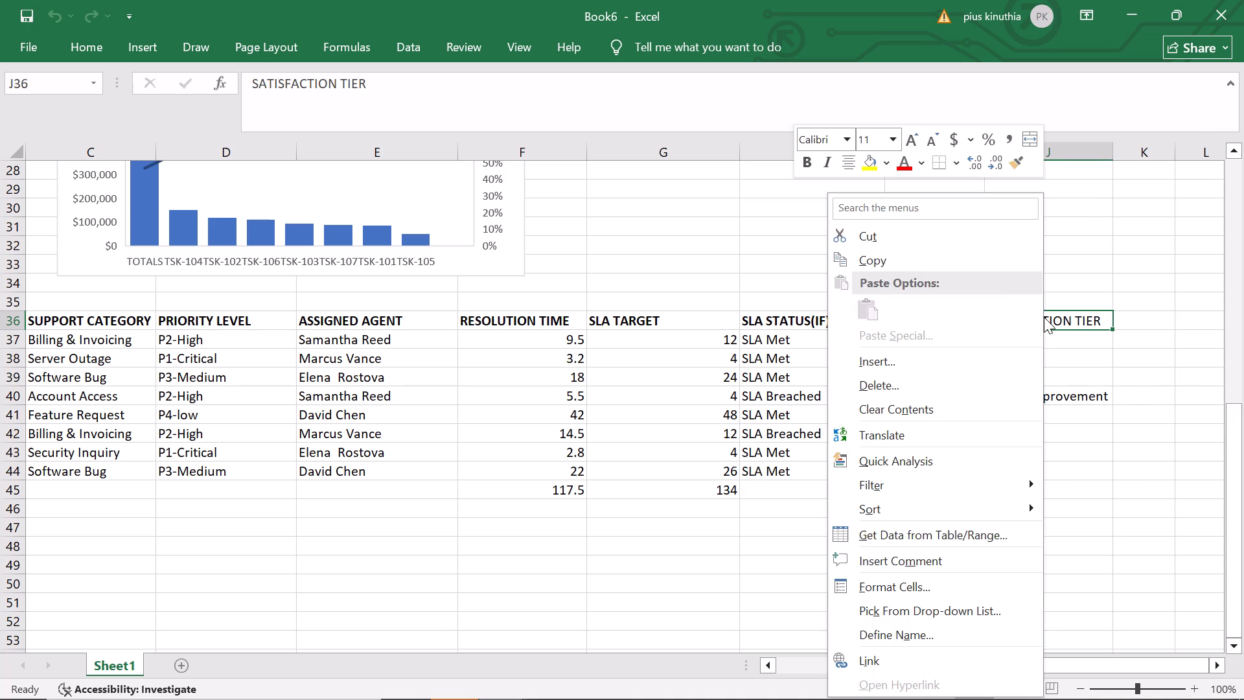
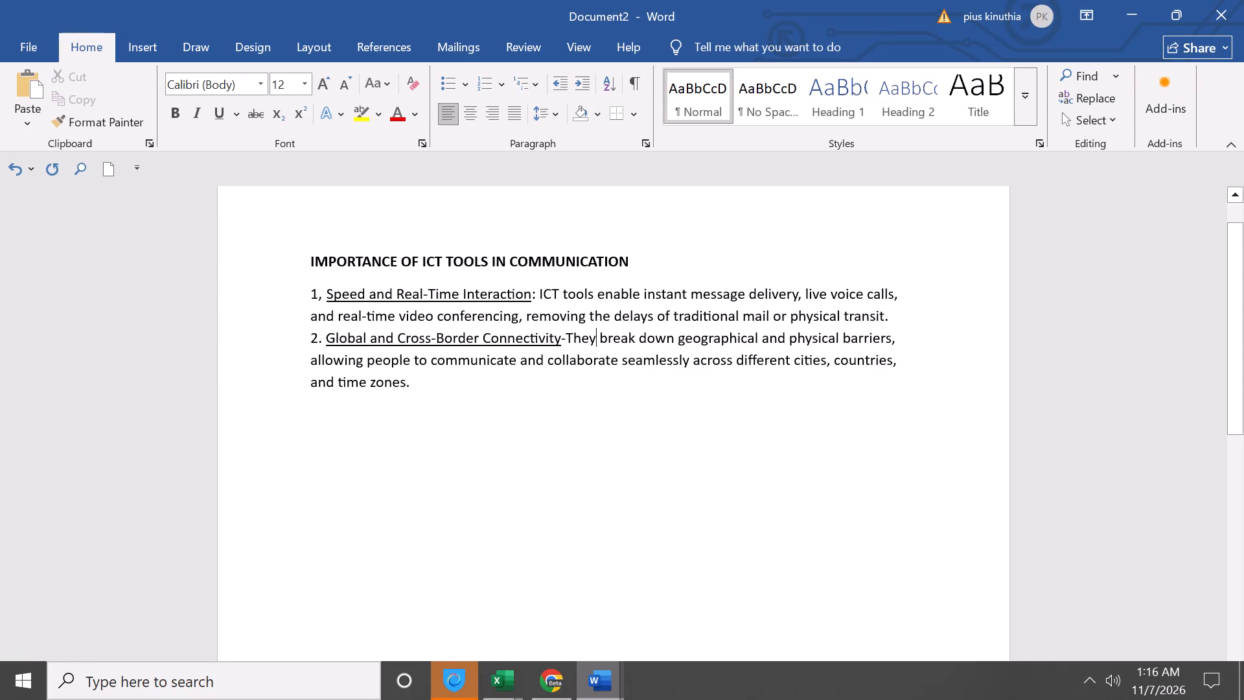
Start a new paragraph numbered "3." below the Global and Cross-Border Connectivity point.
left_click(414, 380)
key("Return")
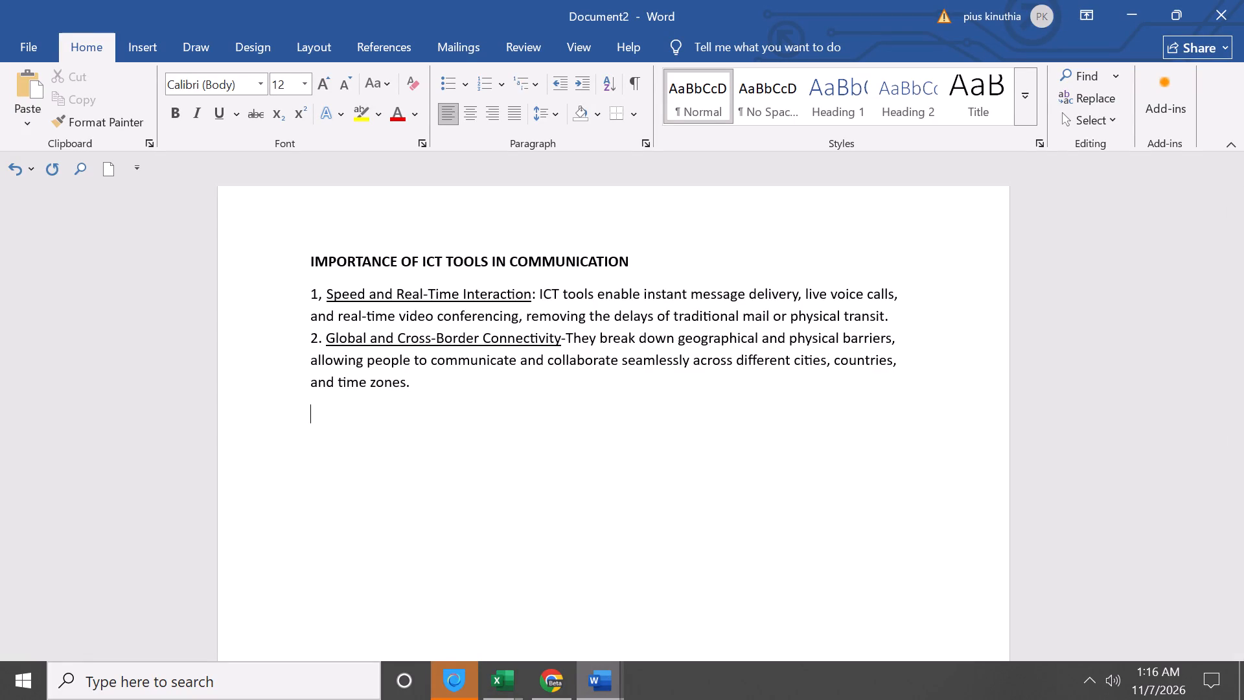
key("3")
key("period")
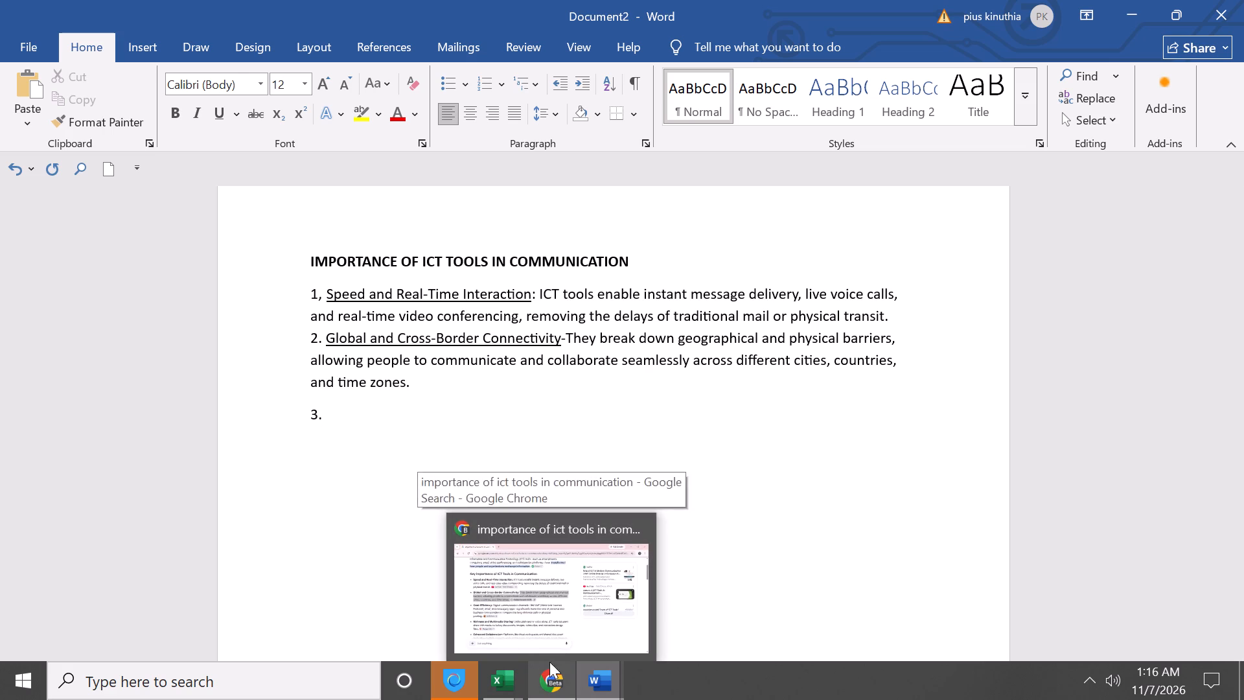
Copy the full Cost-Efficiency point from the Chrome search results and paste it after "3." in the Word document.
left_click(548, 622)
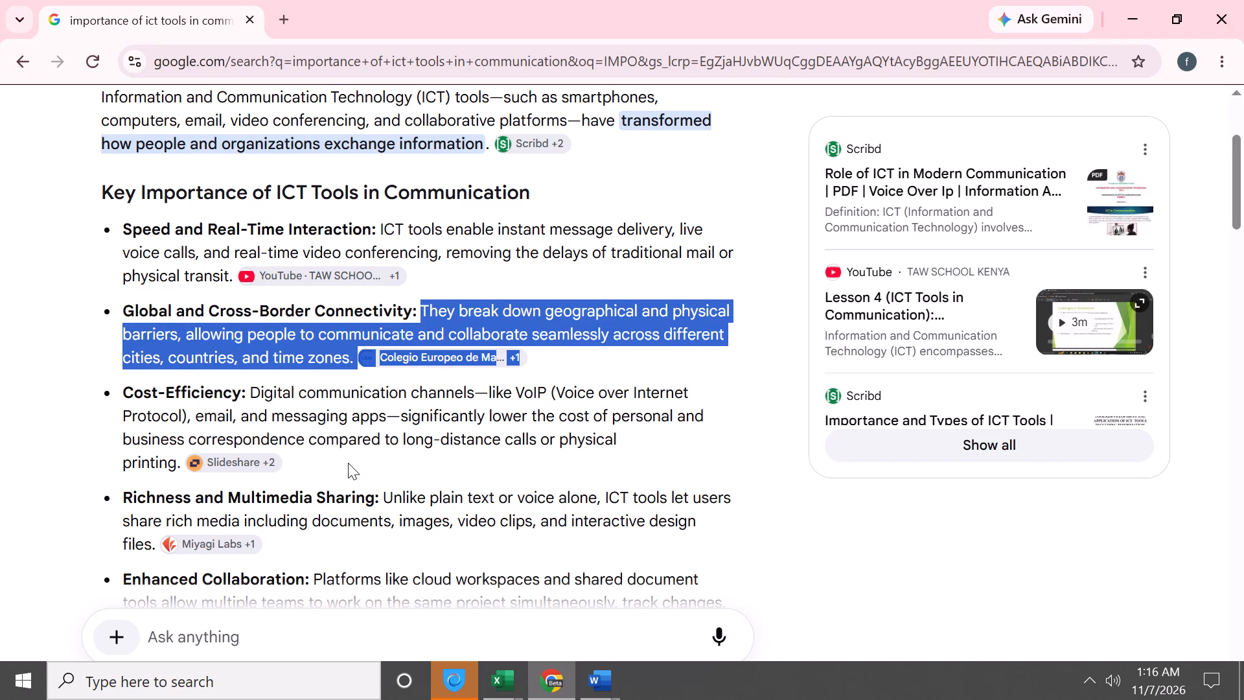
scroll(348, 463, "down", 1)
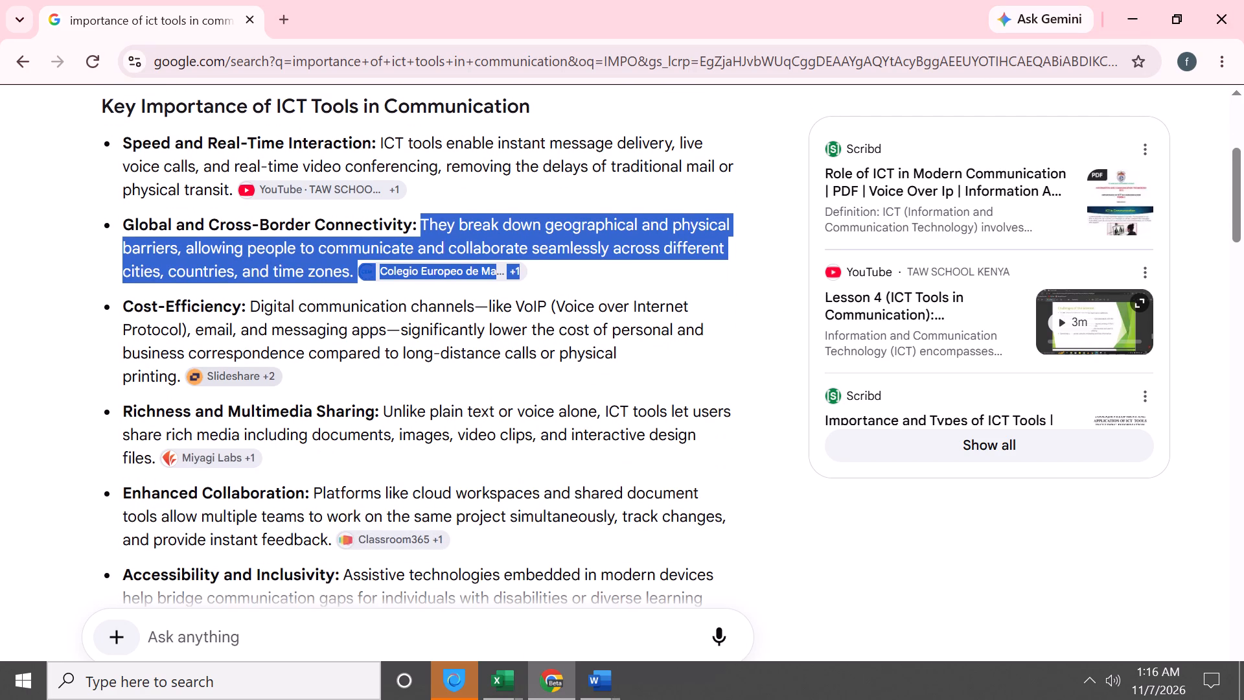
left_click_drag(119, 297, 387, 352)
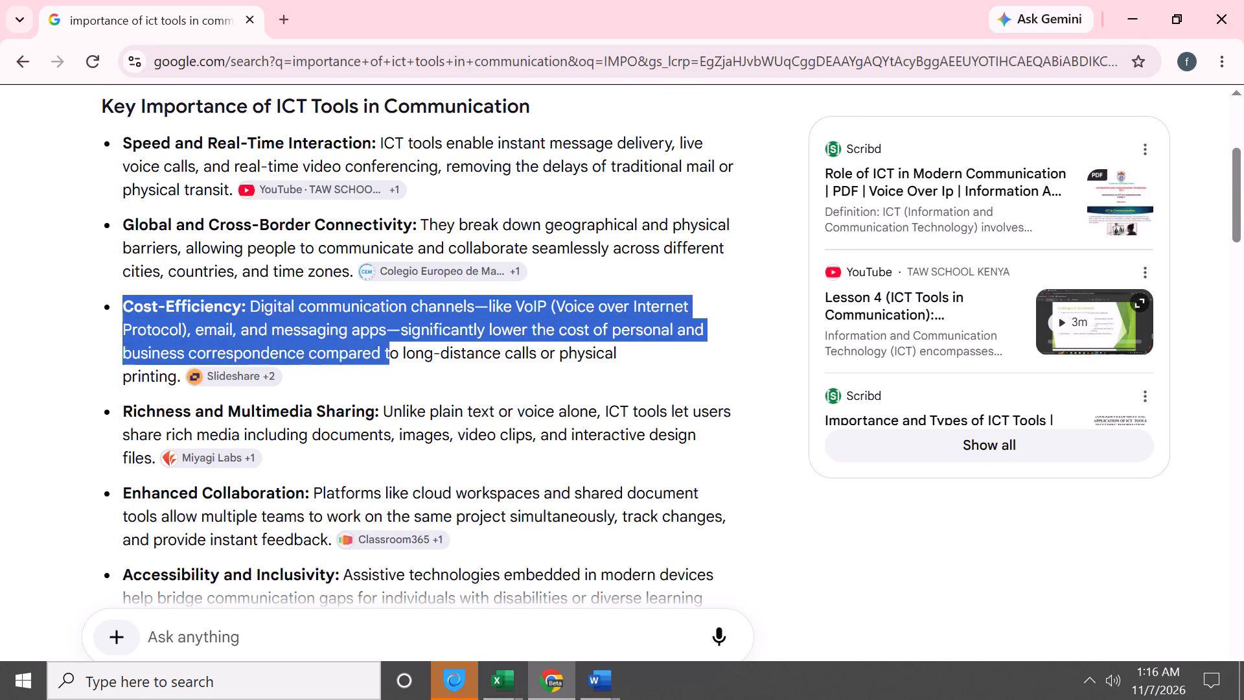
left_click_drag(387, 352, 402, 369)
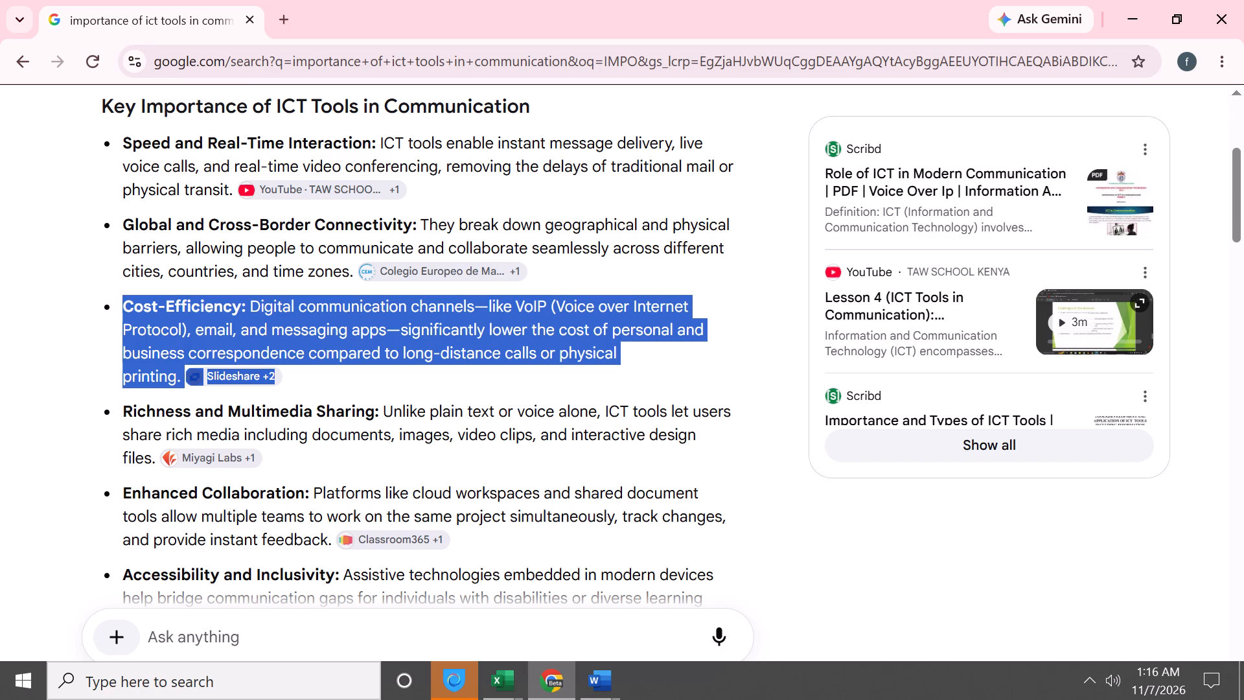
key("ctrl+c")
key("ctrl+c")
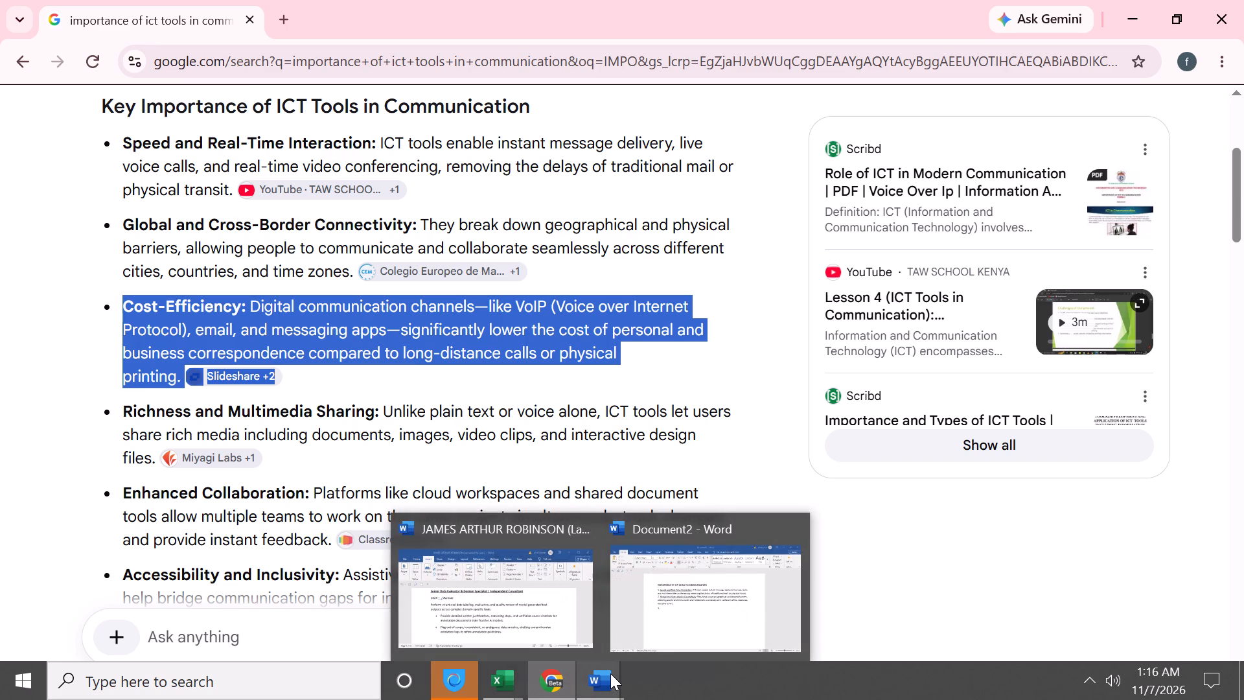
left_click(678, 607)
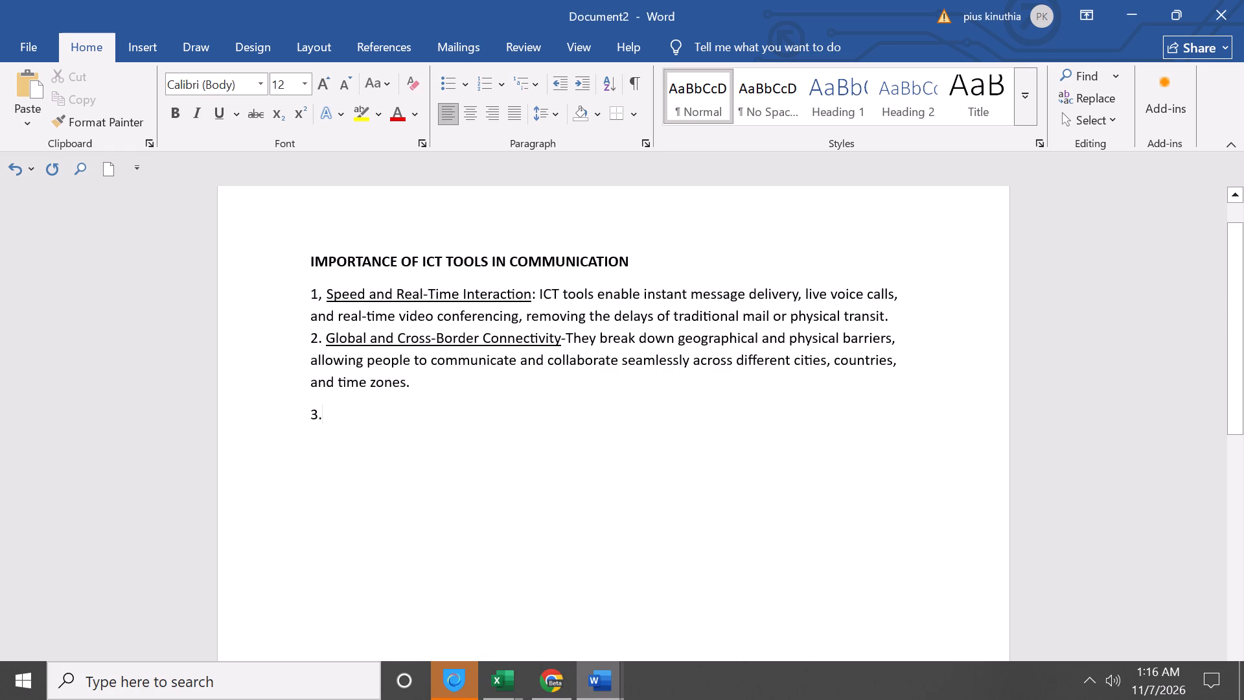
key("ctrl+v")
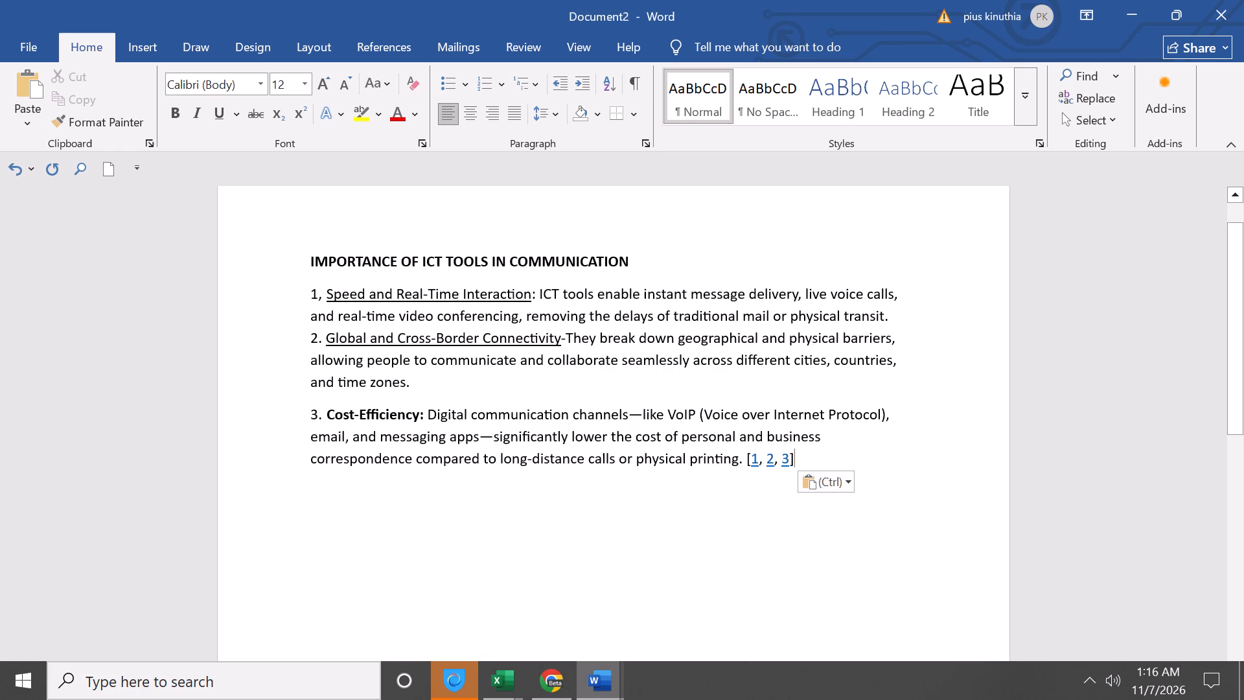
Delete the bracketed citation links at the end of the pasted Cost-Efficiency paragraph.
key("BackSpace")
key("BackSpace")
key("BackSpace")
key("BackSpace")
key("BackSpace")
key("BackSpace")
key("BackSpace")
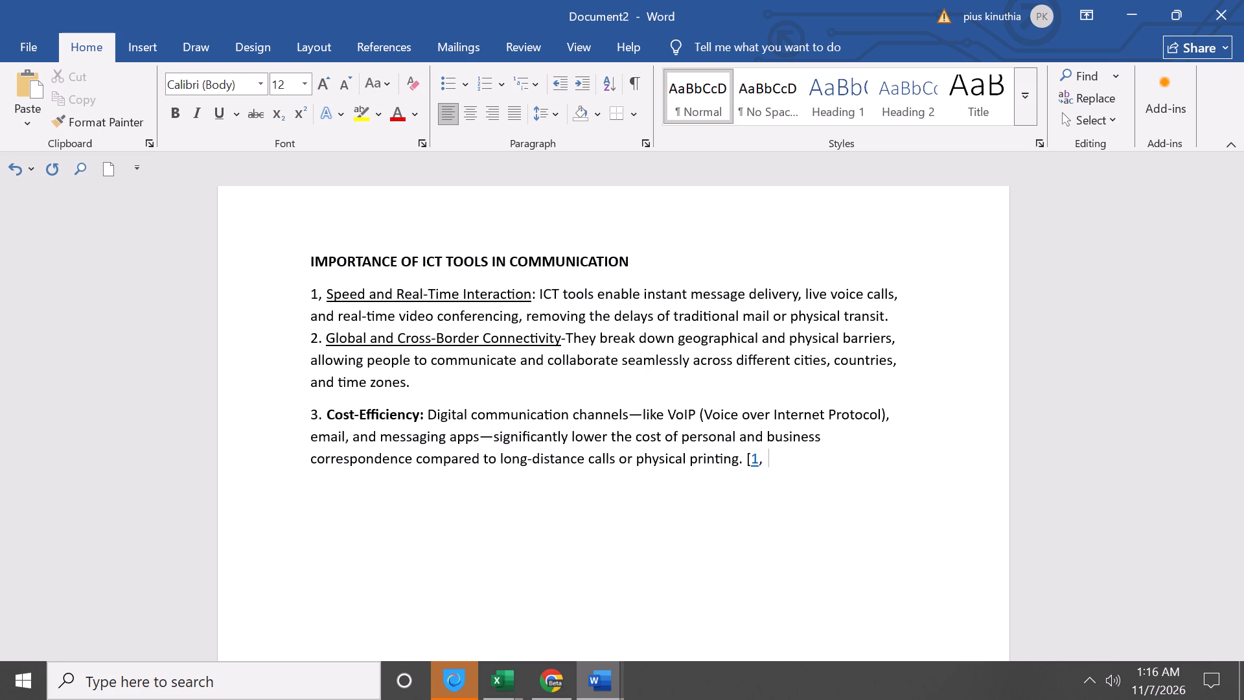
key("BackSpace")
key("BackSpace")
key("BackSpace")
key("BackSpace")
key("BackSpace")
key("BackSpace")
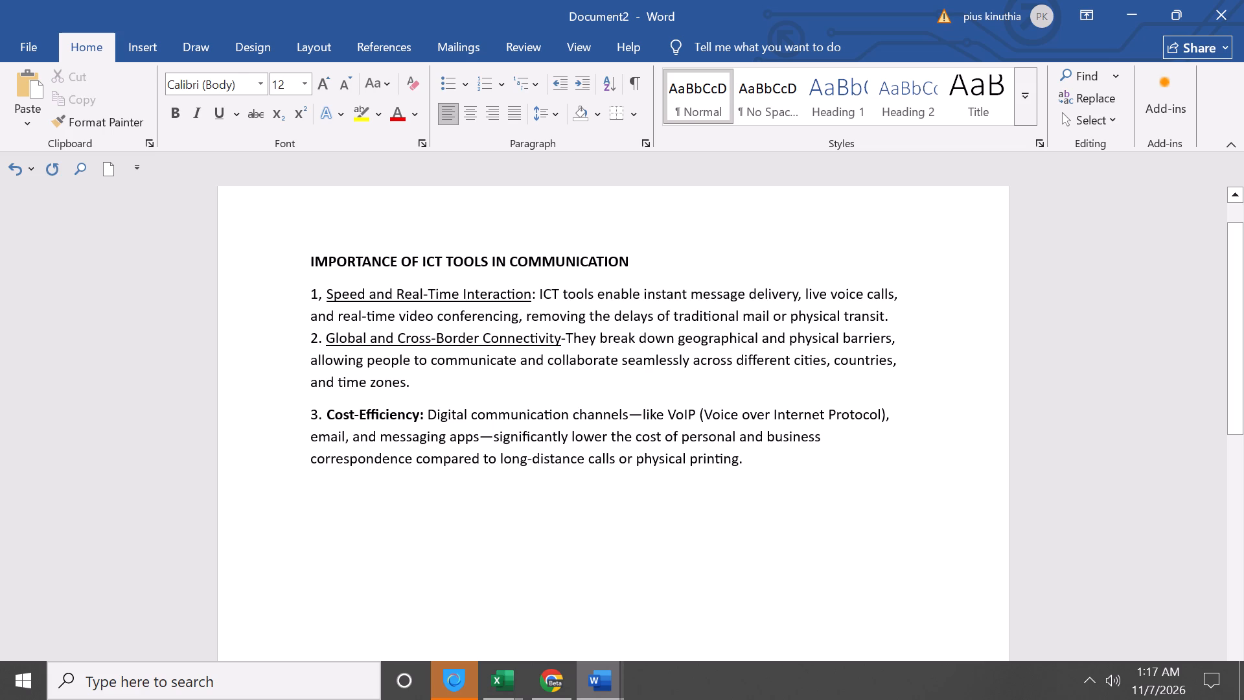
Underline the words "Cost-Efficiency" at the start of point 3.
left_click_drag(418, 414, 325, 414)
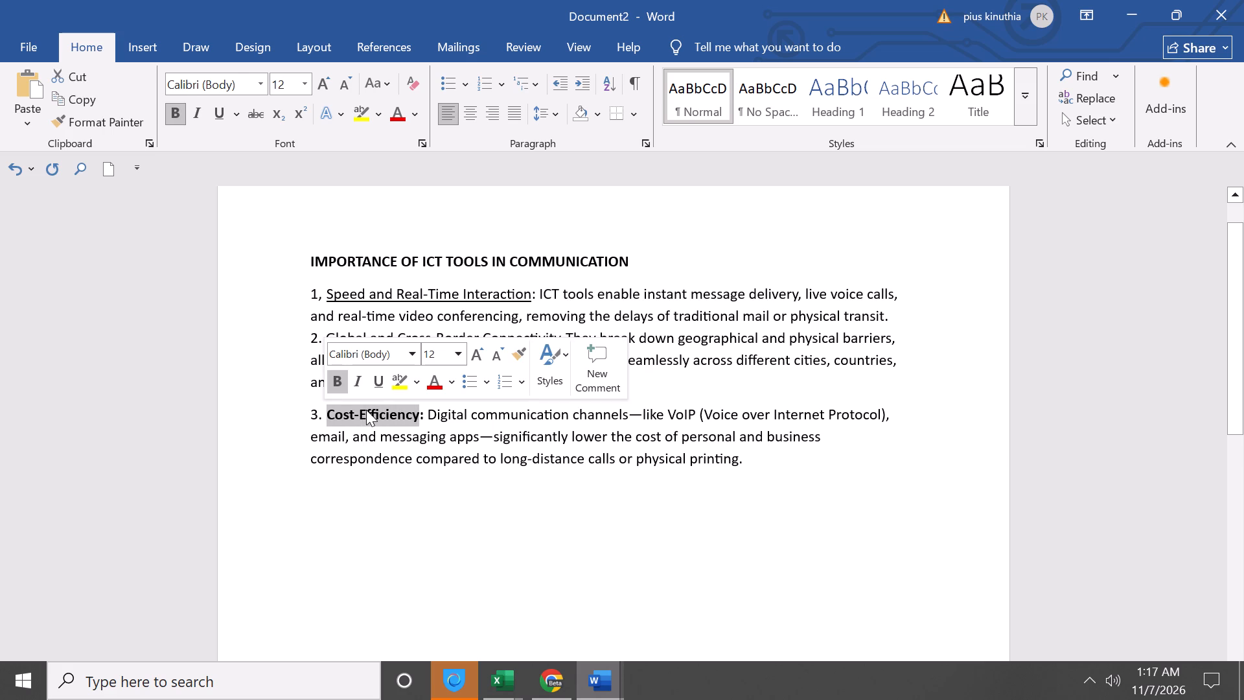
left_click(371, 380)
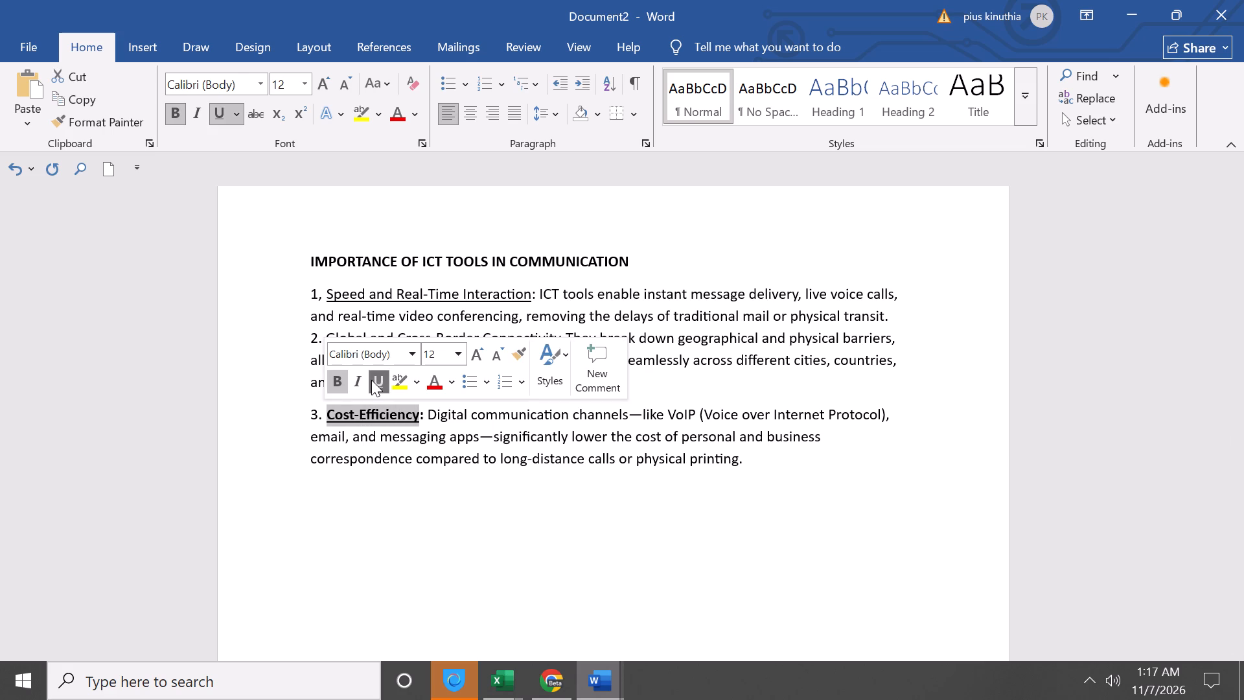
left_click(419, 478)
scroll(419, 478, "down", 2)
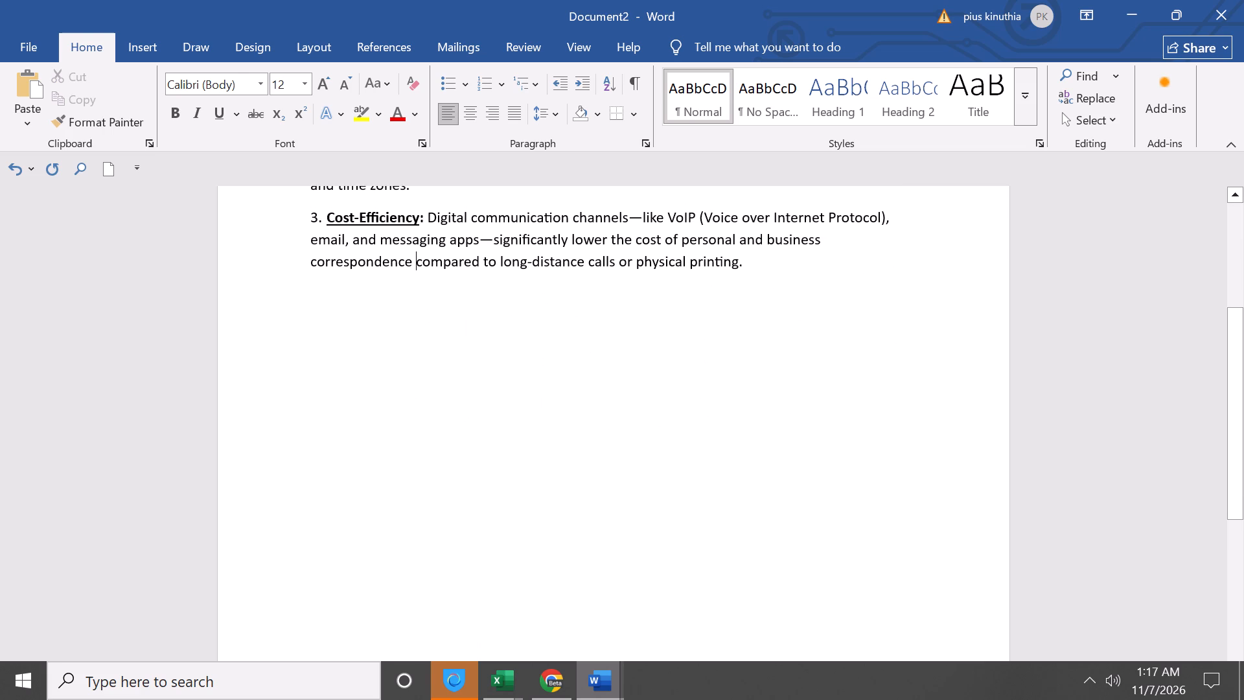
scroll(419, 478, "up", 1)
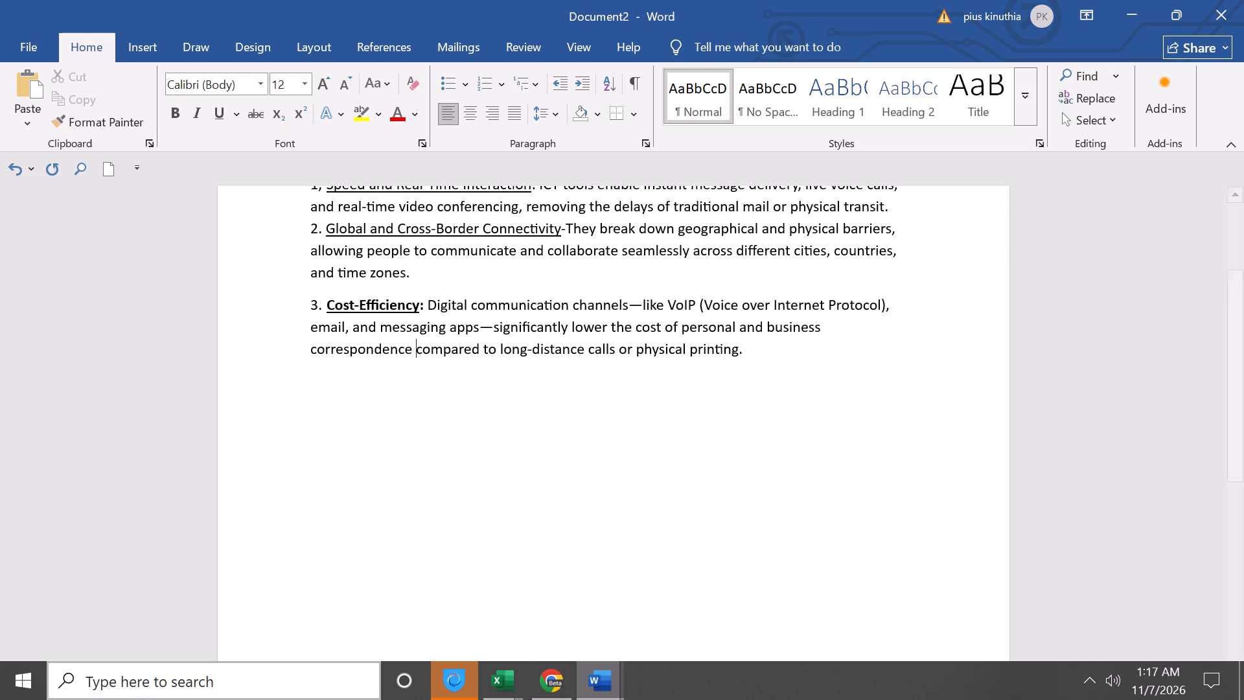
Launch the Kuro app from the recent apps in Windows search.
left_click(170, 684)
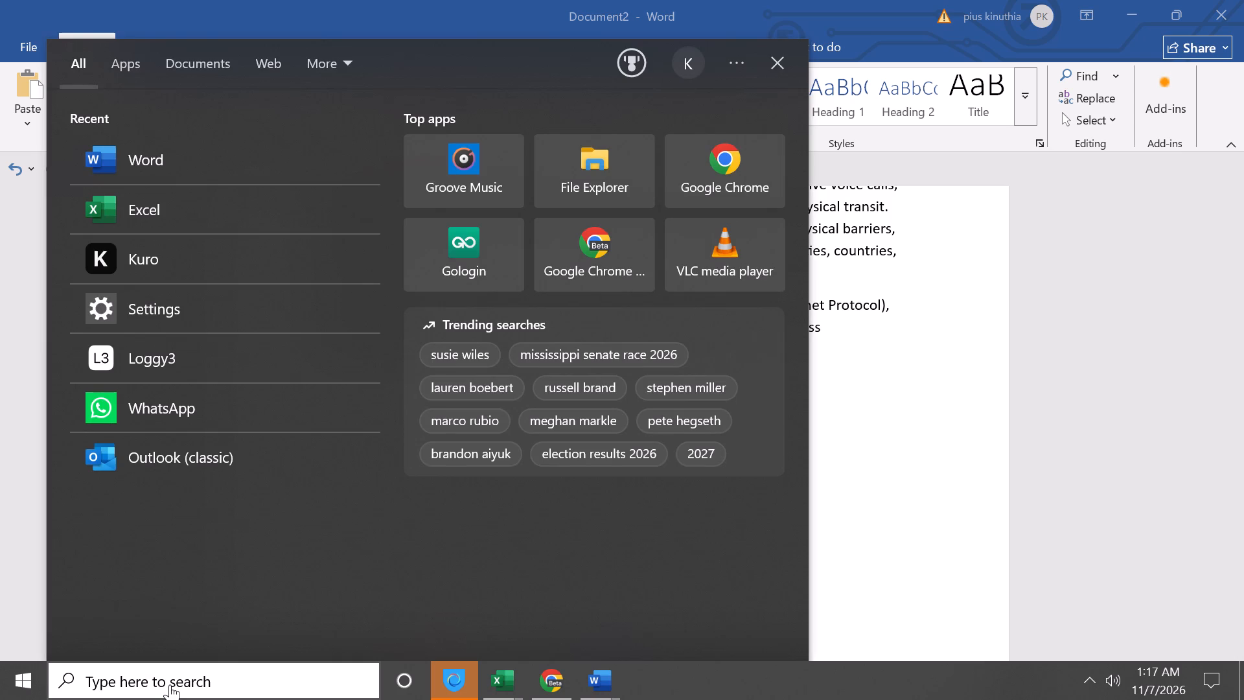
left_click(284, 264)
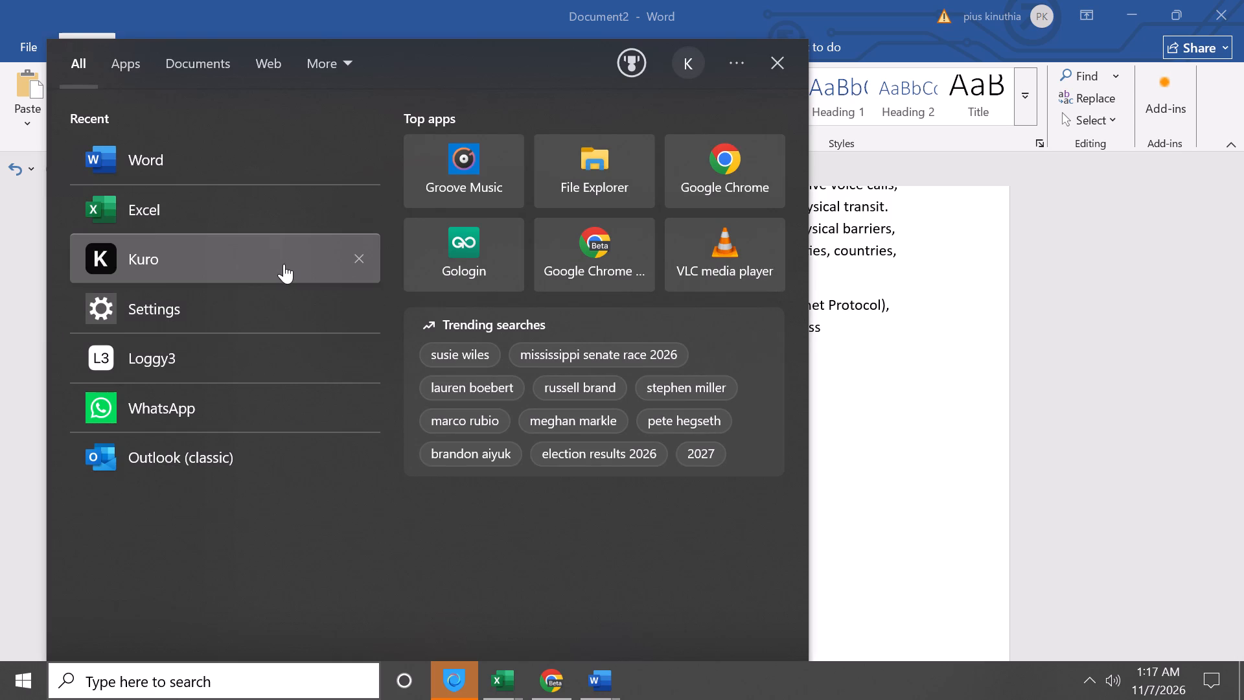